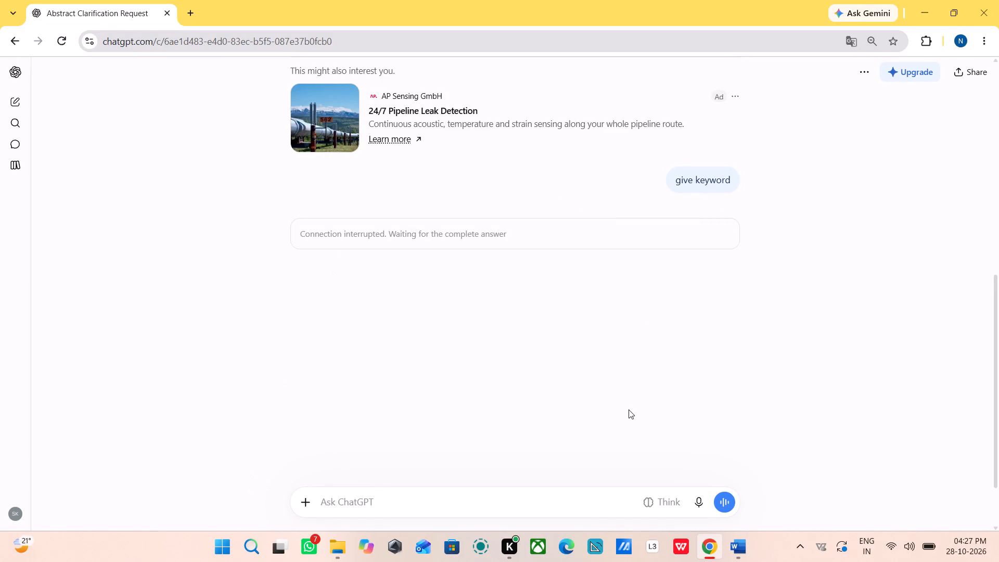
Switch to the Abstract_AI_in_Precision_Agriculture document in Word and copy its Keywords heading together with the numbered keywords below it.
{"action": "left_click", "coordinate": [998, 0]}
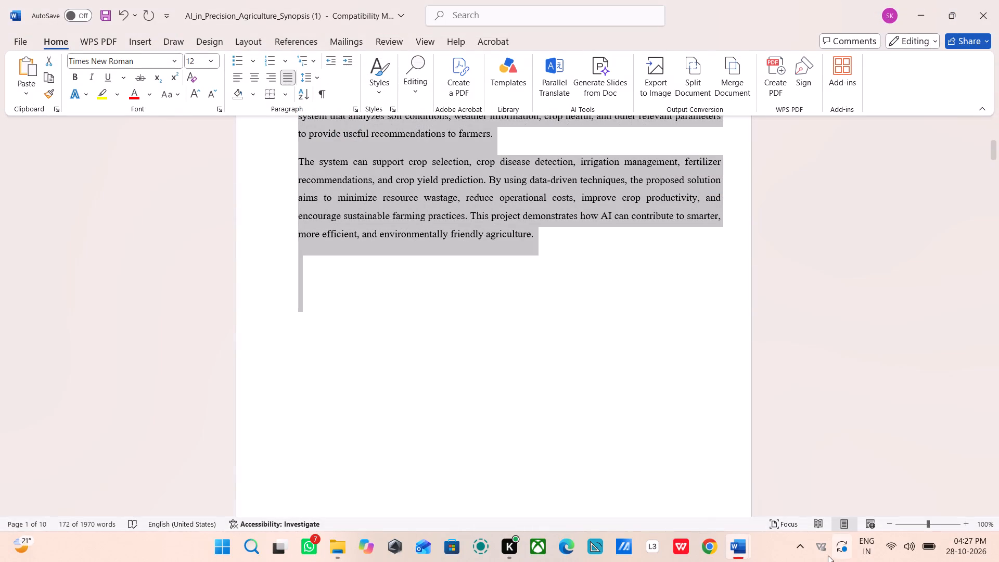
{"action": "left_click", "coordinate": [511, 392]}
{"action": "scroll", "coordinate": [511, 392], "scroll_direction": "up", "scroll_amount": 1}
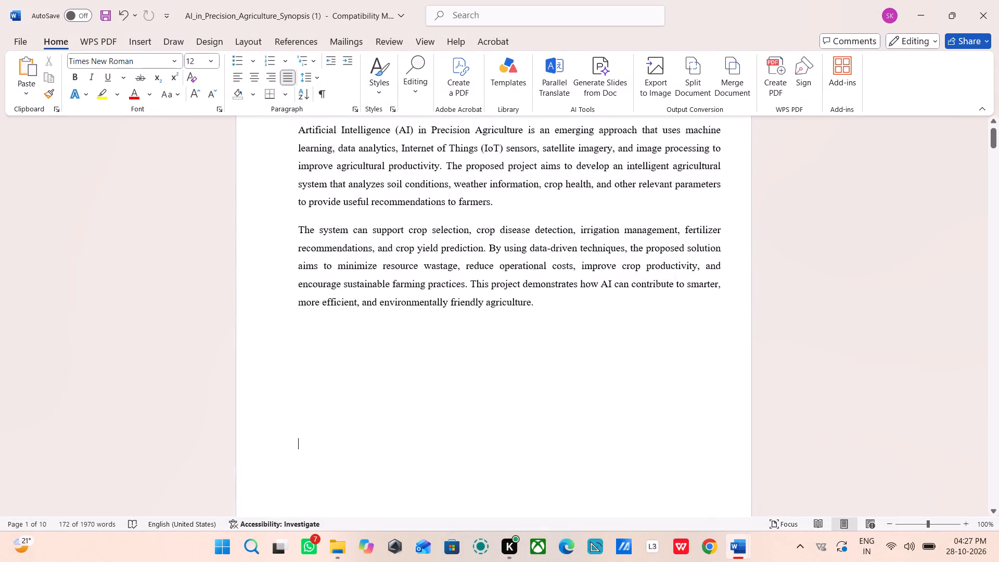
{"action": "scroll", "coordinate": [511, 392], "scroll_direction": "up", "scroll_amount": 1}
{"action": "scroll", "coordinate": [511, 392], "scroll_direction": "down", "scroll_amount": 1}
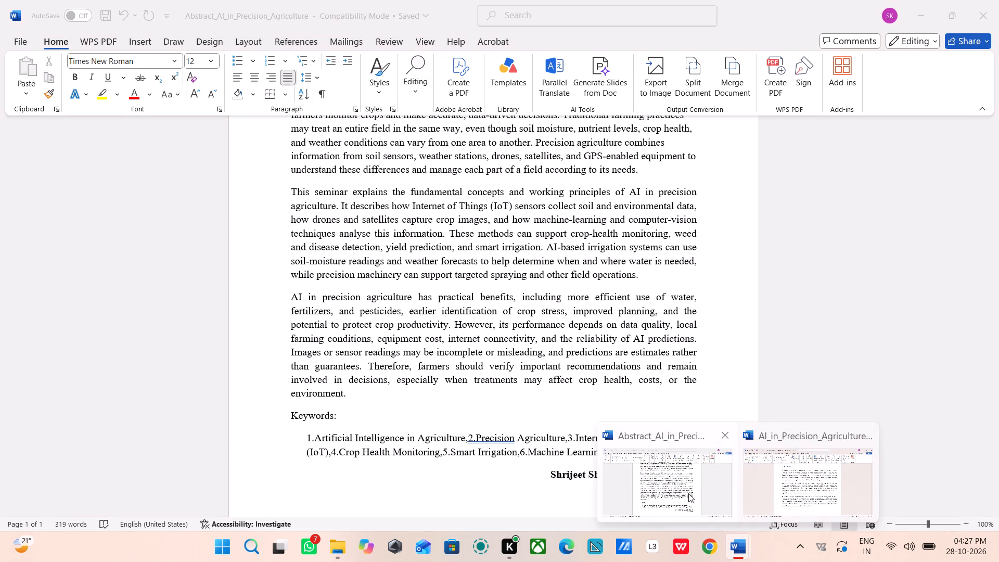
{"action": "left_click", "coordinate": [688, 493]}
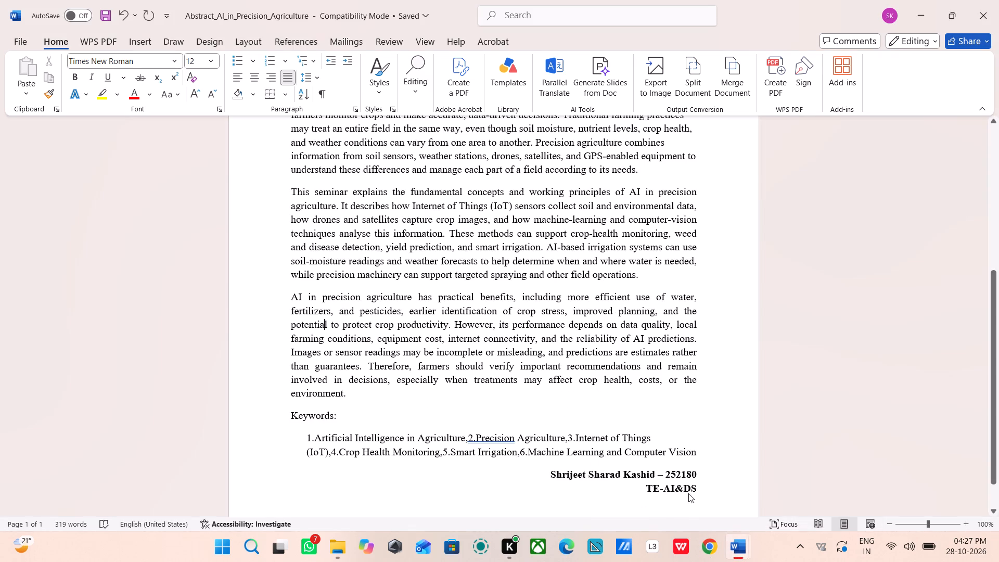
{"action": "scroll", "coordinate": [595, 319], "scroll_direction": "up", "scroll_amount": 1}
{"action": "scroll", "coordinate": [595, 319], "scroll_direction": "down", "scroll_amount": 1}
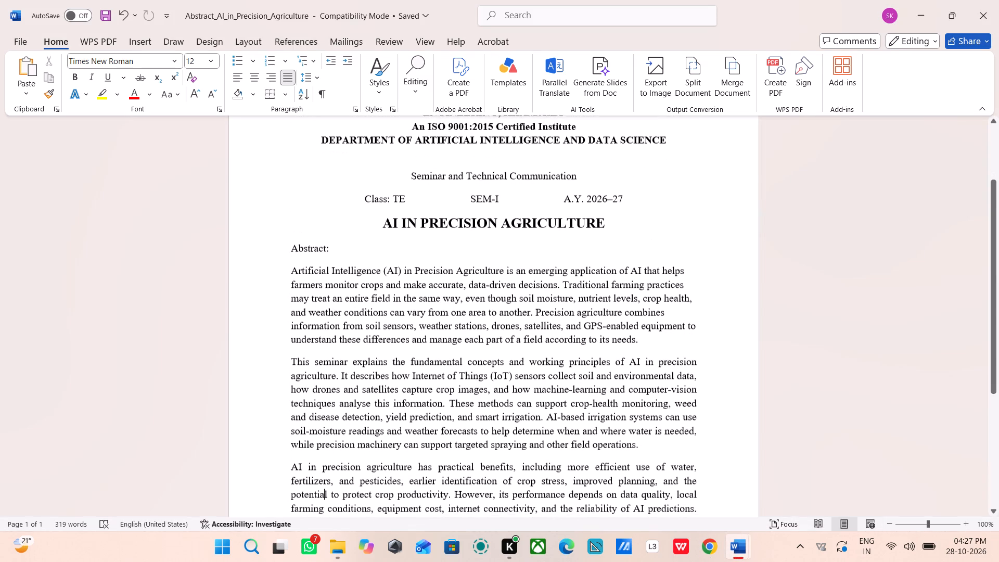
{"action": "scroll", "coordinate": [595, 319], "scroll_direction": "down", "scroll_amount": 3}
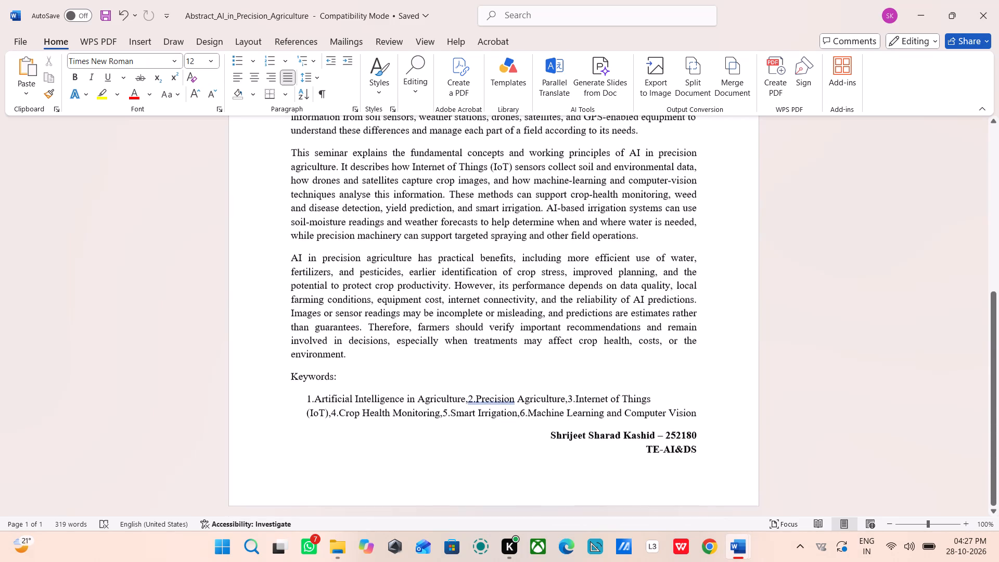
{"action": "scroll", "coordinate": [595, 319], "scroll_direction": "down", "scroll_amount": 1}
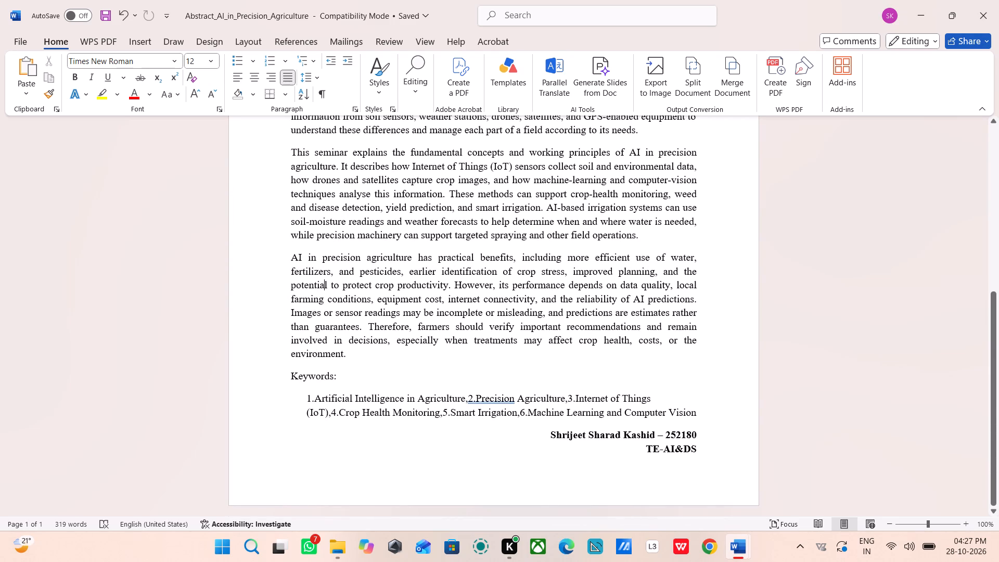
{"action": "left_click", "coordinate": [309, 399]}
{"action": "left_click_drag", "start_coordinate": [287, 374], "coordinate": [603, 417]}
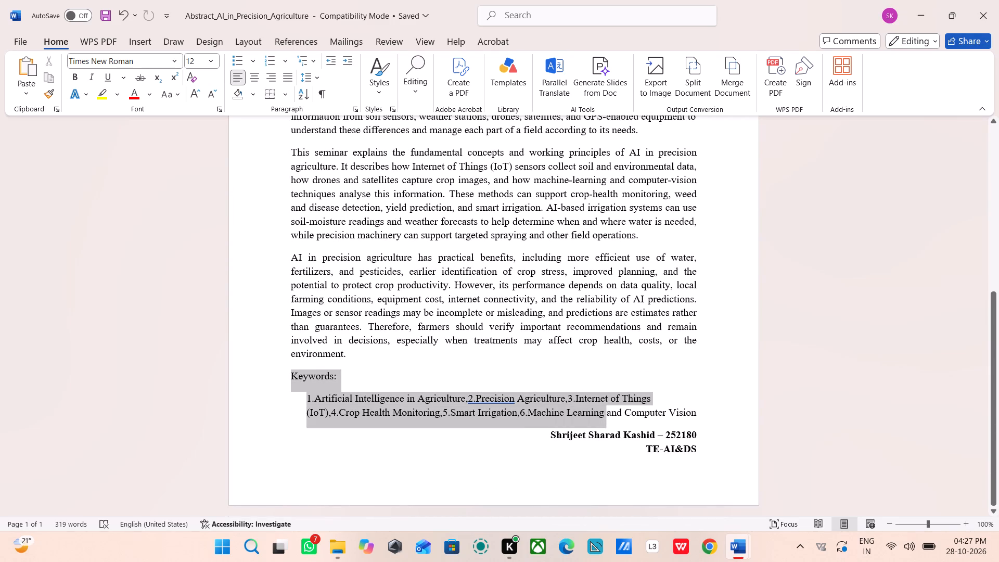
{"action": "left_click_drag", "start_coordinate": [603, 417], "coordinate": [691, 407]}
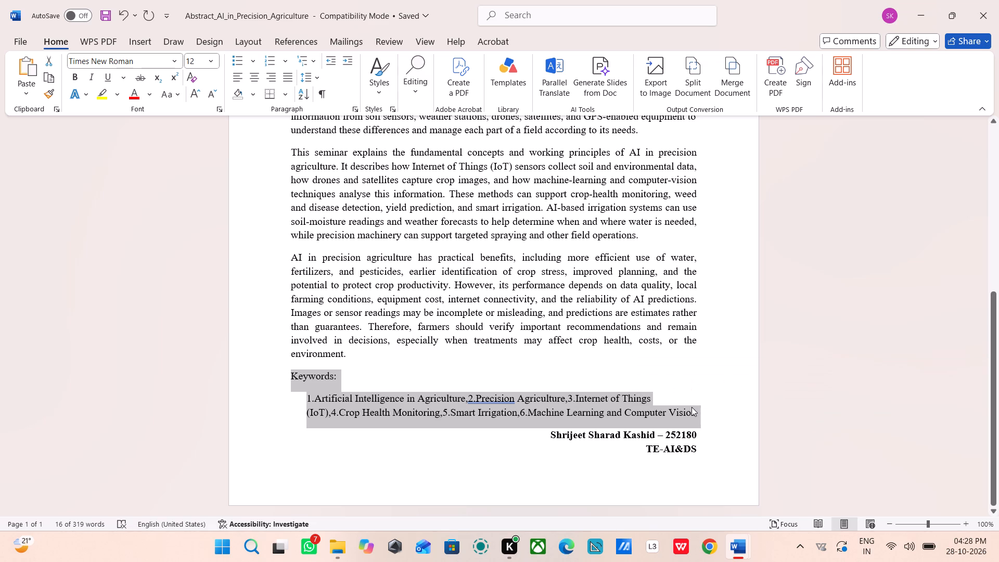
{"action": "key", "text": "ctrl+c"}
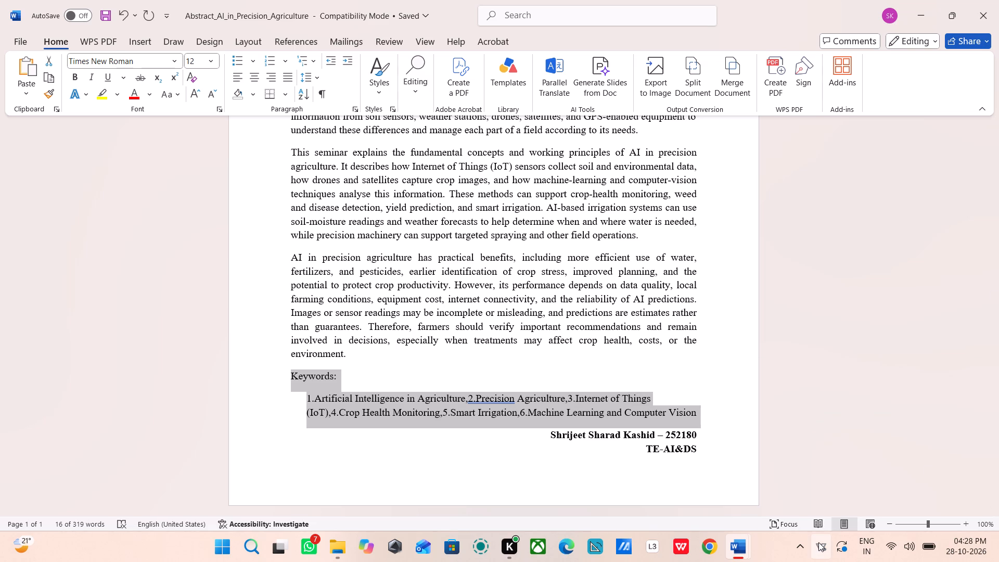
Paste the copied keywords block into the AI_in_Precision_Agriculture_Synopsis document, on a new line after the last paragraph of the Abstract section.
{"action": "left_click_drag", "start_coordinate": [745, 554], "coordinate": [792, 505]}
{"action": "left_click_drag", "start_coordinate": [792, 505], "coordinate": [718, 560]}
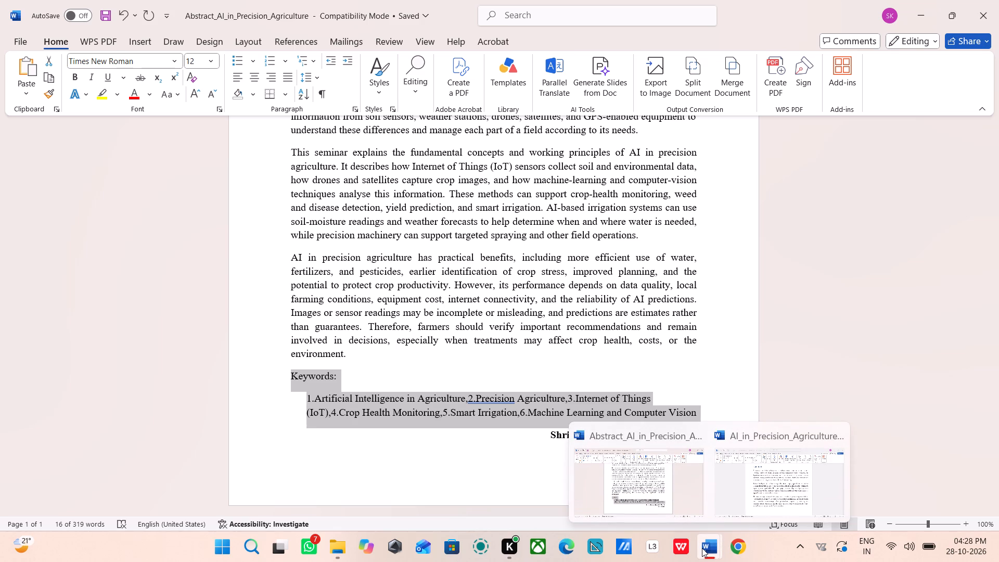
{"action": "left_click", "coordinate": [748, 489]}
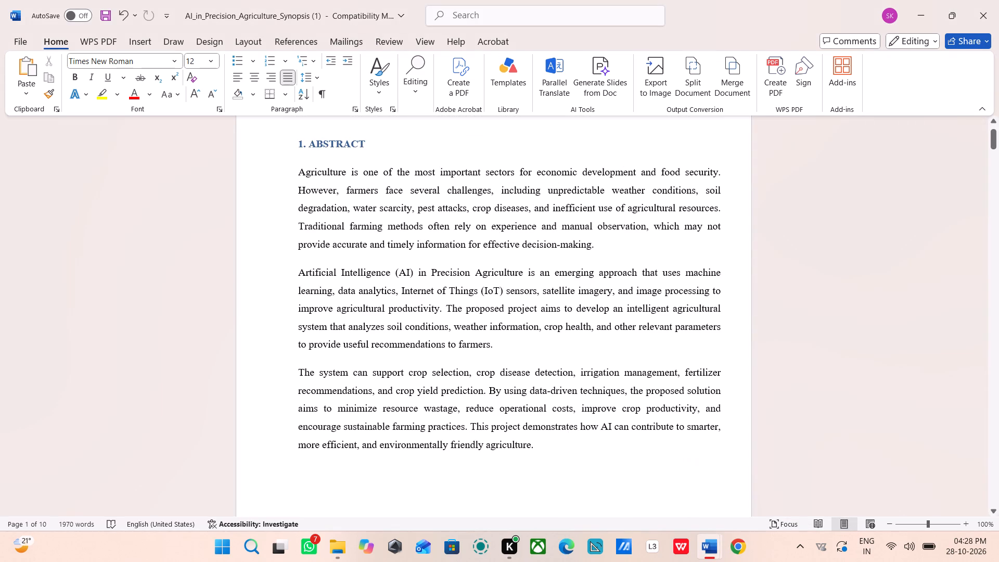
{"action": "left_click", "coordinate": [553, 444]}
{"action": "key", "text": "Return"}
{"action": "key", "text": "ctrl+v"}
{"action": "scroll", "coordinate": [553, 444], "scroll_direction": "down", "scroll_amount": 4}
{"action": "scroll", "coordinate": [553, 444], "scroll_direction": "up", "scroll_amount": 4}
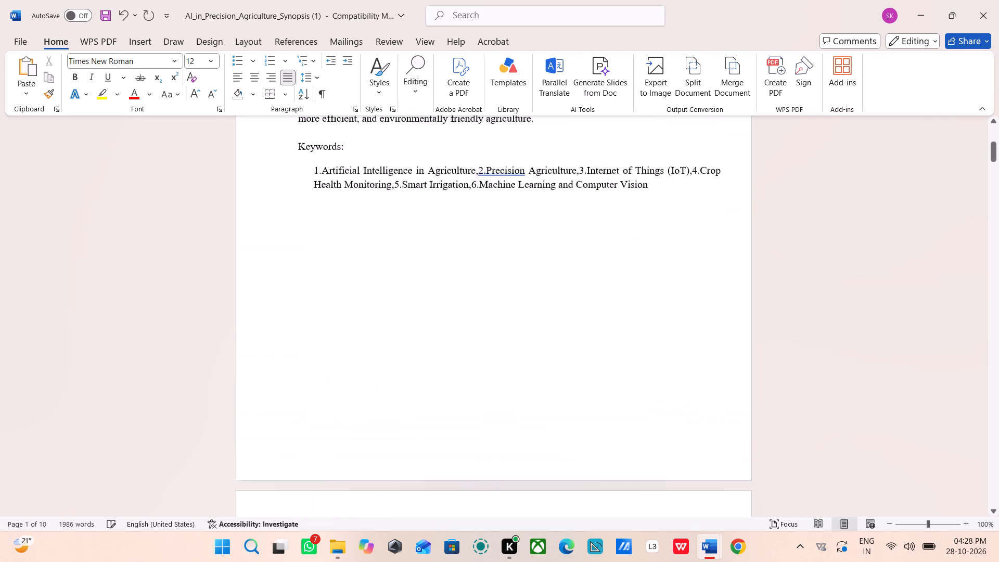
{"action": "scroll", "coordinate": [553, 444], "scroll_direction": "up", "scroll_amount": 1}
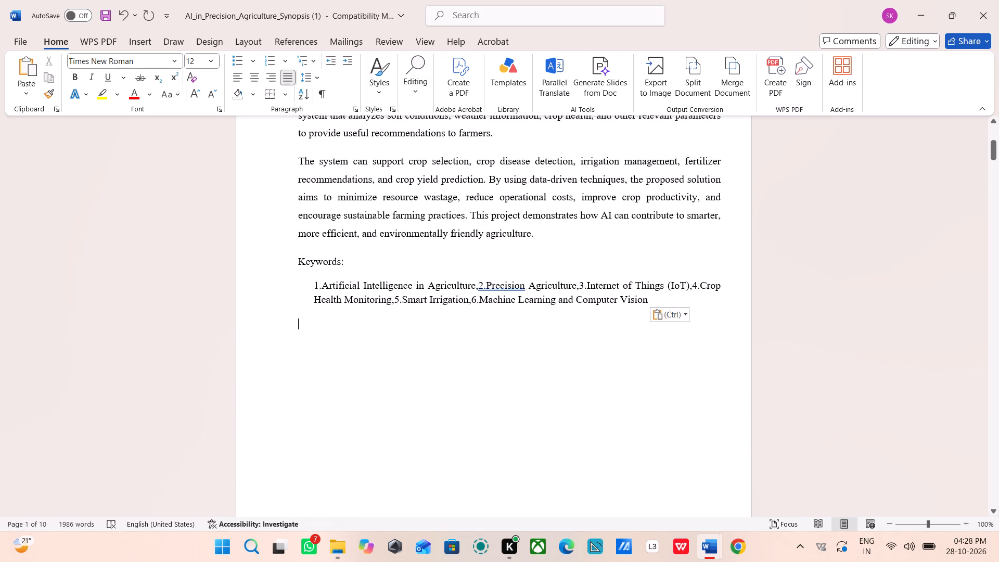
Break the pasted keyword text so that each of the keywords 2 to 6 starts on its own line.
{"action": "left_click", "coordinate": [478, 286]}
{"action": "key", "text": "Return"}
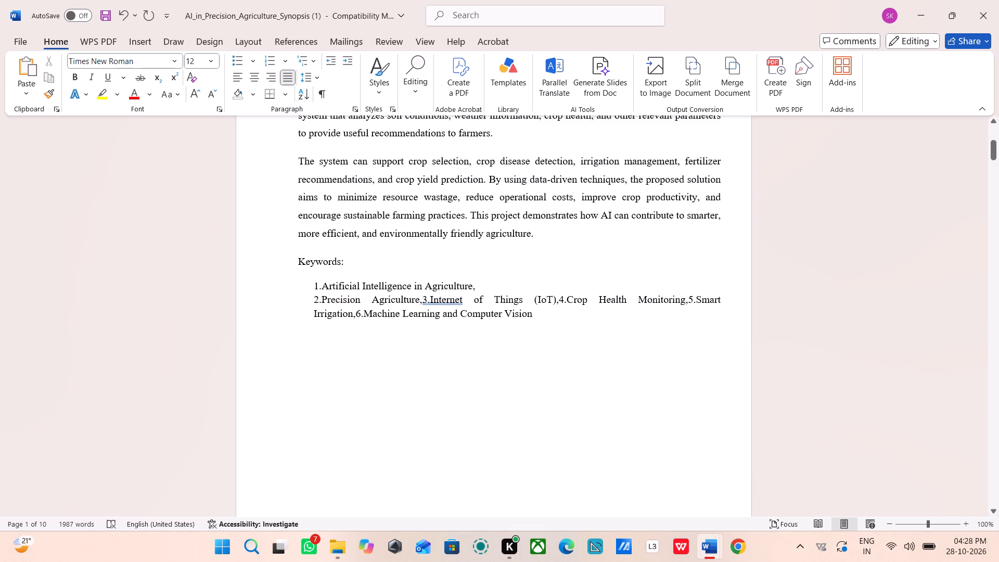
{"action": "left_click", "coordinate": [422, 298]}
{"action": "key", "text": "Return"}
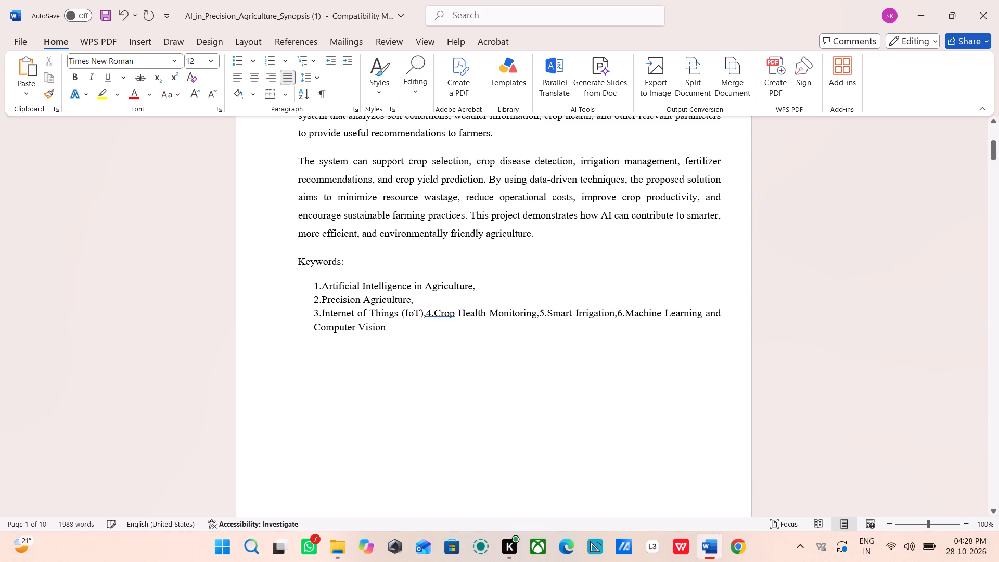
{"action": "left_click", "coordinate": [428, 311]}
{"action": "key", "text": "Return"}
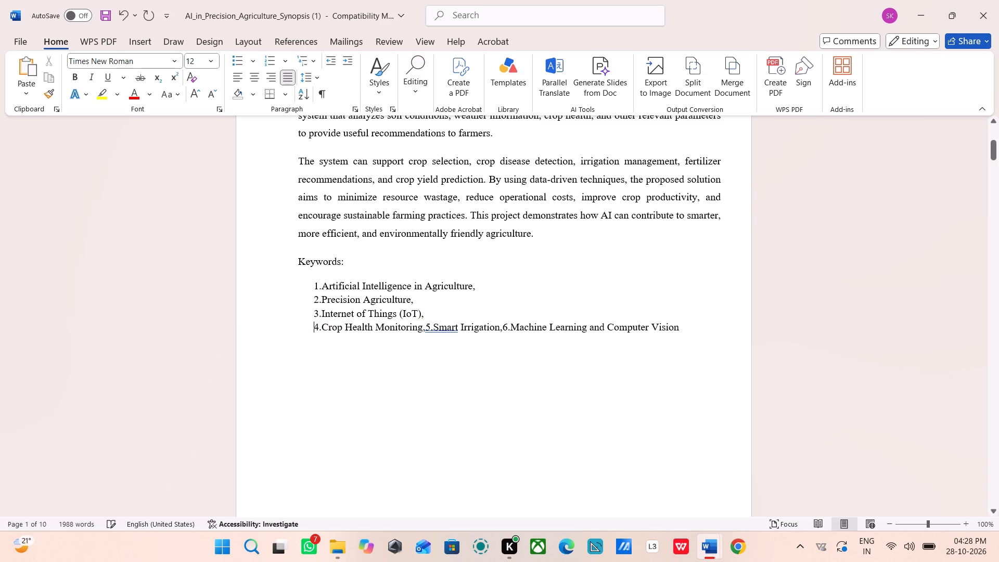
{"action": "left_click", "coordinate": [426, 326]}
{"action": "key", "text": "Return"}
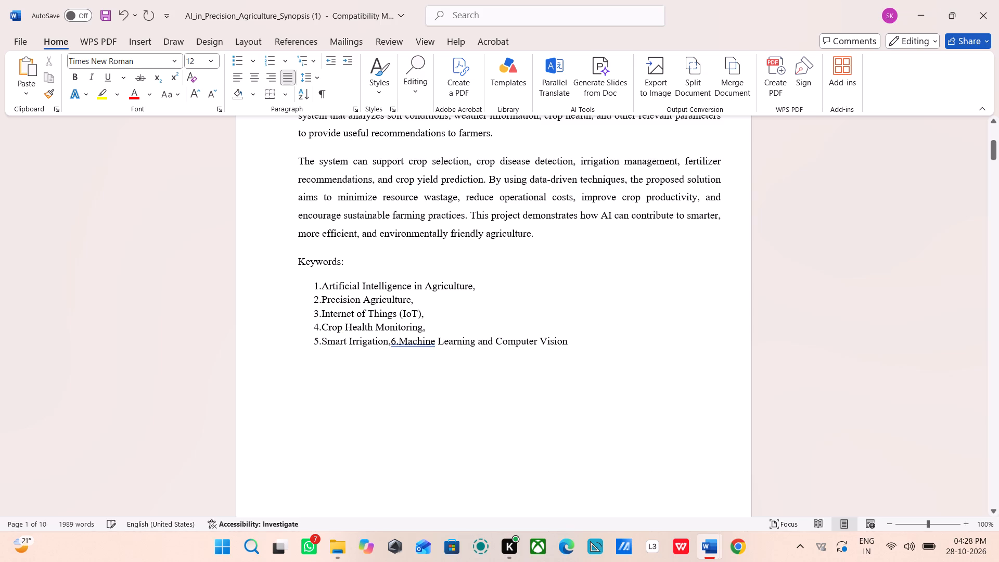
{"action": "left_click", "coordinate": [392, 339]}
{"action": "key", "text": "Return"}
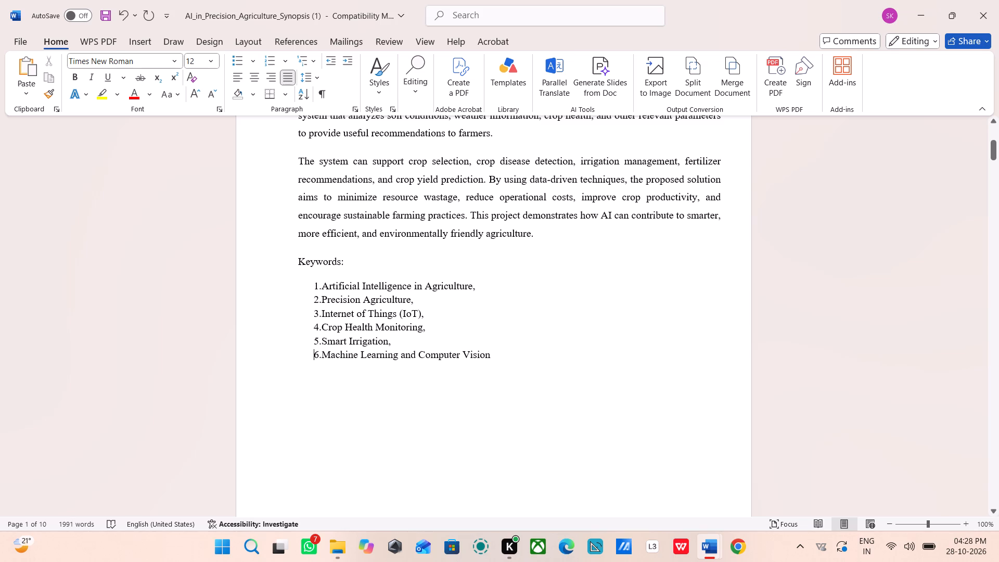
Remove the trailing comma from each of the keywords 1 to 5 in the Keywords list.
{"action": "left_click", "coordinate": [389, 349]}
{"action": "left_click", "coordinate": [389, 338]}
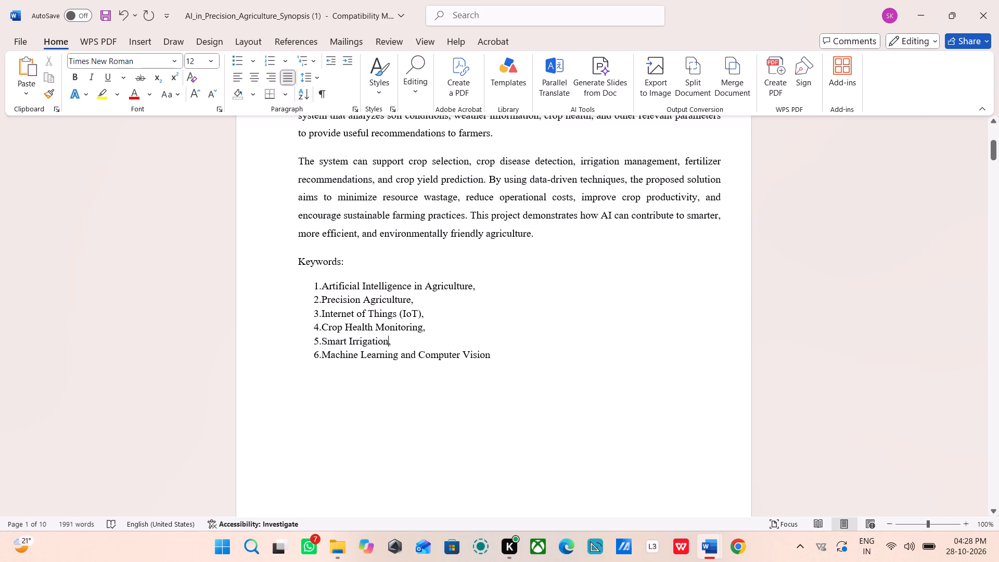
{"action": "left_click", "coordinate": [390, 348]}
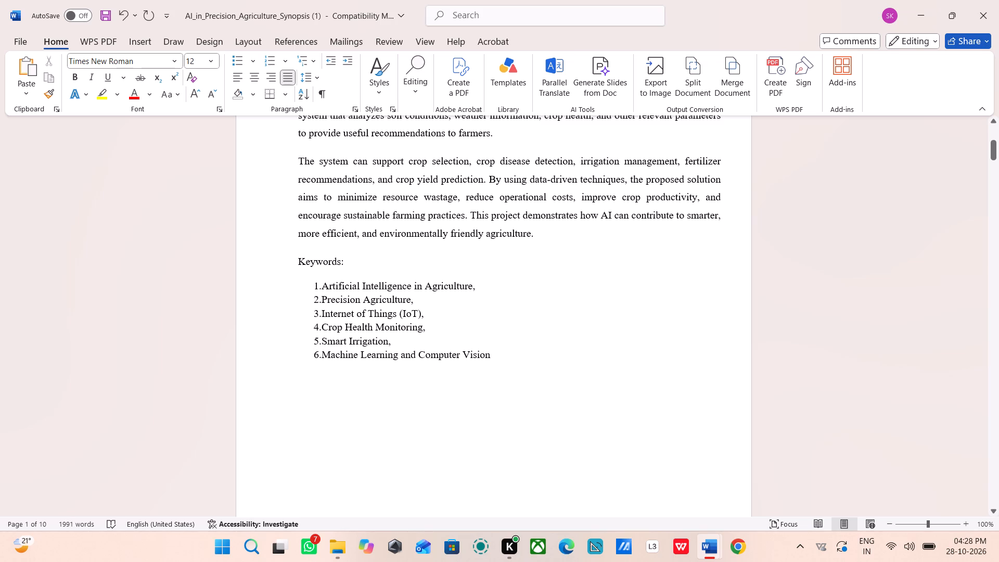
{"action": "left_click", "coordinate": [390, 343]}
{"action": "key", "text": "BackSpace"}
{"action": "left_click", "coordinate": [429, 327]}
{"action": "key", "text": "BackSpace"}
{"action": "left_click", "coordinate": [427, 313]}
{"action": "key", "text": "BackSpace"}
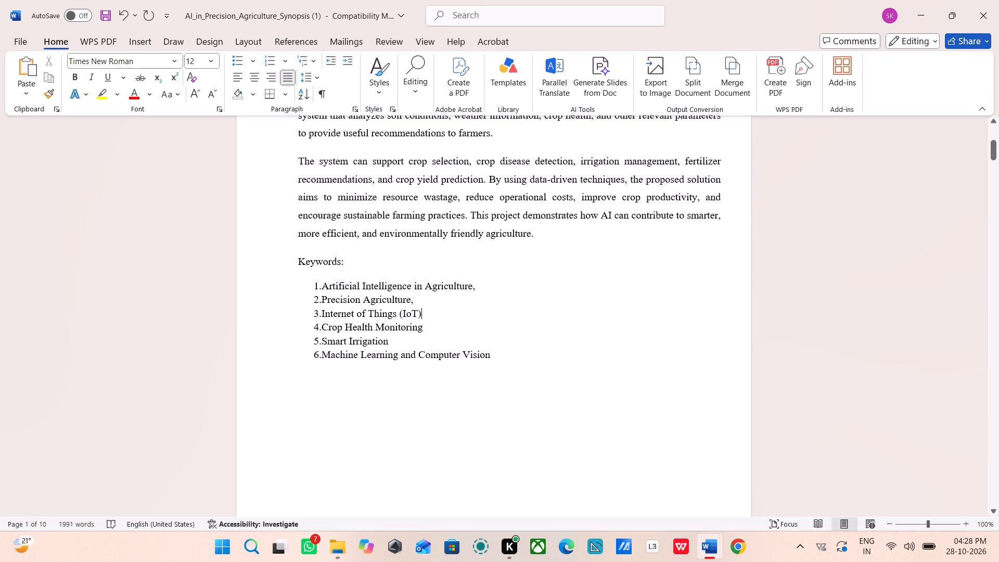
{"action": "left_click", "coordinate": [414, 303]}
{"action": "key", "text": "BackSpace"}
{"action": "left_click", "coordinate": [485, 290]}
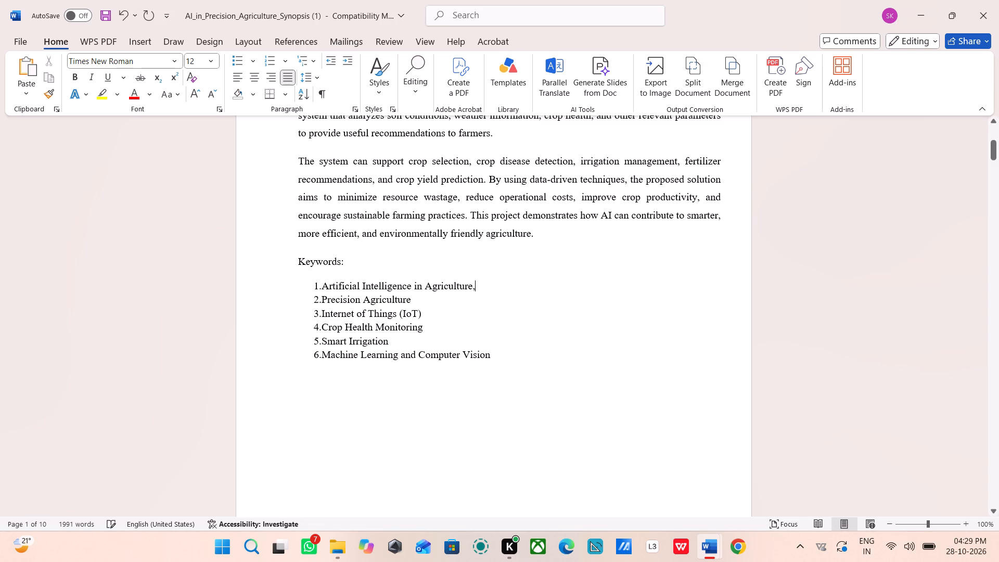
{"action": "key", "text": "BackSpace"}
Look through the whole synopsis, from the Keywords list to the references and back to the Abstract, to check its page layout.
{"action": "scroll", "coordinate": [485, 290], "scroll_direction": "down", "scroll_amount": 2}
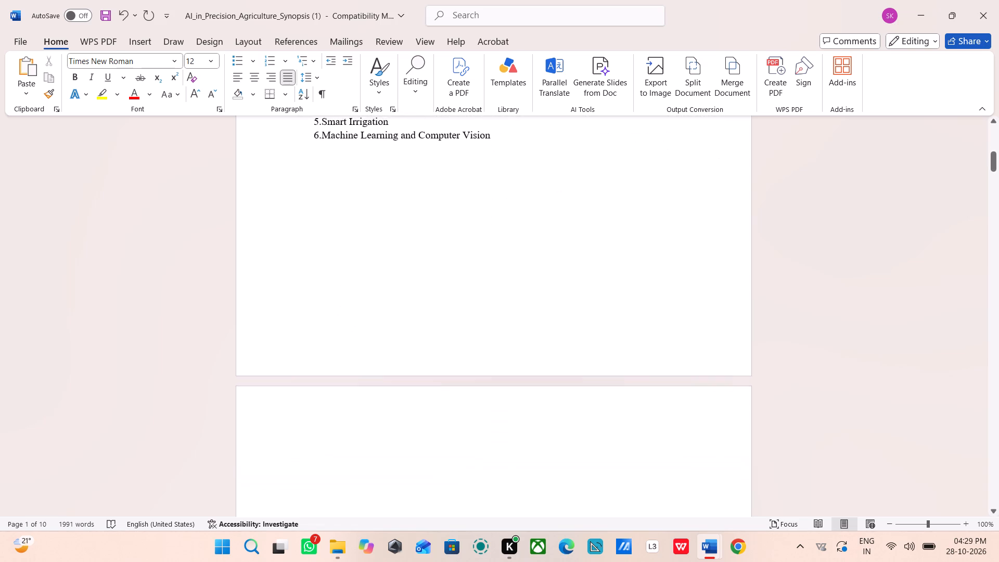
{"action": "scroll", "coordinate": [485, 290], "scroll_direction": "down", "scroll_amount": 6}
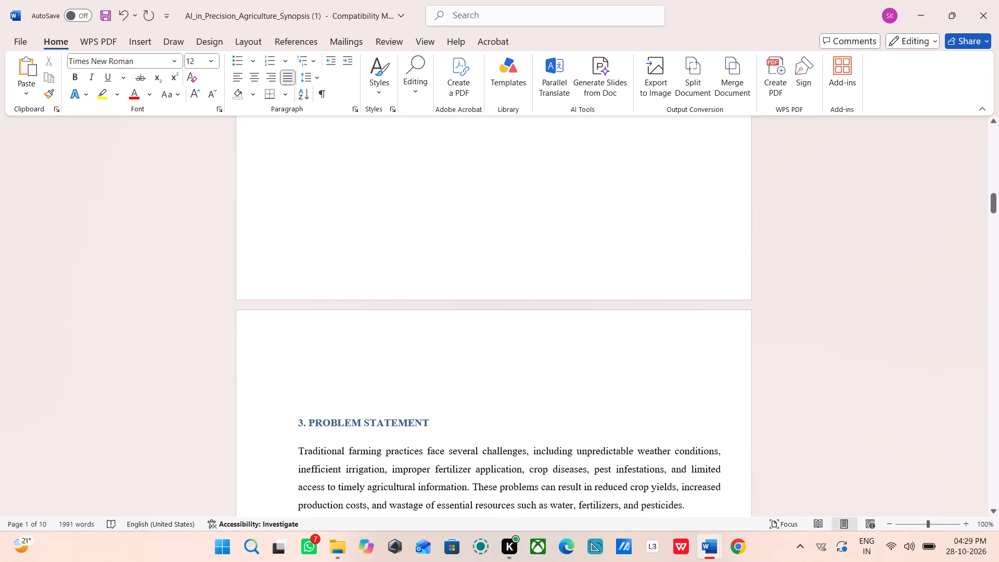
{"action": "scroll", "coordinate": [485, 290], "scroll_direction": "down", "scroll_amount": 5}
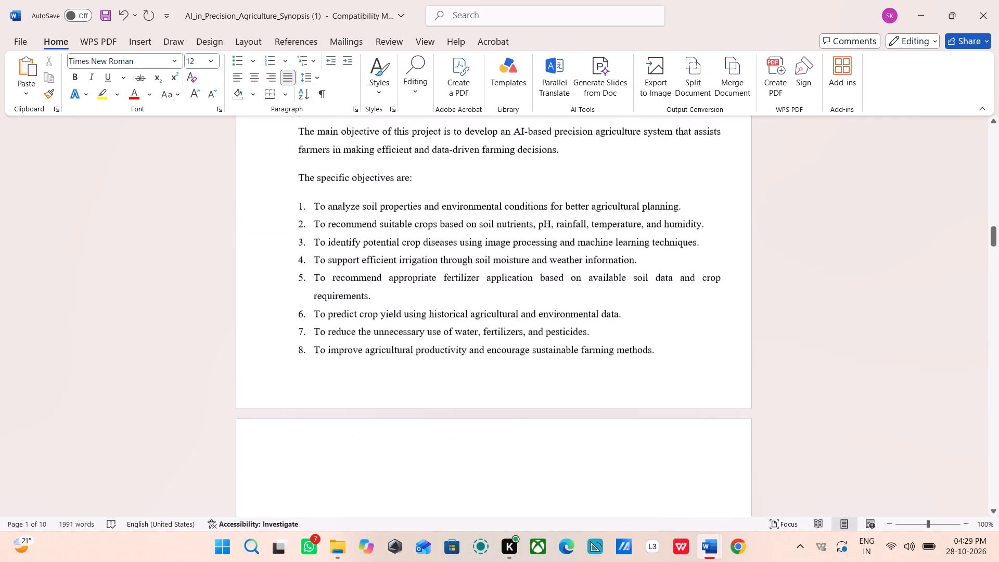
{"action": "scroll", "coordinate": [485, 290], "scroll_direction": "down", "scroll_amount": 7}
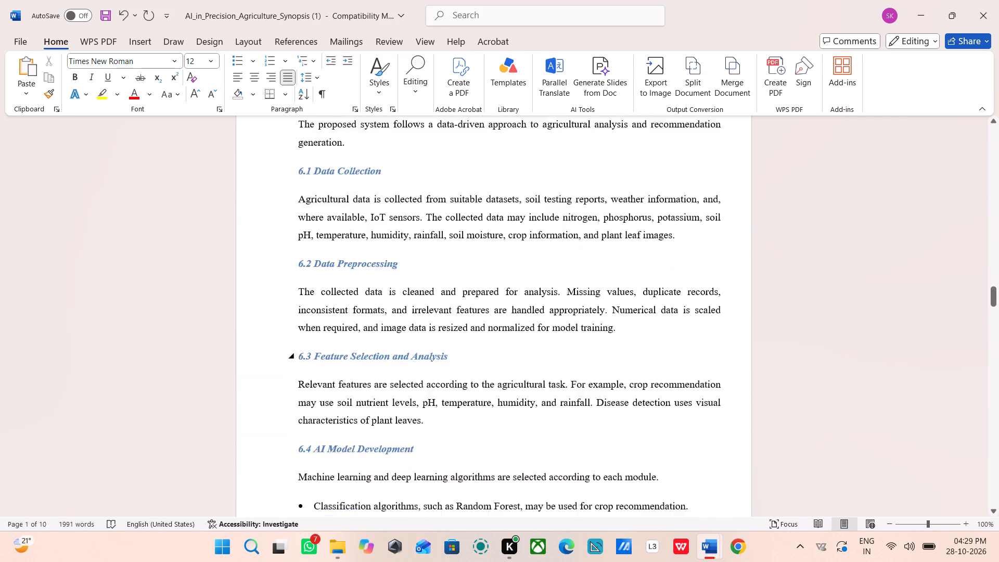
{"action": "scroll", "coordinate": [485, 290], "scroll_direction": "down", "scroll_amount": 5}
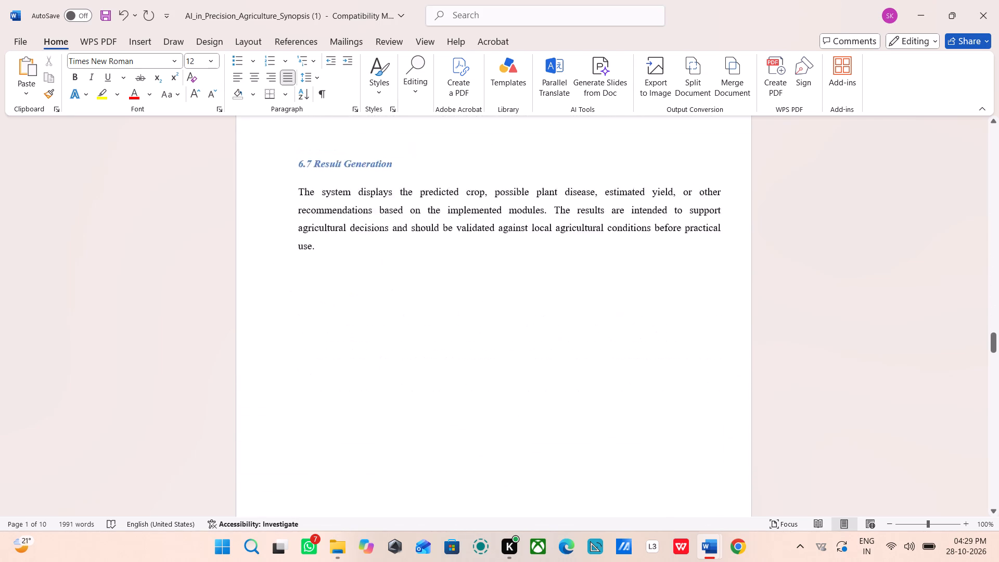
{"action": "scroll", "coordinate": [485, 290], "scroll_direction": "down", "scroll_amount": 15}
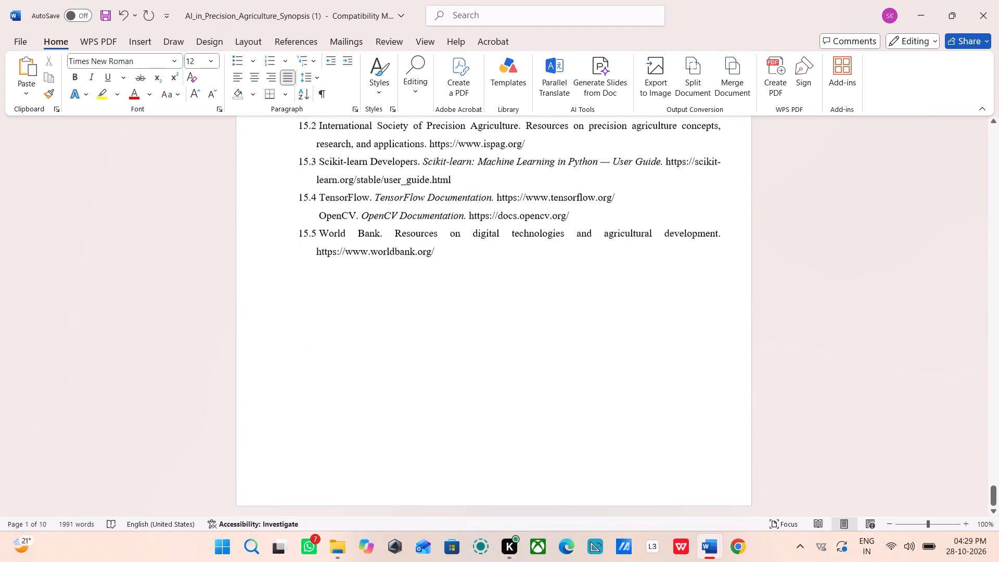
{"action": "scroll", "coordinate": [485, 290], "scroll_direction": "up", "scroll_amount": 20}
{"action": "scroll", "coordinate": [485, 290], "scroll_direction": "up", "scroll_amount": 7}
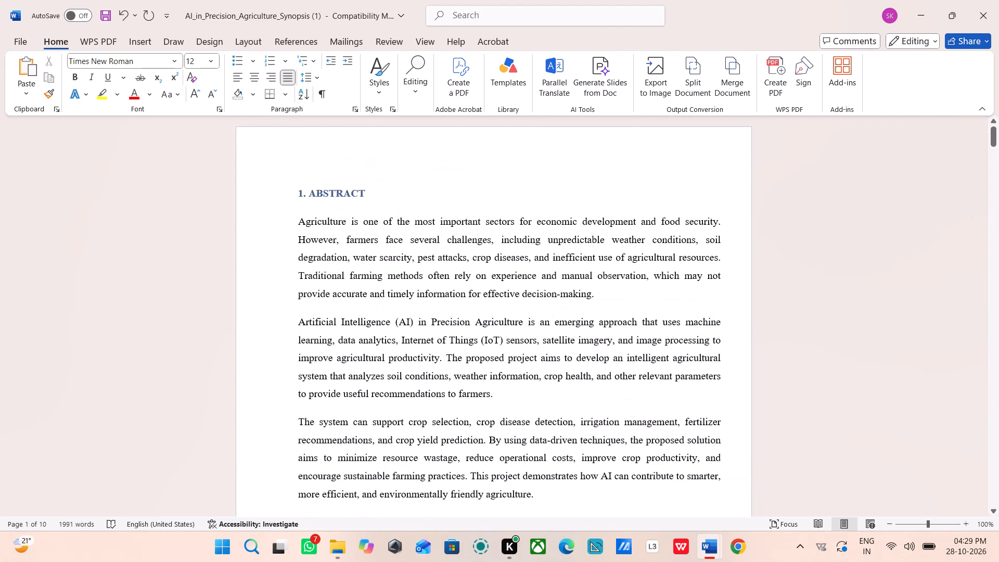
Delete the empty space before the 2. INTRODUCTION heading so it follows the Keywords list on page 1, keeping one blank line between them.
{"action": "scroll", "coordinate": [485, 290], "scroll_direction": "down", "scroll_amount": 2}
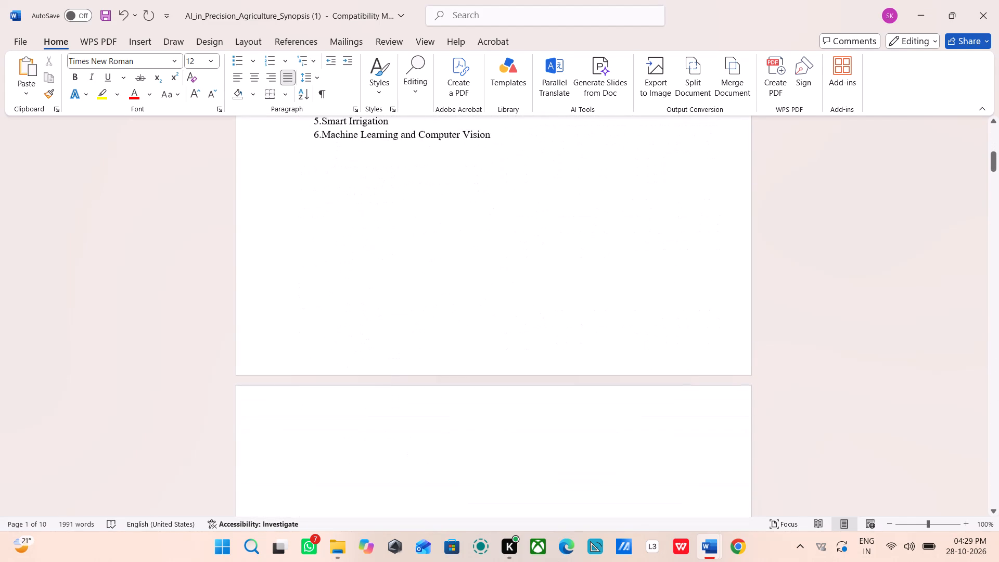
{"action": "scroll", "coordinate": [509, 294], "scroll_direction": "down", "scroll_amount": 2}
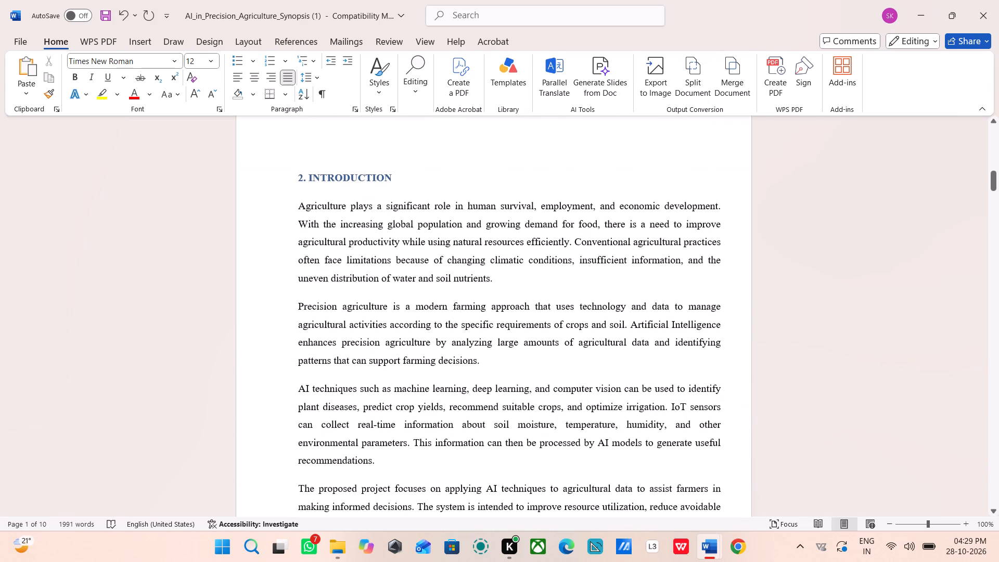
{"action": "scroll", "coordinate": [411, 314], "scroll_direction": "down", "scroll_amount": 1}
{"action": "scroll", "coordinate": [354, 195], "scroll_direction": "up", "scroll_amount": 1}
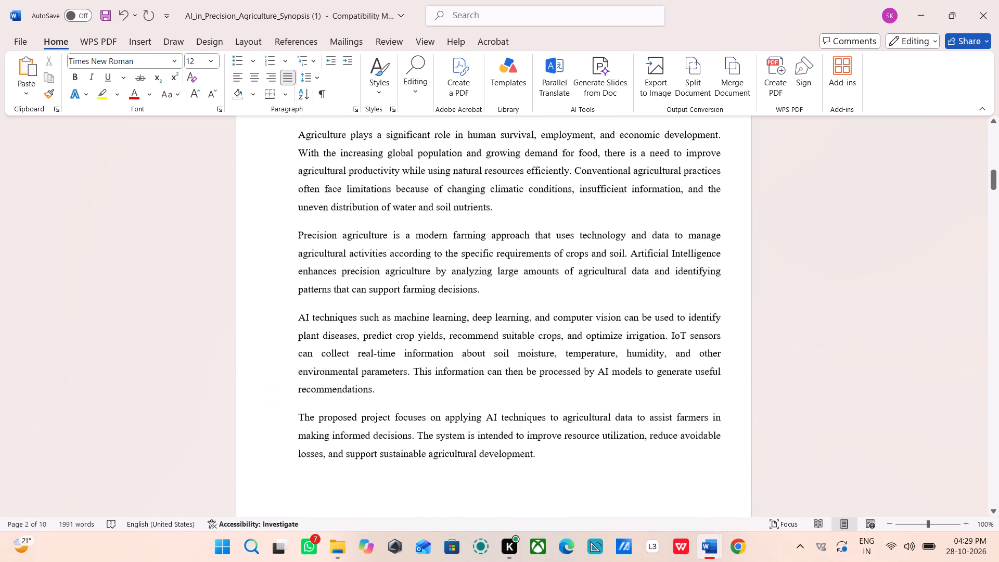
{"action": "scroll", "coordinate": [354, 195], "scroll_direction": "up", "scroll_amount": 1}
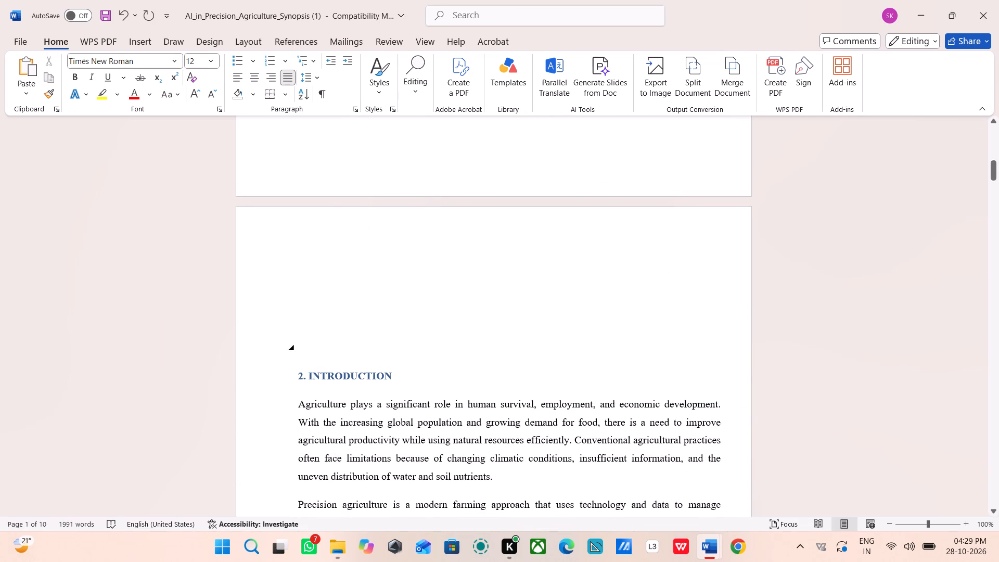
{"action": "left_click", "coordinate": [298, 374]}
{"action": "key", "text": "BackSpace"}
{"action": "key", "text": "BackSpace"}
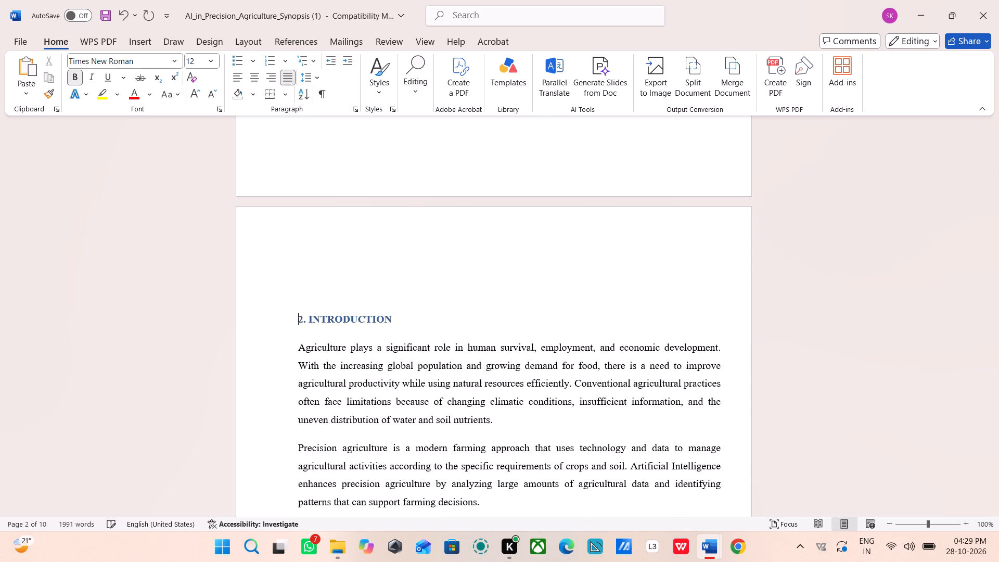
{"action": "key", "text": "BackSpace"}
{"action": "key", "text": "BackSpace"}
{"action": "key", "text": "BackSpace"}
{"action": "key", "text": "BackSpace"}
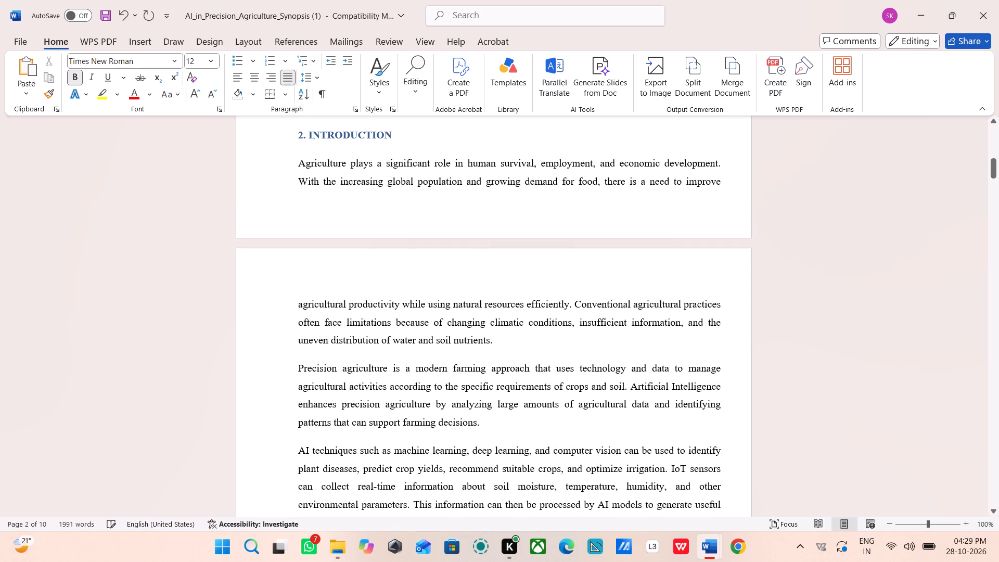
{"action": "key", "text": "BackSpace"}
{"action": "scroll", "coordinate": [298, 374], "scroll_direction": "up", "scroll_amount": 2}
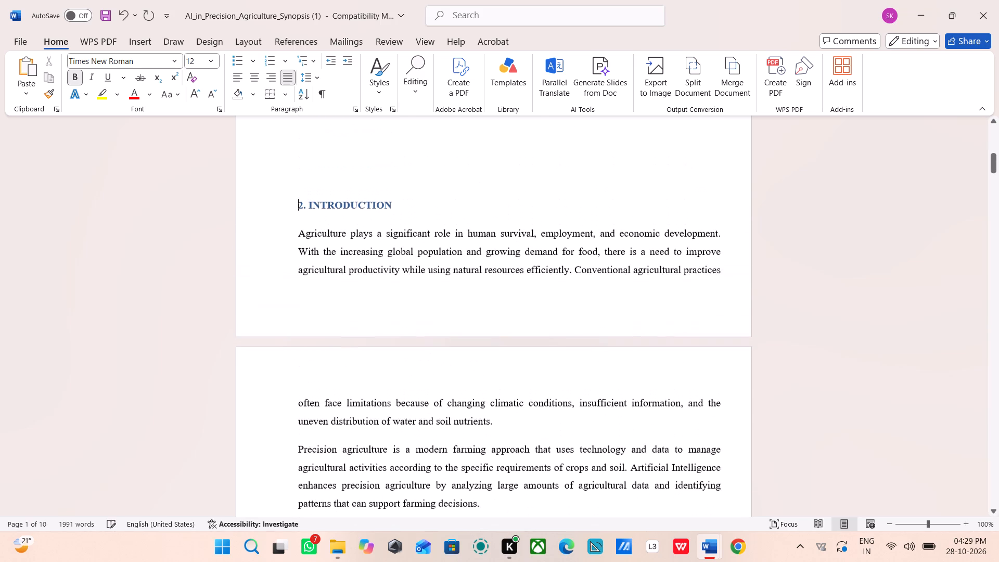
{"action": "key", "text": "BackSpace"}
{"action": "key", "text": "BackSpace"}
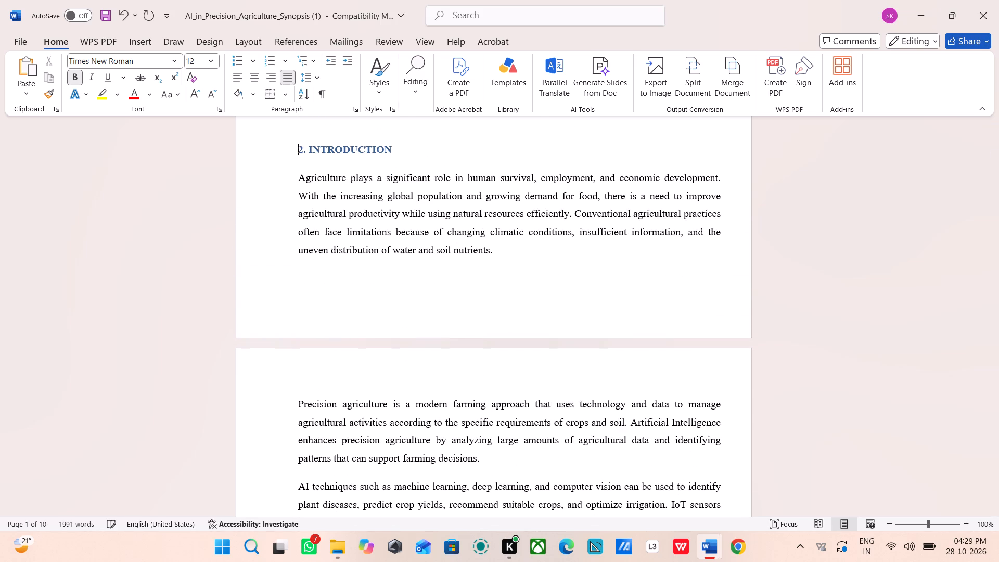
{"action": "scroll", "coordinate": [298, 374], "scroll_direction": "up", "scroll_amount": 2}
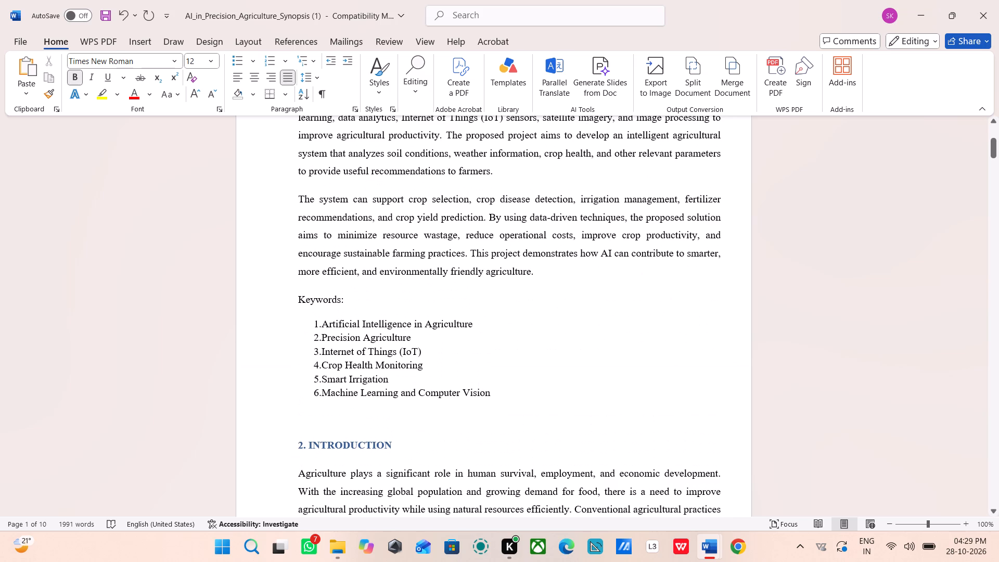
{"action": "key", "text": "BackSpace"}
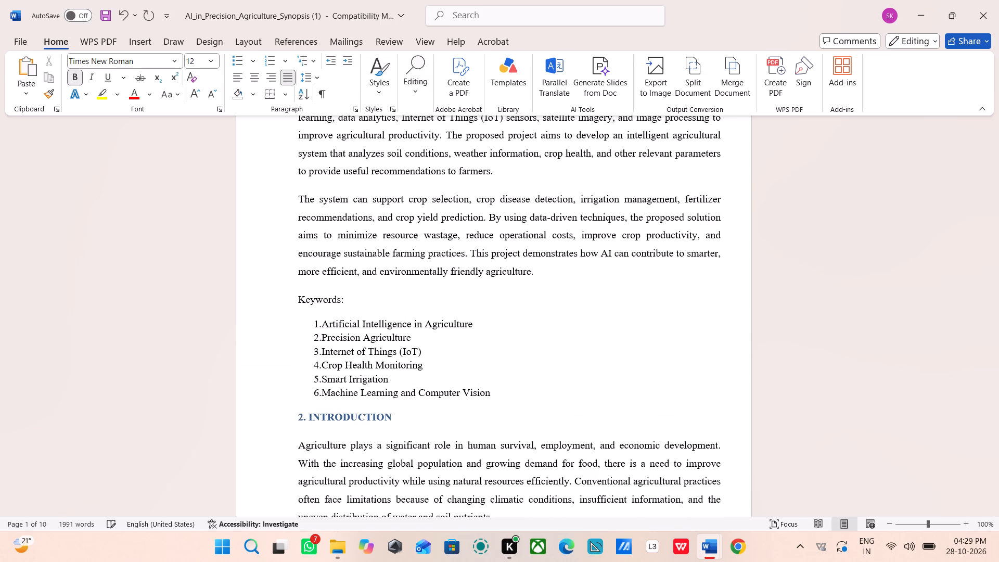
{"action": "key", "text": "Return"}
Delete the Abstract's last paragraph, starting "The system can support crop selection", including its final period and the leftover empty line.
{"action": "scroll", "coordinate": [331, 302], "scroll_direction": "up", "scroll_amount": 2}
{"action": "scroll", "coordinate": [331, 302], "scroll_direction": "down", "scroll_amount": 1}
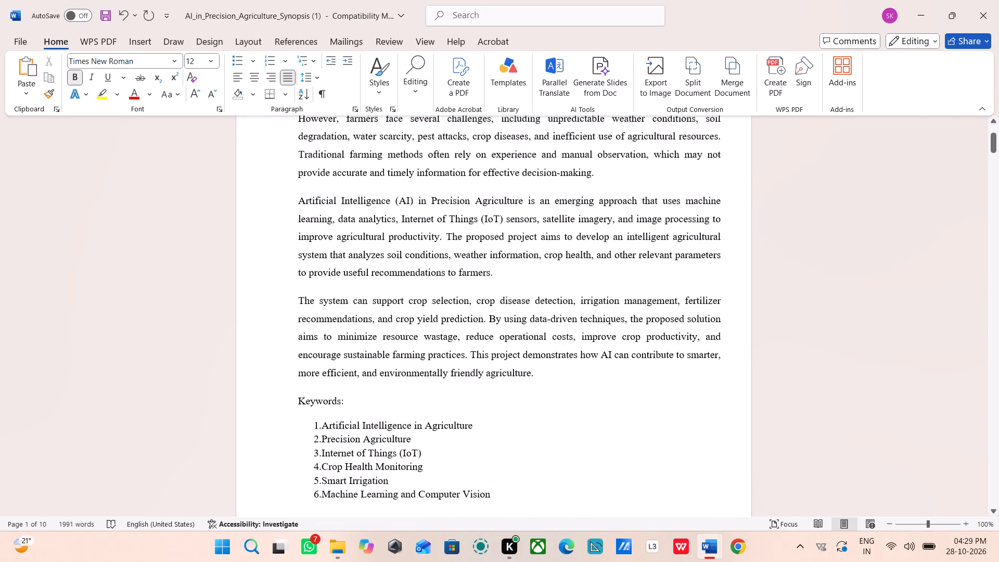
{"action": "left_click", "coordinate": [302, 298]}
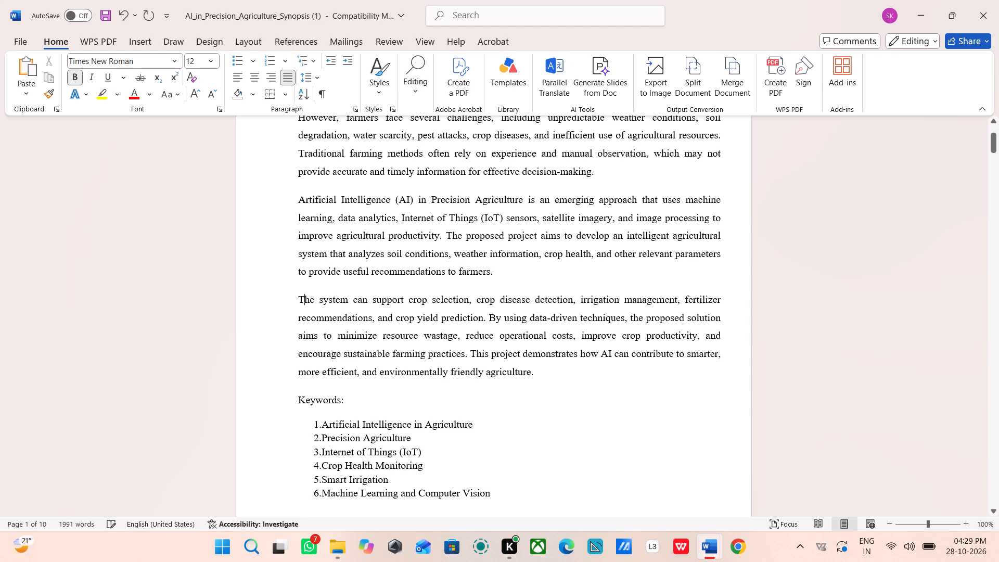
{"action": "left_click", "coordinate": [292, 298]}
{"action": "left_click_drag", "start_coordinate": [300, 298], "coordinate": [501, 377]}
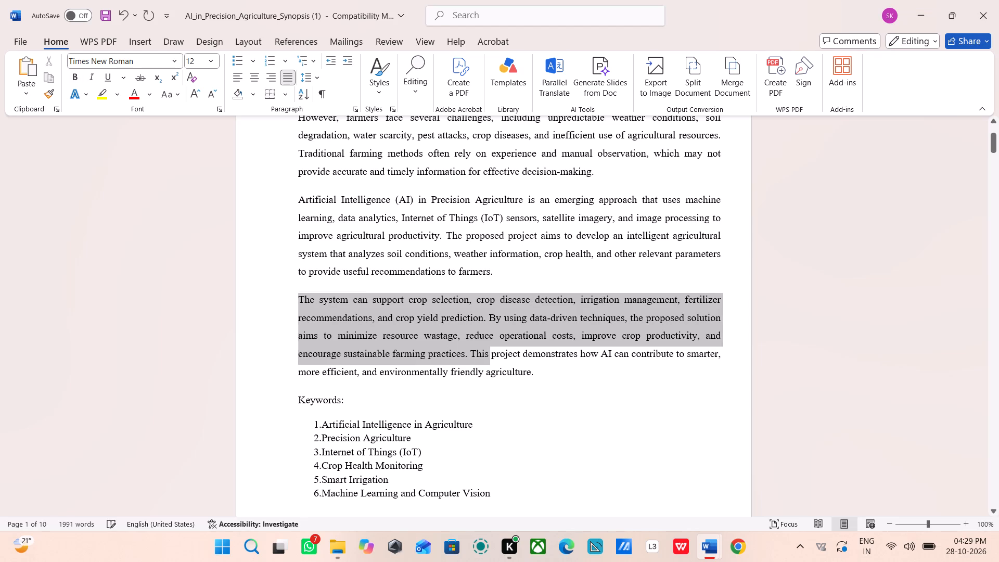
{"action": "left_click_drag", "start_coordinate": [501, 377], "coordinate": [528, 384]}
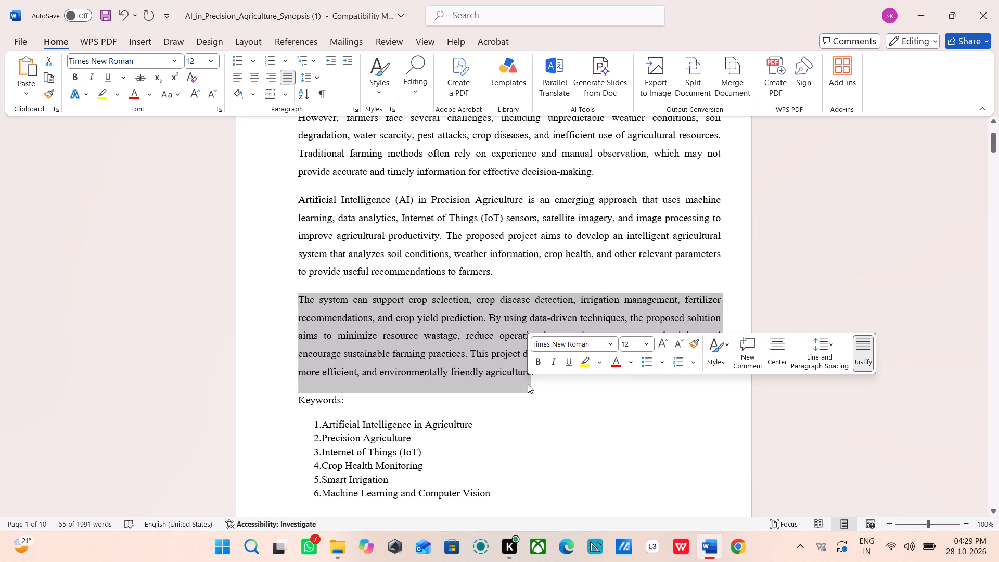
{"action": "key", "text": "BackSpace"}
{"action": "key", "text": "Right"}
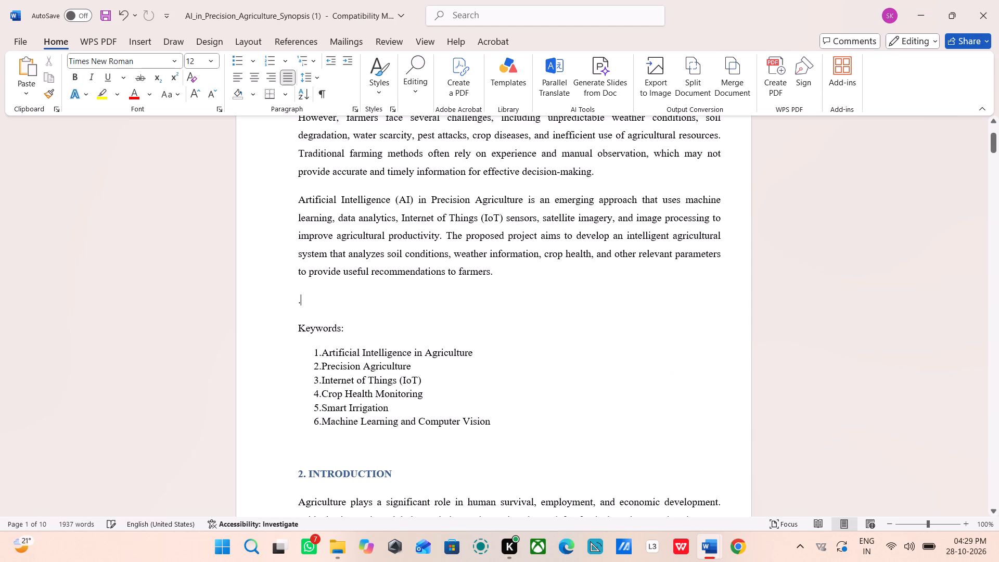
{"action": "key", "text": "BackSpace"}
{"action": "key", "text": "BackSpace"}
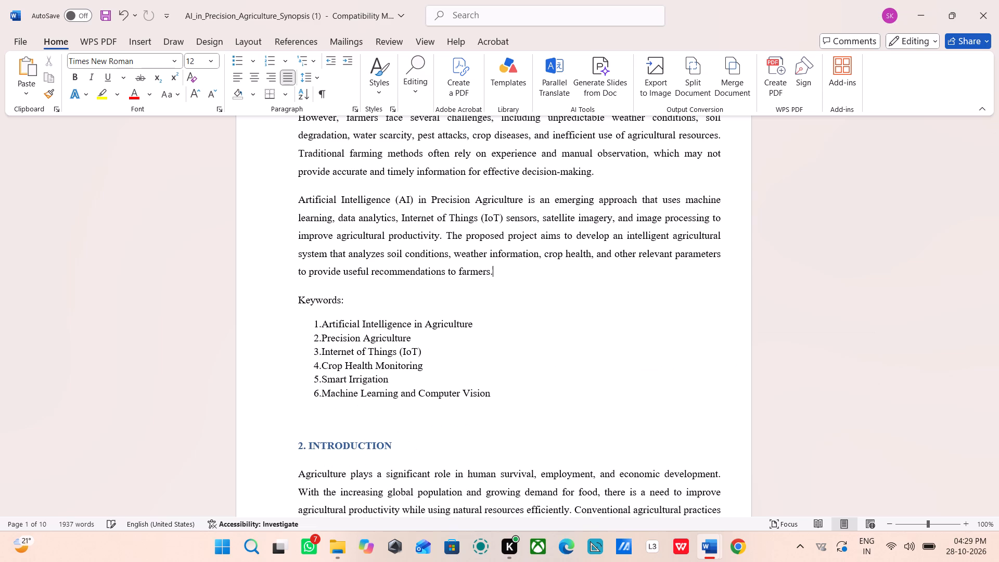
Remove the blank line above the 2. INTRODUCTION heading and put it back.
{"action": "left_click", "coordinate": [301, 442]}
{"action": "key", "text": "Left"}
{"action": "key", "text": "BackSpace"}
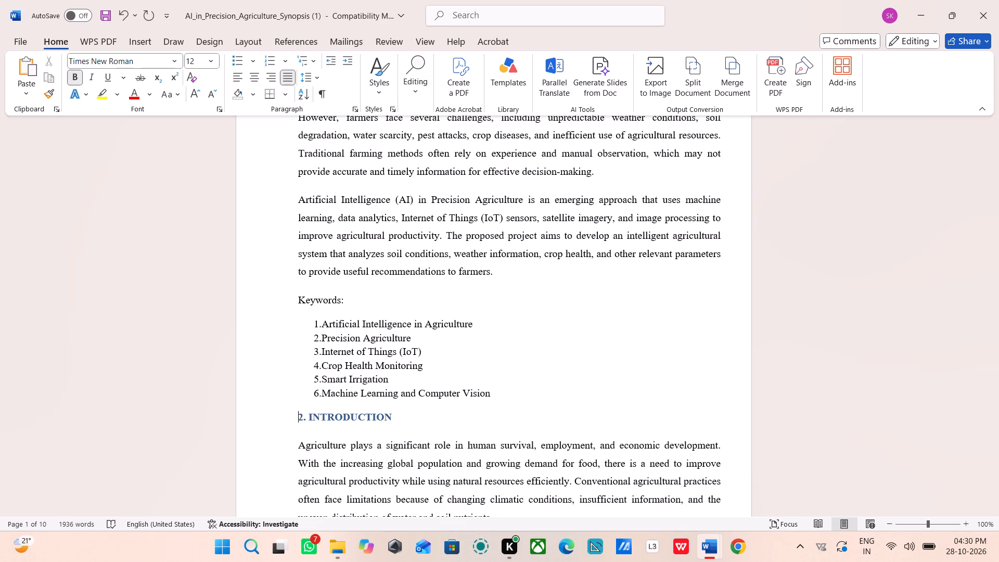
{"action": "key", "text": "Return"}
Delete the Introduction's last paragraph, starting "The proposed project focuses on applying AI techniques".
{"action": "scroll", "coordinate": [301, 442], "scroll_direction": "down", "scroll_amount": 3}
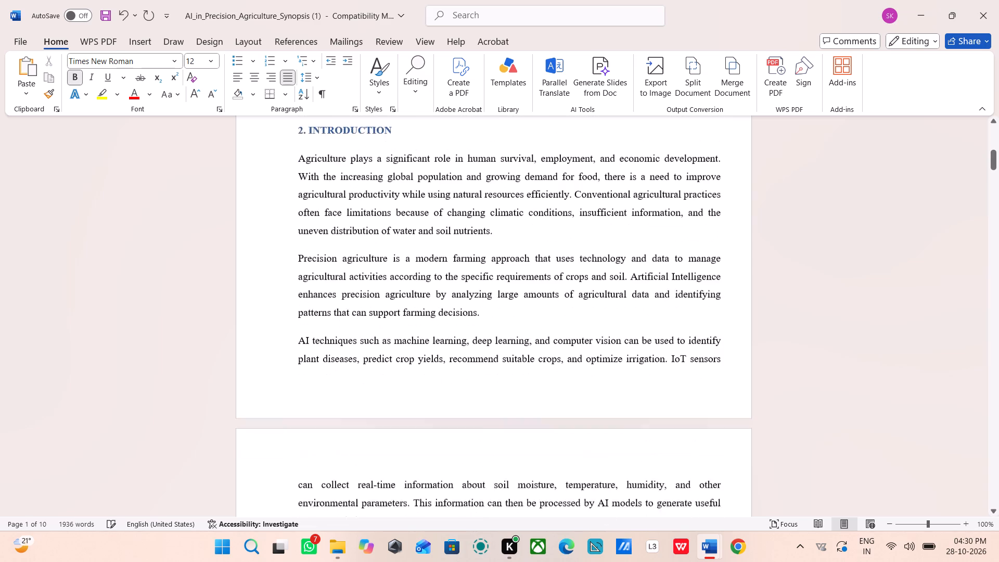
{"action": "scroll", "coordinate": [301, 442], "scroll_direction": "down", "scroll_amount": 3}
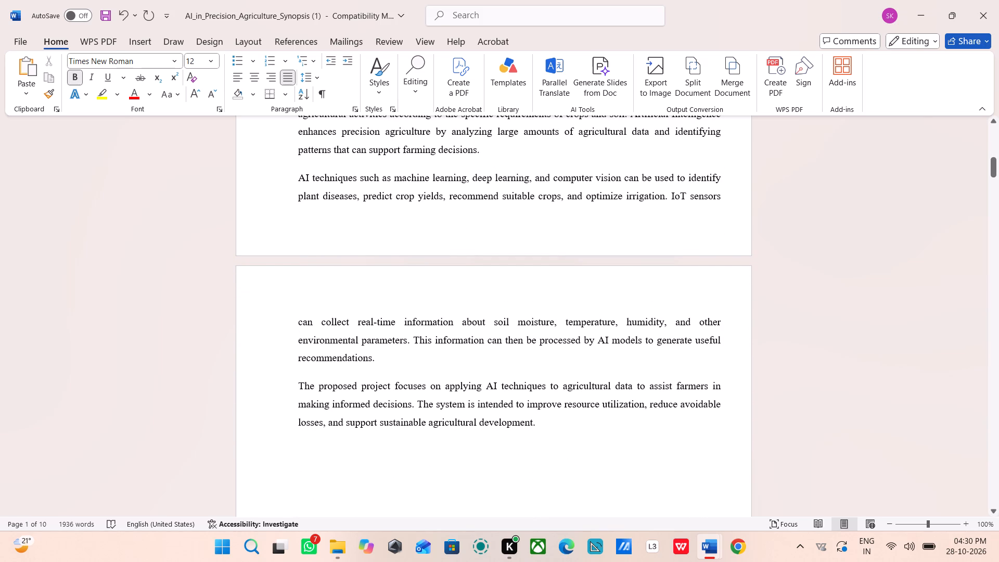
{"action": "left_click_drag", "start_coordinate": [301, 379], "coordinate": [539, 440]}
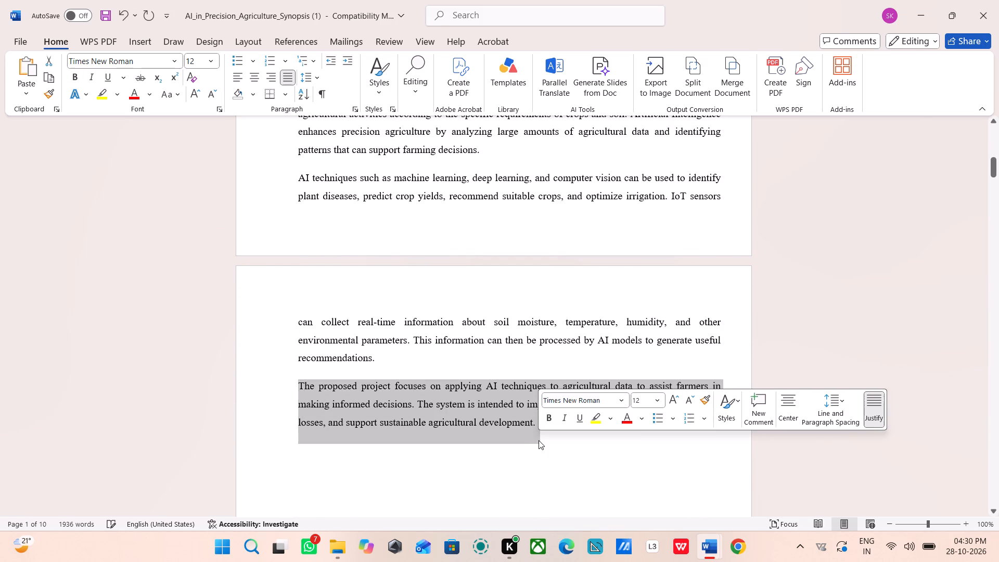
{"action": "key", "text": "BackSpace"}
Delete the empty space before the 3. PROBLEM STATEMENT heading so it follows the Introduction text, keeping one blank line between them.
{"action": "scroll", "coordinate": [539, 440], "scroll_direction": "down", "scroll_amount": 2}
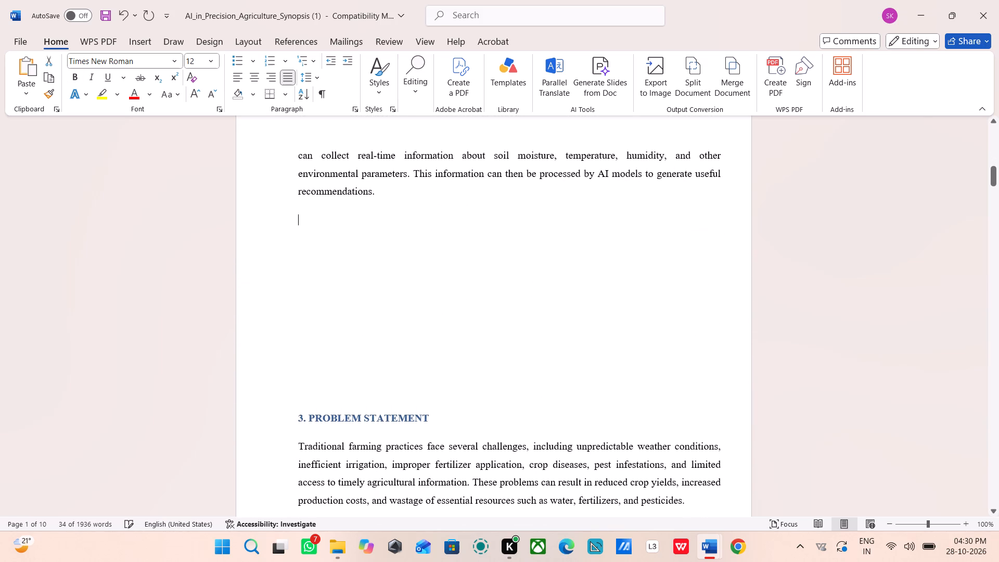
{"action": "left_click", "coordinate": [298, 417]}
{"action": "key", "text": "BackSpace"}
{"action": "key", "text": "BackSpace"}
{"action": "key", "text": "BackSpace"}
{"action": "key", "text": "BackSpace"}
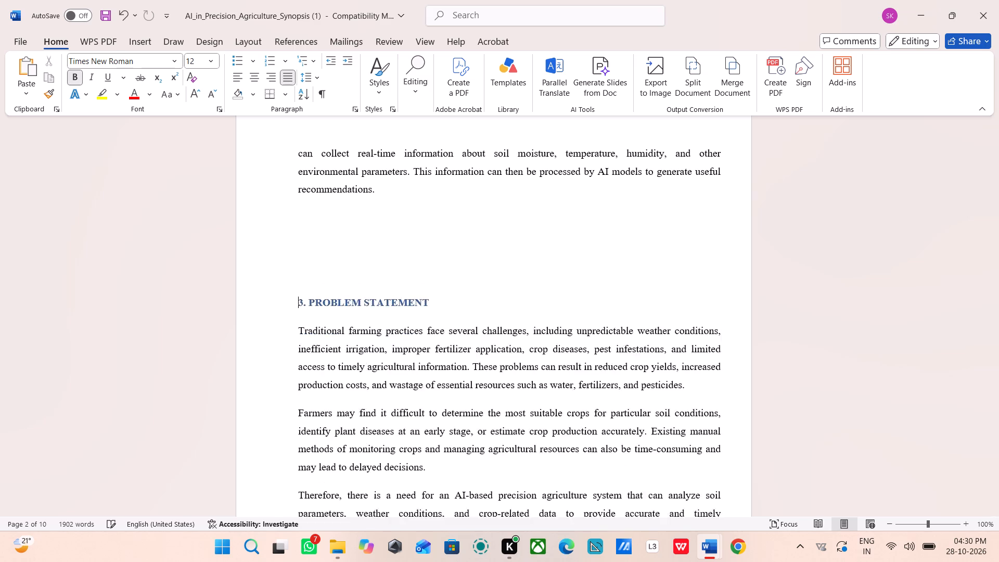
{"action": "key", "text": "BackSpace"}
{"action": "key", "text": "BackSpace"}
{"action": "key", "text": "BackSpace"}
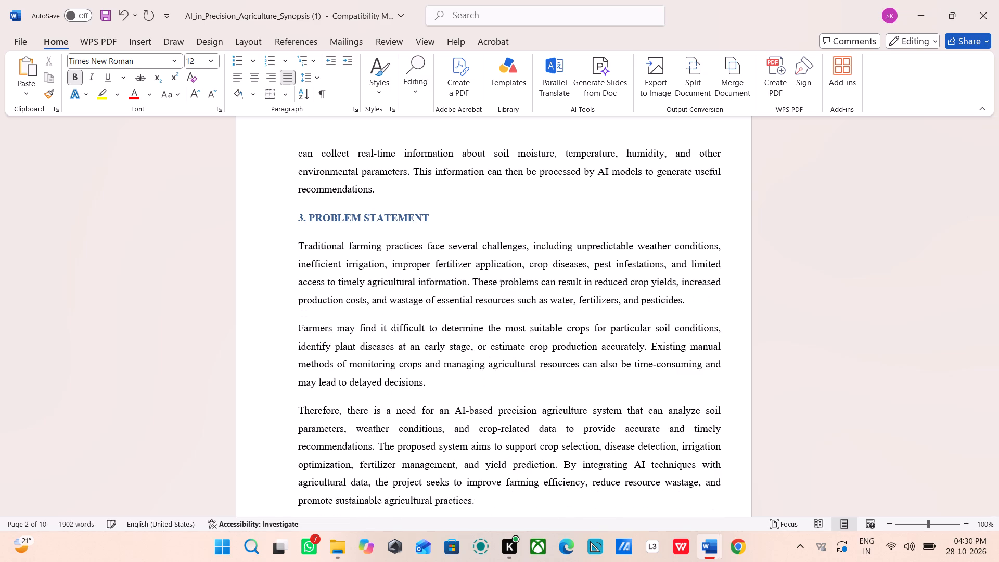
{"action": "key", "text": "Return"}
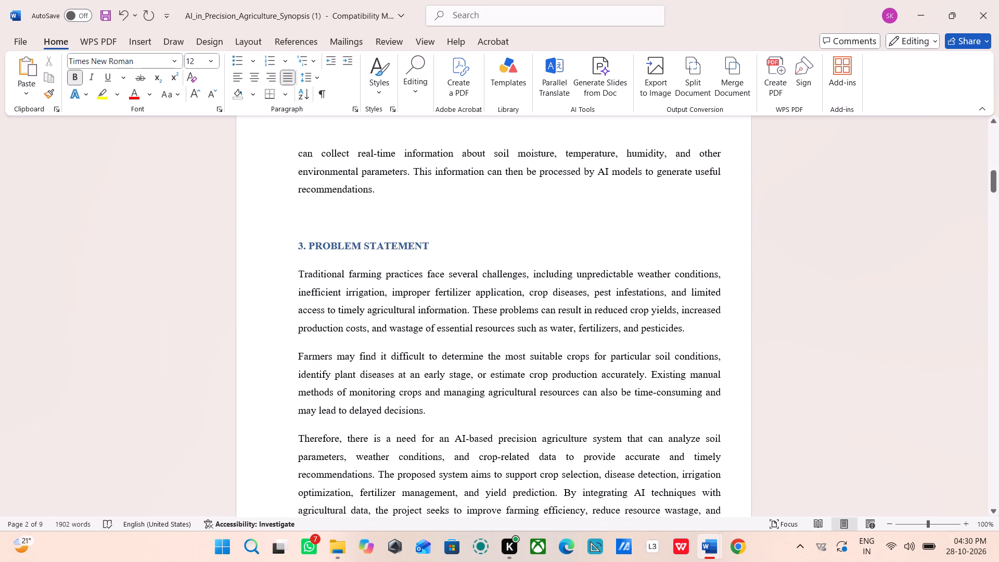
Delete the end of the Problem Statement's last paragraph, from the period after "recommendations" through "promote sustainable agricultural practices.".
{"action": "scroll", "coordinate": [322, 389], "scroll_direction": "down", "scroll_amount": 2}
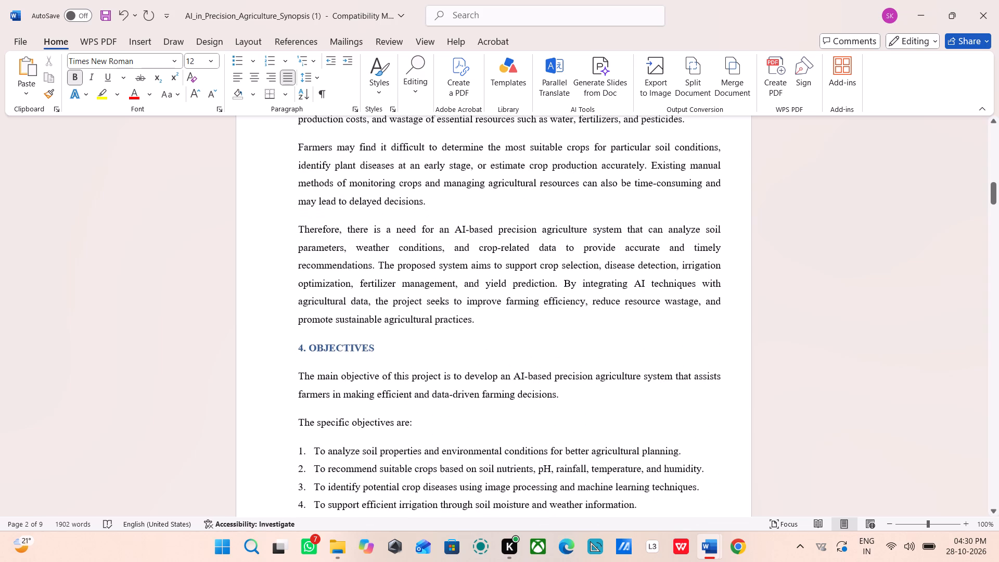
{"action": "scroll", "coordinate": [322, 389], "scroll_direction": "down", "scroll_amount": 4}
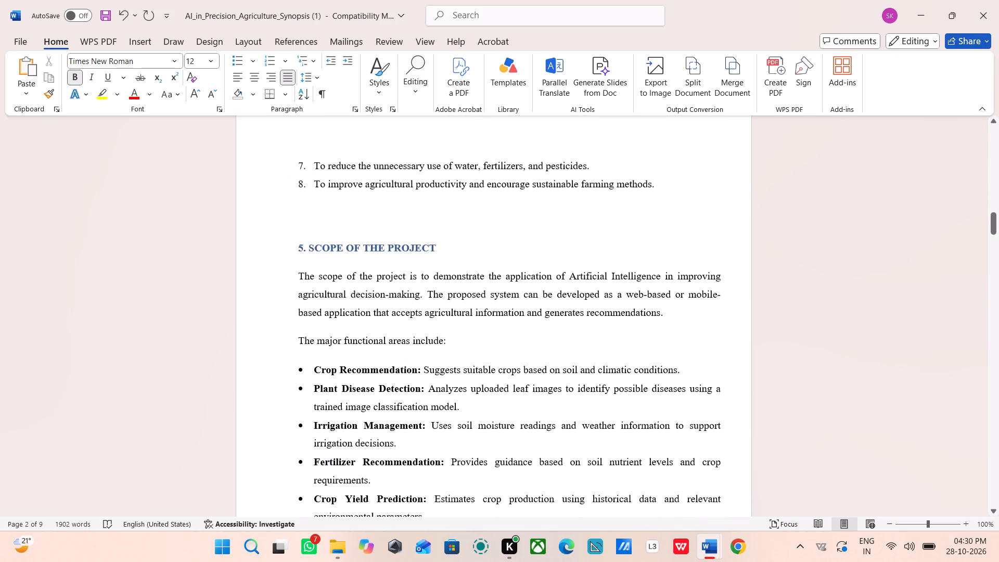
{"action": "scroll", "coordinate": [322, 389], "scroll_direction": "up", "scroll_amount": 3}
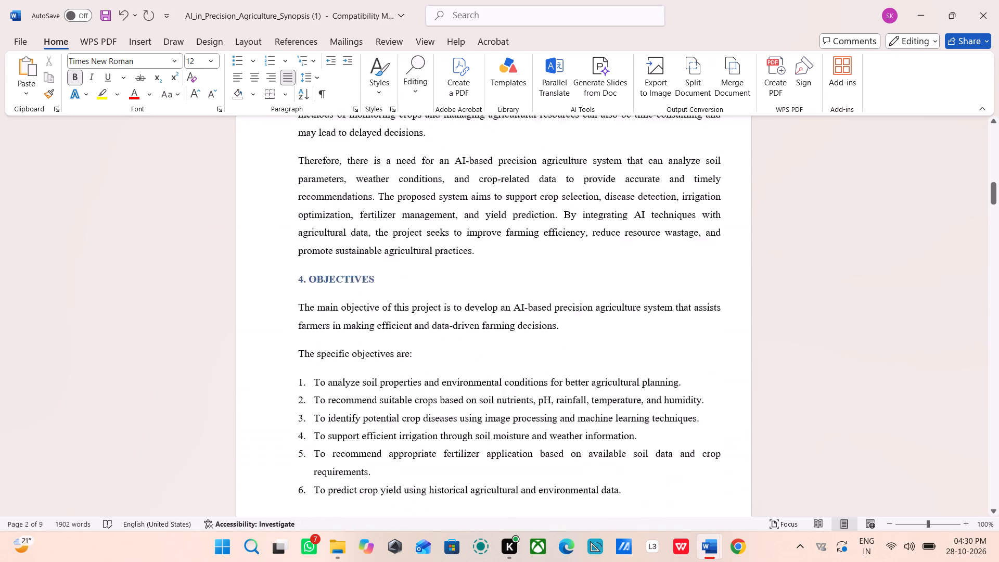
{"action": "scroll", "coordinate": [322, 389], "scroll_direction": "up", "scroll_amount": 1}
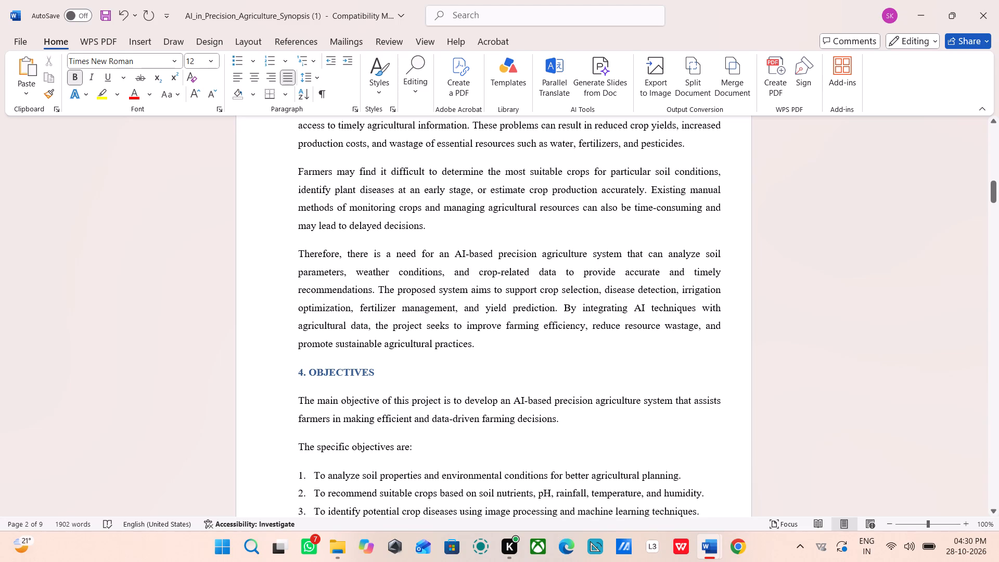
{"action": "left_click_drag", "start_coordinate": [376, 290], "coordinate": [473, 327]}
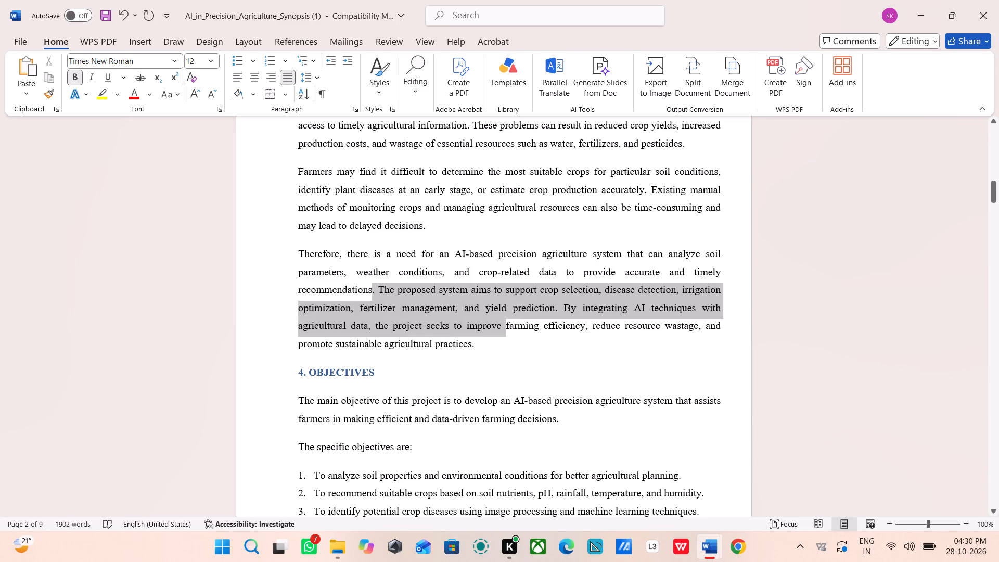
{"action": "left_click_drag", "start_coordinate": [473, 327], "coordinate": [483, 344]}
{"action": "key", "text": "BackSpace"}
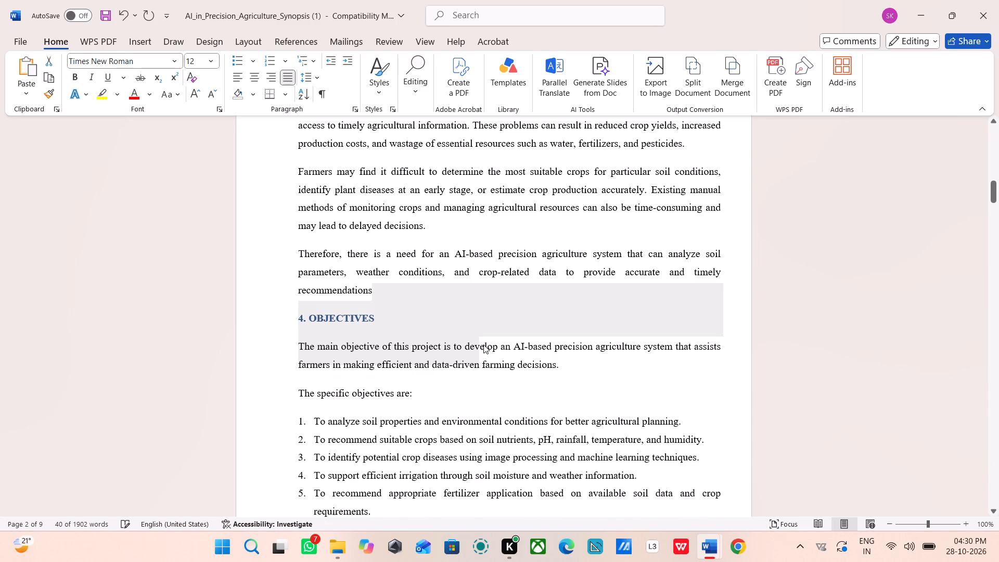
In 5. SCOPE OF THE PROJECT, delete the Crop Yield Prediction and Farmer Information System bullets and the closing paragraph "The project may initially focus".
{"action": "scroll", "coordinate": [404, 399], "scroll_direction": "down", "scroll_amount": 2}
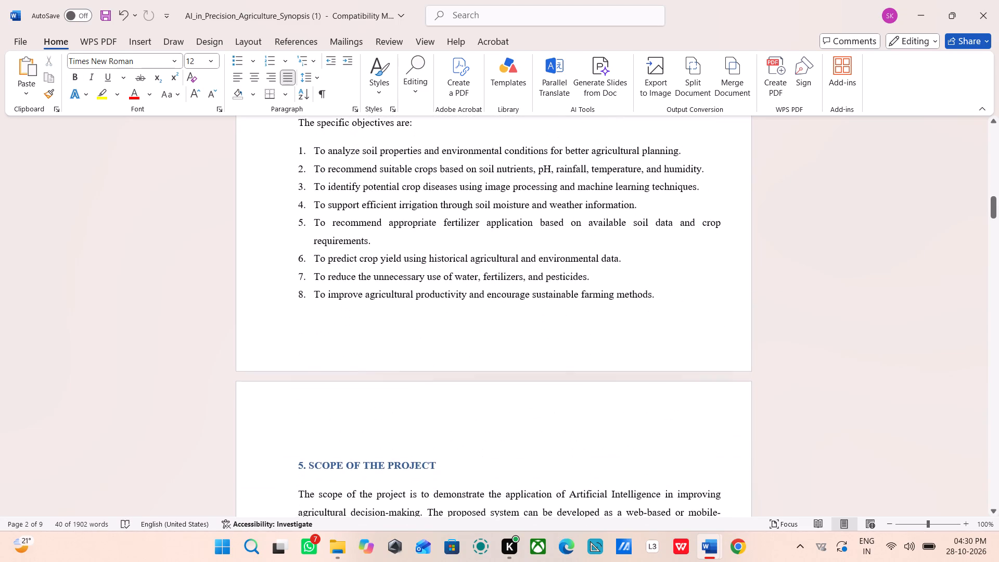
{"action": "scroll", "coordinate": [404, 399], "scroll_direction": "down", "scroll_amount": 1}
{"action": "scroll", "coordinate": [404, 399], "scroll_direction": "up", "scroll_amount": 4}
{"action": "scroll", "coordinate": [404, 399], "scroll_direction": "down", "scroll_amount": 3}
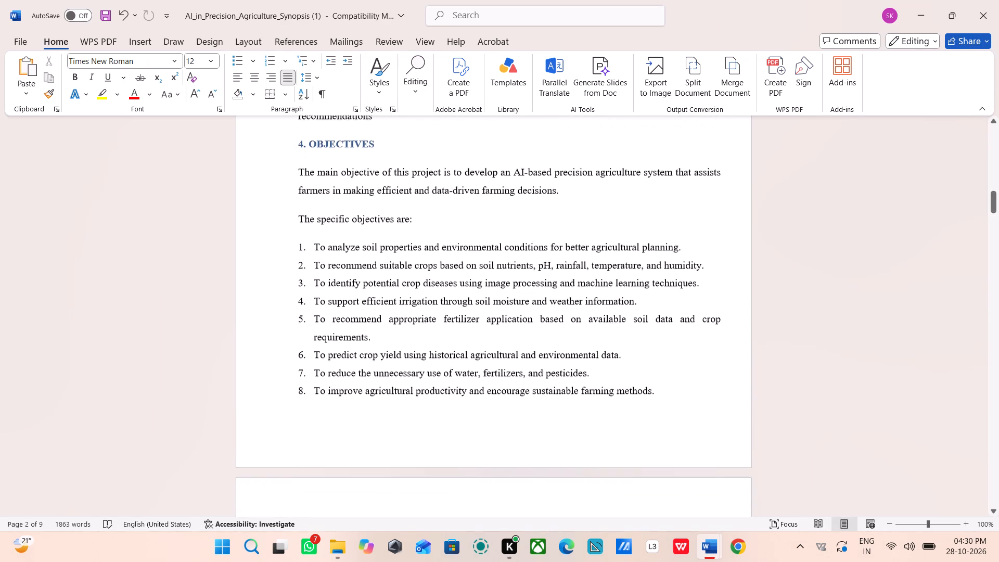
{"action": "scroll", "coordinate": [404, 399], "scroll_direction": "down", "scroll_amount": 1}
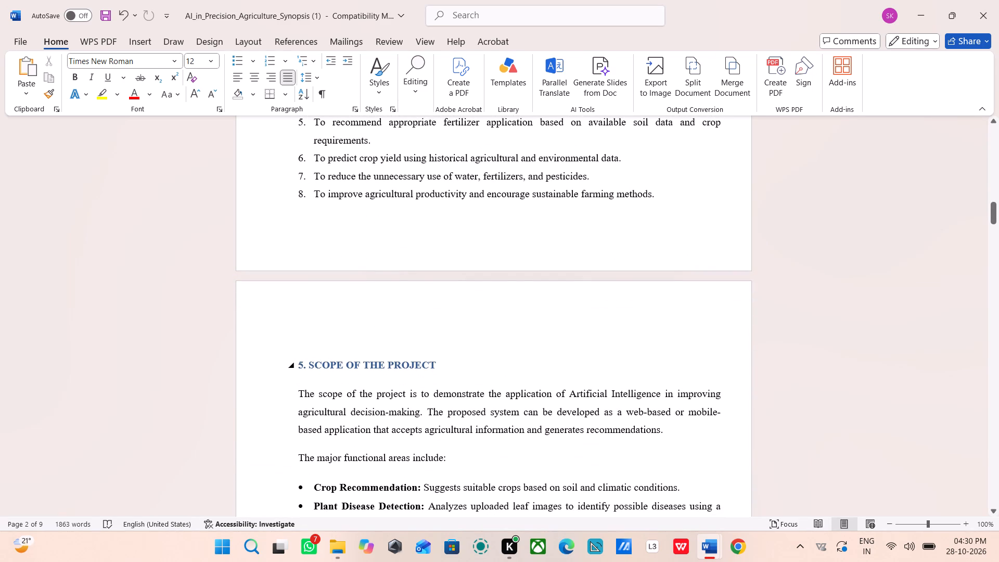
{"action": "scroll", "coordinate": [327, 437], "scroll_direction": "down", "scroll_amount": 1}
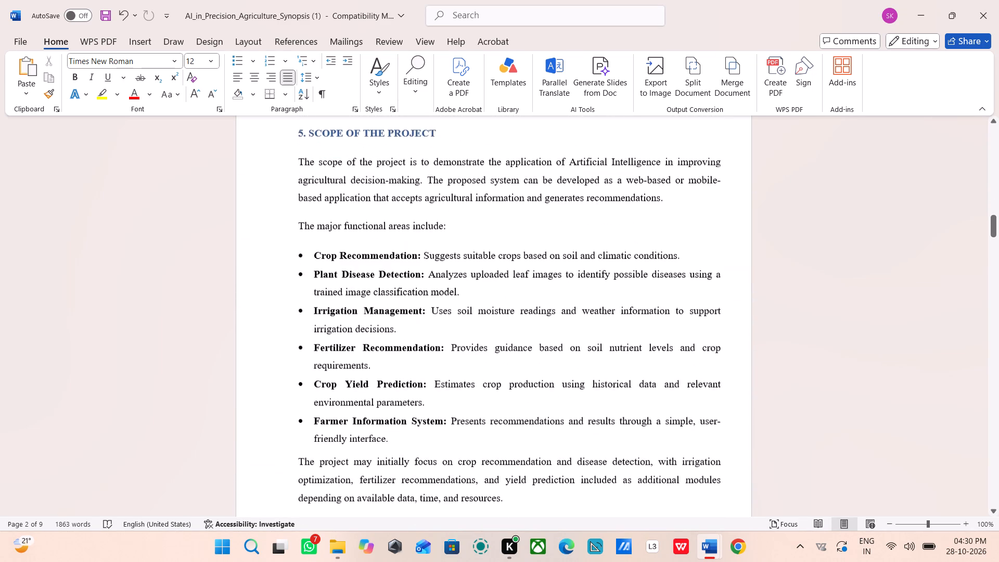
{"action": "scroll", "coordinate": [327, 437], "scroll_direction": "down", "scroll_amount": 2}
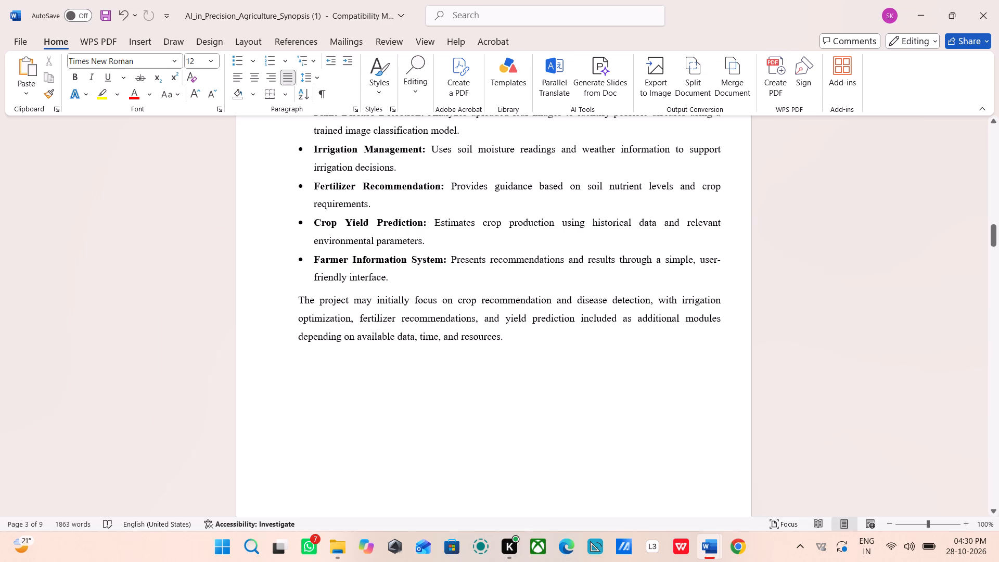
{"action": "left_click_drag", "start_coordinate": [312, 219], "coordinate": [496, 326]}
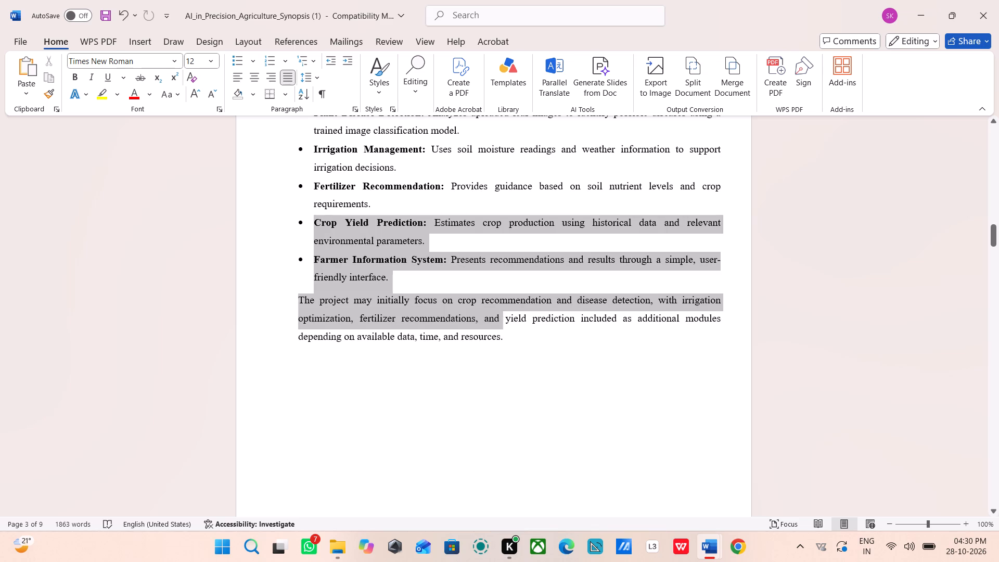
{"action": "left_click_drag", "start_coordinate": [496, 326], "coordinate": [517, 353]}
{"action": "key", "text": "BackSpace"}
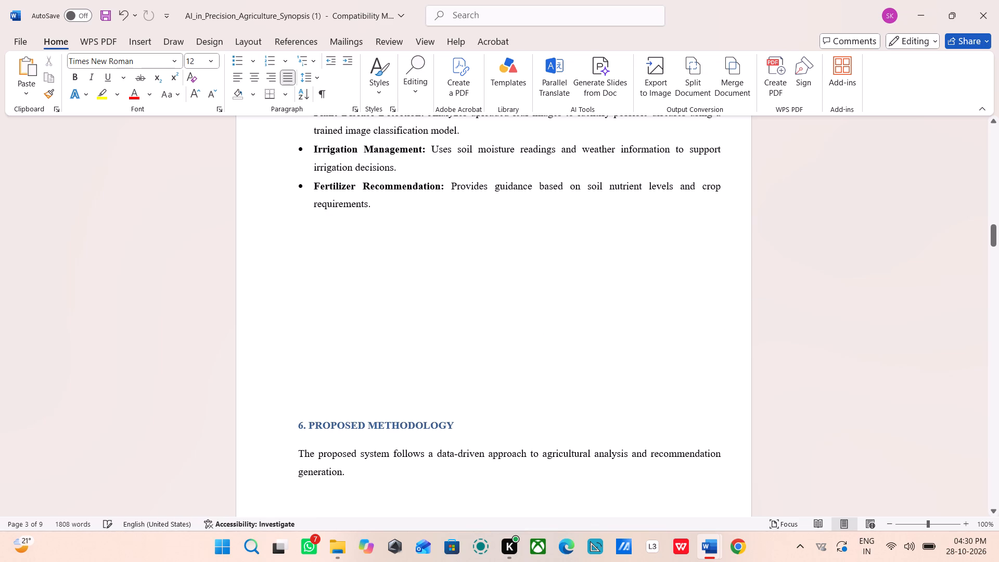
Delete the empty space before the 6. PROPOSED METHODOLOGY heading so it follows the Fertilizer Recommendation bullet, keeping one blank line between them.
{"action": "left_click", "coordinate": [288, 427]}
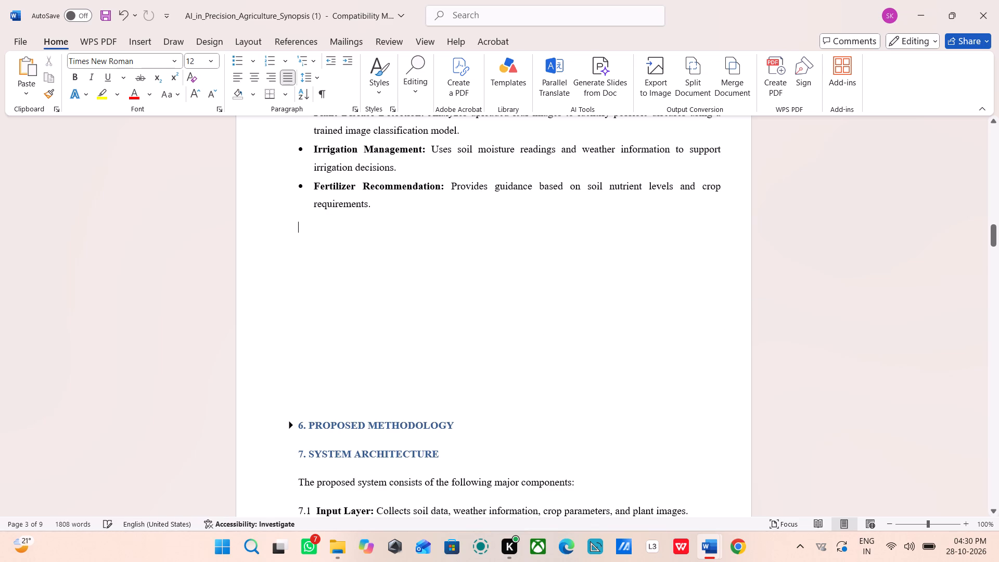
{"action": "left_click", "coordinate": [302, 428]}
{"action": "key", "text": "Left"}
{"action": "key", "text": "Left"}
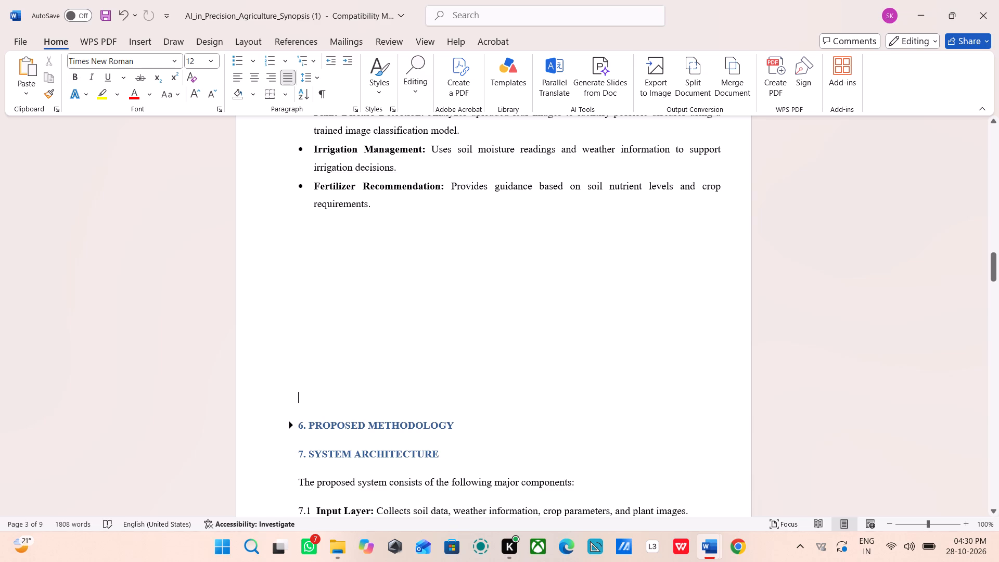
{"action": "key", "text": "Right"}
{"action": "key", "text": "BackSpace"}
{"action": "key", "text": "BackSpace"}
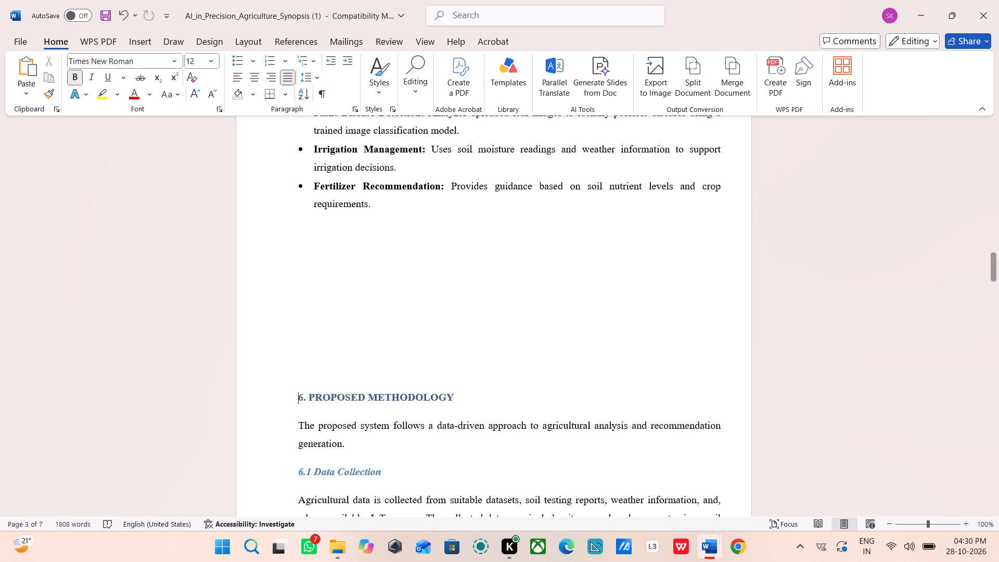
{"action": "key", "text": "BackSpace"}
{"action": "key", "text": "BackSpace"}
{"action": "key", "text": "BackSpace"}
{"action": "key", "text": "BackSpace"}
{"action": "key", "text": "BackSpace"}
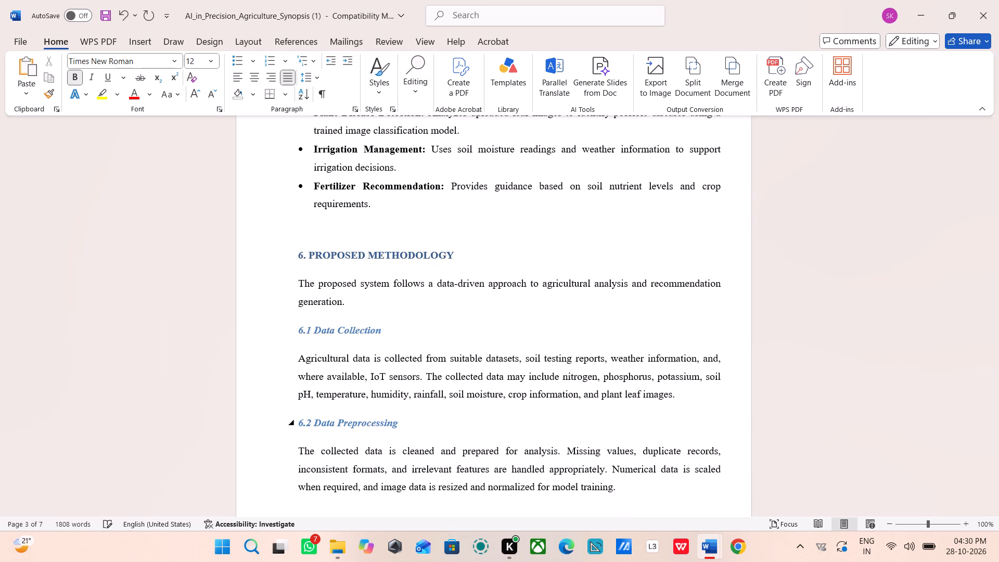
Look through the synopsis from the Keywords list to the 7. SYSTEM ARCHITECTURE section to check the section lengths and spacing.
{"action": "scroll", "coordinate": [332, 371], "scroll_direction": "down", "scroll_amount": 2}
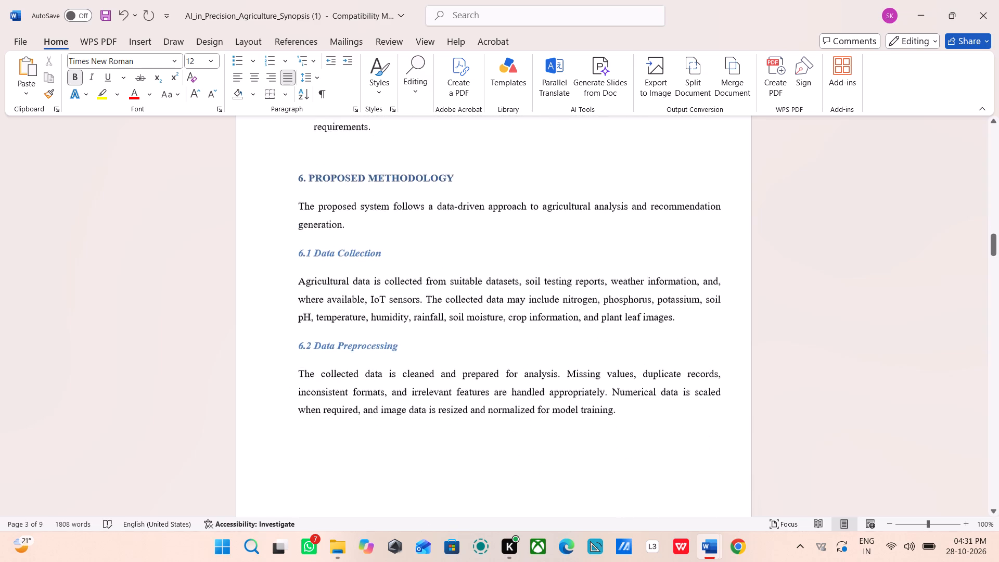
{"action": "scroll", "coordinate": [332, 371], "scroll_direction": "down", "scroll_amount": 3}
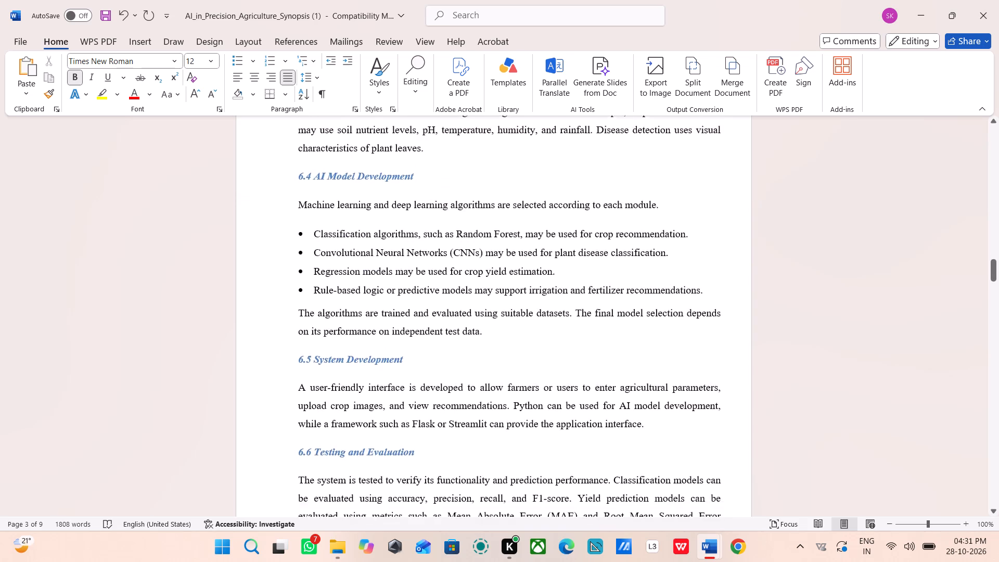
{"action": "scroll", "coordinate": [332, 371], "scroll_direction": "down", "scroll_amount": 3}
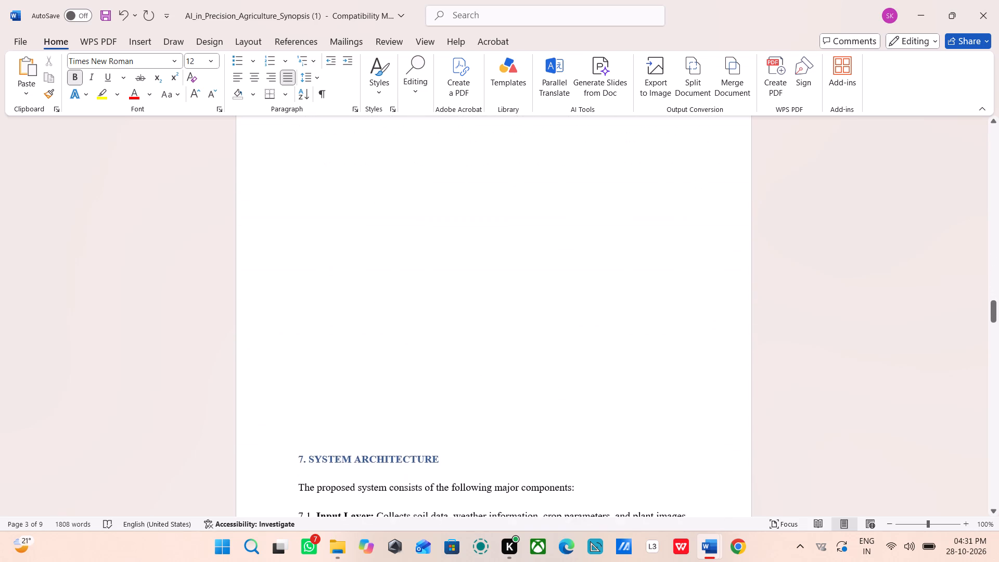
{"action": "scroll", "coordinate": [332, 371], "scroll_direction": "up", "scroll_amount": 9}
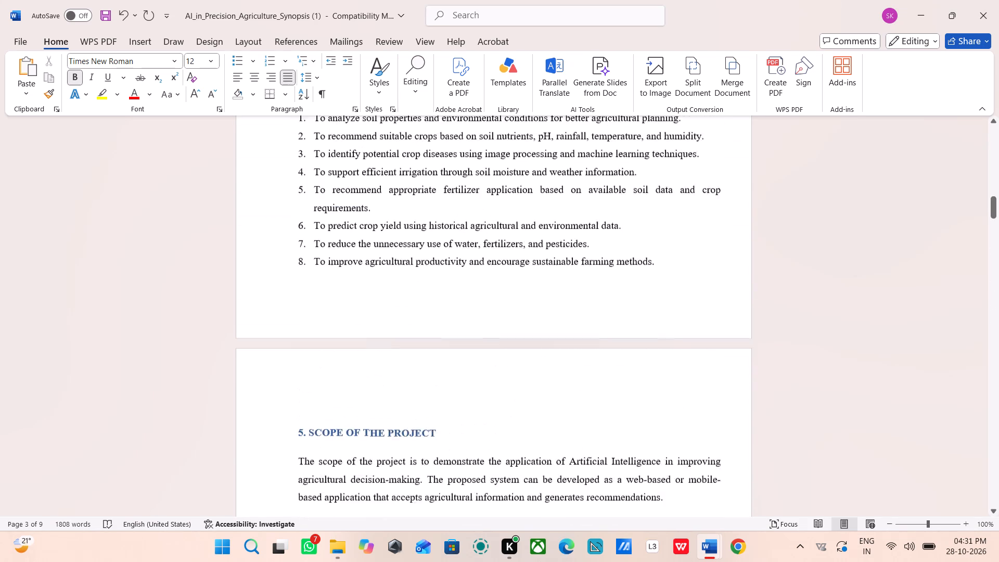
{"action": "scroll", "coordinate": [332, 371], "scroll_direction": "up", "scroll_amount": 8}
{"action": "scroll", "coordinate": [332, 371], "scroll_direction": "down", "scroll_amount": 2}
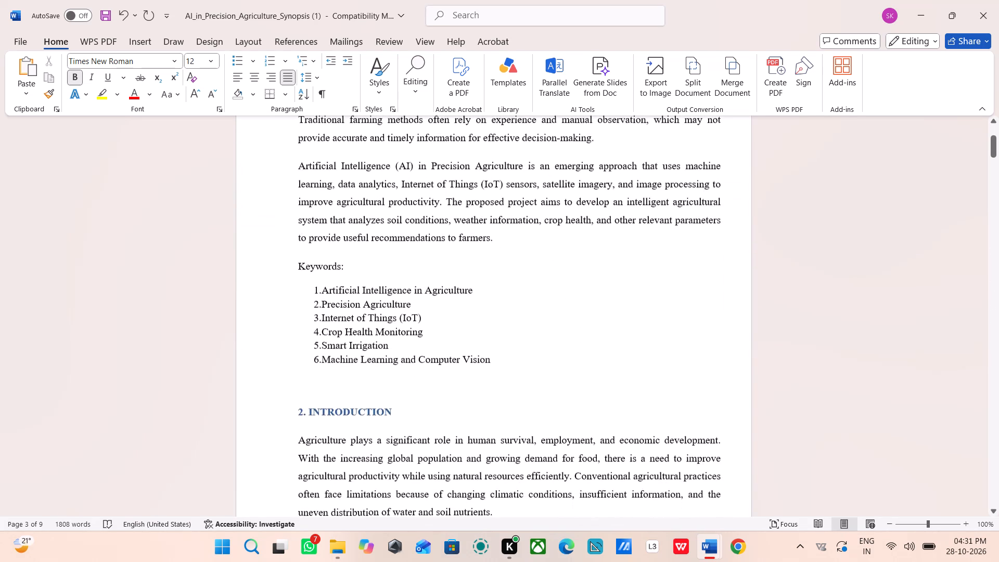
{"action": "scroll", "coordinate": [332, 371], "scroll_direction": "down", "scroll_amount": 3}
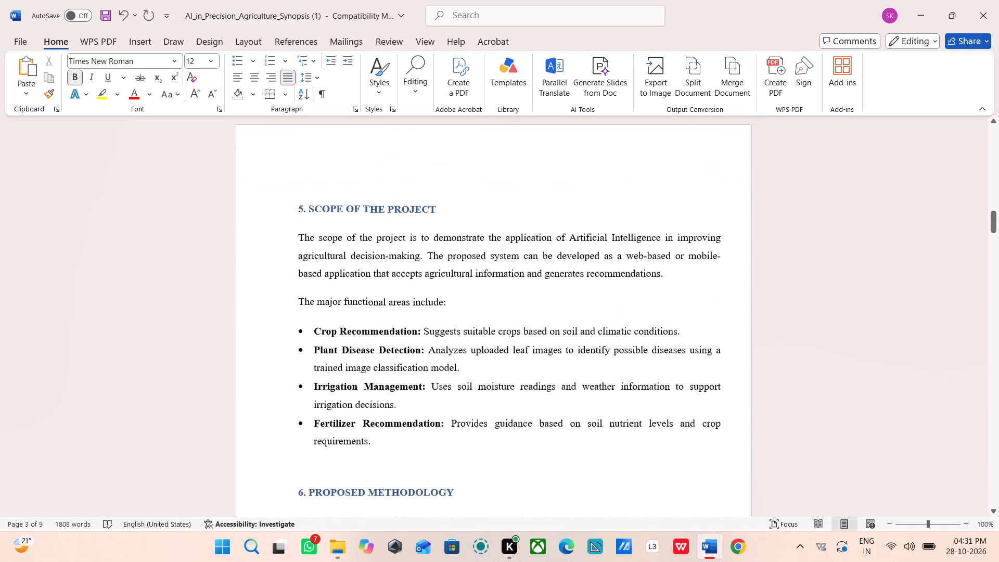
{"action": "scroll", "coordinate": [332, 371], "scroll_direction": "down", "scroll_amount": 2}
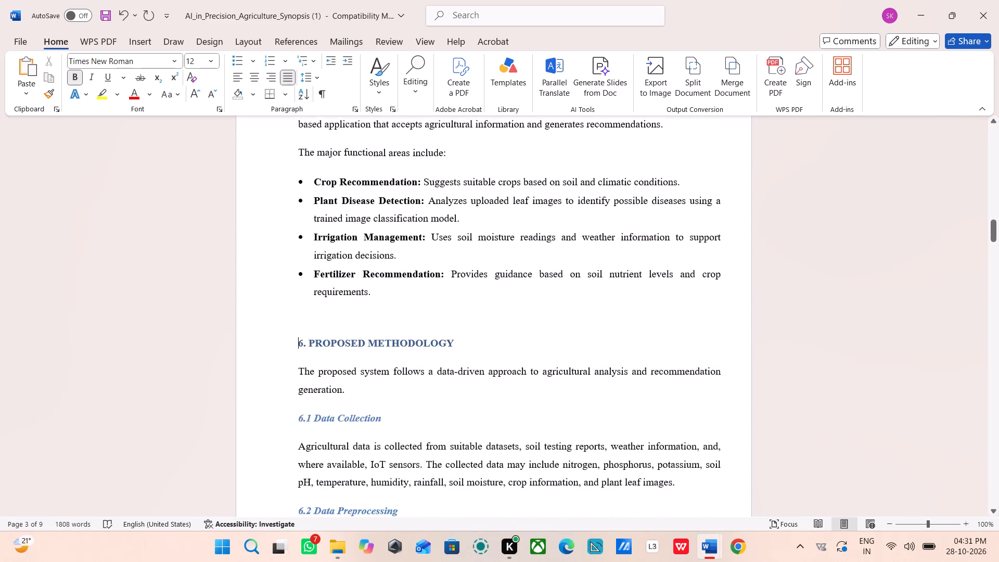
{"action": "scroll", "coordinate": [332, 371], "scroll_direction": "down", "scroll_amount": 5}
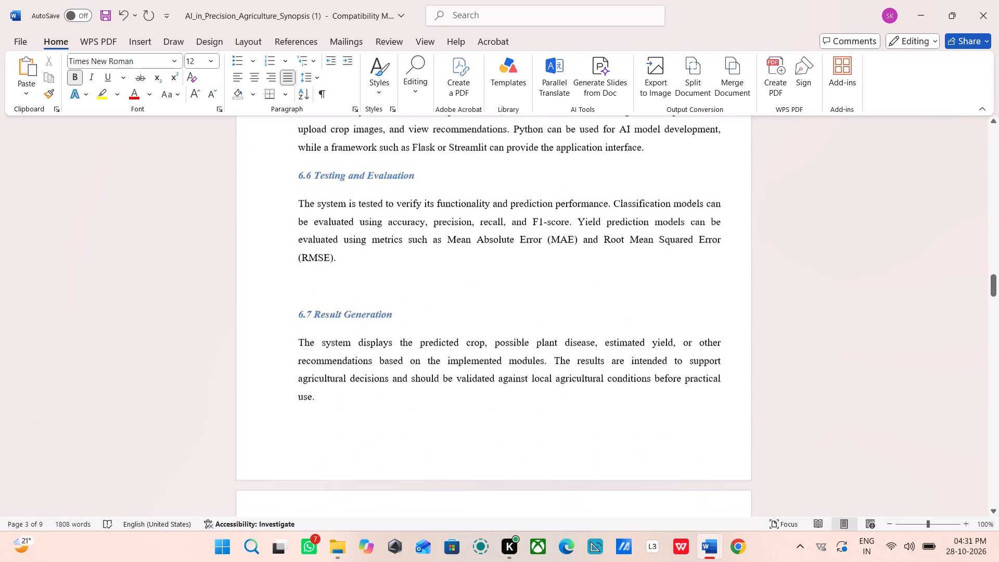
{"action": "scroll", "coordinate": [332, 371], "scroll_direction": "down", "scroll_amount": 3}
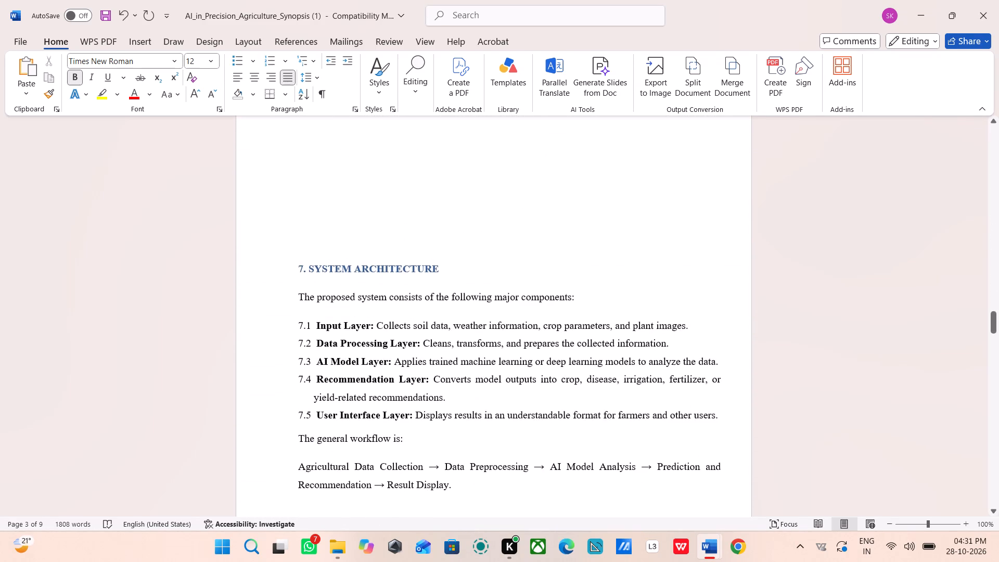
Delete the empty lines above the 7. SYSTEM ARCHITECTURE heading so it starts at the top margin of its page.
{"action": "scroll", "coordinate": [332, 371], "scroll_direction": "down", "scroll_amount": 2}
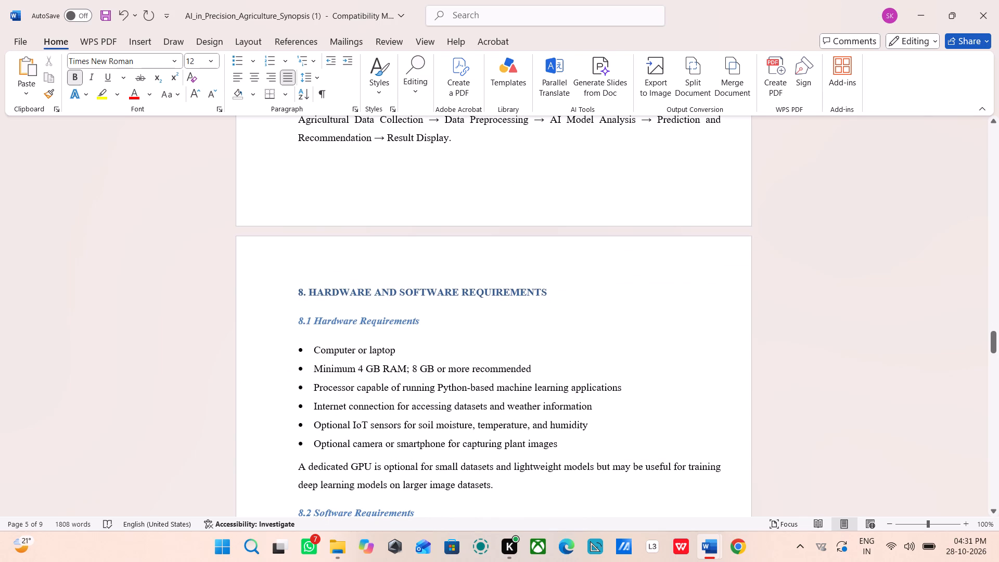
{"action": "scroll", "coordinate": [378, 243], "scroll_direction": "up", "scroll_amount": 3}
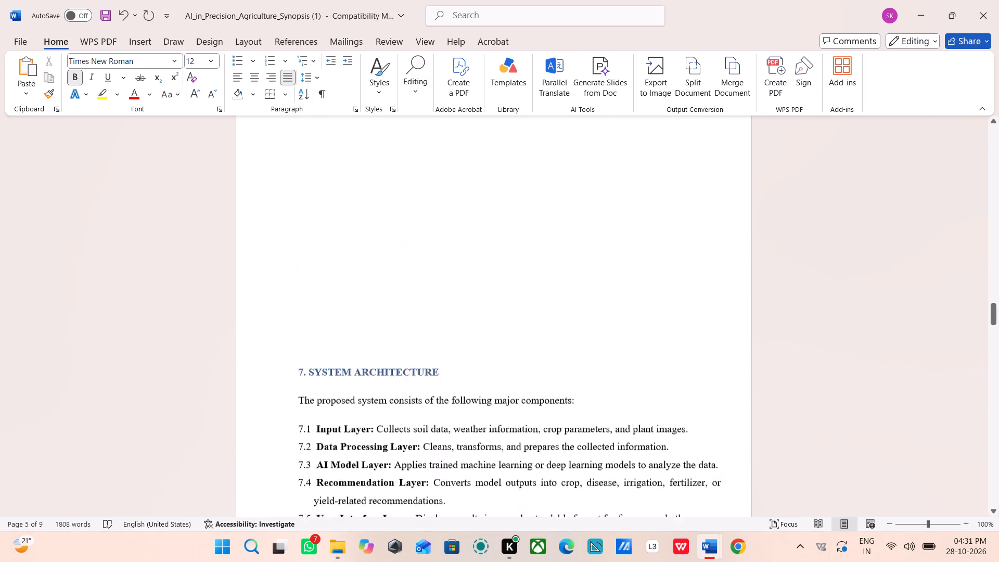
{"action": "scroll", "coordinate": [378, 243], "scroll_direction": "up", "scroll_amount": 1}
{"action": "left_click", "coordinate": [309, 464]}
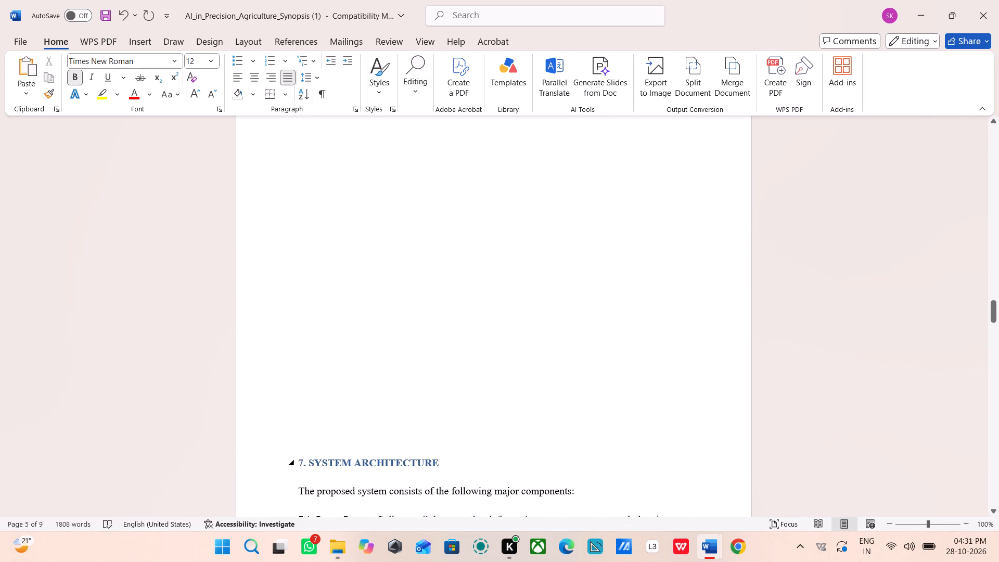
{"action": "key", "text": "Left"}
{"action": "key", "text": "Left"}
{"action": "key", "text": "Left"}
{"action": "key", "text": "BackSpace"}
{"action": "key", "text": "BackSpace"}
{"action": "key", "text": "BackSpace"}
{"action": "key", "text": "BackSpace"}
{"action": "key", "text": "BackSpace"}
{"action": "key", "text": "BackSpace"}
{"action": "key", "text": "BackSpace"}
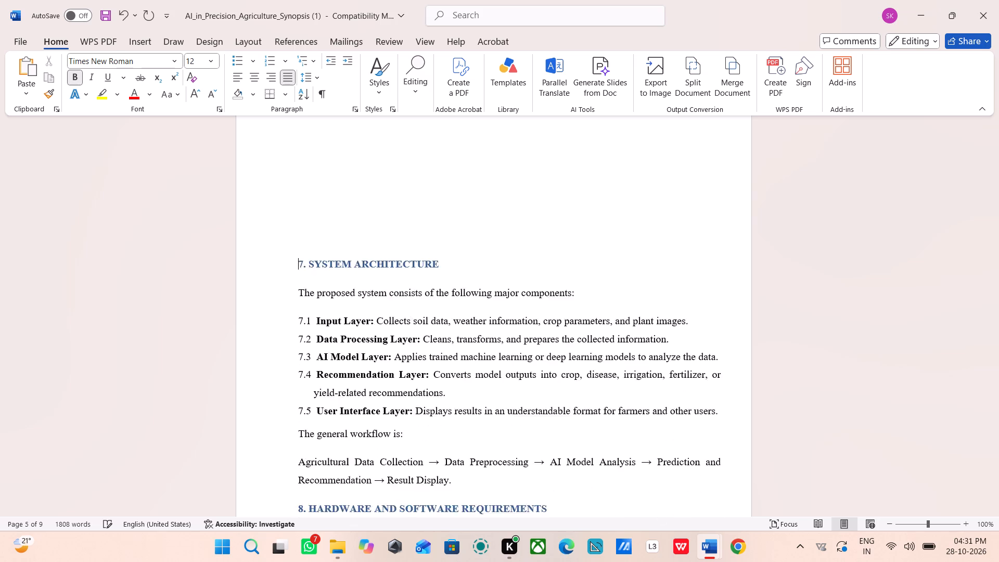
{"action": "key", "text": "BackSpace"}
{"action": "key", "text": "BackSpace"}
{"action": "key", "text": "BackSpace"}
{"action": "key", "text": "BackSpace"}
{"action": "scroll", "coordinate": [309, 464], "scroll_direction": "up", "scroll_amount": 2}
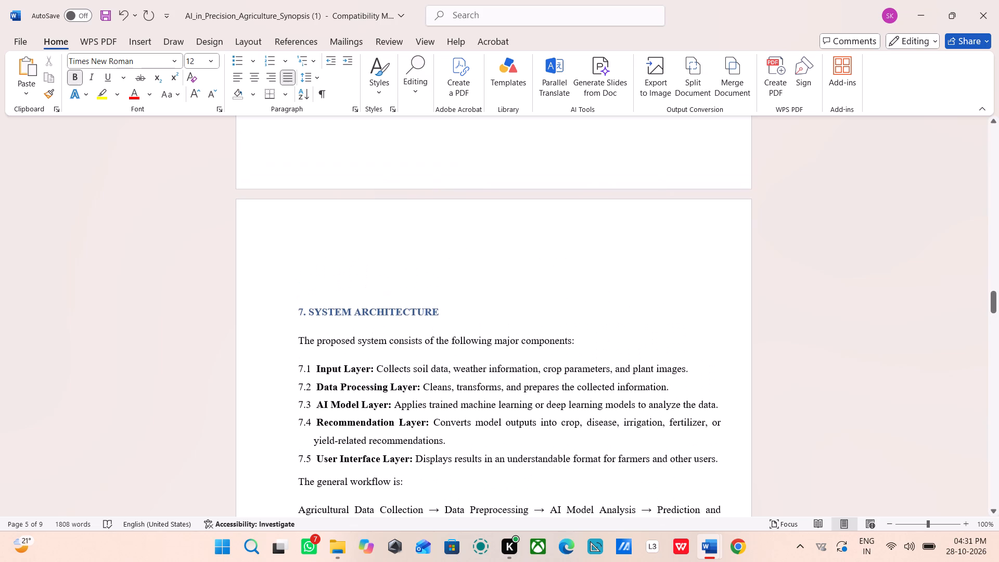
{"action": "key", "text": "BackSpace"}
{"action": "key", "text": "BackSpace"}
{"action": "key", "text": "BackSpace"}
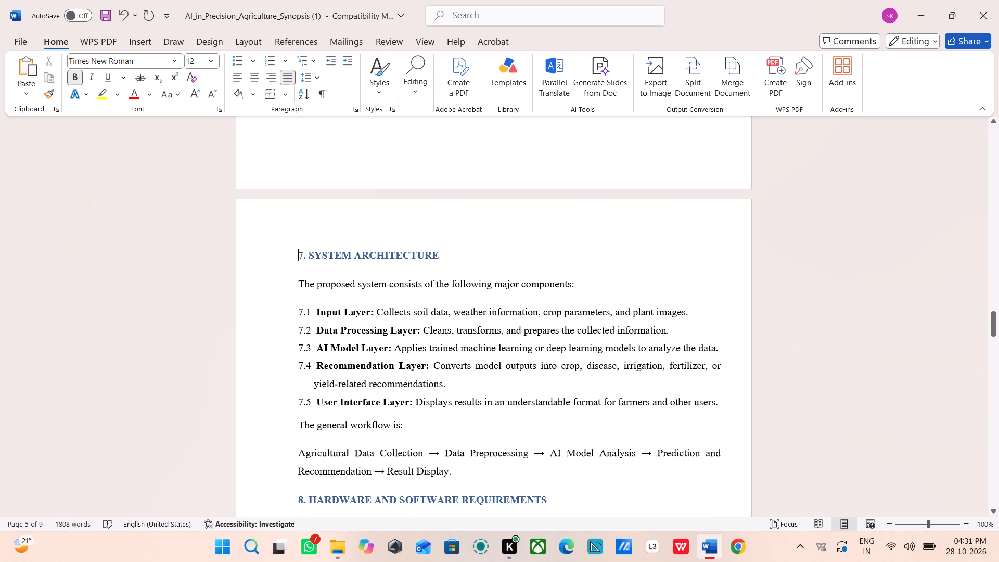
{"action": "left_click", "coordinate": [0, 557]}
Look through the synopsis from 7. SYSTEM ARCHITECTURE to 14. CONCLUSION to check the section lengths and the spacing between sections.
{"action": "scroll", "coordinate": [304, 407], "scroll_direction": "down", "scroll_amount": 2}
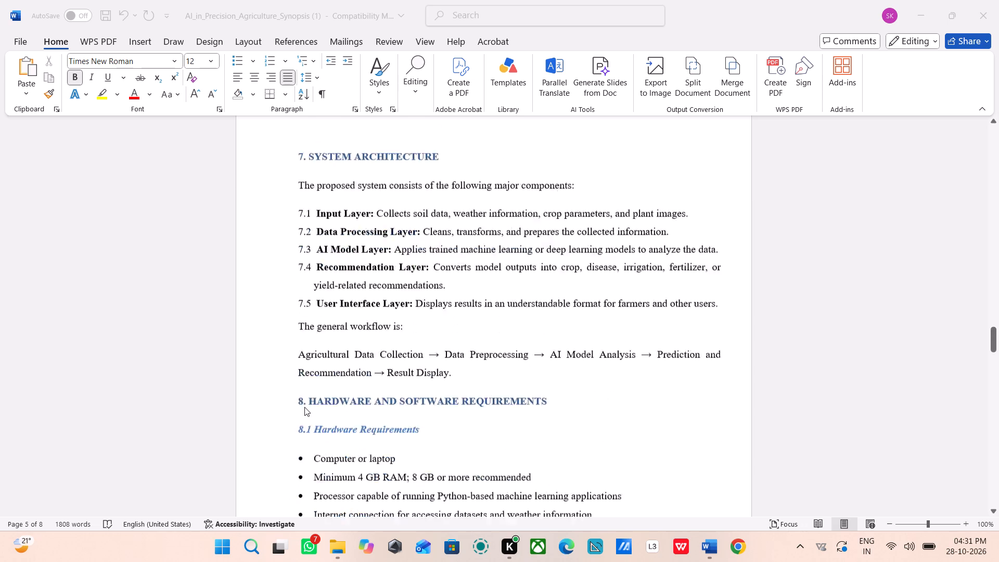
{"action": "scroll", "coordinate": [304, 407], "scroll_direction": "down", "scroll_amount": 1}
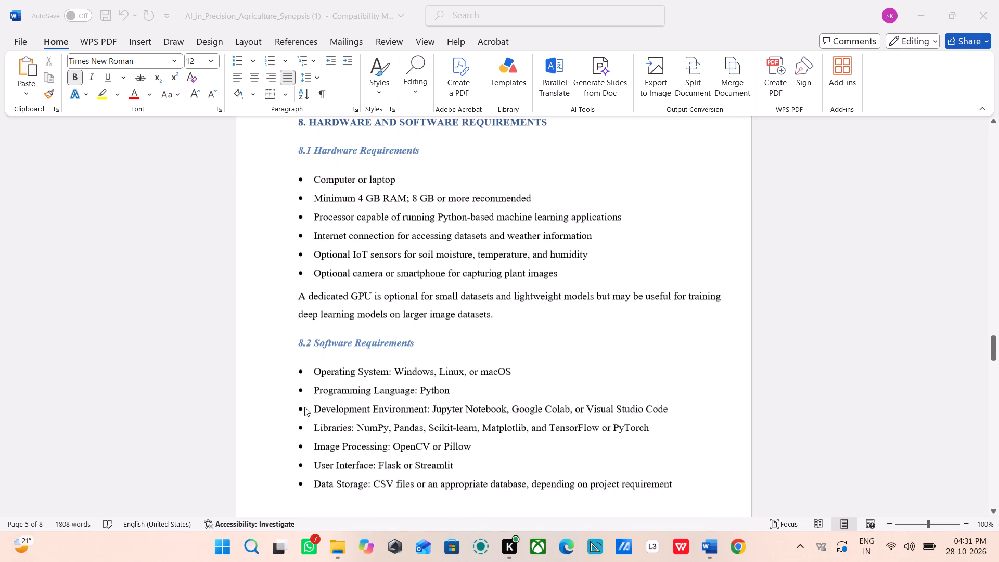
{"action": "scroll", "coordinate": [304, 407], "scroll_direction": "down", "scroll_amount": 2}
{"action": "scroll", "coordinate": [304, 407], "scroll_direction": "up", "scroll_amount": 4}
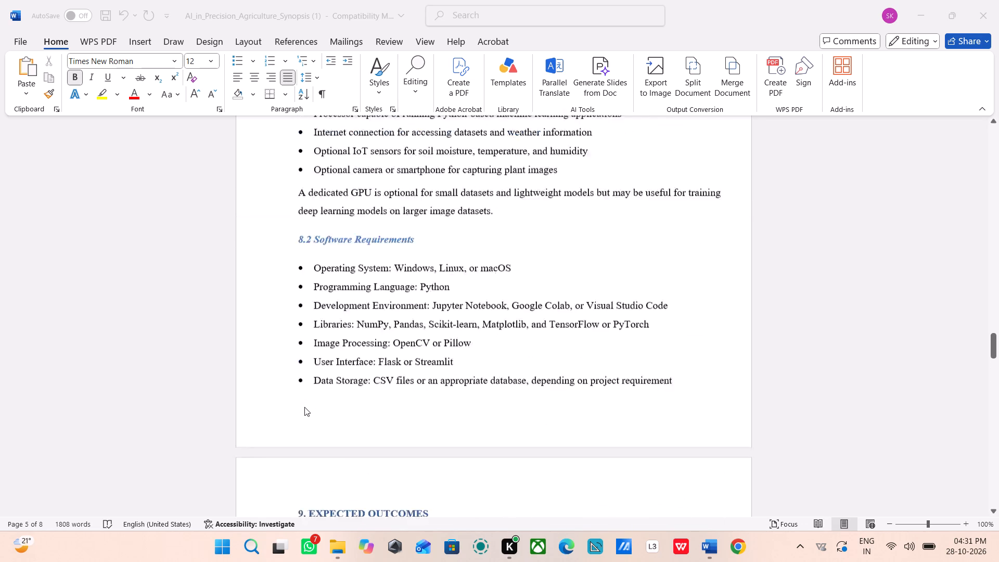
{"action": "scroll", "coordinate": [304, 407], "scroll_direction": "up", "scroll_amount": 2}
{"action": "scroll", "coordinate": [304, 407], "scroll_direction": "down", "scroll_amount": 3}
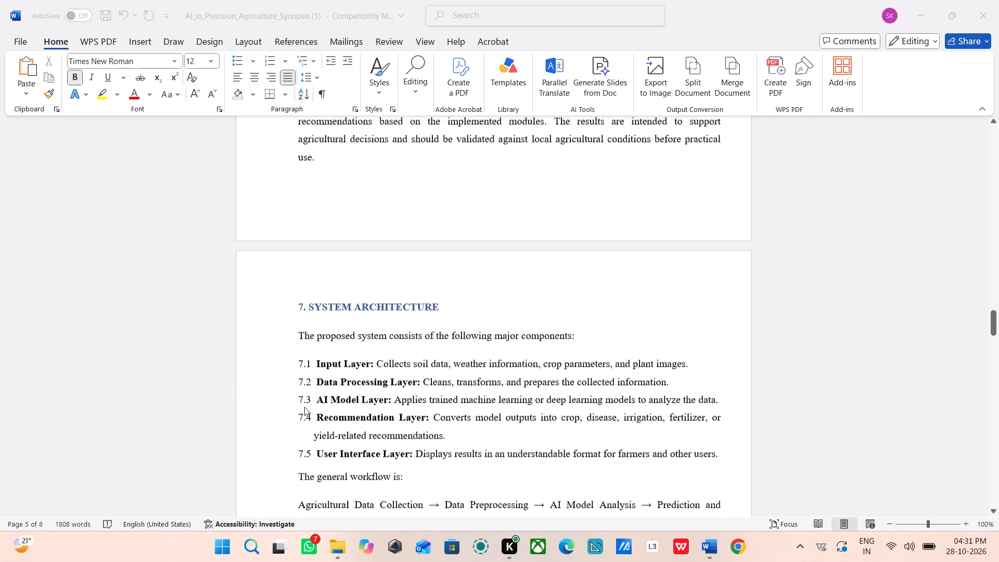
{"action": "scroll", "coordinate": [304, 407], "scroll_direction": "down", "scroll_amount": 4}
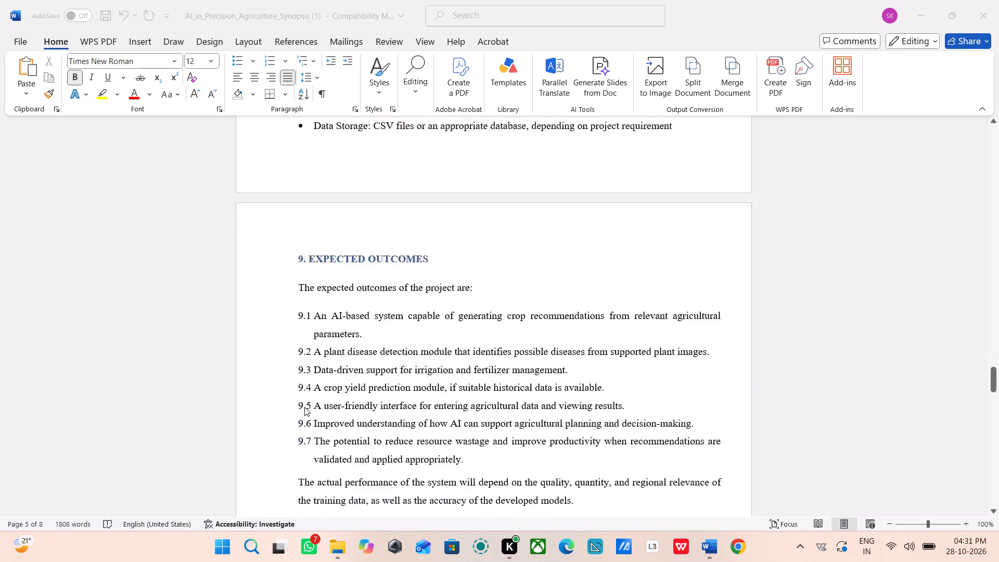
{"action": "scroll", "coordinate": [304, 407], "scroll_direction": "down", "scroll_amount": 2}
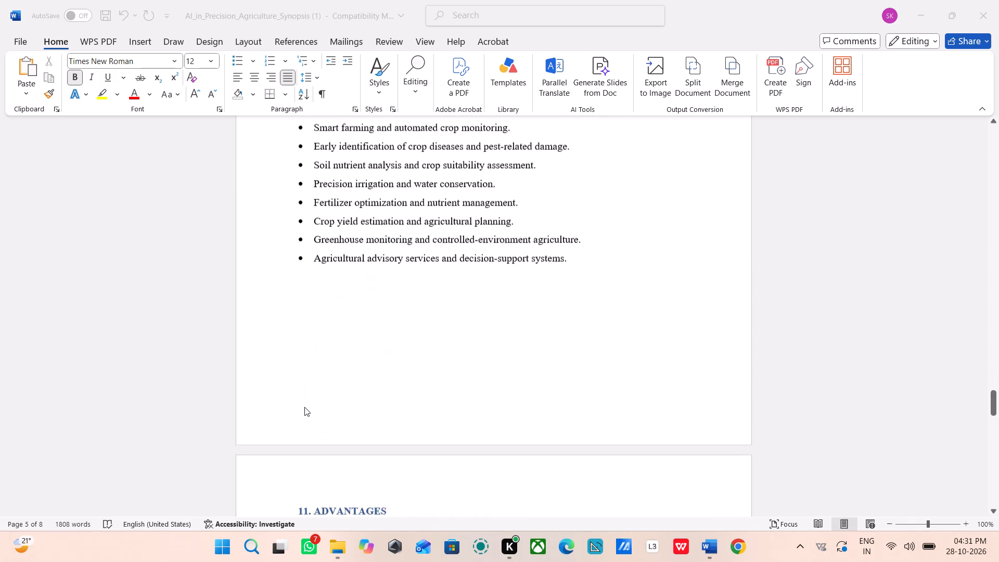
{"action": "scroll", "coordinate": [304, 407], "scroll_direction": "down", "scroll_amount": 3}
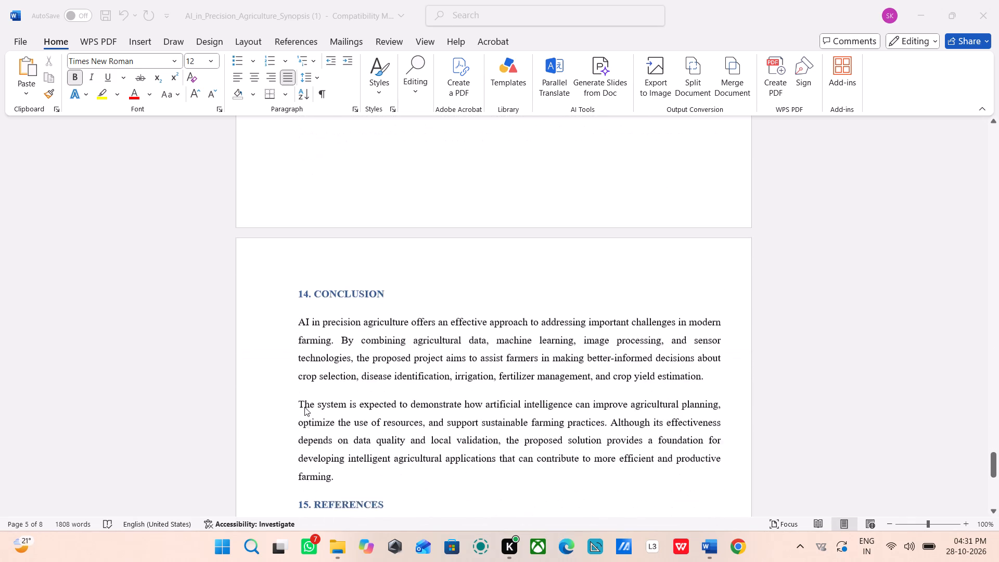
{"action": "scroll", "coordinate": [304, 407], "scroll_direction": "up", "scroll_amount": 5}
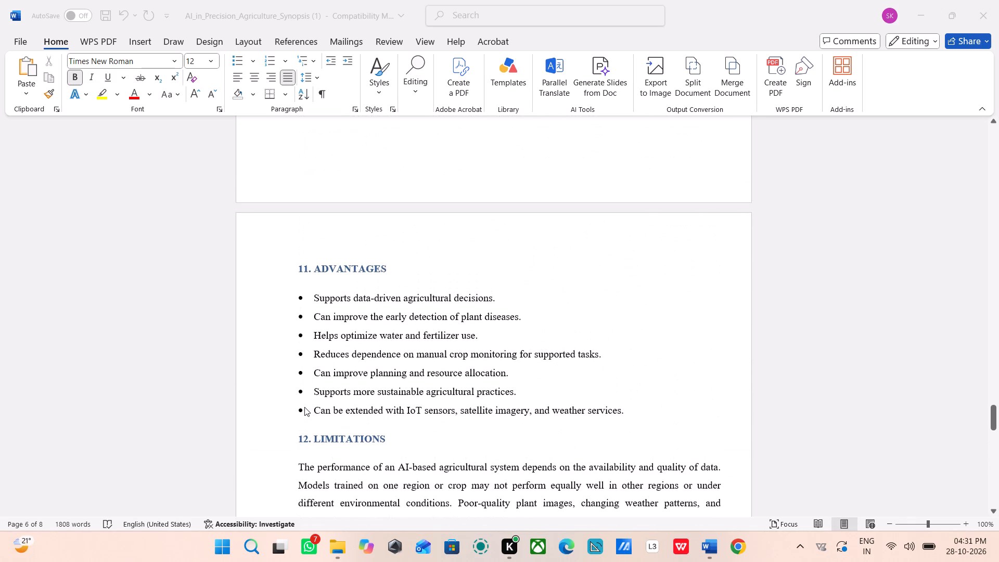
{"action": "scroll", "coordinate": [304, 407], "scroll_direction": "up", "scroll_amount": 1}
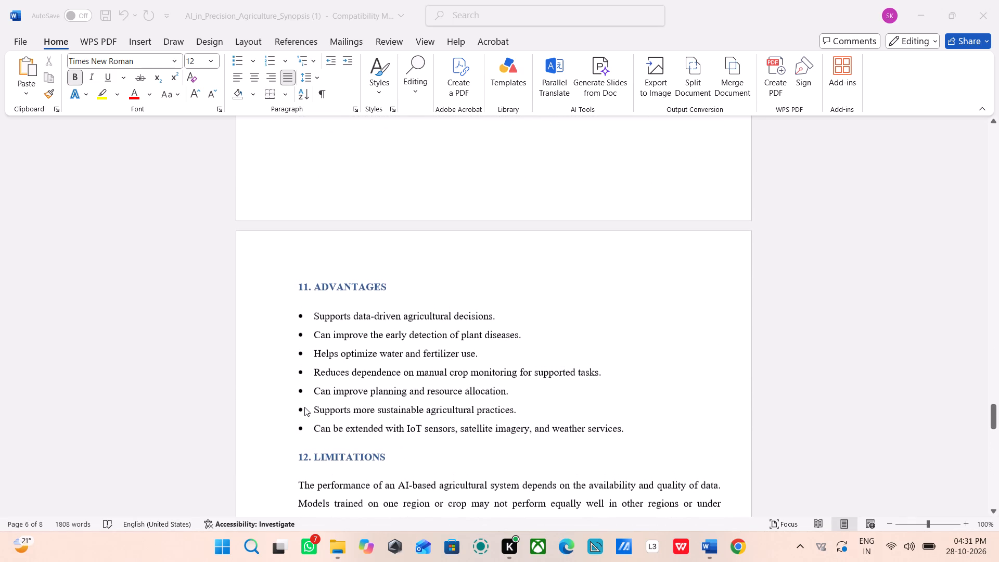
In 11. ADVANTAGES, delete the last four bullets, from "Reduces dependence on manual crop monitoring" through "Can be extended with IoT sensors".
{"action": "left_click", "coordinate": [289, 370]}
{"action": "left_click_drag", "start_coordinate": [307, 370], "coordinate": [442, 396]}
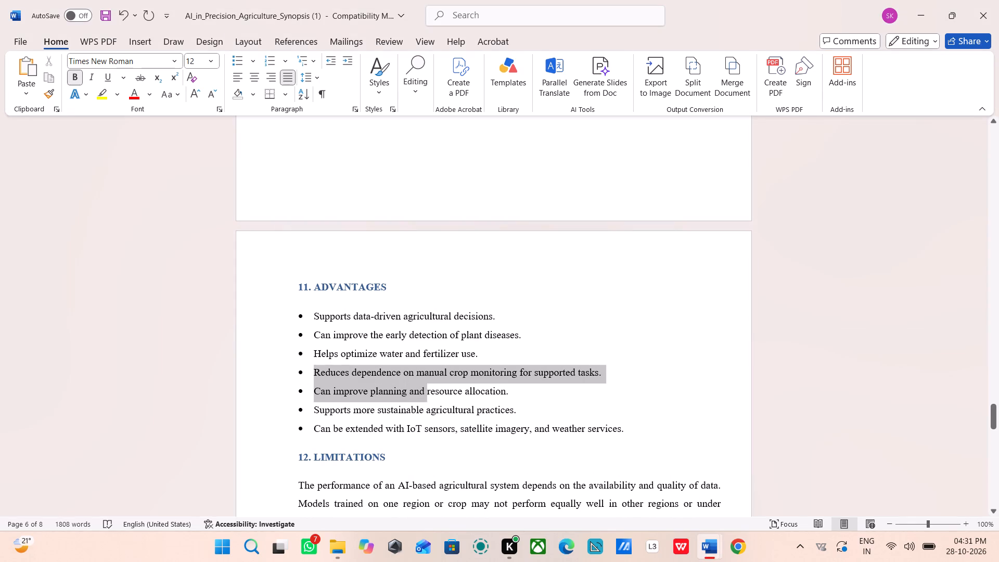
{"action": "left_click_drag", "start_coordinate": [442, 396], "coordinate": [672, 424]}
{"action": "key", "text": "BackSpace"}
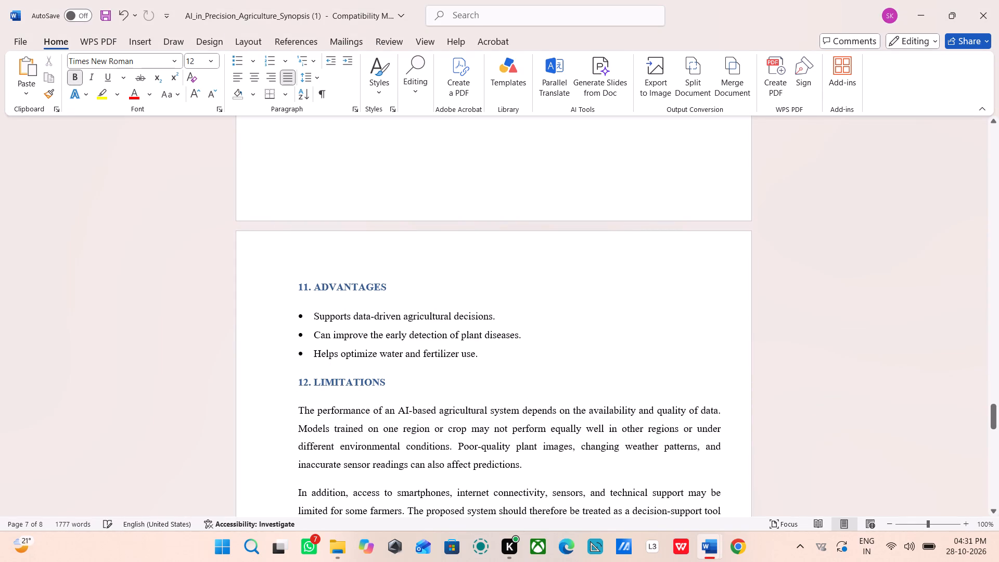
In 10. APPLICATIONS, delete the last four bullets, from "Fertilizer optimization and nutrient management" through "Agricultural advisory services and decision-support systems".
{"action": "scroll", "coordinate": [501, 330], "scroll_direction": "up", "scroll_amount": 1}
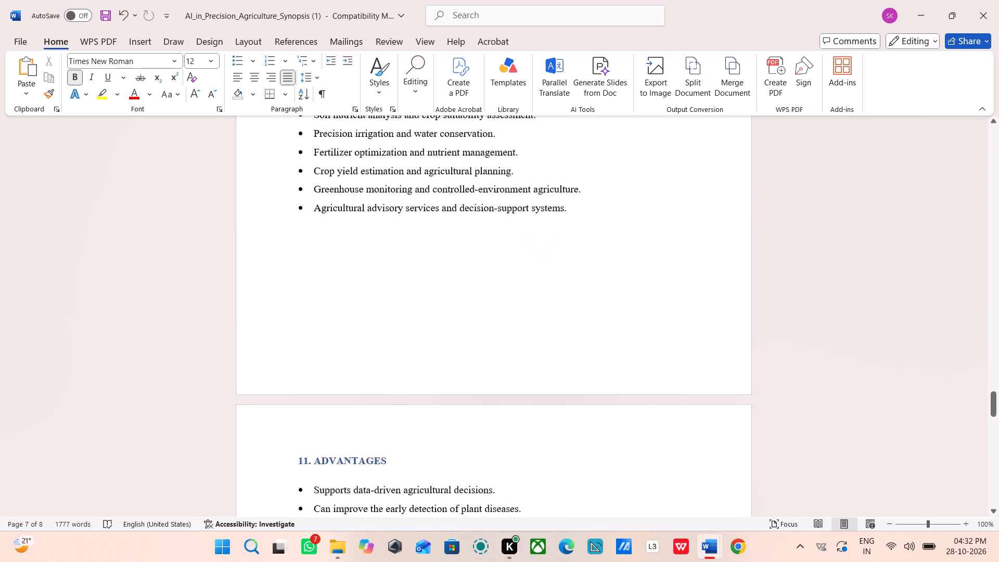
{"action": "scroll", "coordinate": [501, 330], "scroll_direction": "up", "scroll_amount": 2}
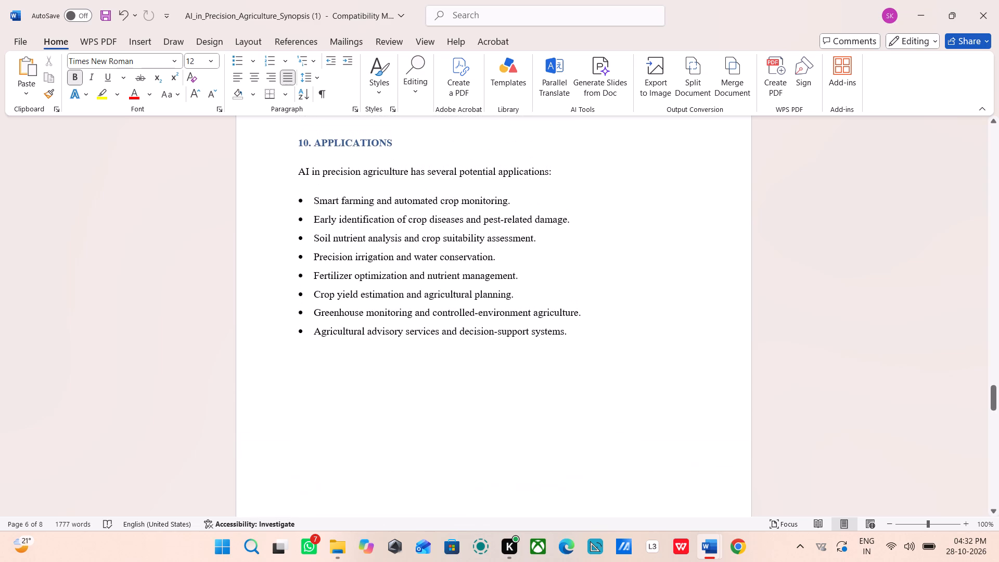
{"action": "left_click_drag", "start_coordinate": [298, 271], "coordinate": [480, 312]}
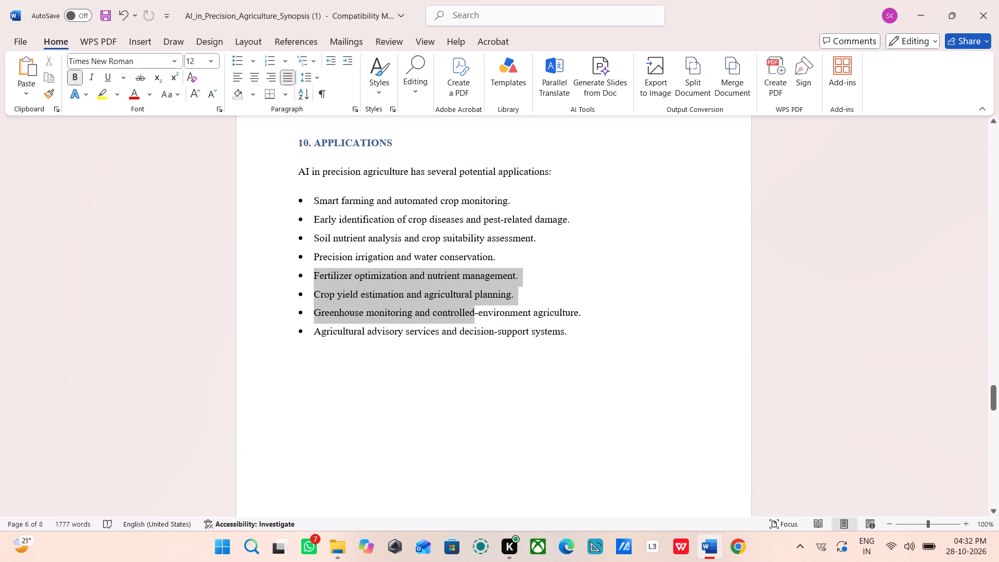
{"action": "left_click_drag", "start_coordinate": [480, 312], "coordinate": [619, 333]}
{"action": "key", "text": "BackSpace"}
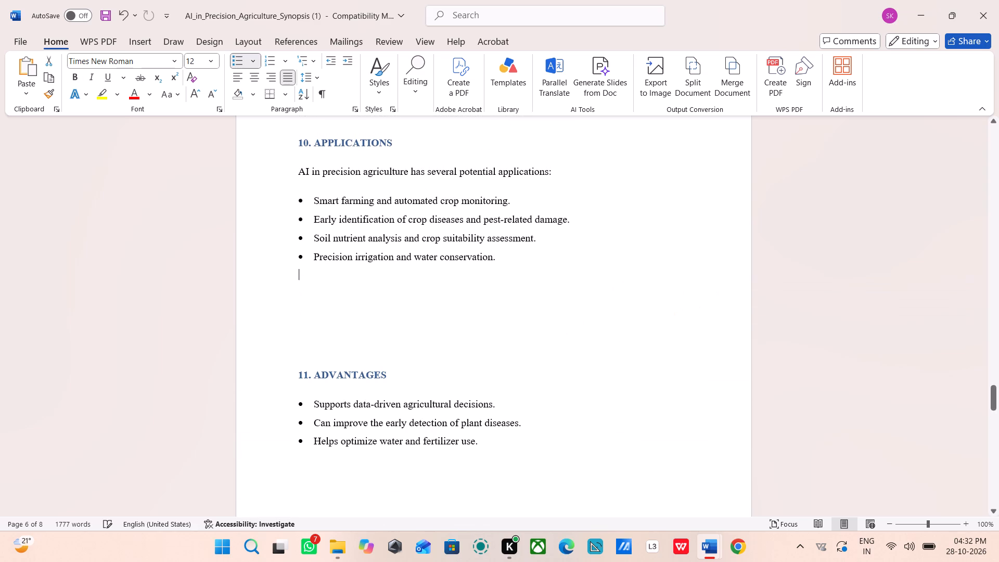
Delete the extra empty lines before the 11. ADVANTAGES heading, keeping one blank line after the Precision irrigation bullet.
{"action": "left_click", "coordinate": [291, 380]}
{"action": "key", "text": "BackSpace"}
{"action": "key", "text": "BackSpace"}
{"action": "key", "text": "BackSpace"}
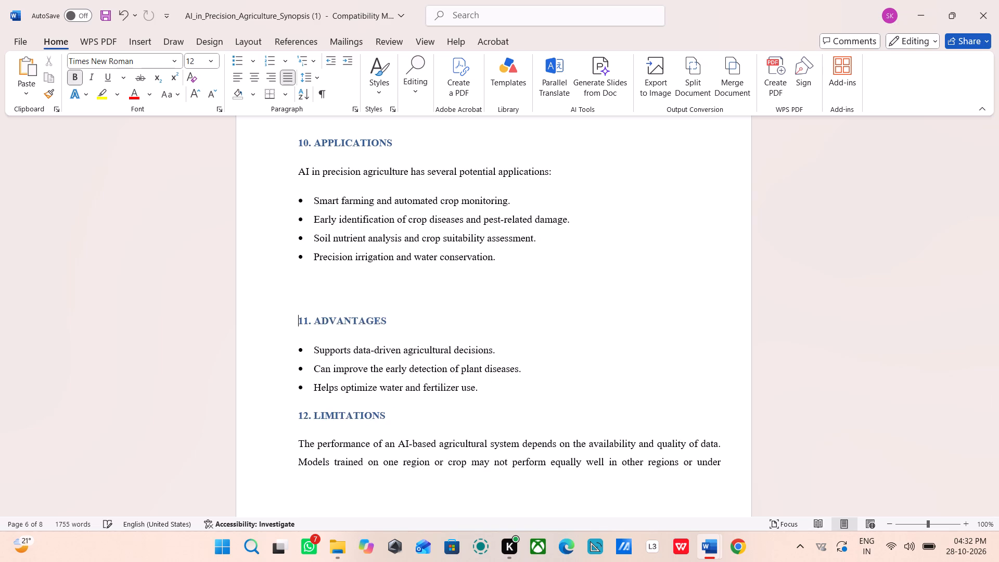
{"action": "key", "text": "BackSpace"}
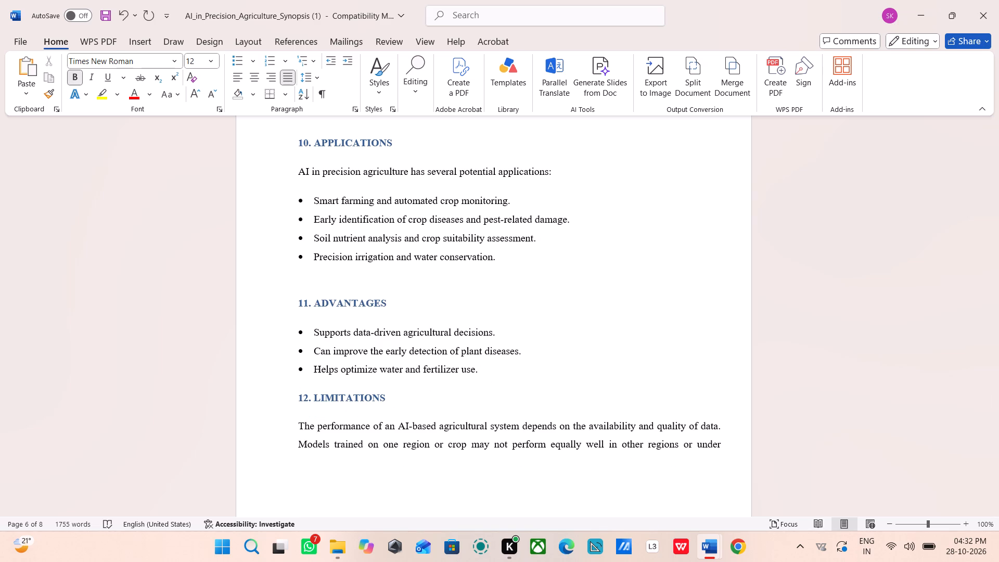
In 12. LIMITATIONS, delete the second paragraph, which begins "In addition, access to smartphones".
{"action": "scroll", "coordinate": [325, 438], "scroll_direction": "down", "scroll_amount": 2}
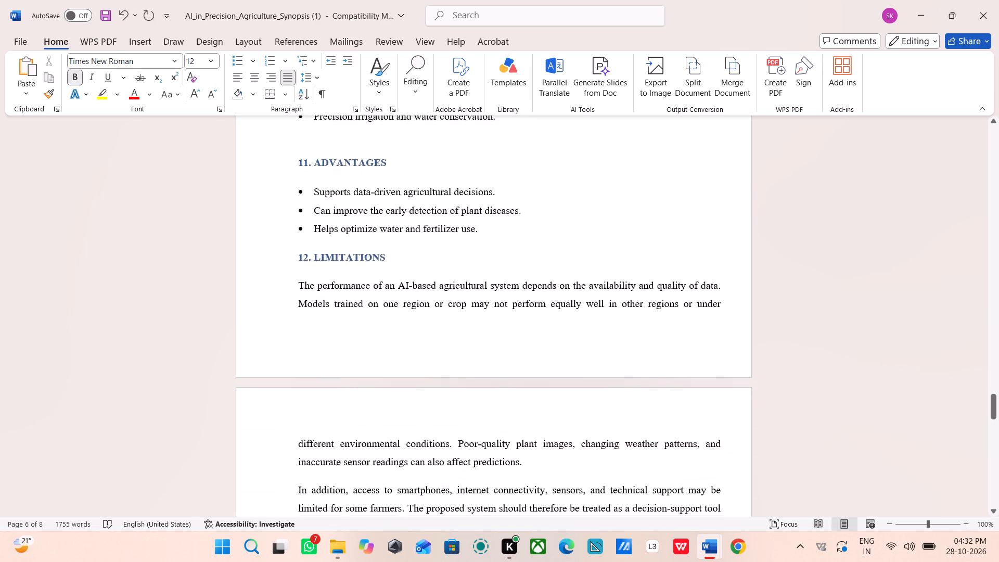
{"action": "scroll", "coordinate": [325, 438], "scroll_direction": "down", "scroll_amount": 1}
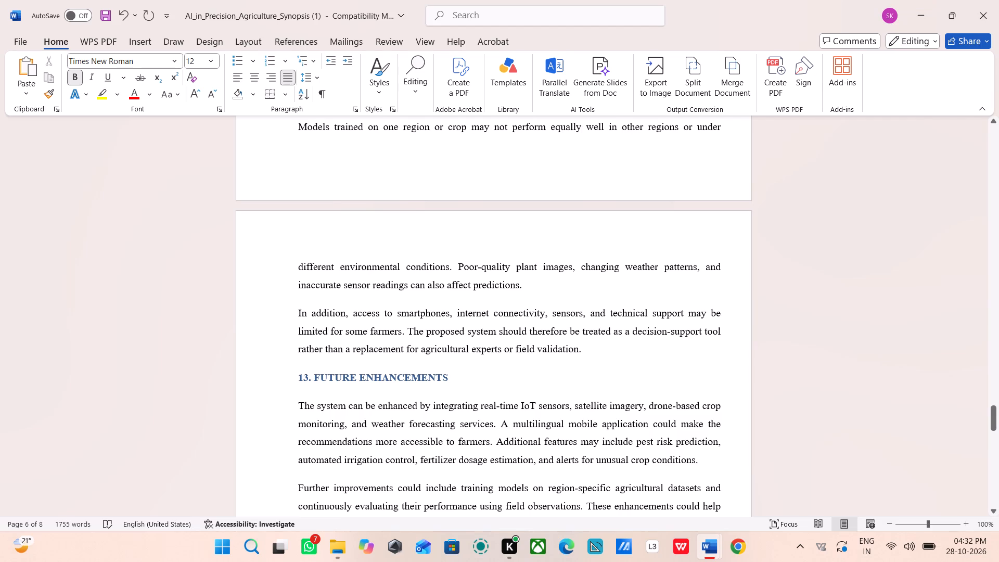
{"action": "left_click_drag", "start_coordinate": [293, 312], "coordinate": [621, 316]}
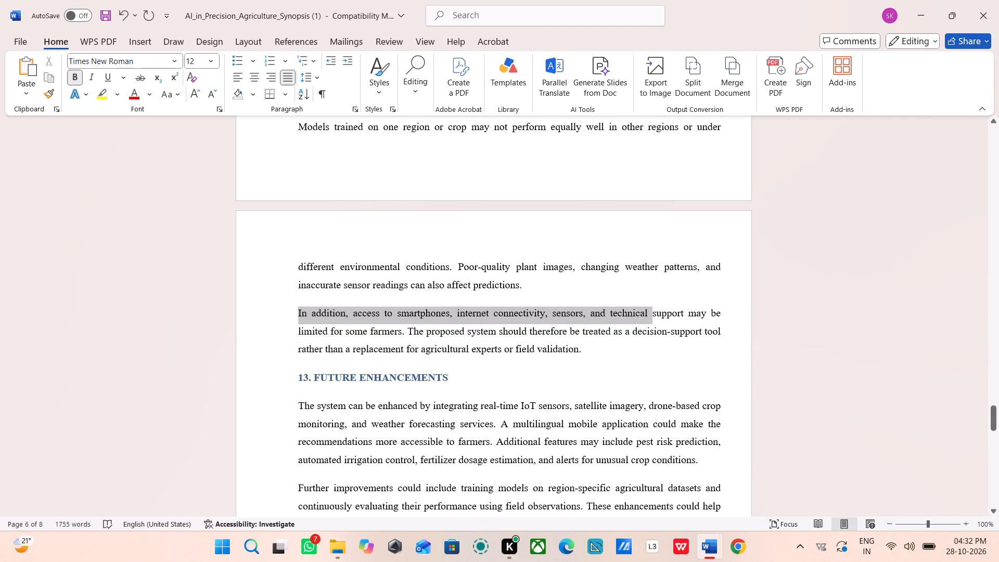
{"action": "left_click_drag", "start_coordinate": [621, 316], "coordinate": [601, 350]}
{"action": "key", "text": "BackSpace"}
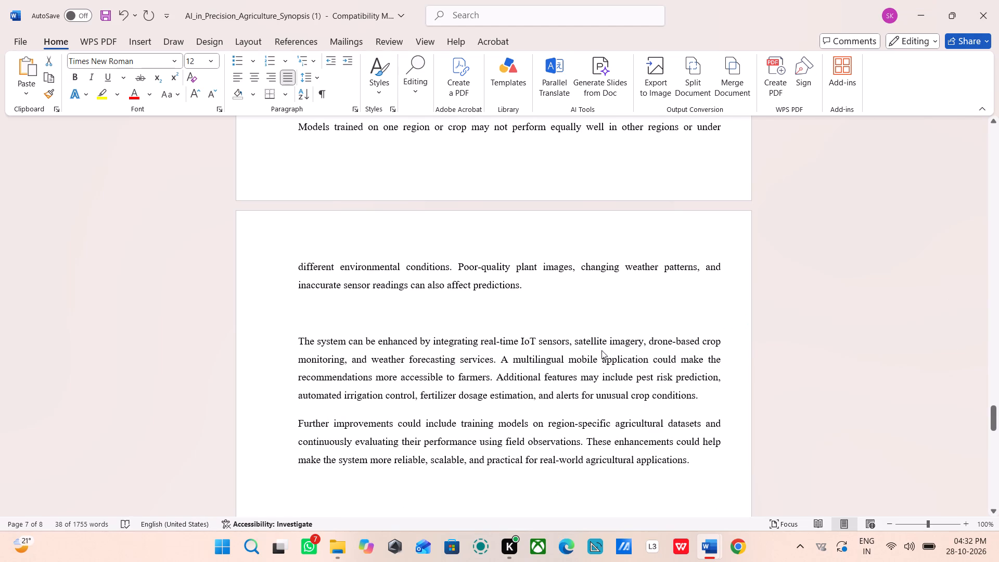
In 14. CONCLUSION, delete the second paragraph's text from "The system is expected to demonstrate" through "developing intelligent agricultural".
{"action": "scroll", "coordinate": [473, 374], "scroll_direction": "down", "scroll_amount": 1}
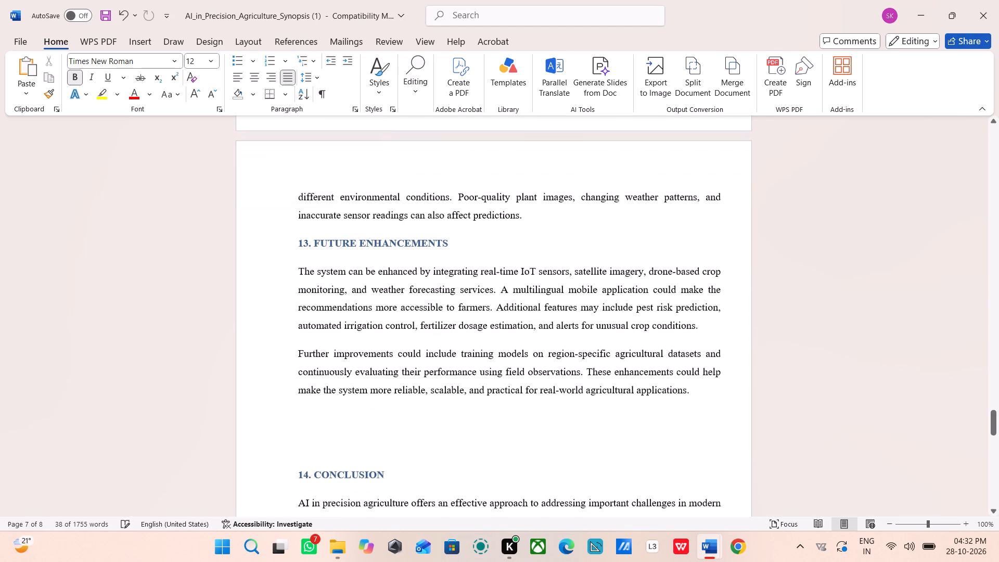
{"action": "scroll", "coordinate": [473, 374], "scroll_direction": "down", "scroll_amount": 3}
{"action": "scroll", "coordinate": [473, 374], "scroll_direction": "up", "scroll_amount": 1}
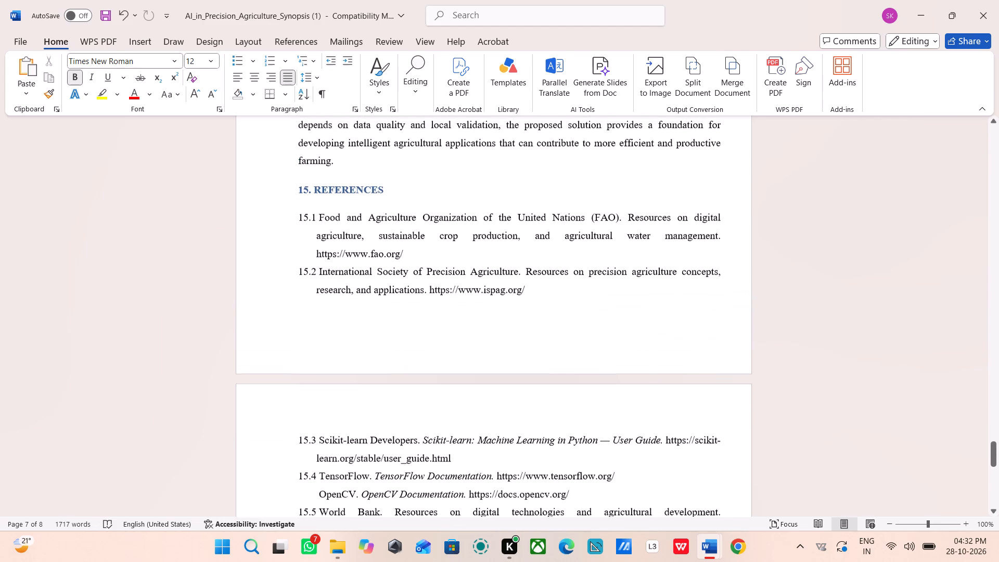
{"action": "scroll", "coordinate": [473, 374], "scroll_direction": "up", "scroll_amount": 3}
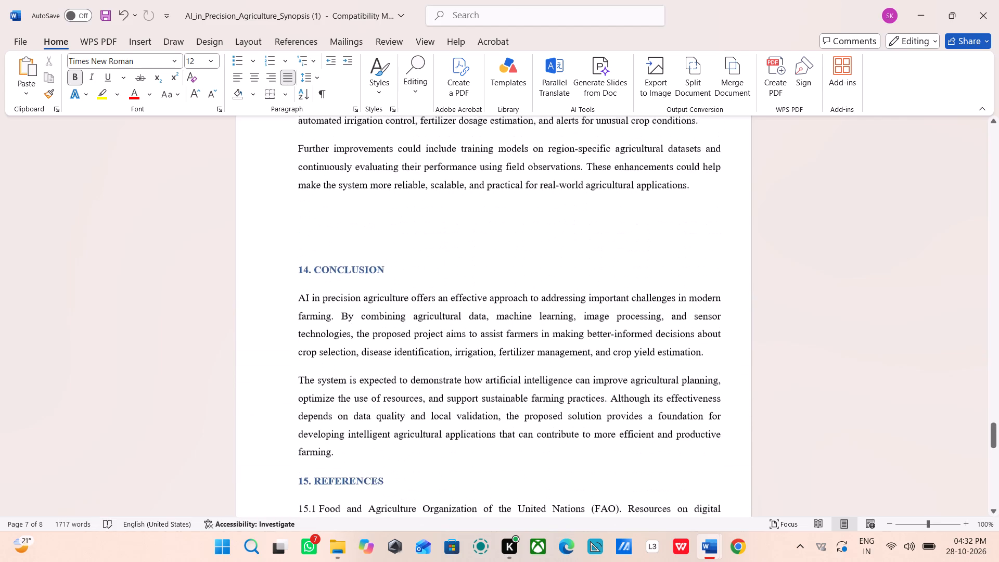
{"action": "left_click_drag", "start_coordinate": [295, 385], "coordinate": [389, 439]}
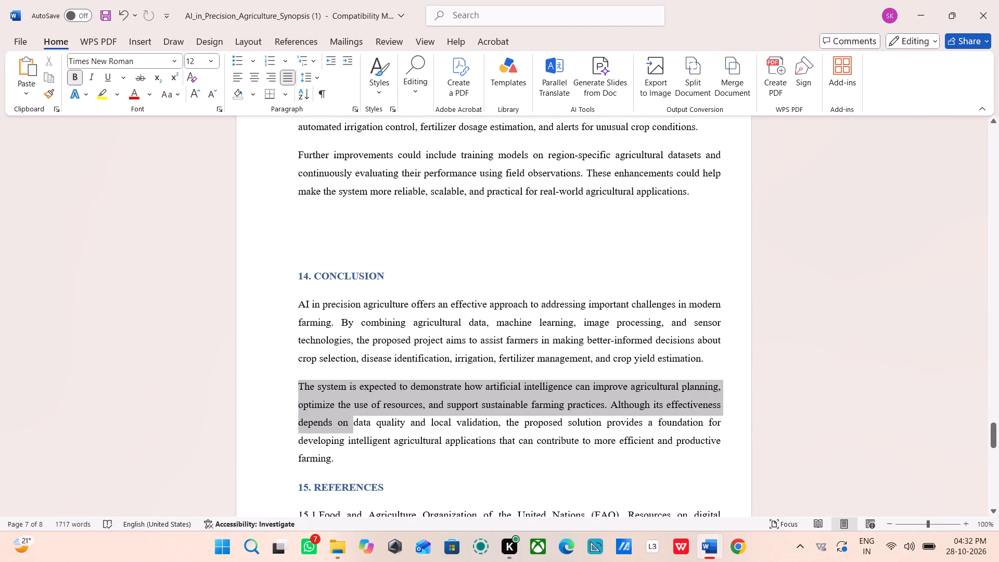
{"action": "left_click_drag", "start_coordinate": [389, 439], "coordinate": [444, 450]}
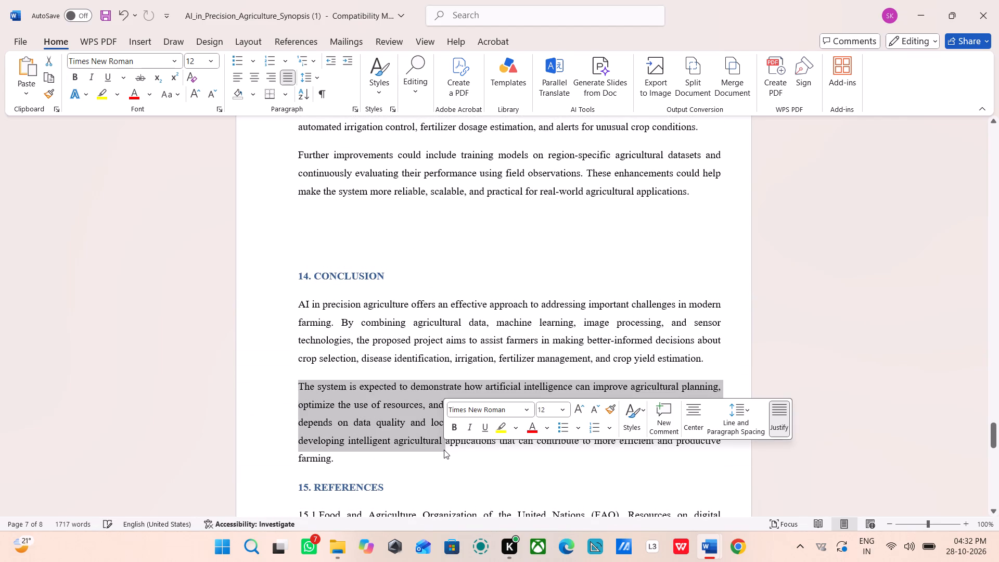
{"action": "key", "text": "BackSpace"}
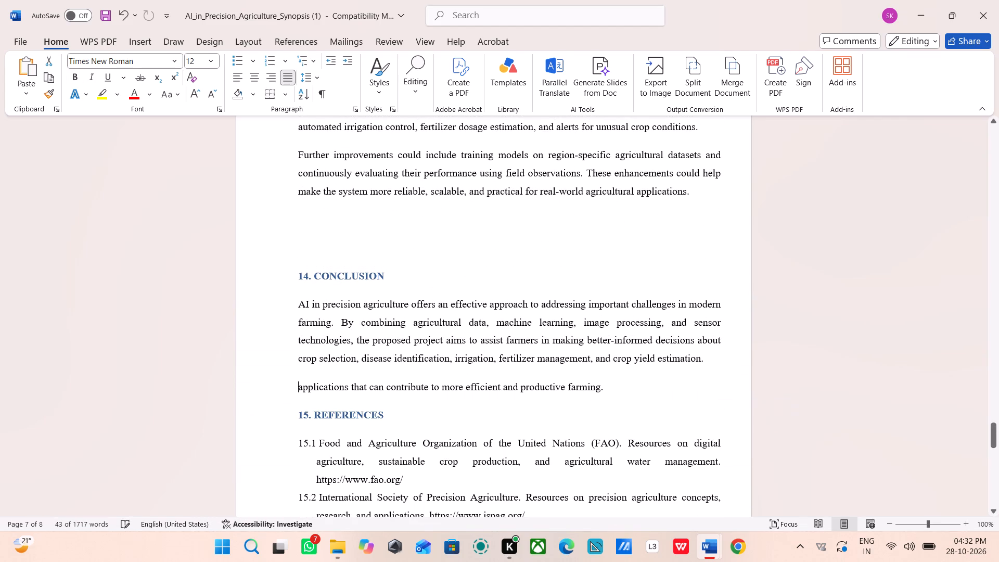
Delete the extra empty line before the 14. CONCLUSION heading, keeping one blank line.
{"action": "left_click", "coordinate": [294, 274]}
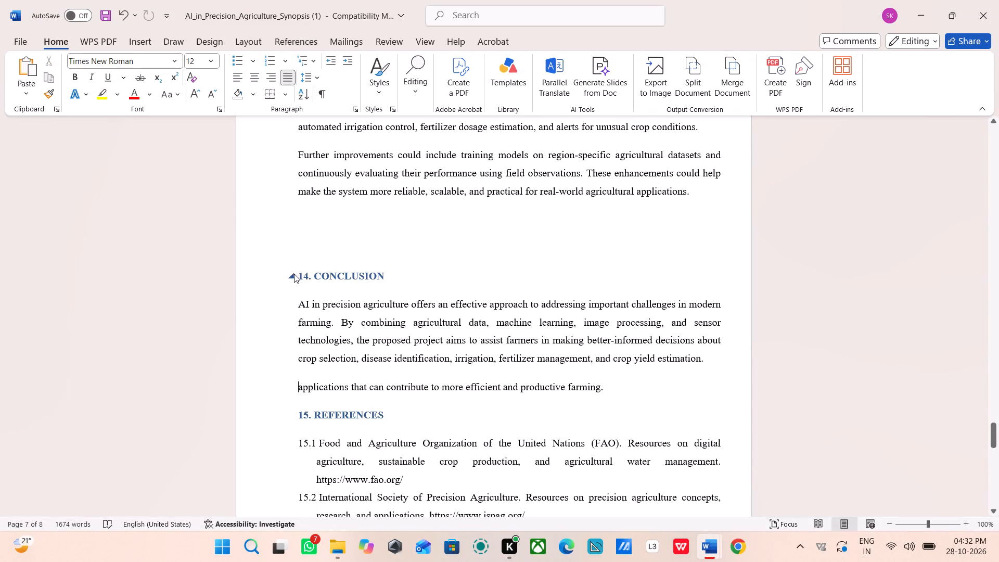
{"action": "key", "text": "Right"}
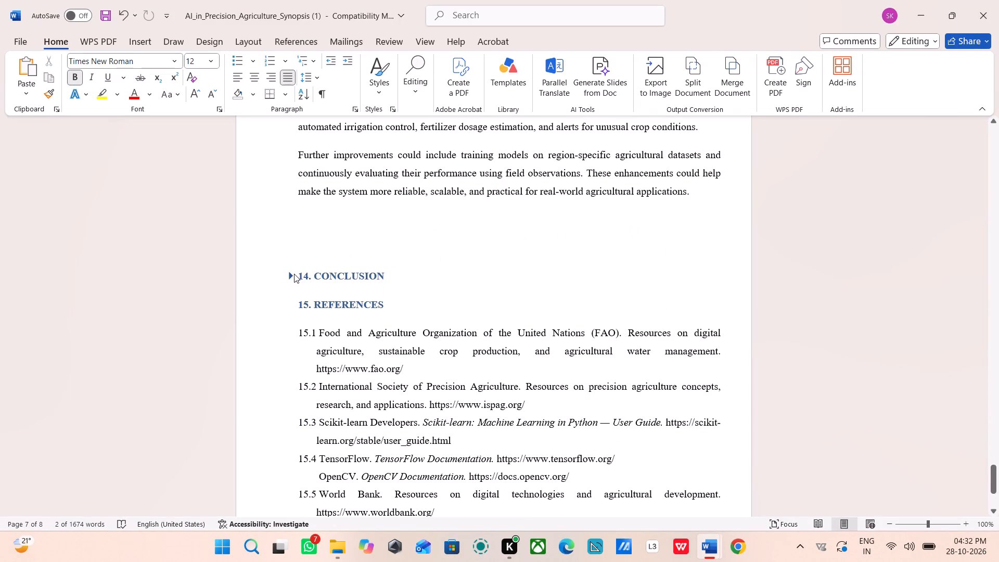
{"action": "key", "text": "Up"}
{"action": "key", "text": "BackSpace"}
{"action": "key", "text": "BackSpace"}
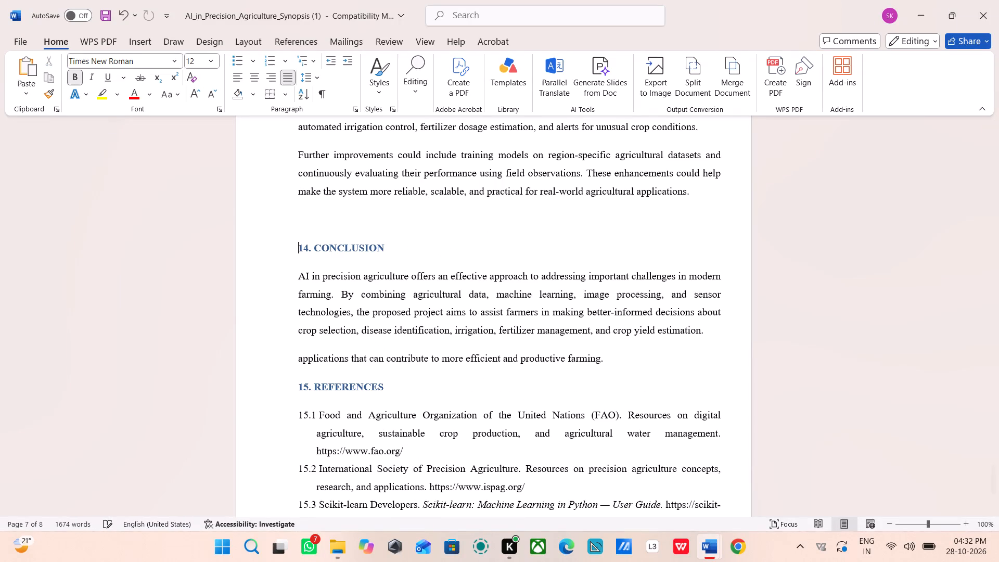
Review the whole synopsis, from the later sections and references back to the Keywords list, for remaining gaps and overly long text.
{"action": "scroll", "coordinate": [331, 186], "scroll_direction": "up", "scroll_amount": 1}
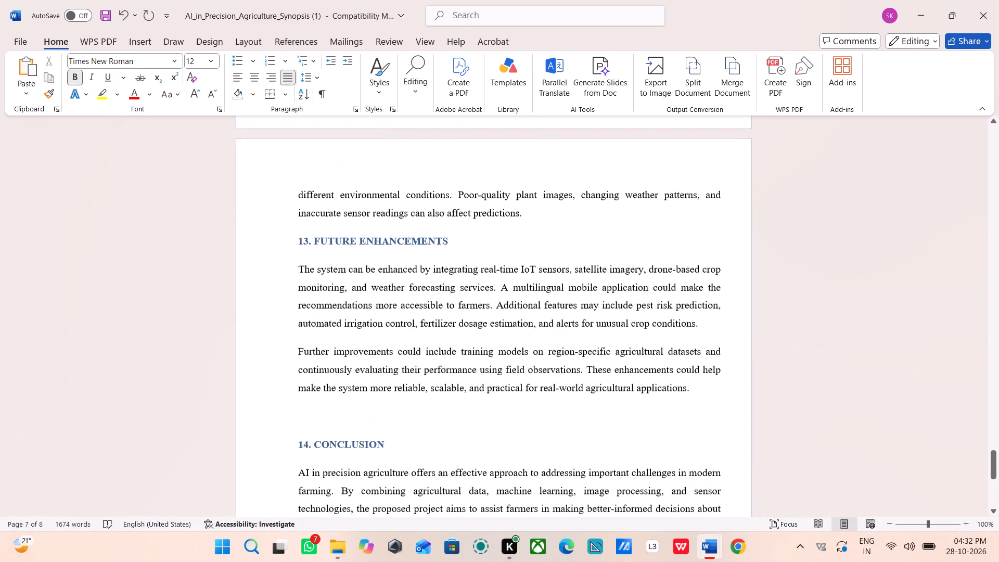
{"action": "scroll", "coordinate": [331, 186], "scroll_direction": "up", "scroll_amount": 2}
{"action": "scroll", "coordinate": [331, 186], "scroll_direction": "down", "scroll_amount": 1}
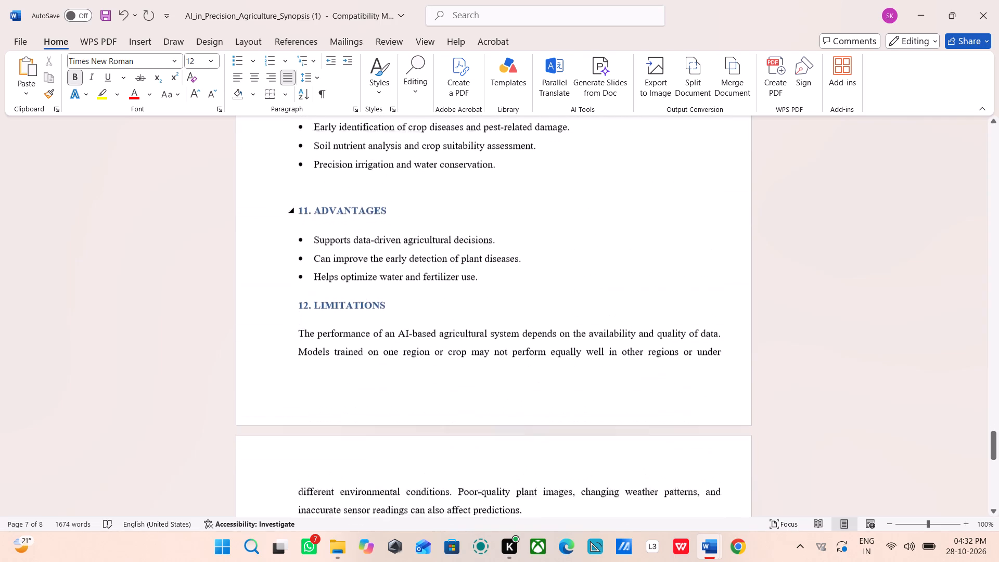
{"action": "scroll", "coordinate": [331, 186], "scroll_direction": "down", "scroll_amount": 10}
{"action": "scroll", "coordinate": [331, 186], "scroll_direction": "up", "scroll_amount": 5}
{"action": "scroll", "coordinate": [331, 186], "scroll_direction": "down", "scroll_amount": 17}
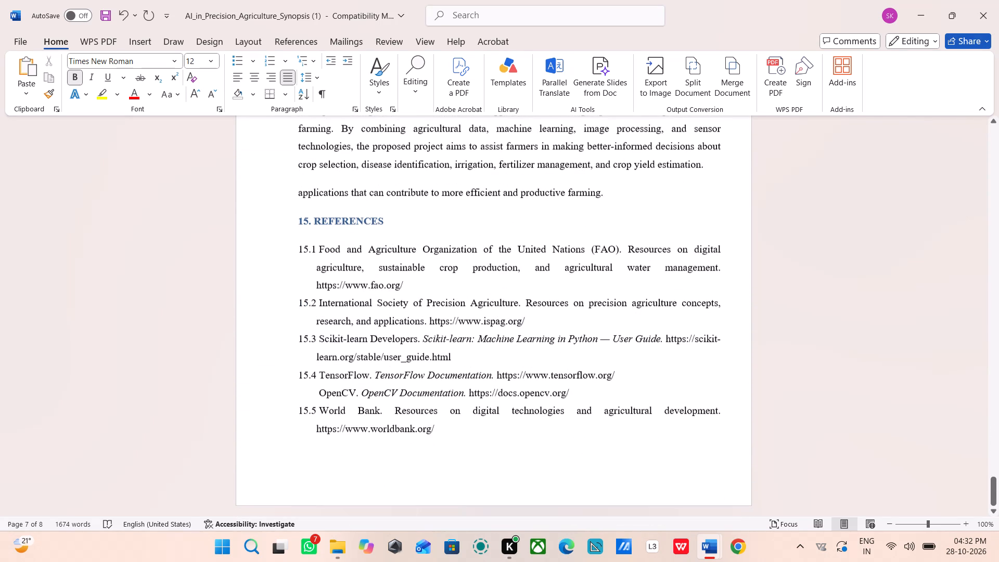
{"action": "scroll", "coordinate": [331, 186], "scroll_direction": "up", "scroll_amount": 4}
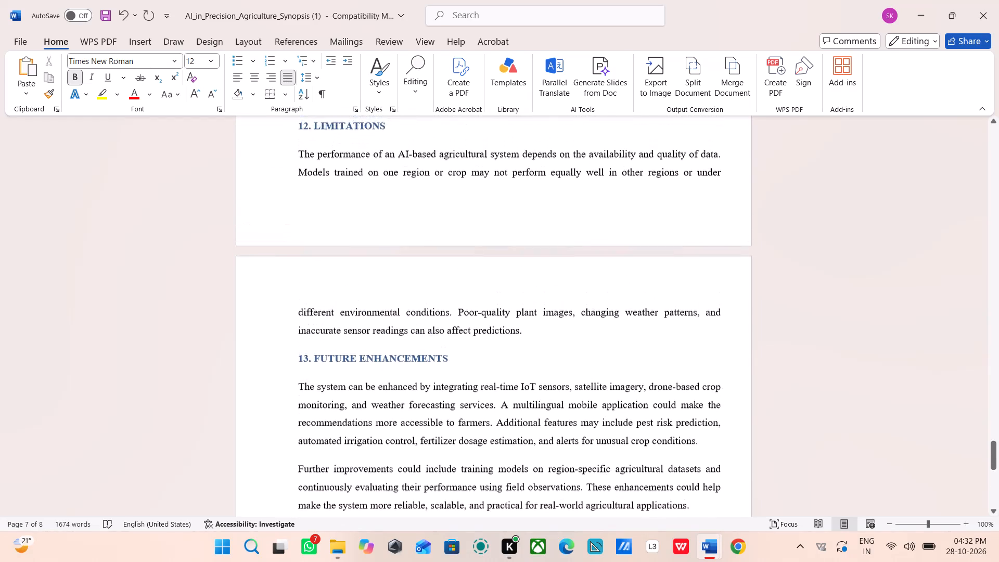
{"action": "scroll", "coordinate": [331, 186], "scroll_direction": "up", "scroll_amount": 3}
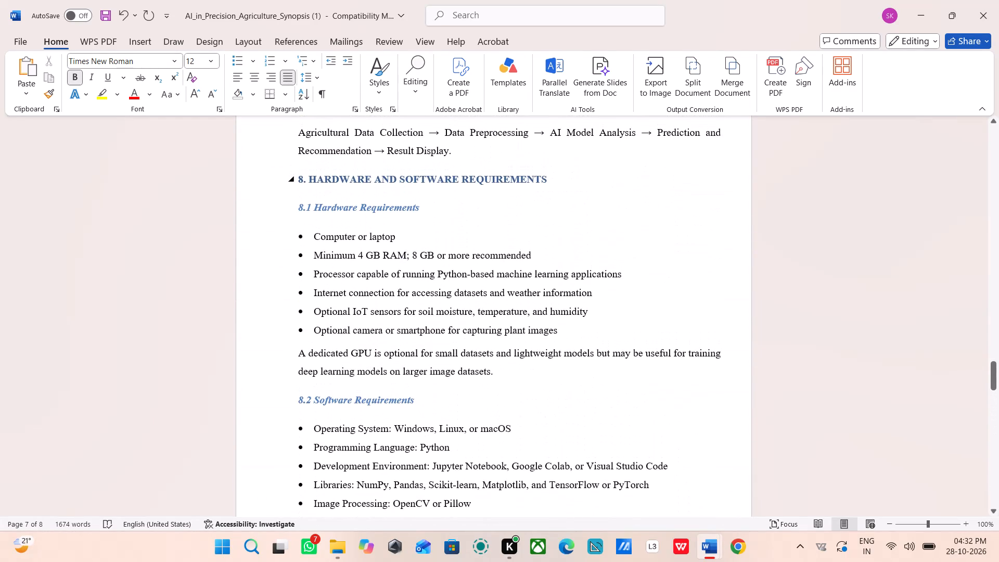
{"action": "scroll", "coordinate": [331, 186], "scroll_direction": "up", "scroll_amount": 3}
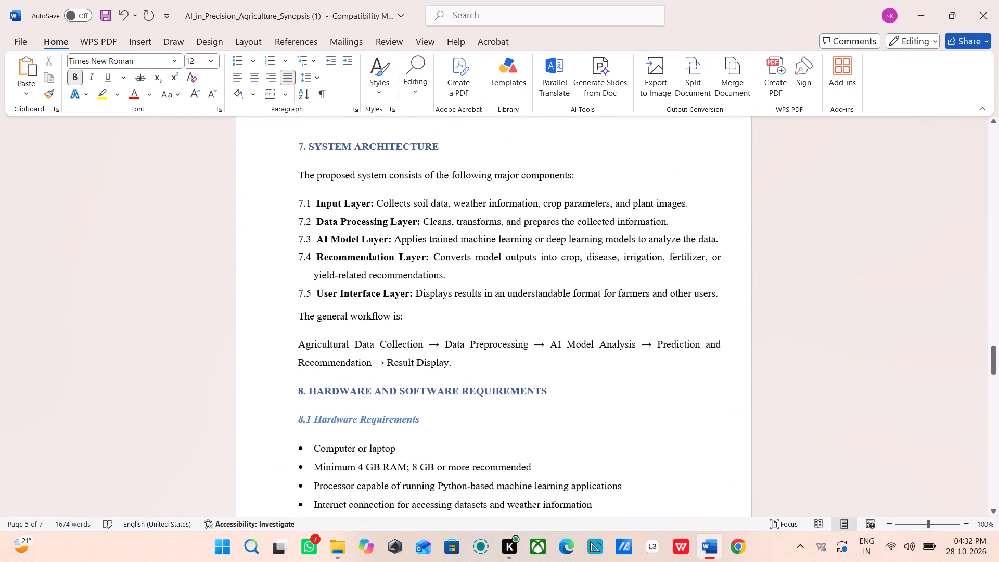
{"action": "scroll", "coordinate": [331, 186], "scroll_direction": "up", "scroll_amount": 4}
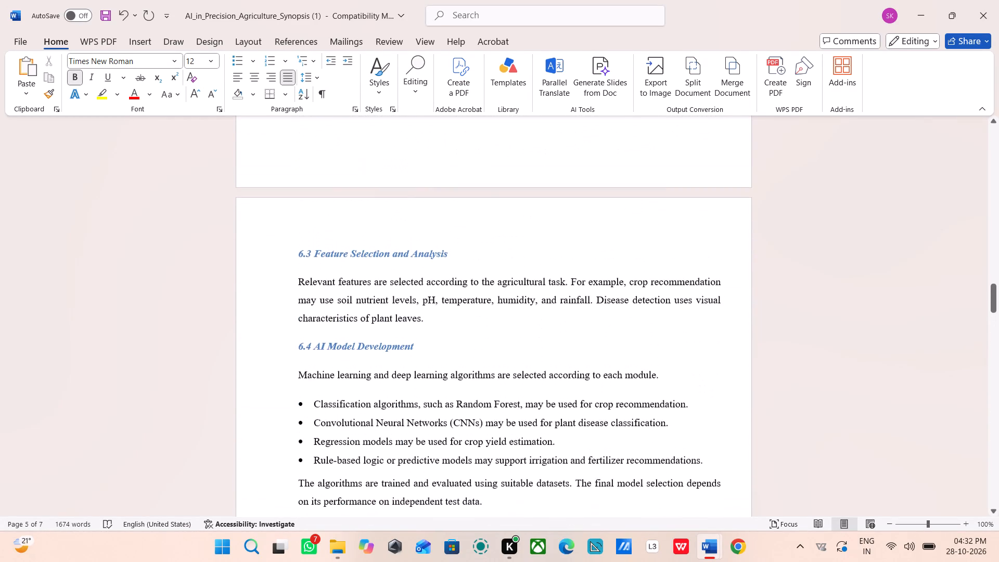
{"action": "scroll", "coordinate": [331, 186], "scroll_direction": "up", "scroll_amount": 7}
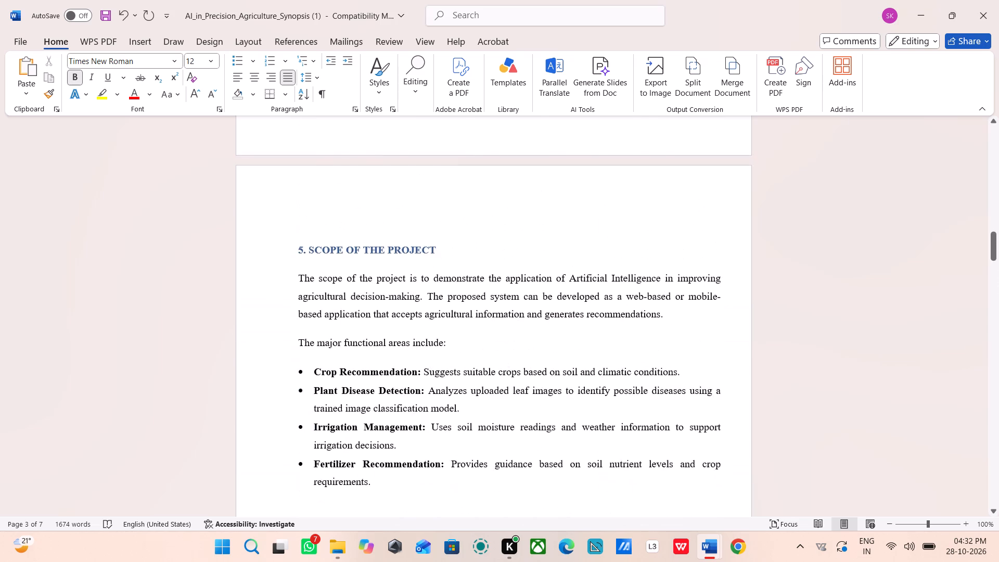
{"action": "scroll", "coordinate": [331, 186], "scroll_direction": "up", "scroll_amount": 11}
{"action": "scroll", "coordinate": [331, 186], "scroll_direction": "down", "scroll_amount": 2}
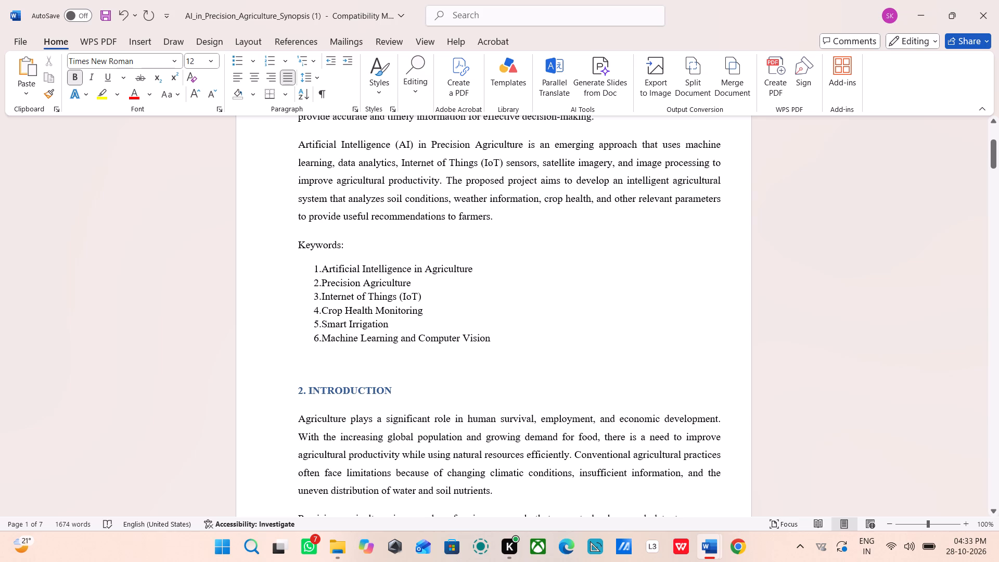
Delete the sentence beginning "The proposed project aims to develop" from the paragraph just above Keywords.
{"action": "left_click", "coordinate": [450, 177]}
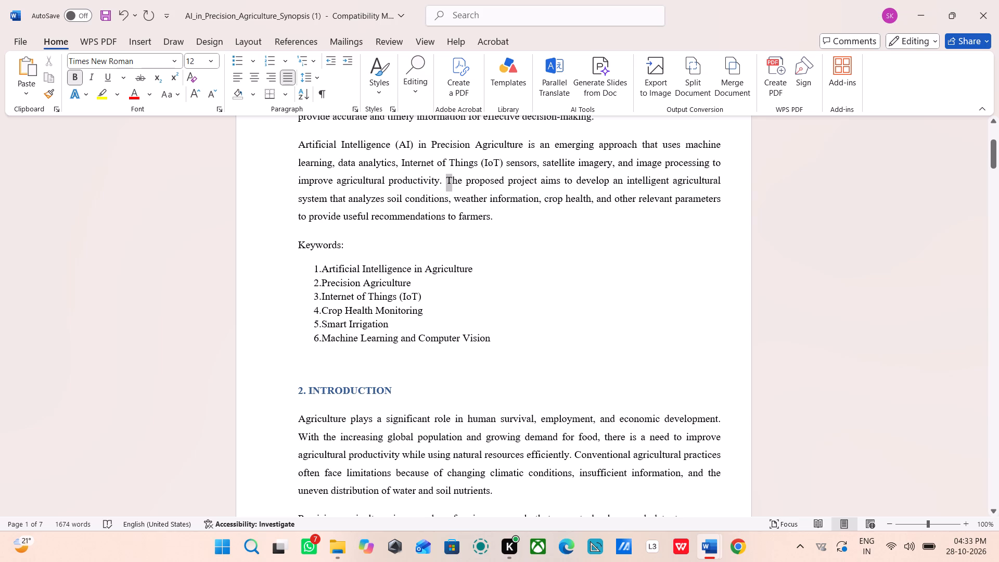
{"action": "left_click", "coordinate": [450, 176]}
{"action": "left_click", "coordinate": [444, 177]}
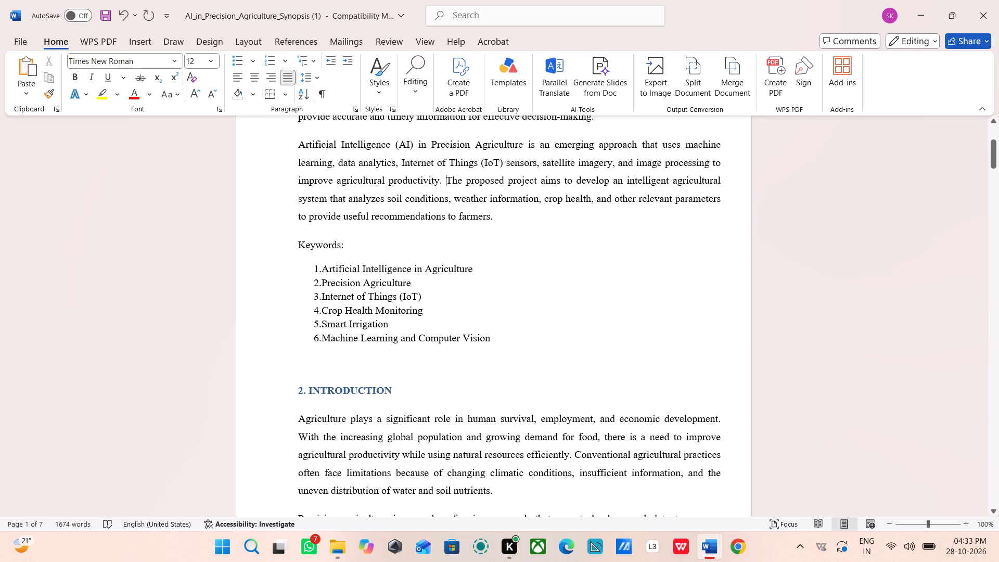
{"action": "left_click", "coordinate": [444, 177]}
{"action": "left_click_drag", "start_coordinate": [444, 177], "coordinate": [501, 221]}
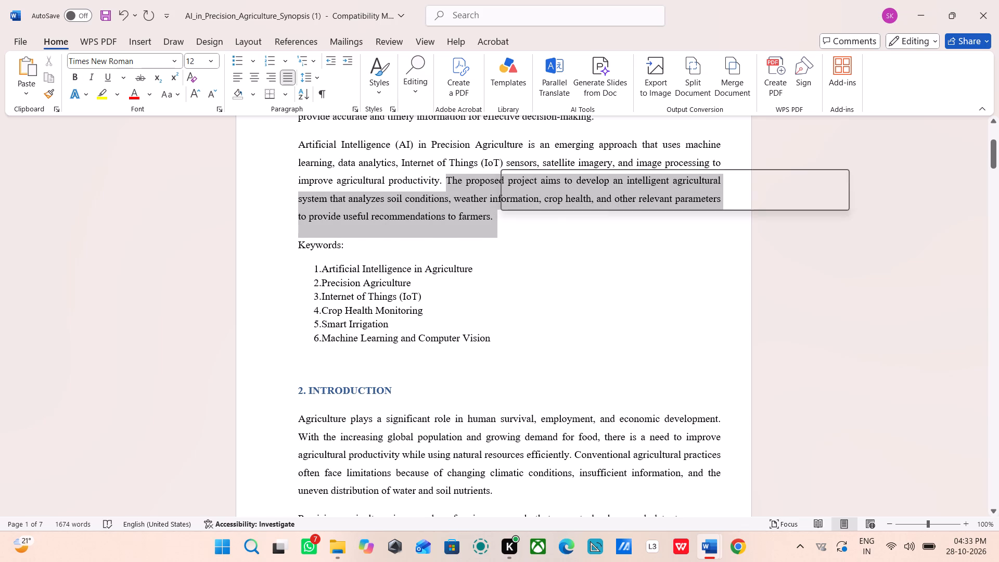
{"action": "key", "text": "BackSpace"}
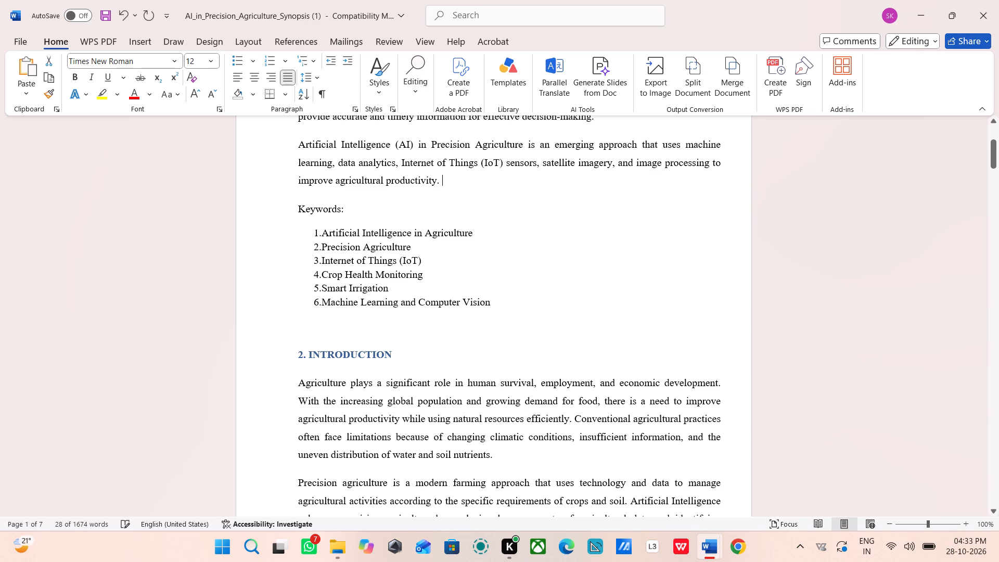
In 2. INTRODUCTION, delete the entire third paragraph, which begins "AI techniques such as machine learning", leaving no stray characters.
{"action": "scroll", "coordinate": [325, 295], "scroll_direction": "down", "scroll_amount": 3}
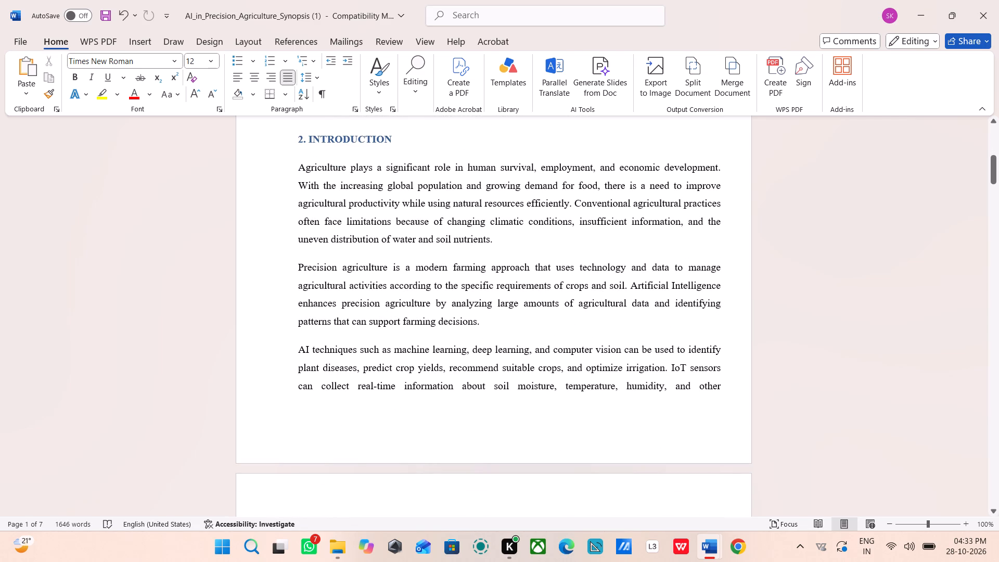
{"action": "left_click_drag", "start_coordinate": [297, 347], "coordinate": [793, 408]}
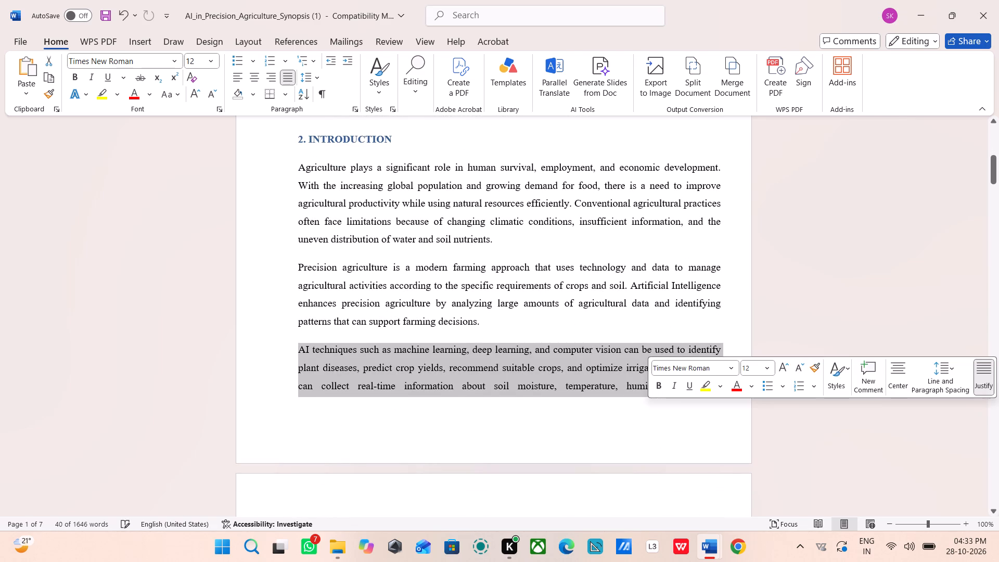
{"action": "key", "text": "BackSpace"}
{"action": "type", "text": "\\\\"}
{"action": "left_click", "coordinate": [793, 408]}
{"action": "left_click_drag", "start_coordinate": [793, 408], "coordinate": [664, 400]}
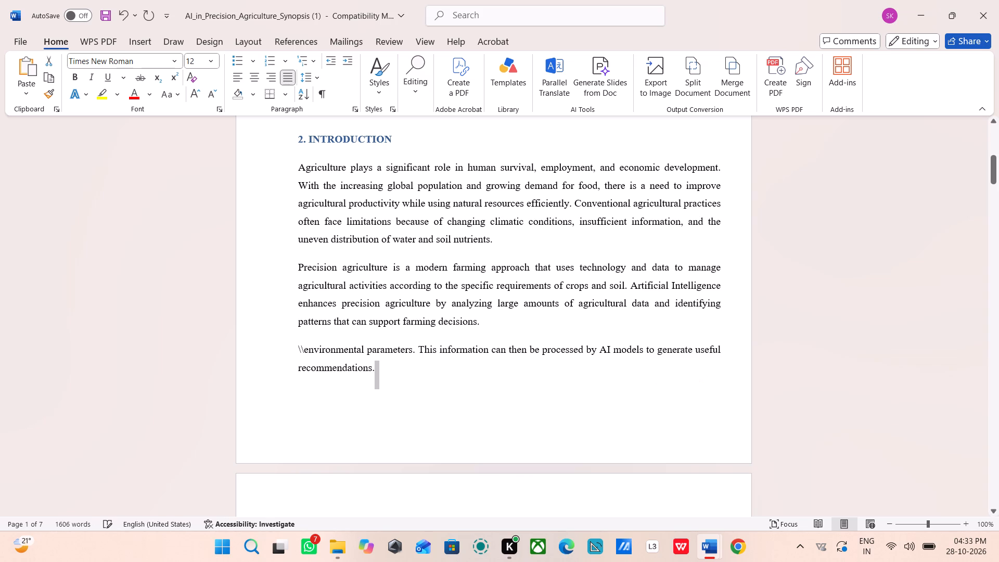
{"action": "left_click_drag", "start_coordinate": [294, 350], "coordinate": [733, 360]}
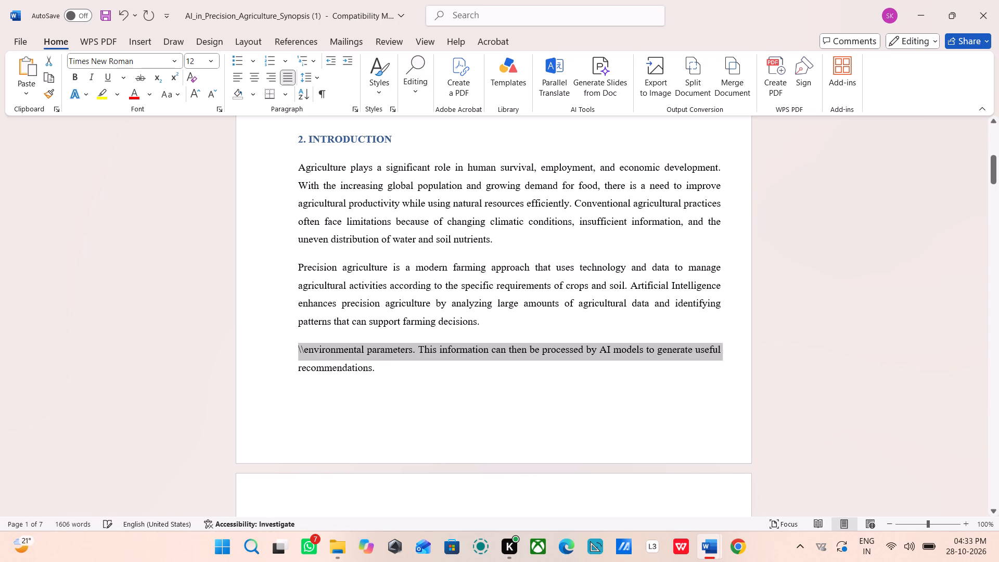
{"action": "left_click_drag", "start_coordinate": [733, 360], "coordinate": [737, 363]}
{"action": "key", "text": "BackSpace"}
Remove the empty space before the 3. PROBLEM STATEMENT heading, pulling it up to the end of the Introduction text.
{"action": "scroll", "coordinate": [737, 363], "scroll_direction": "down", "scroll_amount": 1}
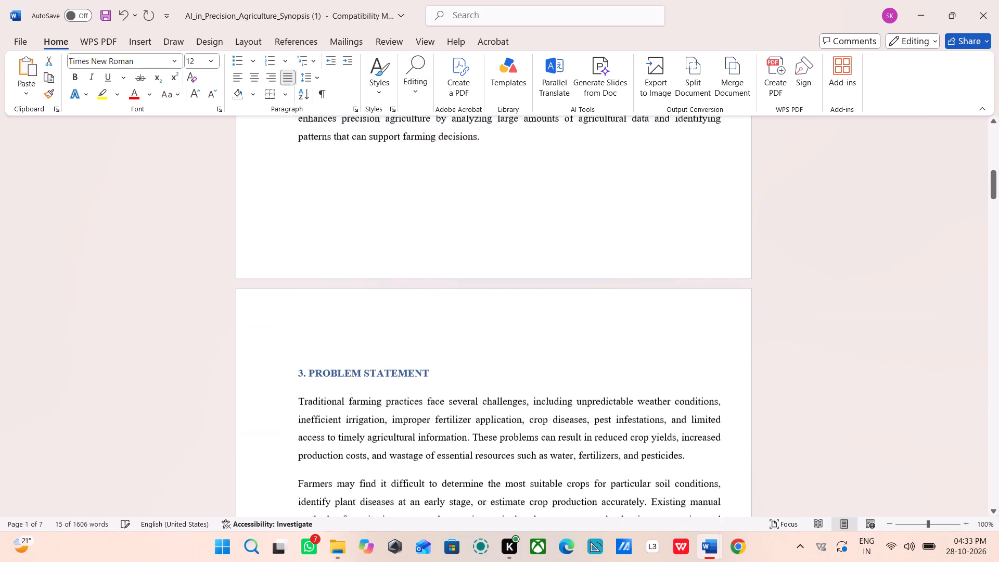
{"action": "right_click", "coordinate": [737, 363]}
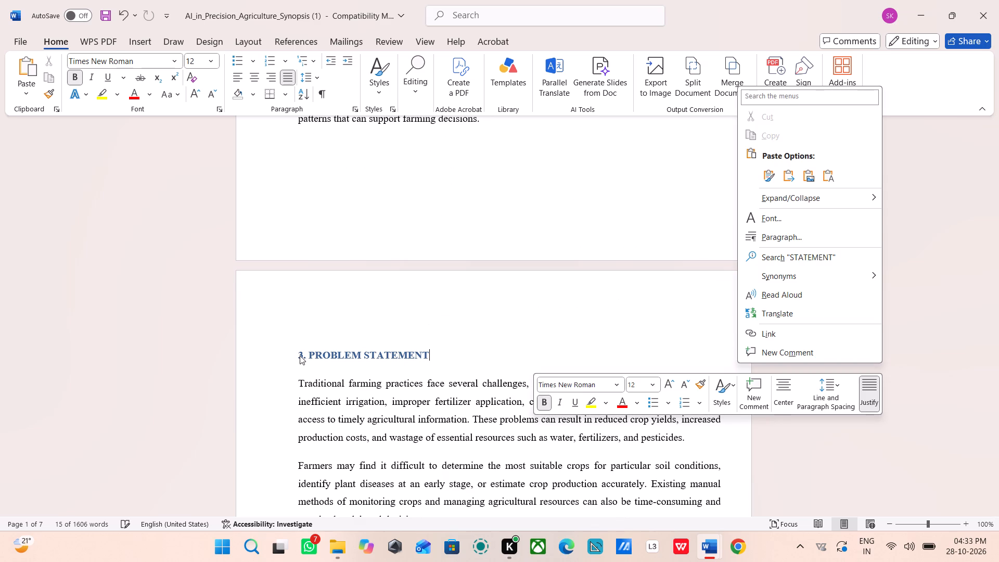
{"action": "left_click", "coordinate": [300, 355]}
{"action": "left_click", "coordinate": [314, 351]}
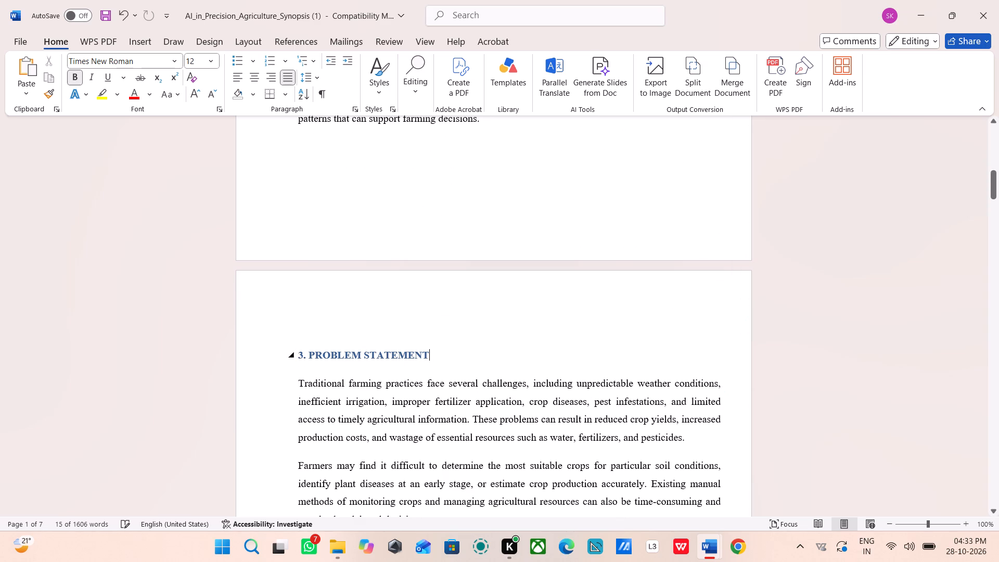
{"action": "key", "text": "Left"}
{"action": "key", "text": "Left"}
{"action": "key", "text": "Left"}
{"action": "key", "text": "Left"}
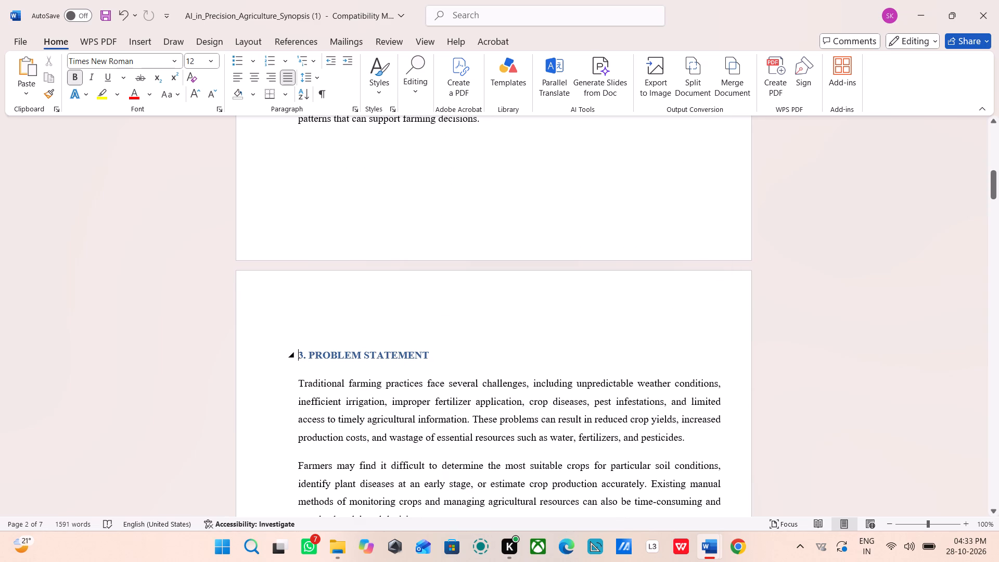
{"action": "key", "text": "BackSpace"}
{"action": "key", "text": "BackSpace"}
Put 3. PROBLEM STATEMENT on its own line below the Introduction's last paragraph.
{"action": "scroll", "coordinate": [314, 351], "scroll_direction": "up", "scroll_amount": 2}
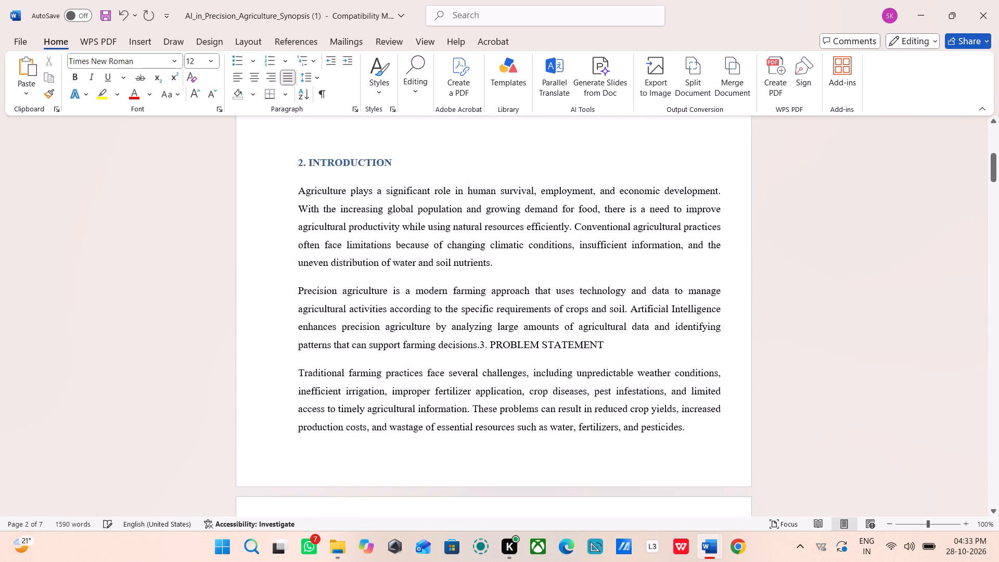
{"action": "scroll", "coordinate": [314, 351], "scroll_direction": "up", "scroll_amount": 2}
{"action": "scroll", "coordinate": [314, 351], "scroll_direction": "down", "scroll_amount": 2}
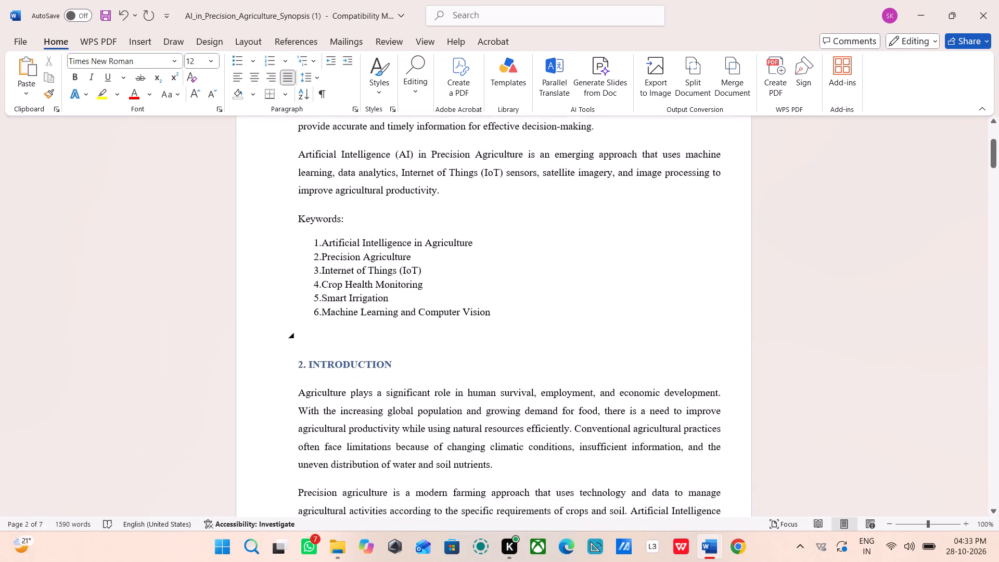
{"action": "scroll", "coordinate": [314, 351], "scroll_direction": "down", "scroll_amount": 3}
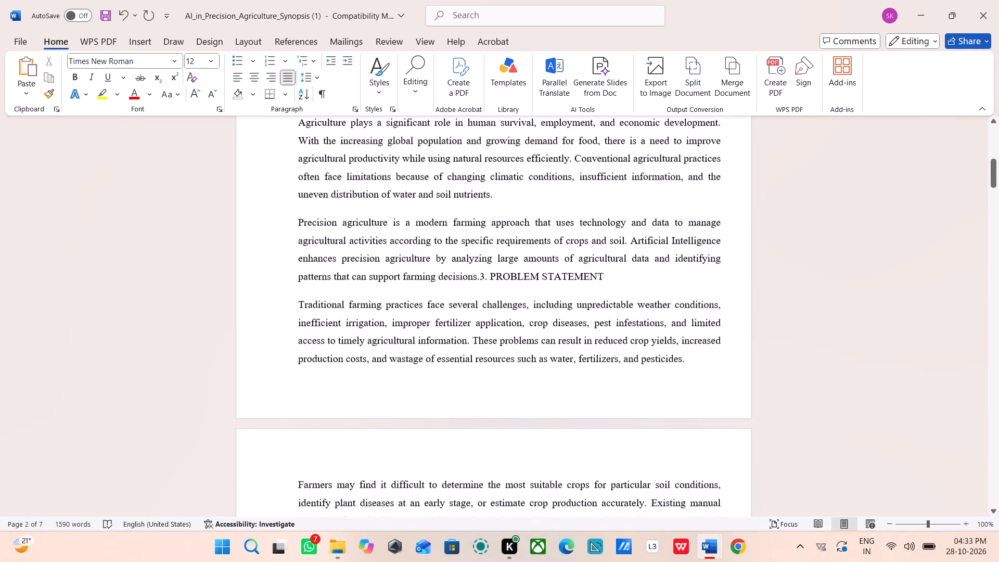
{"action": "key", "text": "Return"}
Under 3. PROBLEM STATEMENT, delete the last paragraph, which begins "Therefore, there is a need", keeping 4. OBJECTIVES on its own line.
{"action": "scroll", "coordinate": [314, 351], "scroll_direction": "down", "scroll_amount": 1}
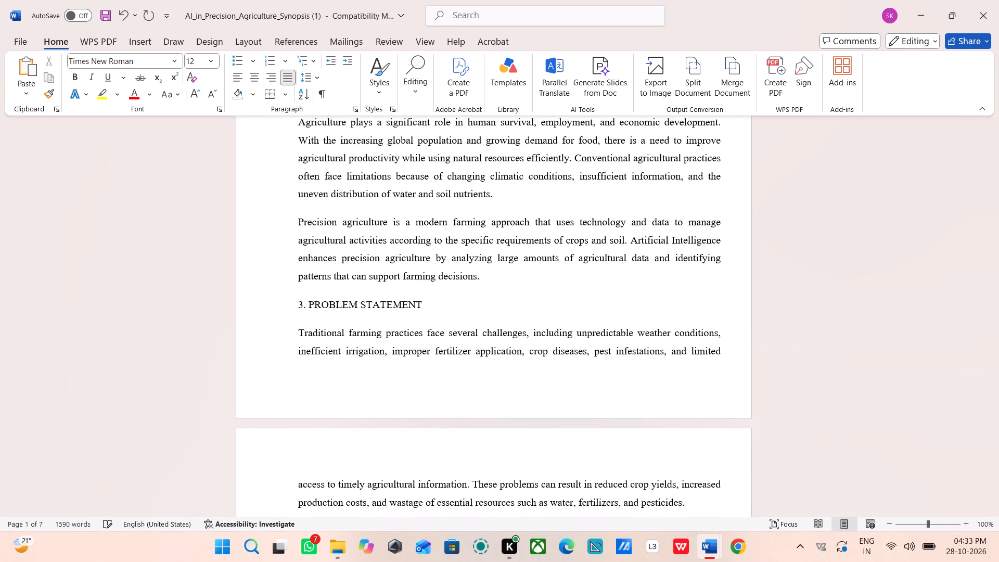
{"action": "scroll", "coordinate": [314, 351], "scroll_direction": "down", "scroll_amount": 2}
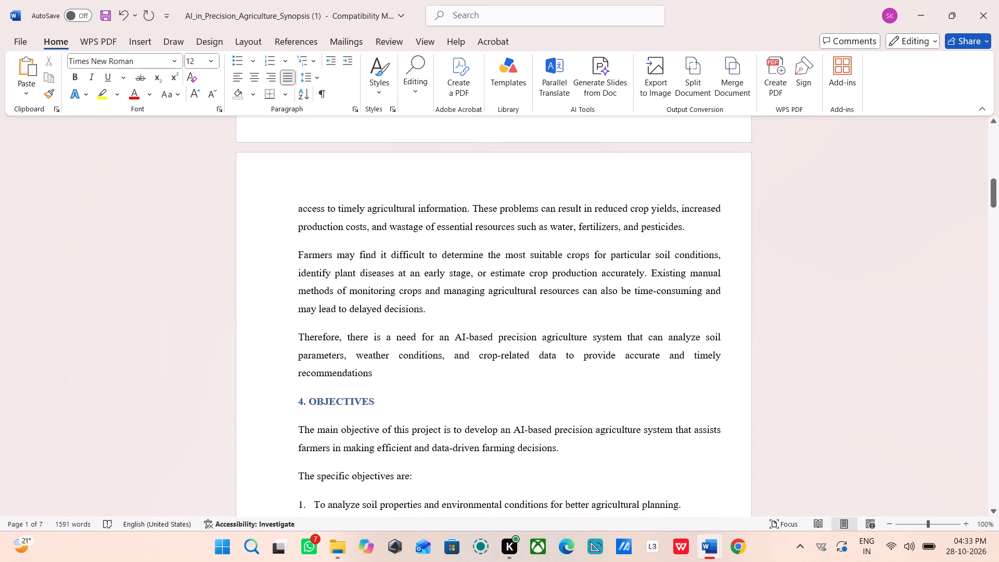
{"action": "left_click", "coordinate": [293, 337]}
{"action": "left_click_drag", "start_coordinate": [293, 337], "coordinate": [394, 373]}
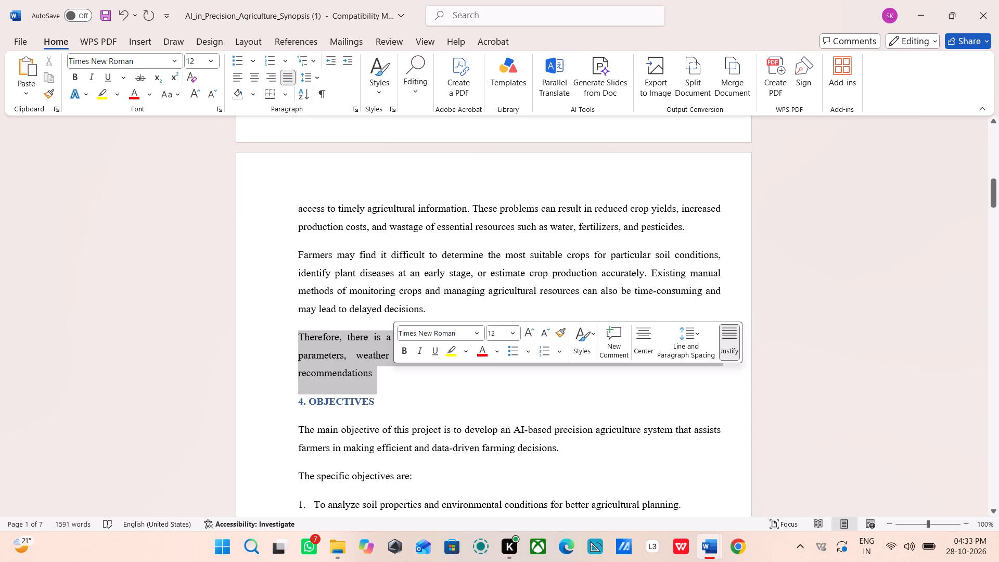
{"action": "key", "text": "backslash"}
{"action": "key", "text": "BackSpace"}
{"action": "key", "text": "BackSpace"}
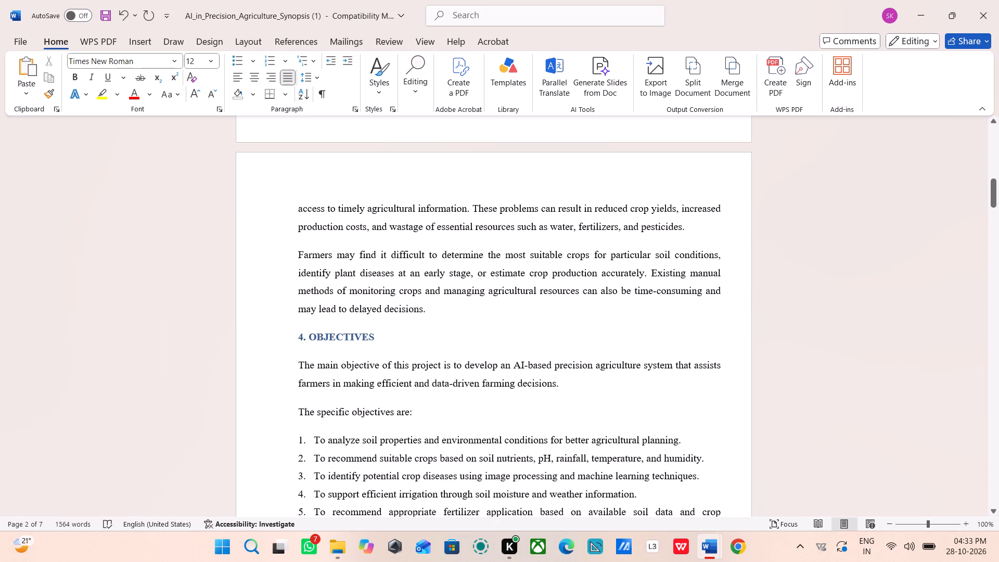
{"action": "key", "text": "Return"}
In 4. OBJECTIVES, delete numbered items 6 to 8 and the leftover empty list line before 5. SCOPE OF THE PROJECT.
{"action": "scroll", "coordinate": [351, 322], "scroll_direction": "down", "scroll_amount": 2}
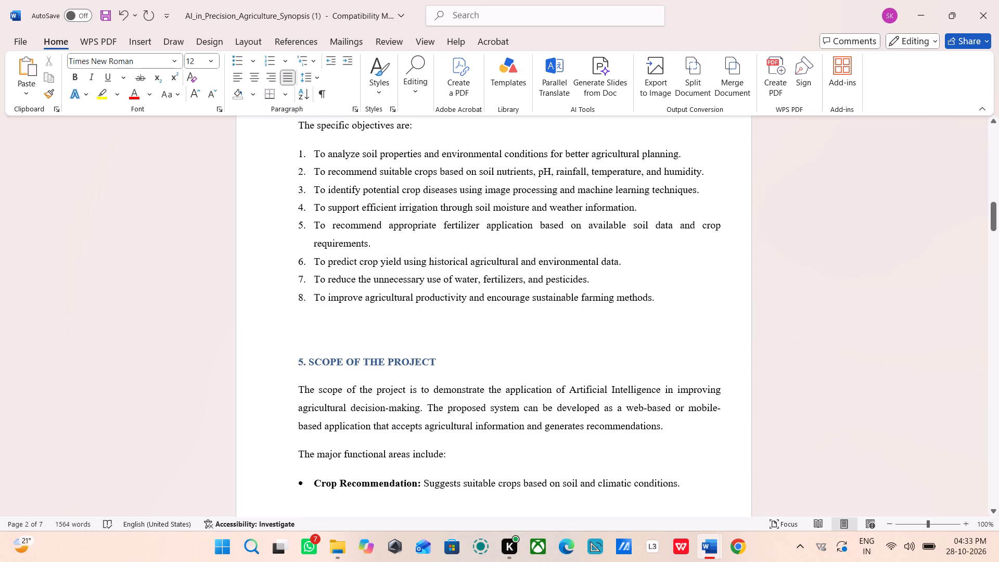
{"action": "left_click_drag", "start_coordinate": [295, 263], "coordinate": [638, 287]}
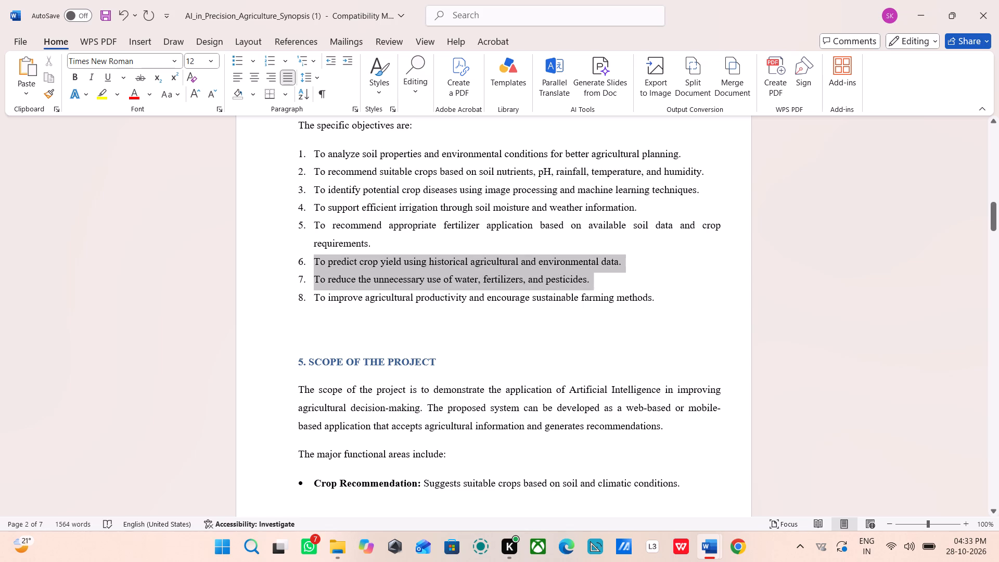
{"action": "left_click_drag", "start_coordinate": [638, 287], "coordinate": [678, 305]}
{"action": "key", "text": "BackSpace"}
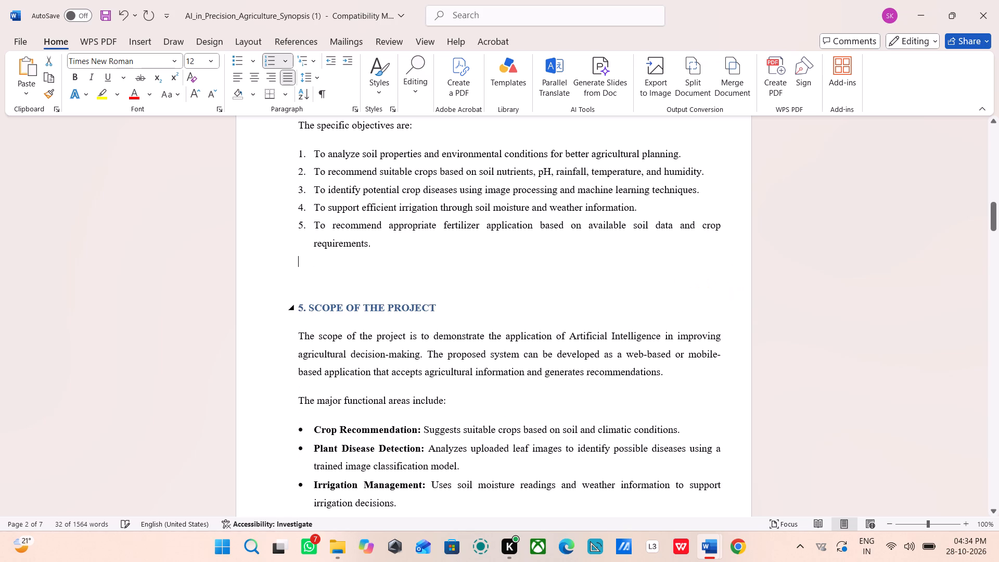
{"action": "key", "text": "BackSpace"}
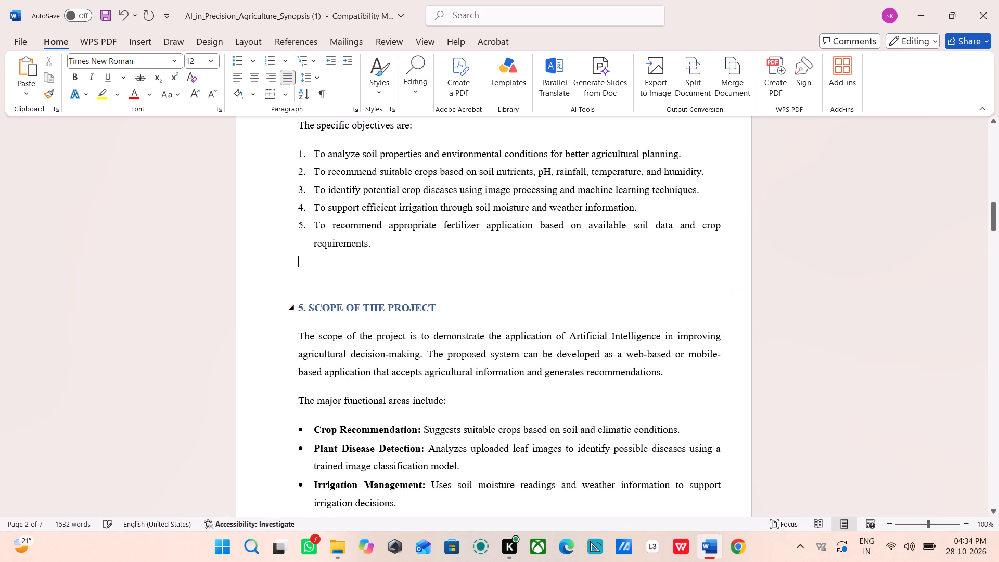
{"action": "key", "text": "BackSpace"}
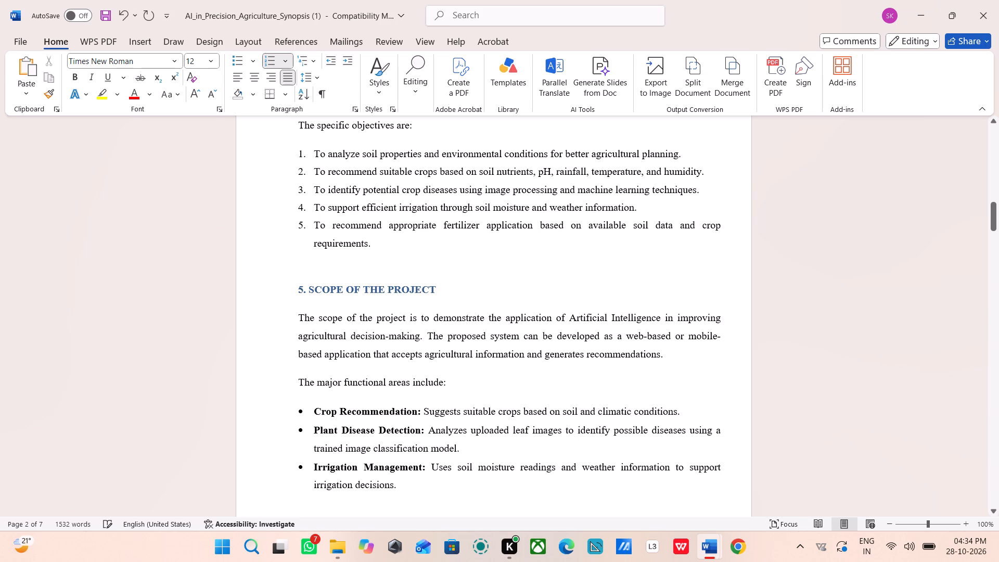
Delete the Fertilizer Recommendation bullet and the empty line below it, just before 6. PROPOSED METHODOLOGY.
{"action": "scroll", "coordinate": [668, 337], "scroll_direction": "down", "scroll_amount": 4}
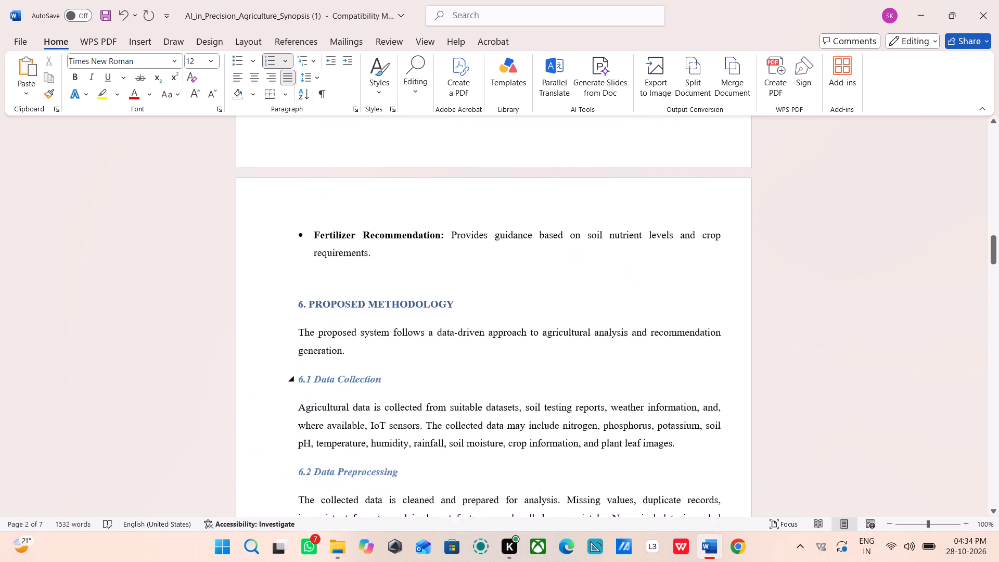
{"action": "scroll", "coordinate": [668, 337], "scroll_direction": "down", "scroll_amount": 1}
{"action": "scroll", "coordinate": [416, 205], "scroll_direction": "up", "scroll_amount": 1}
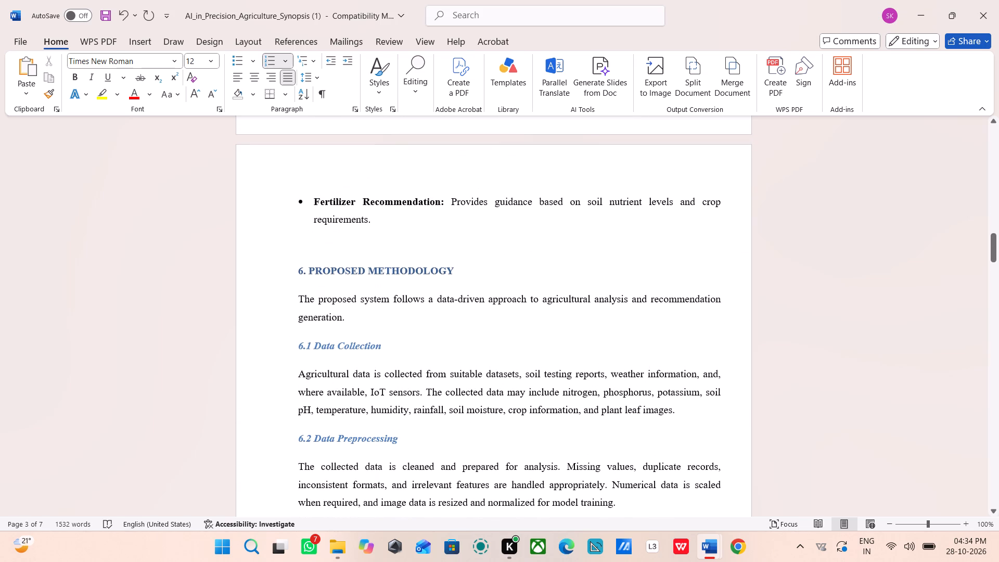
{"action": "left_click_drag", "start_coordinate": [286, 203], "coordinate": [394, 247]}
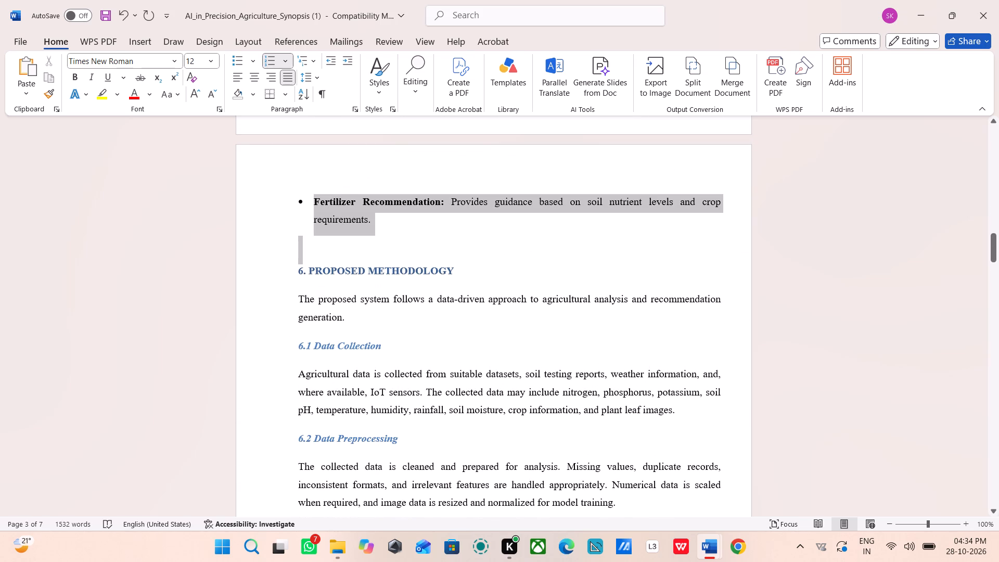
{"action": "left_click_drag", "start_coordinate": [394, 247], "coordinate": [394, 247]}
{"action": "key", "text": "BackSpace"}
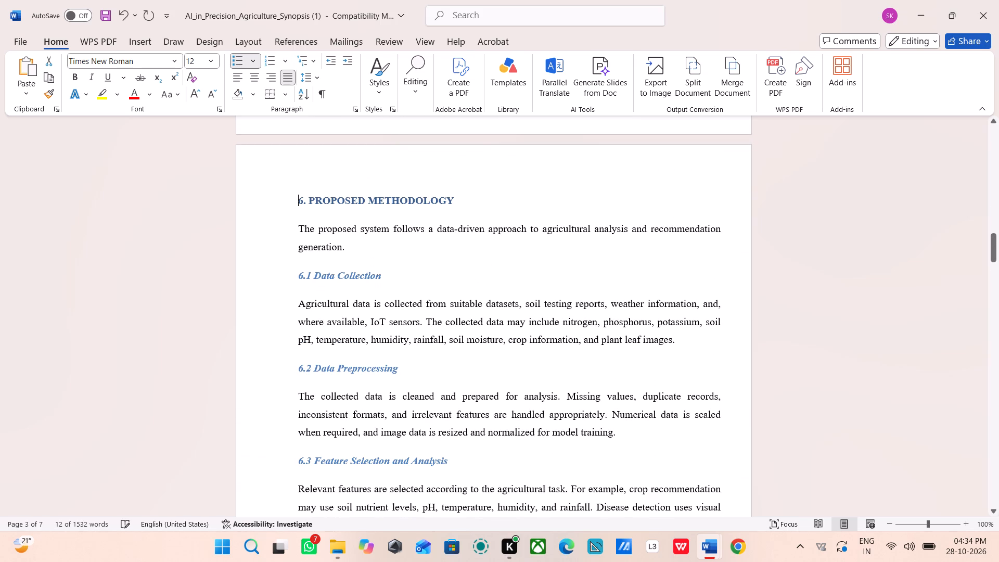
Delete the complete subsections 6.6 Testing and Evaluation and 6.7 Result Generation, headings included, up to 7. SYSTEM ARCHITECTURE.
{"action": "scroll", "coordinate": [413, 283], "scroll_direction": "down", "scroll_amount": 4}
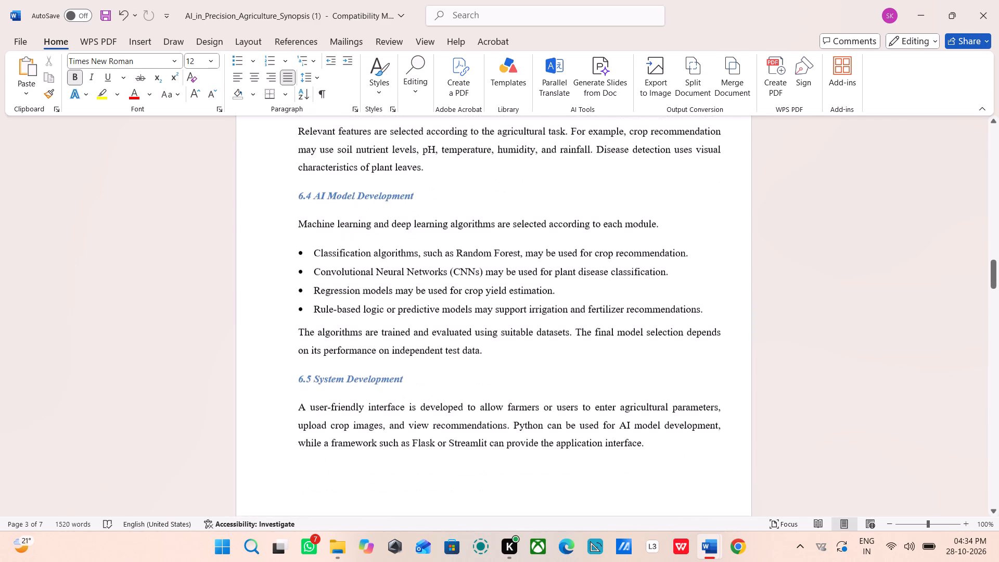
{"action": "scroll", "coordinate": [413, 283], "scroll_direction": "down", "scroll_amount": 1}
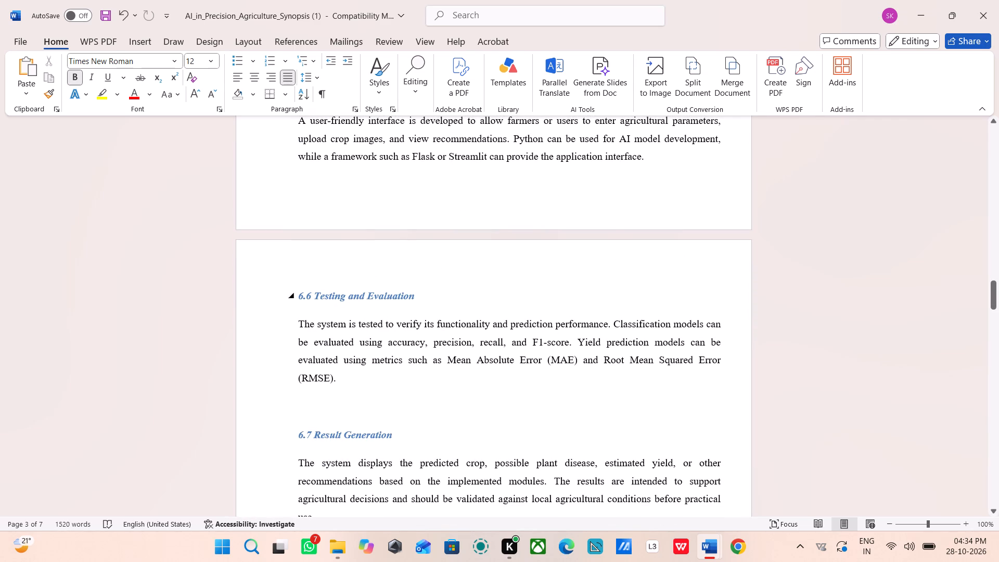
{"action": "left_click_drag", "start_coordinate": [301, 292], "coordinate": [584, 478]}
{"action": "scroll", "coordinate": [491, 423], "scroll_direction": "right", "scroll_amount": 1}
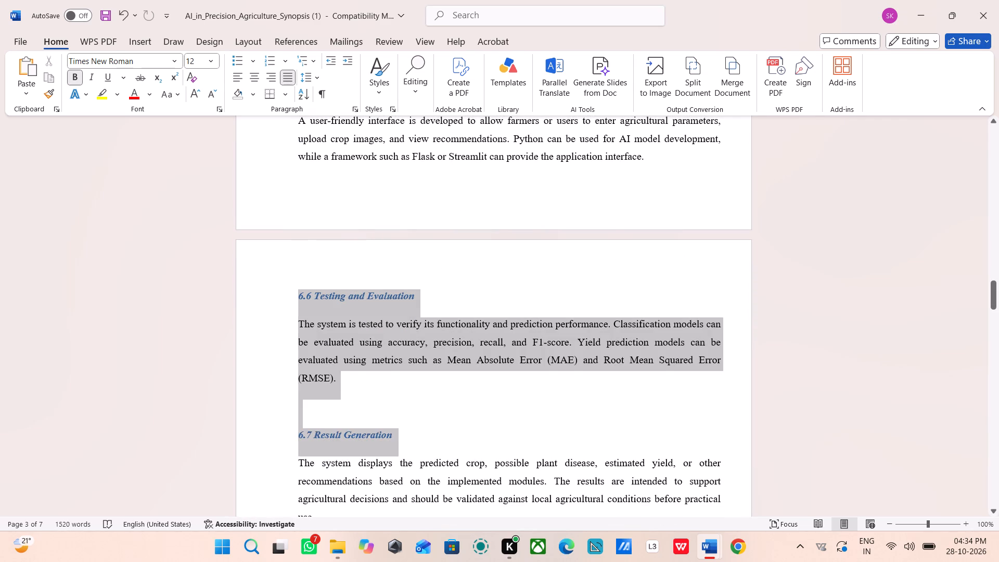
{"action": "left_click_drag", "start_coordinate": [584, 478], "coordinate": [546, 365]}
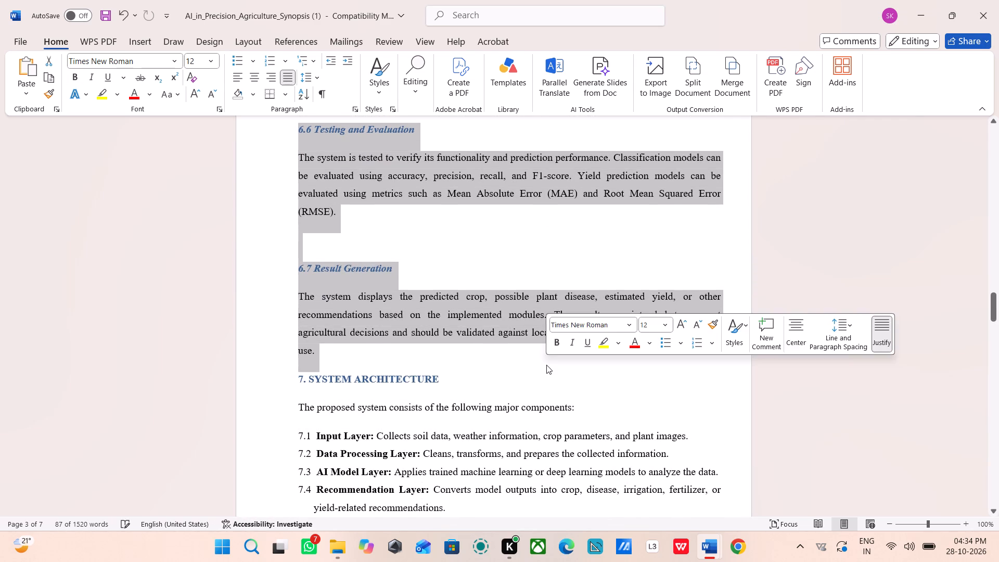
{"action": "key", "text": "BackSpace"}
Under 8.1 Hardware Requirements, delete the closing paragraph that begins "A dedicated GPU is optional".
{"action": "scroll", "coordinate": [546, 365], "scroll_direction": "up", "scroll_amount": 2}
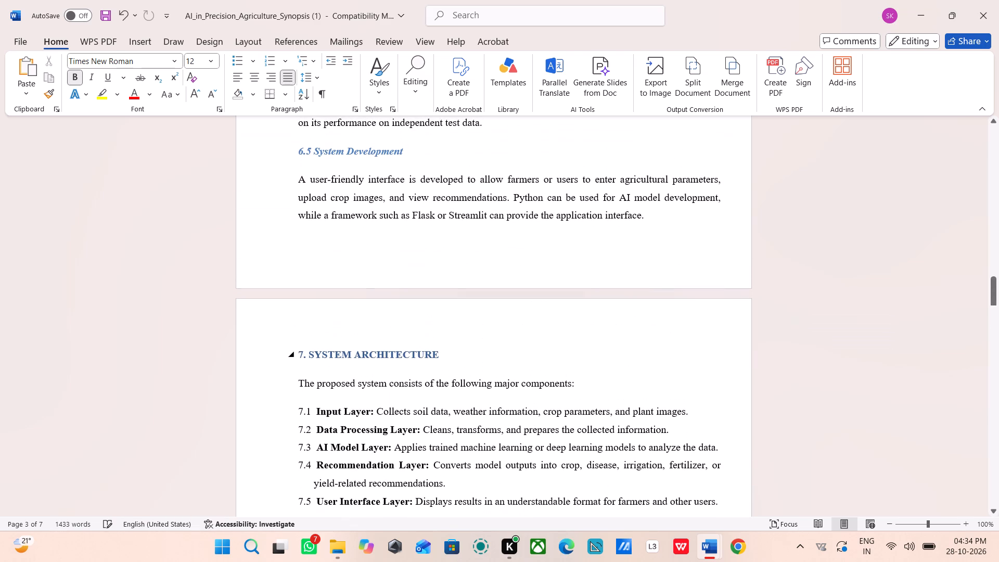
{"action": "scroll", "coordinate": [546, 365], "scroll_direction": "down", "scroll_amount": 3}
{"action": "scroll", "coordinate": [546, 365], "scroll_direction": "up", "scroll_amount": 1}
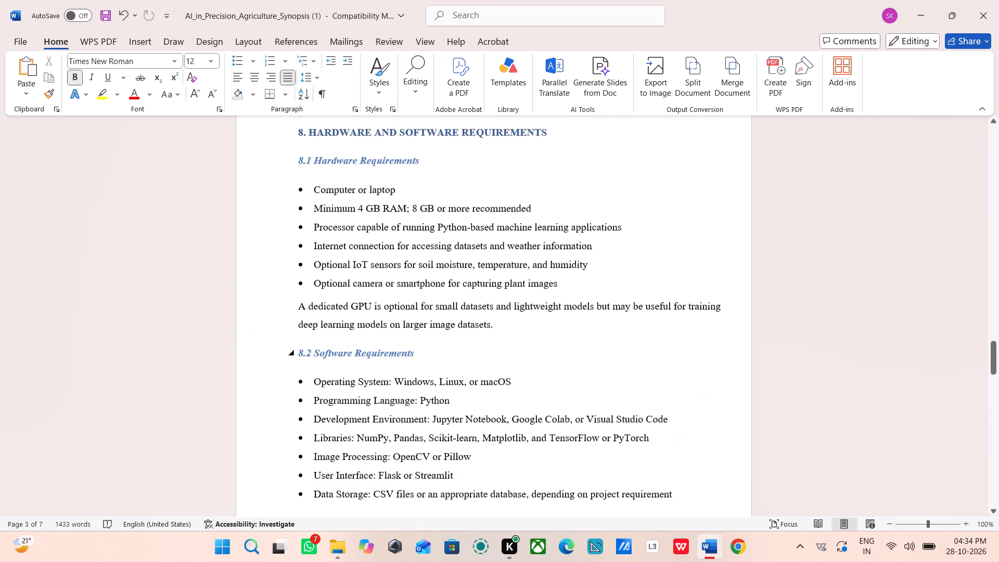
{"action": "left_click_drag", "start_coordinate": [292, 307], "coordinate": [433, 319]}
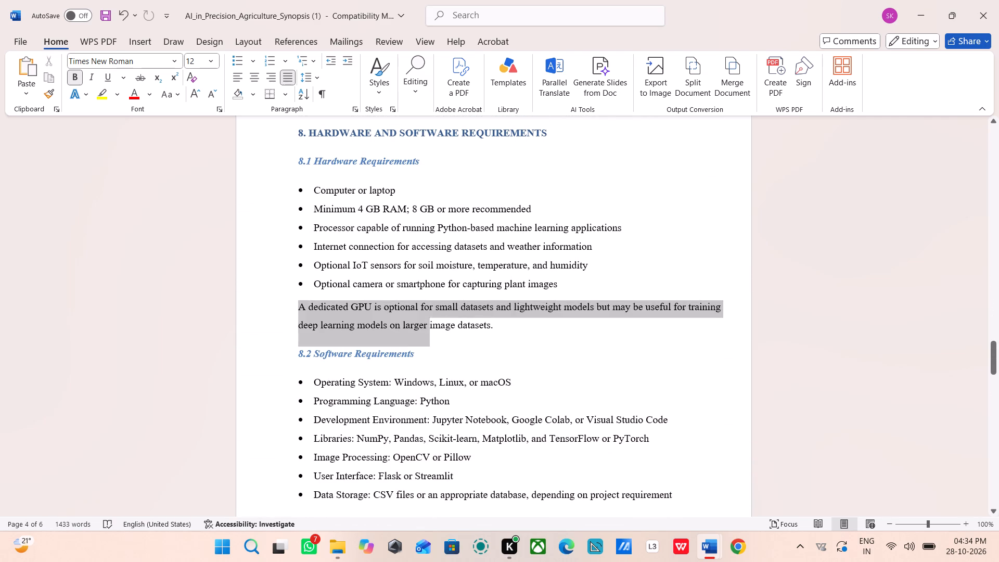
{"action": "left_click_drag", "start_coordinate": [433, 319], "coordinate": [510, 332]}
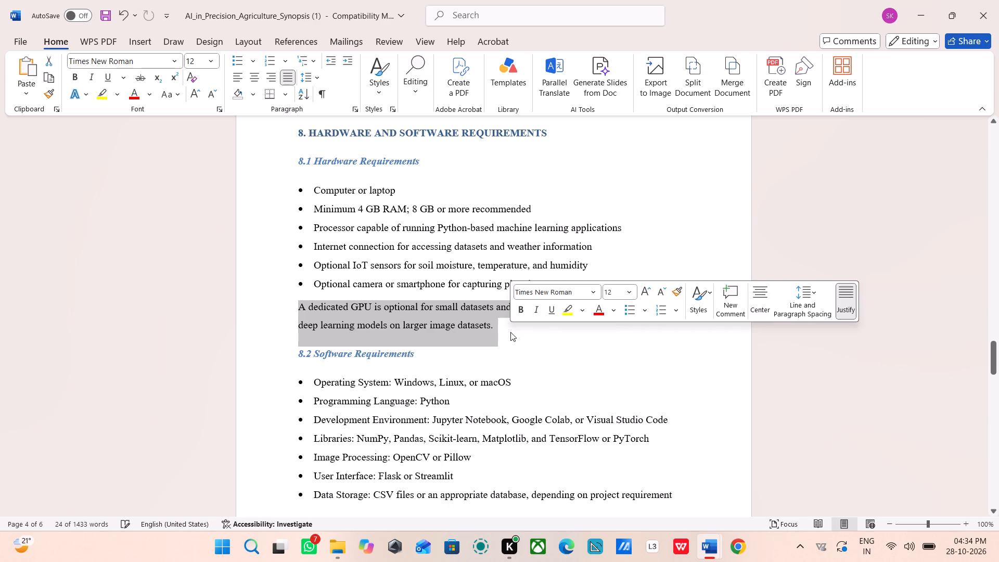
{"action": "key", "text": "BackSpace"}
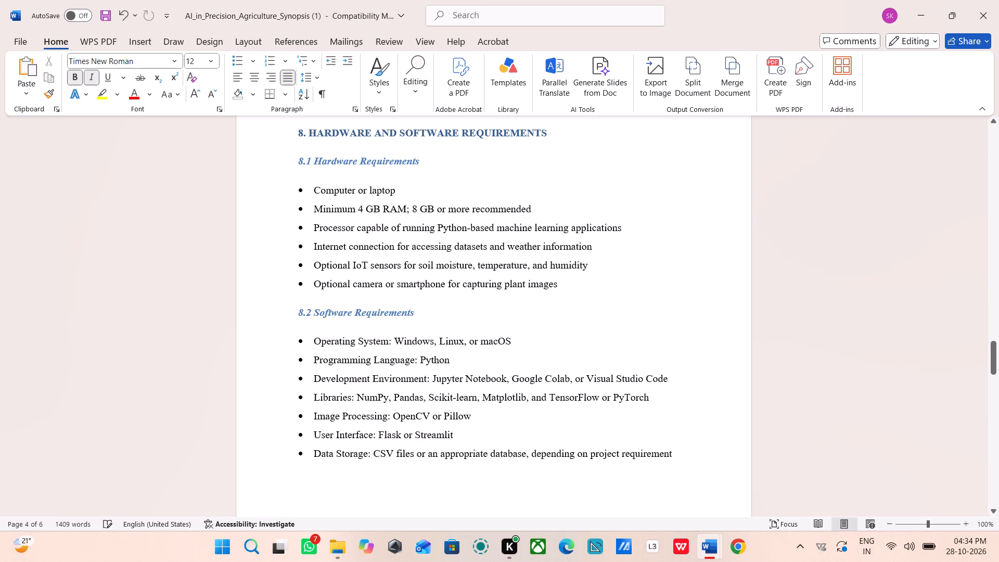
In 9. EXPECTED OUTCOMES, delete item 9.7 and the closing paragraph on actual performance, leaving one unnumbered empty line before 10. APPLICATIONS.
{"action": "scroll", "coordinate": [314, 419], "scroll_direction": "down", "scroll_amount": 2}
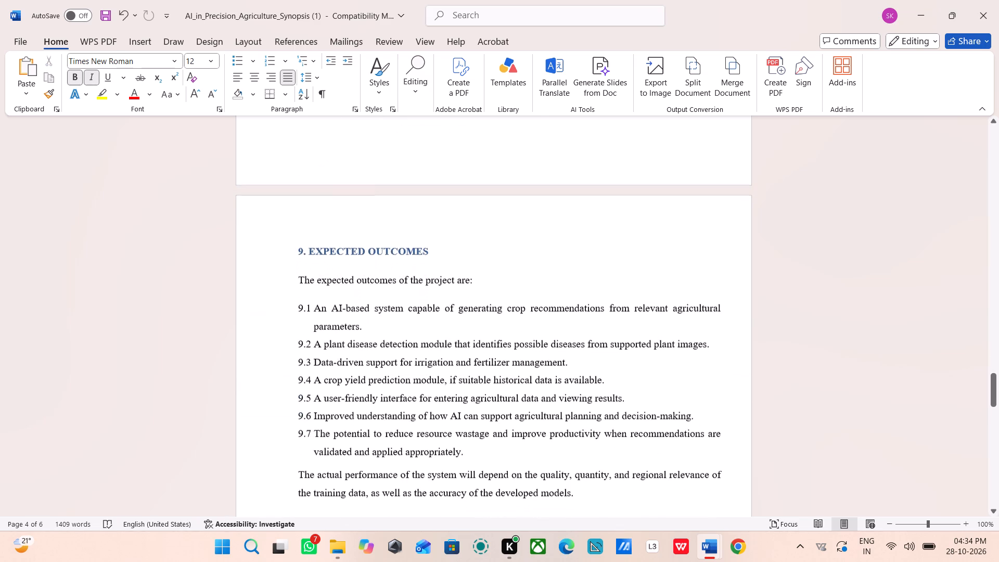
{"action": "scroll", "coordinate": [314, 419], "scroll_direction": "down", "scroll_amount": 2}
{"action": "scroll", "coordinate": [314, 419], "scroll_direction": "up", "scroll_amount": 2}
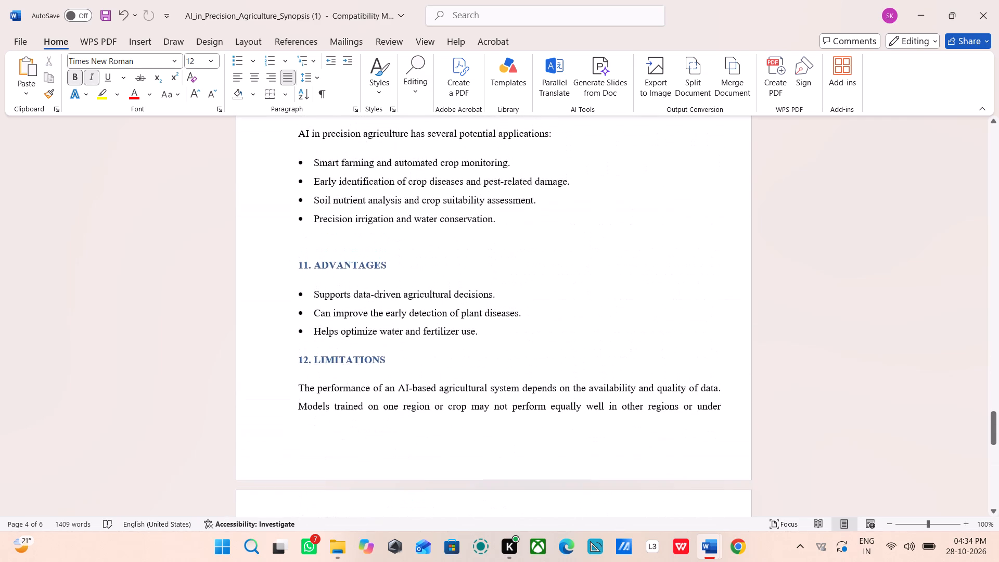
{"action": "scroll", "coordinate": [314, 419], "scroll_direction": "up", "scroll_amount": 2}
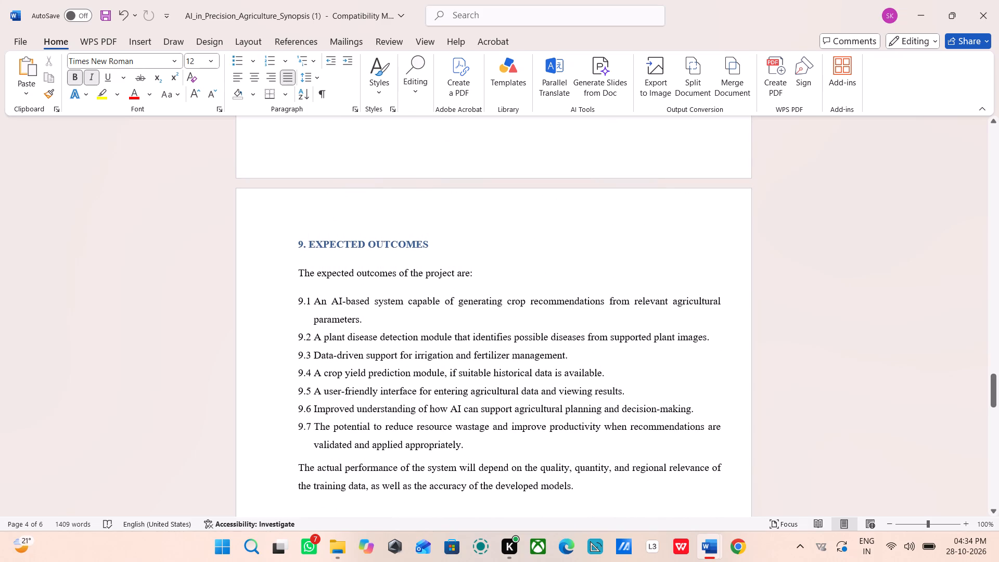
{"action": "left_click_drag", "start_coordinate": [292, 424], "coordinate": [575, 494]}
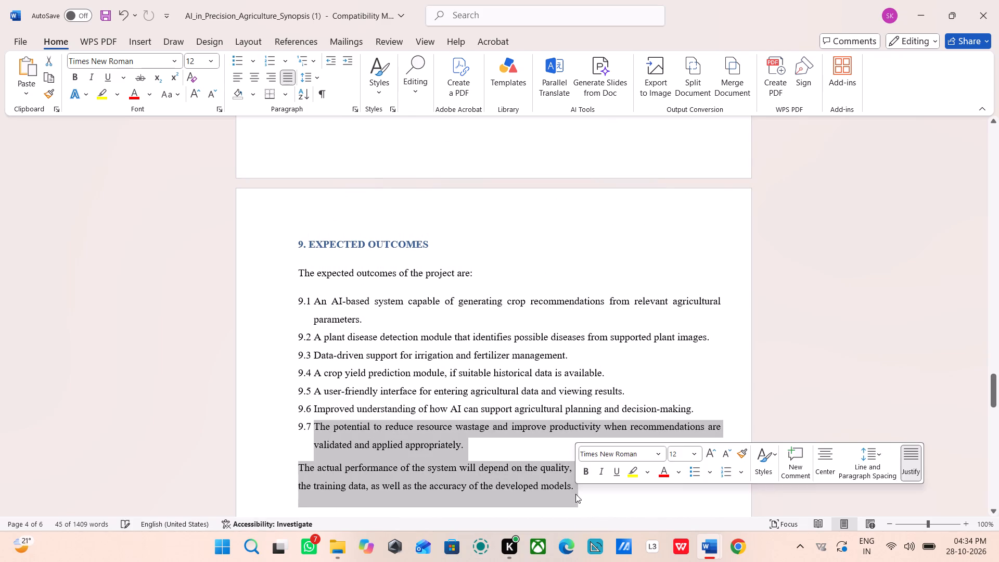
{"action": "key", "text": "BackSpace"}
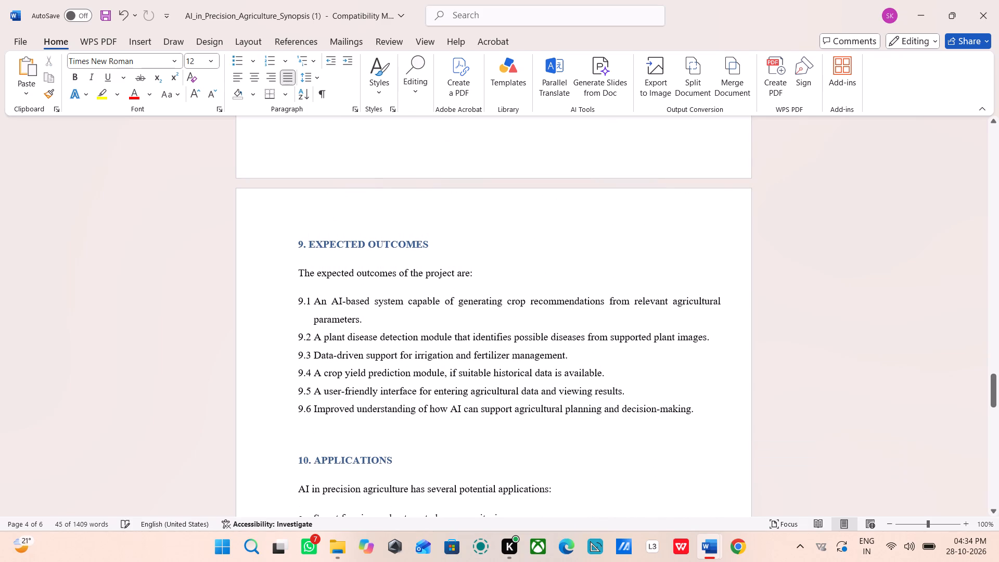
{"action": "key", "text": "BackSpace"}
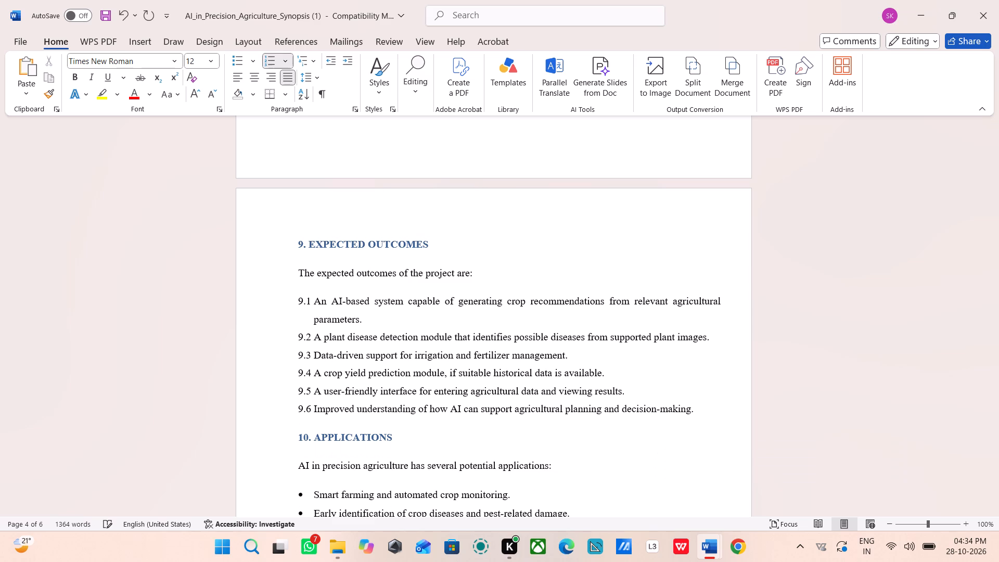
{"action": "key", "text": "Return"}
{"action": "key", "text": "BackSpace"}
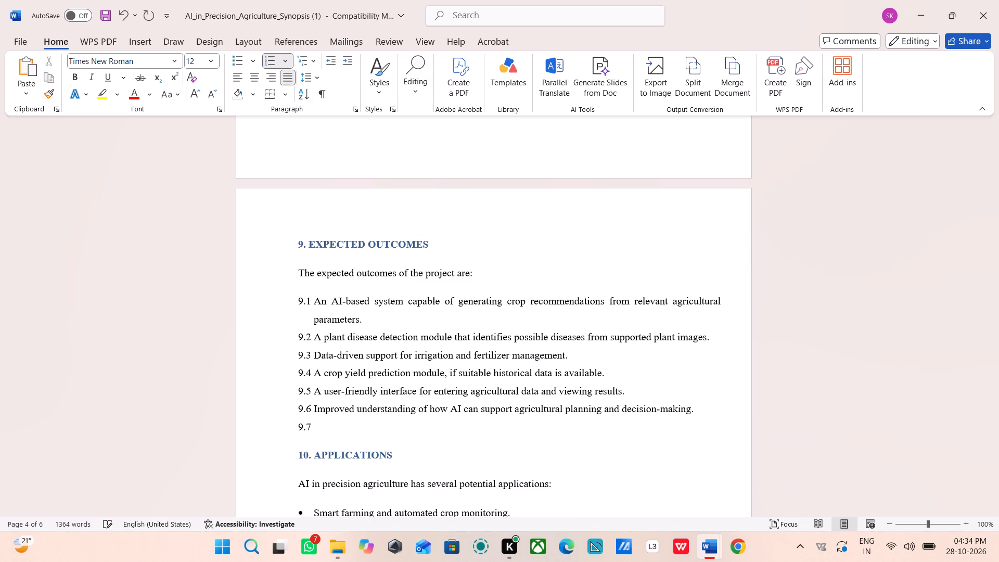
{"action": "key", "text": "BackSpace"}
Review the remaining sections down to 15. REFERENCES and back over section 6 for text or spacing that still needs trimming.
{"action": "scroll", "coordinate": [575, 494], "scroll_direction": "down", "scroll_amount": 2}
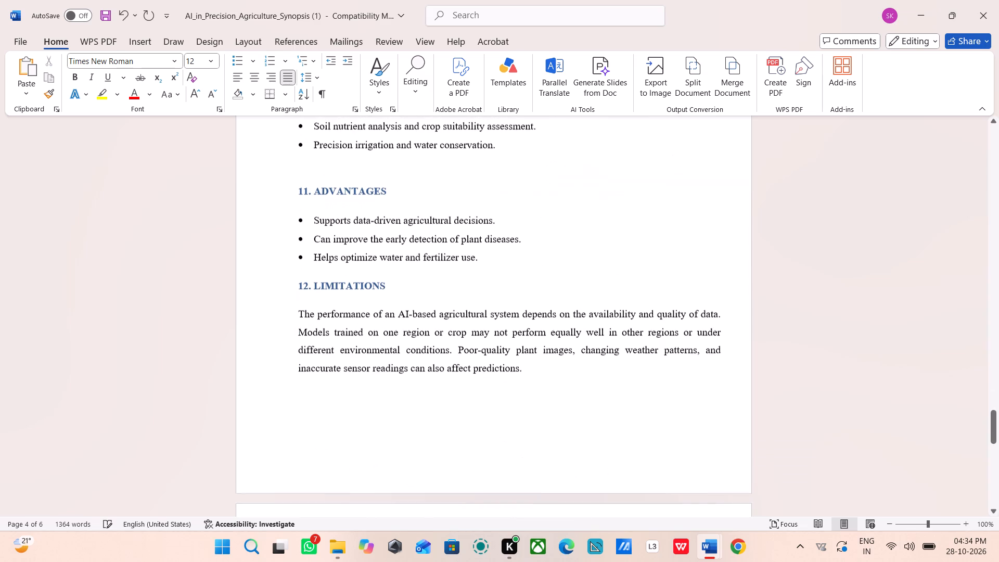
{"action": "scroll", "coordinate": [575, 494], "scroll_direction": "down", "scroll_amount": 3}
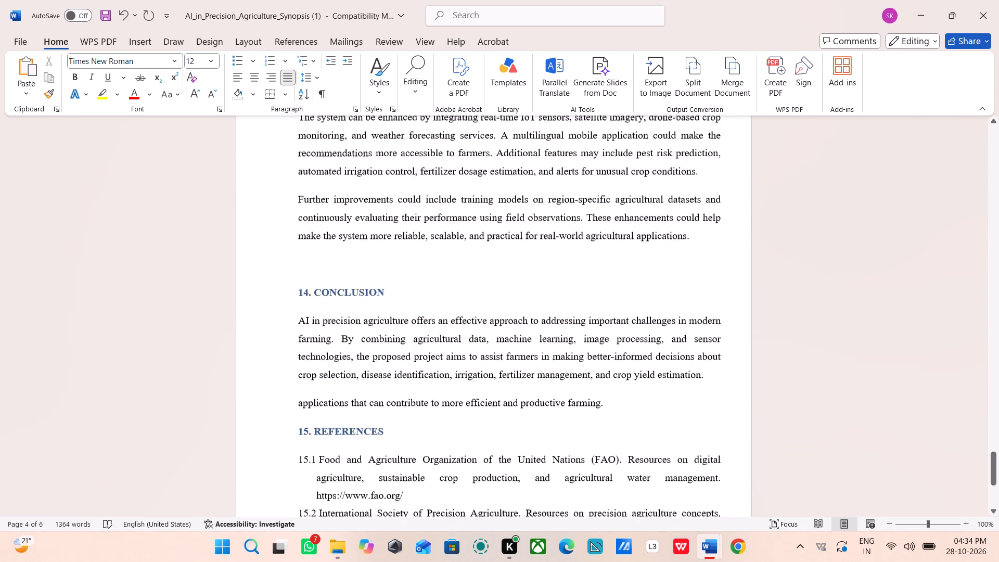
{"action": "scroll", "coordinate": [575, 494], "scroll_direction": "down", "scroll_amount": 1}
{"action": "scroll", "coordinate": [575, 494], "scroll_direction": "up", "scroll_amount": 3}
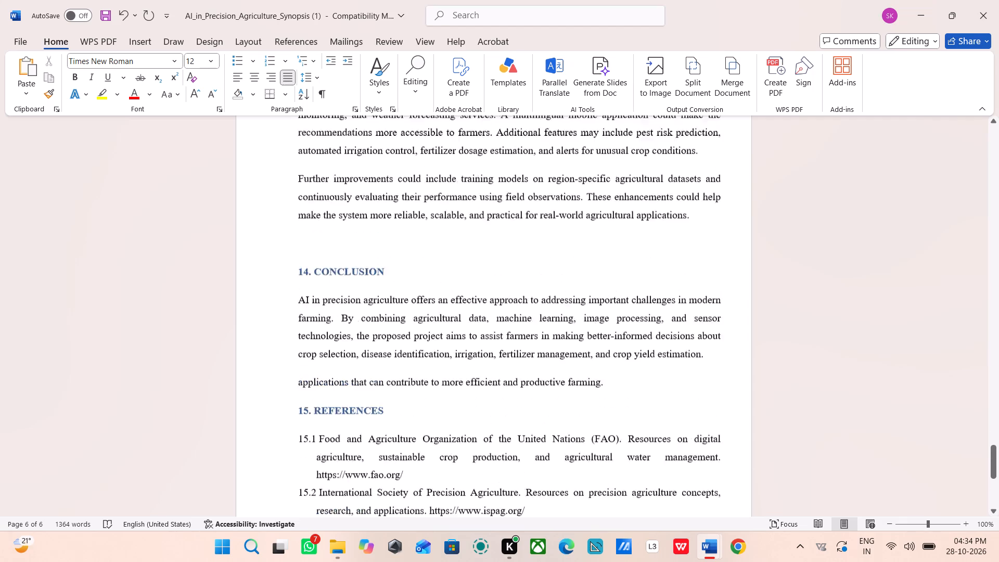
{"action": "scroll", "coordinate": [575, 494], "scroll_direction": "up", "scroll_amount": 5}
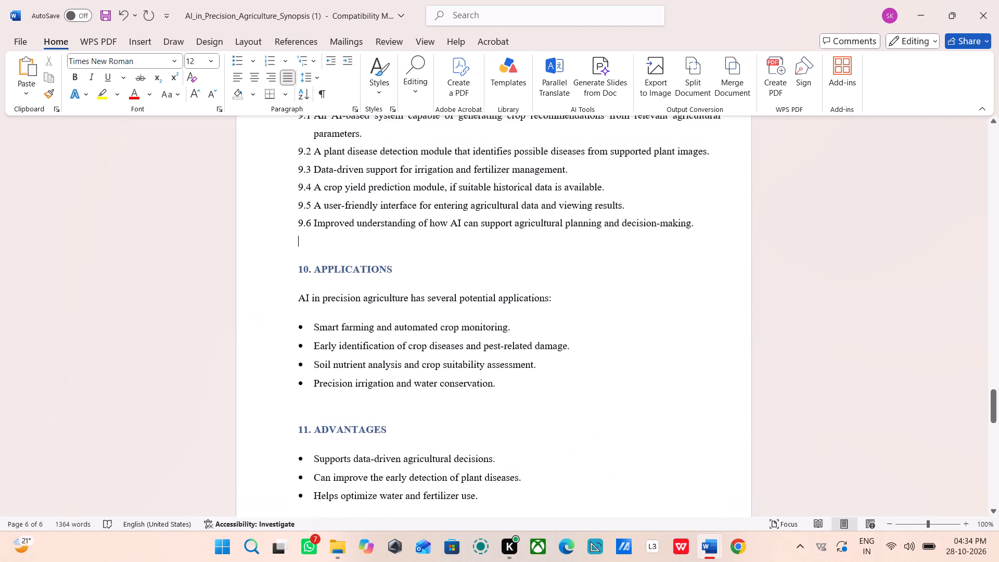
{"action": "scroll", "coordinate": [575, 494], "scroll_direction": "up", "scroll_amount": 4}
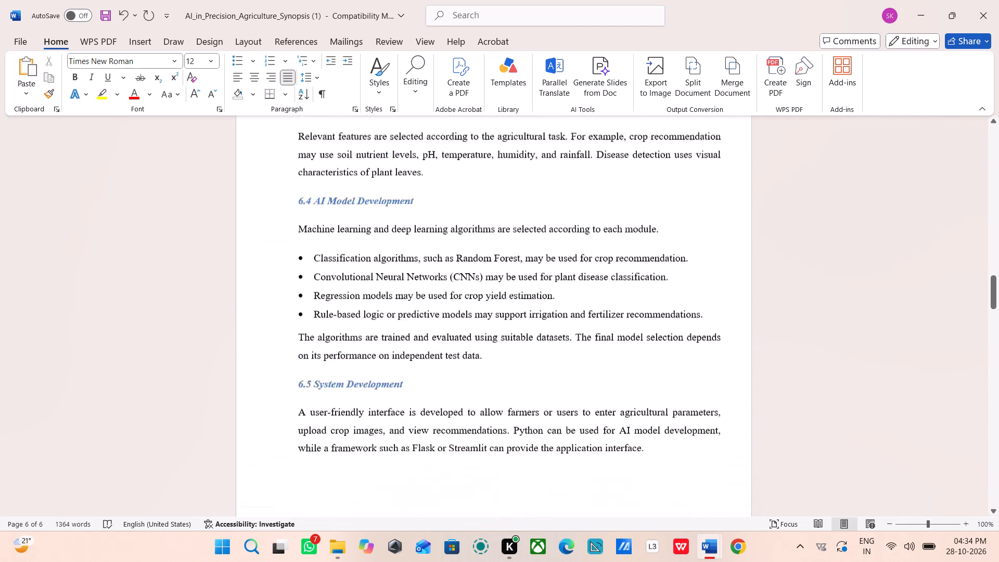
{"action": "scroll", "coordinate": [575, 494], "scroll_direction": "up", "scroll_amount": 1}
{"action": "scroll", "coordinate": [575, 494], "scroll_direction": "down", "scroll_amount": 14}
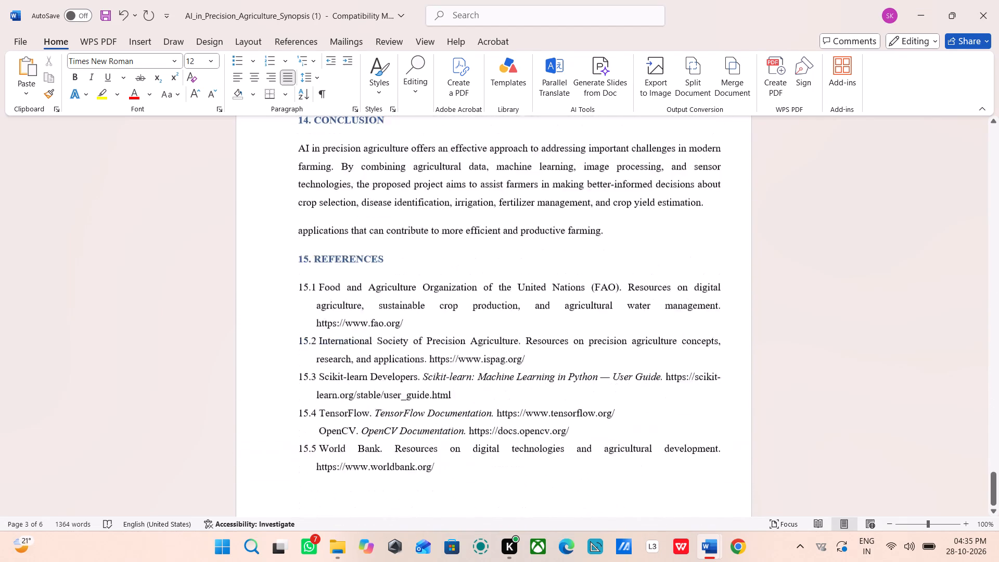
Review the shortened synopsis from 15. REFERENCES back to 1. ABSTRACT, checking text flow and spacing around the section headings.
{"action": "scroll", "coordinate": [575, 494], "scroll_direction": "up", "scroll_amount": 3}
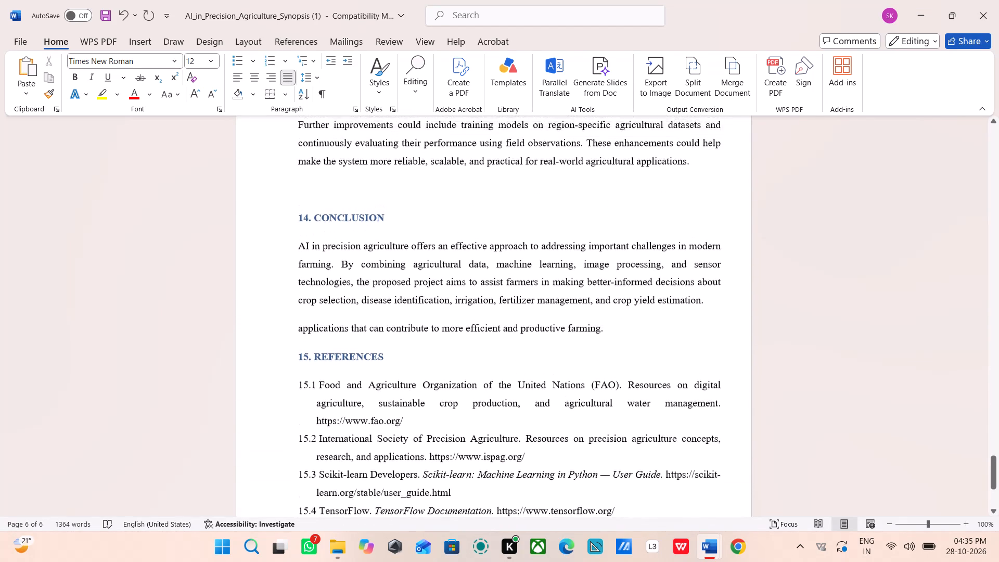
{"action": "scroll", "coordinate": [575, 494], "scroll_direction": "up", "scroll_amount": 3}
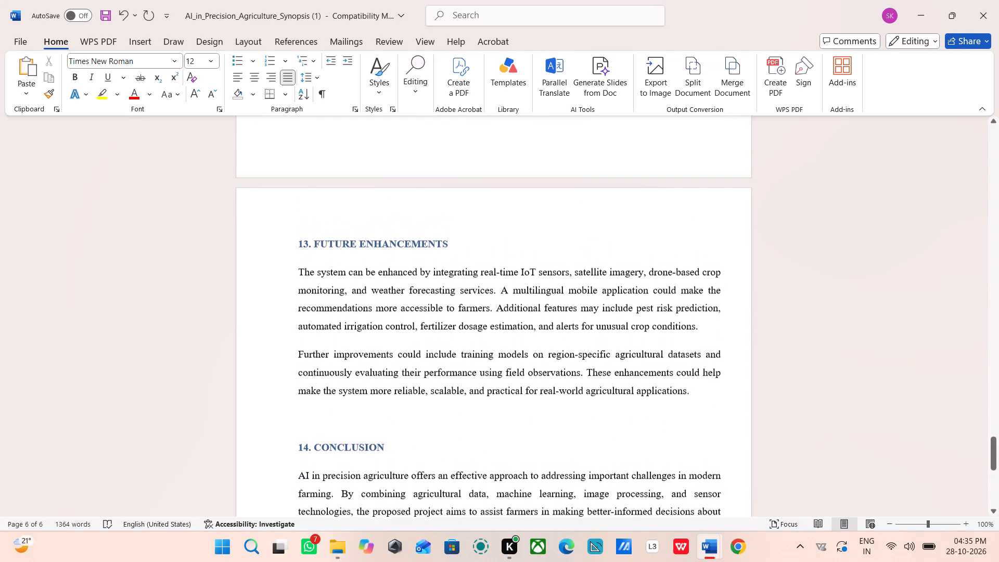
{"action": "scroll", "coordinate": [575, 494], "scroll_direction": "up", "scroll_amount": 1}
{"action": "scroll", "coordinate": [575, 494], "scroll_direction": "down", "scroll_amount": 6}
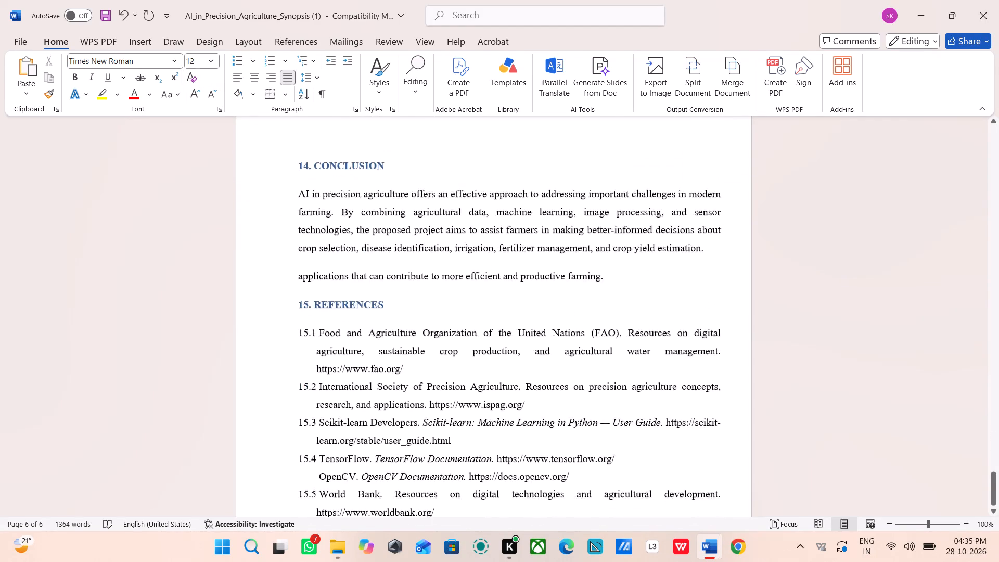
{"action": "scroll", "coordinate": [575, 494], "scroll_direction": "up", "scroll_amount": 10}
{"action": "scroll", "coordinate": [575, 494], "scroll_direction": "up", "scroll_amount": 14}
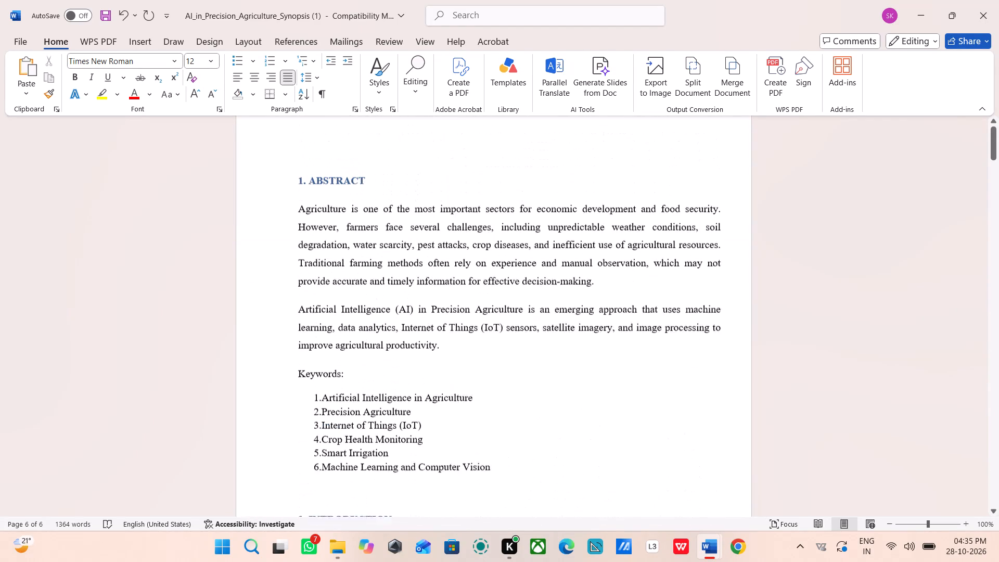
{"action": "scroll", "coordinate": [575, 494], "scroll_direction": "up", "scroll_amount": 4}
{"action": "scroll", "coordinate": [575, 494], "scroll_direction": "down", "scroll_amount": 20}
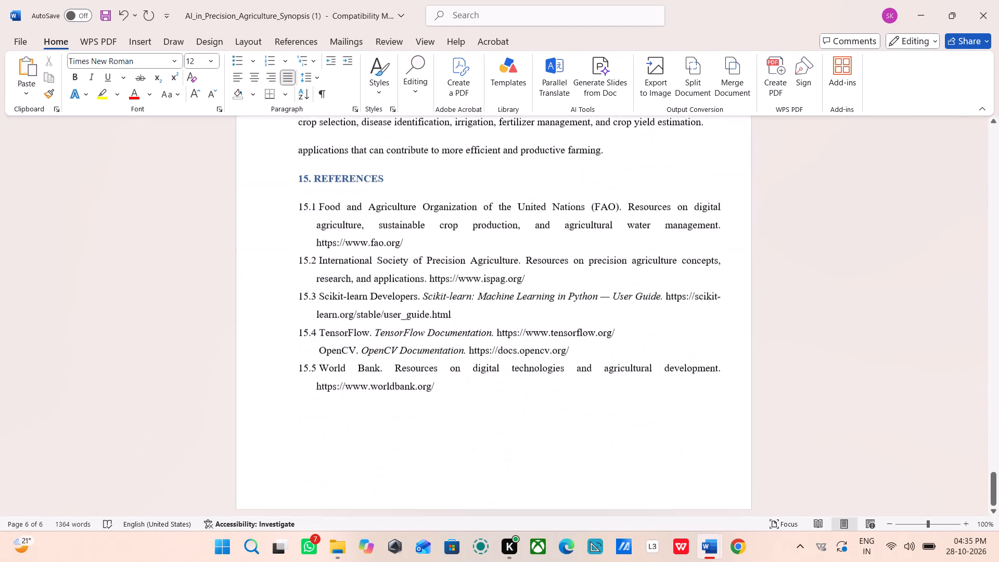
{"action": "scroll", "coordinate": [575, 494], "scroll_direction": "up", "scroll_amount": 20}
{"action": "scroll", "coordinate": [575, 494], "scroll_direction": "up", "scroll_amount": 2}
{"action": "scroll", "coordinate": [575, 494], "scroll_direction": "down", "scroll_amount": 3}
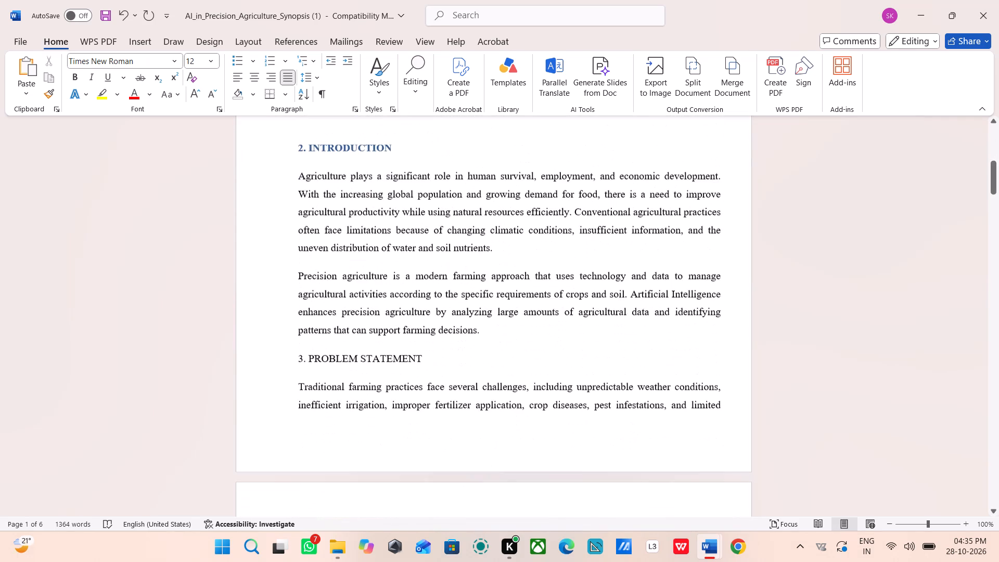
{"action": "scroll", "coordinate": [575, 494], "scroll_direction": "up", "scroll_amount": 1}
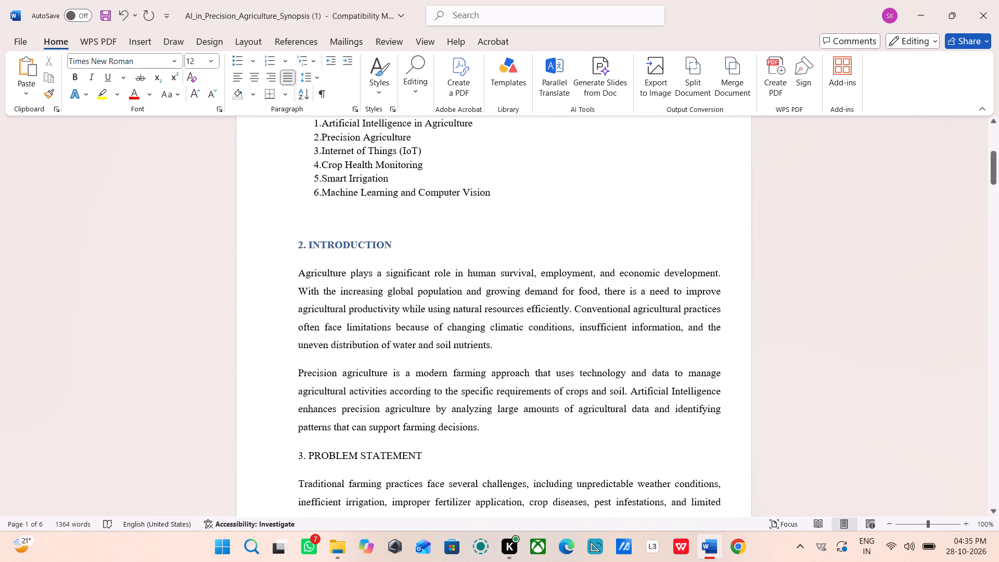
{"action": "scroll", "coordinate": [296, 453], "scroll_direction": "down", "scroll_amount": 2}
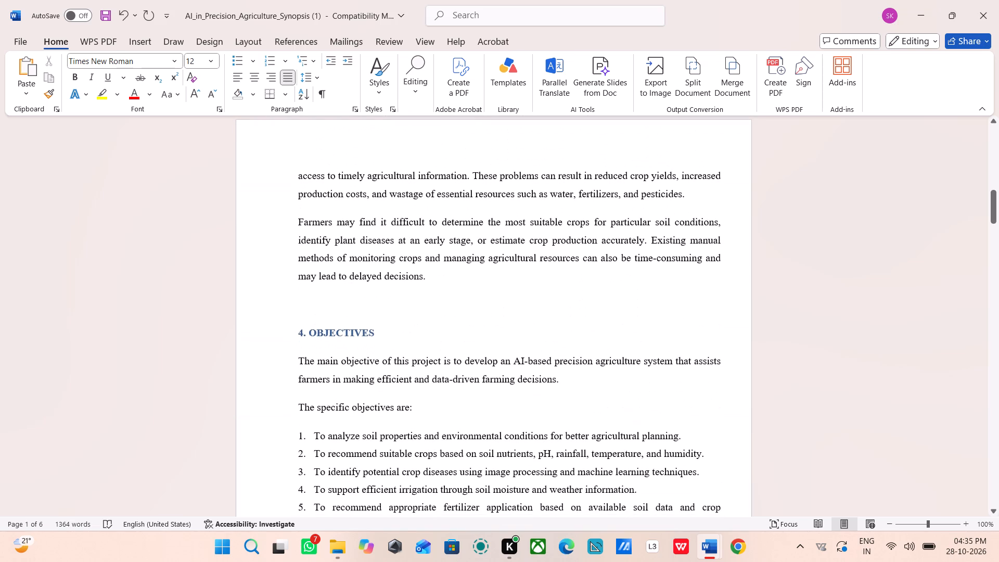
{"action": "scroll", "coordinate": [296, 453], "scroll_direction": "up", "scroll_amount": 2}
{"action": "scroll", "coordinate": [296, 453], "scroll_direction": "down", "scroll_amount": 2}
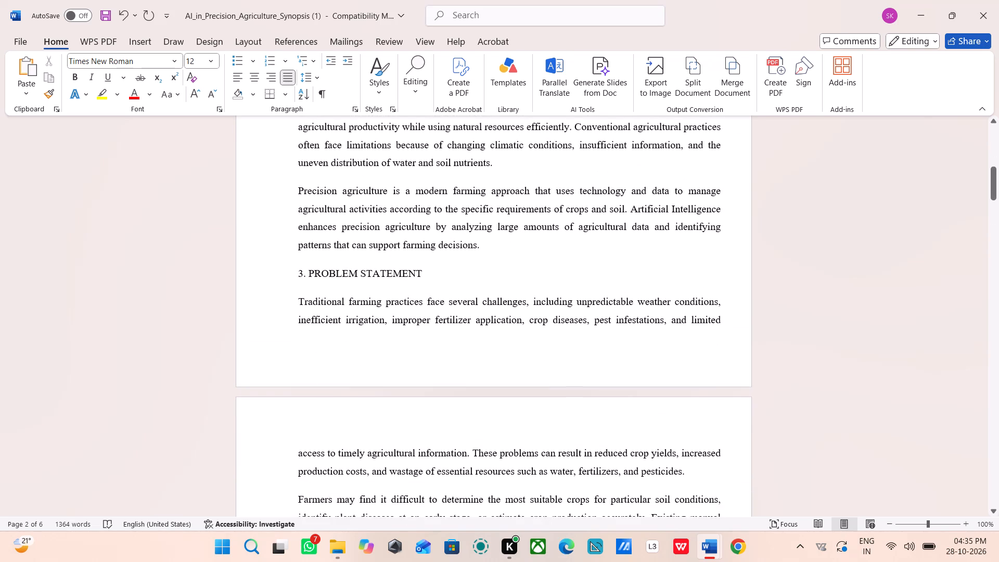
{"action": "scroll", "coordinate": [296, 453], "scroll_direction": "down", "scroll_amount": 1}
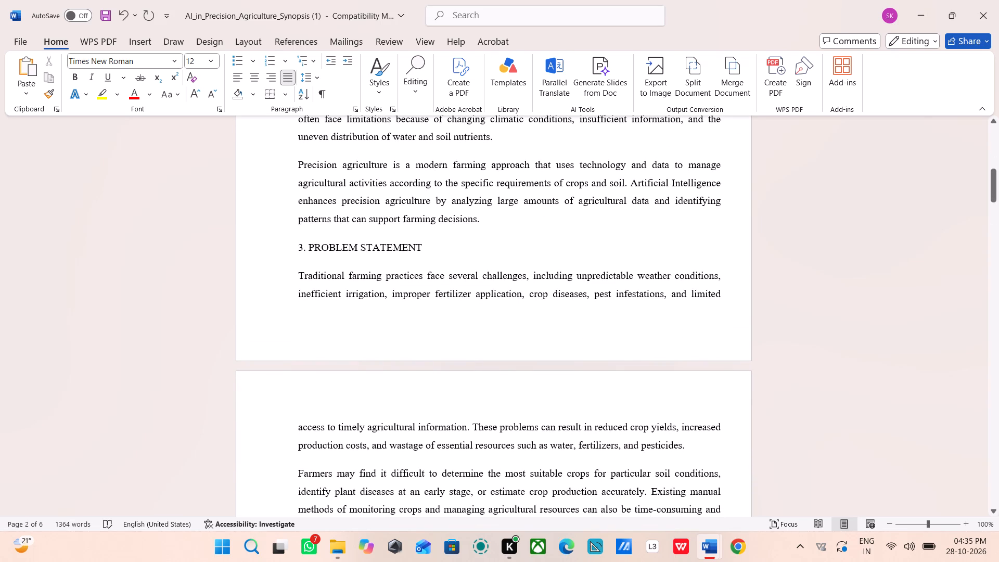
{"action": "scroll", "coordinate": [276, 328], "scroll_direction": "up", "scroll_amount": 3}
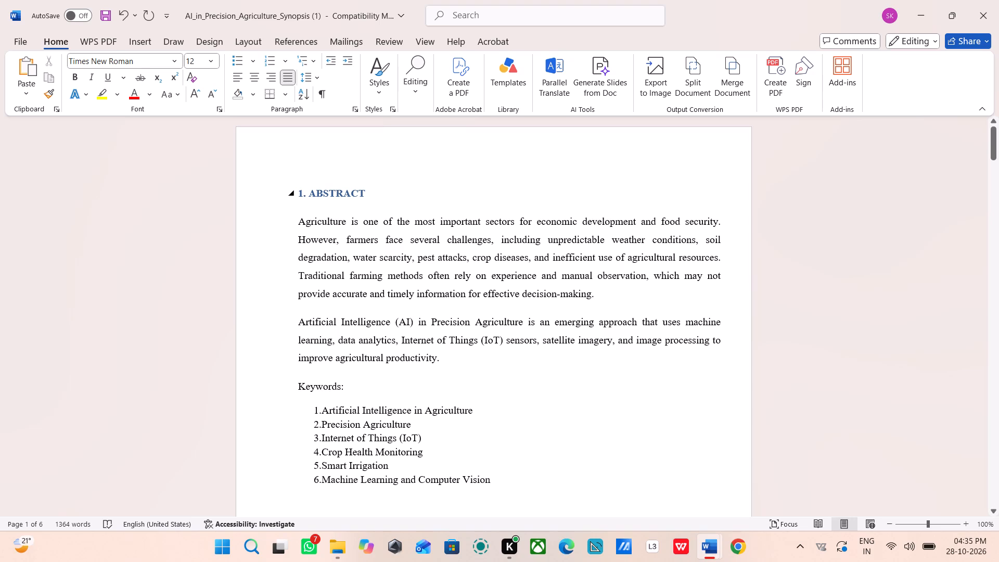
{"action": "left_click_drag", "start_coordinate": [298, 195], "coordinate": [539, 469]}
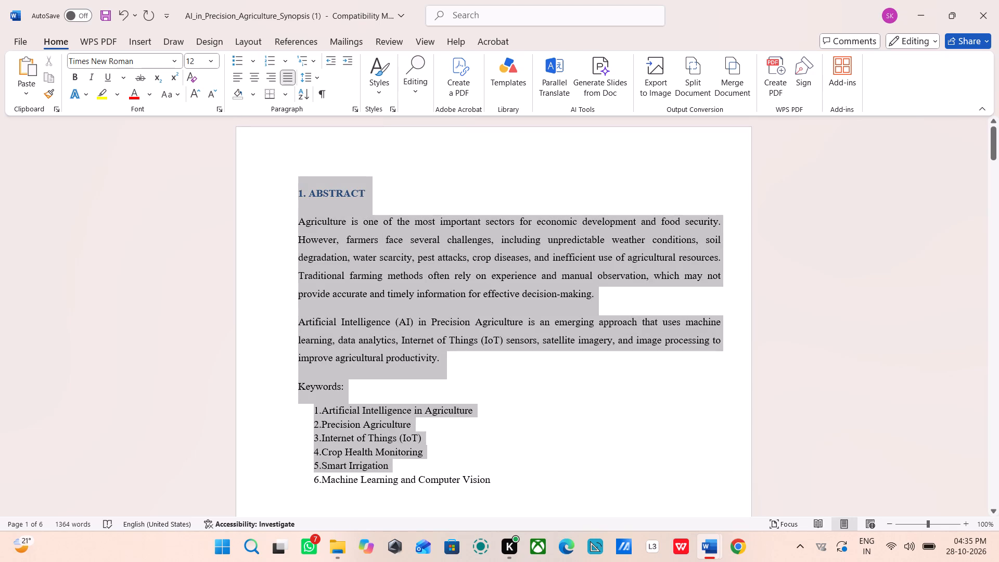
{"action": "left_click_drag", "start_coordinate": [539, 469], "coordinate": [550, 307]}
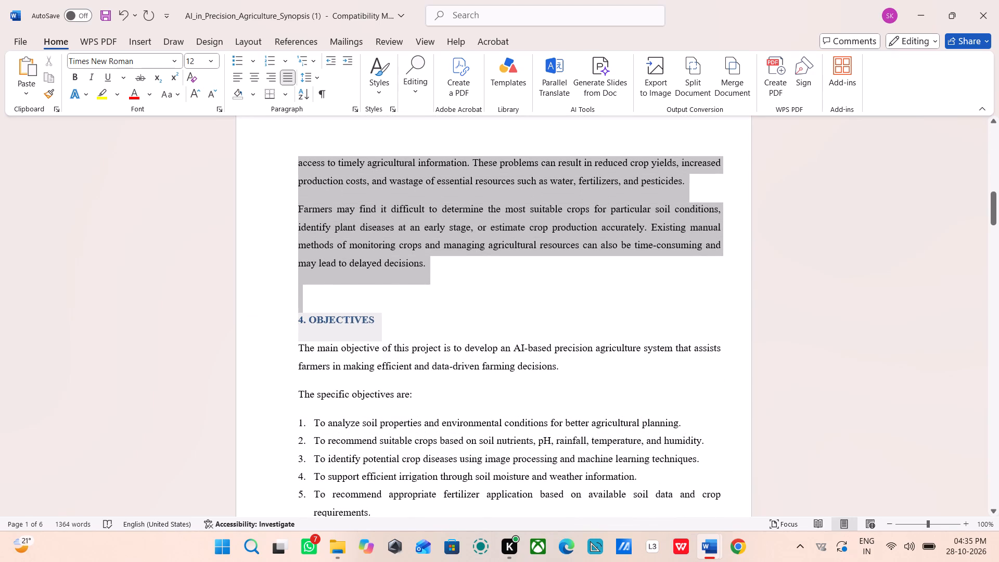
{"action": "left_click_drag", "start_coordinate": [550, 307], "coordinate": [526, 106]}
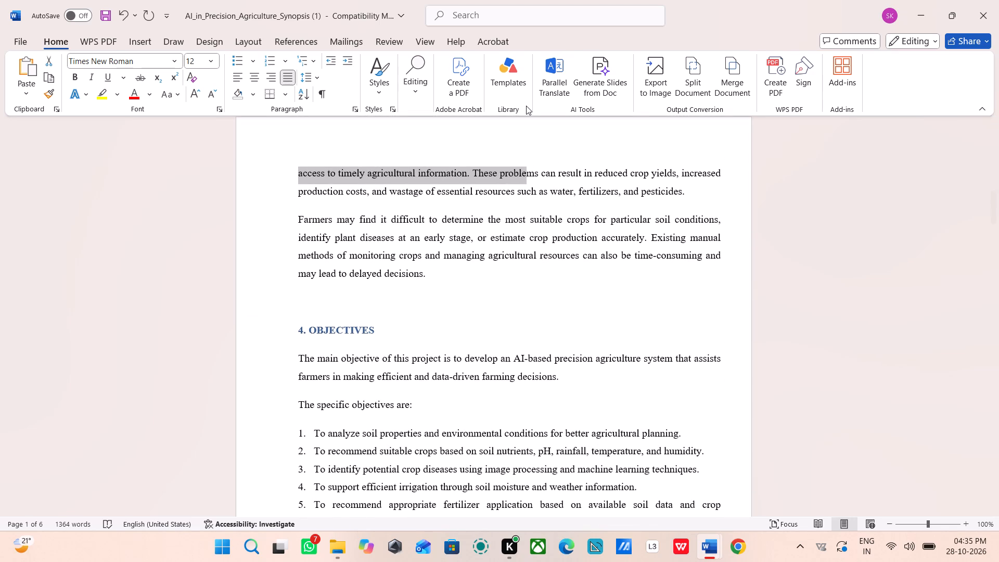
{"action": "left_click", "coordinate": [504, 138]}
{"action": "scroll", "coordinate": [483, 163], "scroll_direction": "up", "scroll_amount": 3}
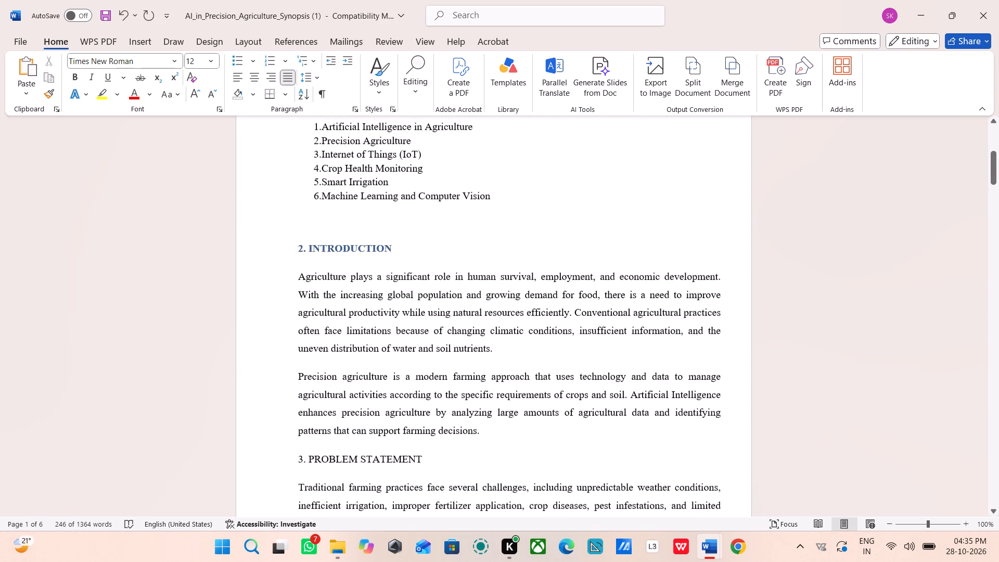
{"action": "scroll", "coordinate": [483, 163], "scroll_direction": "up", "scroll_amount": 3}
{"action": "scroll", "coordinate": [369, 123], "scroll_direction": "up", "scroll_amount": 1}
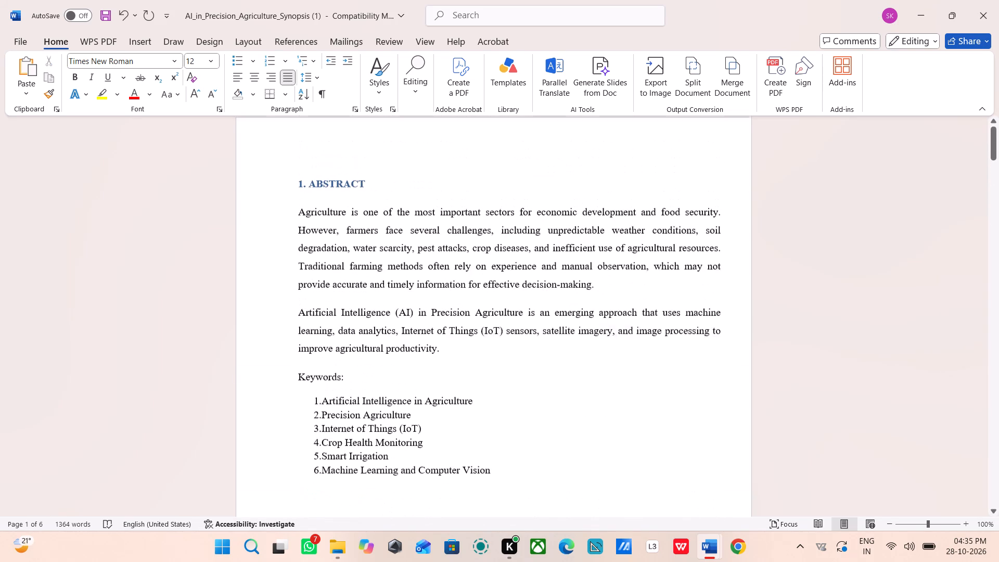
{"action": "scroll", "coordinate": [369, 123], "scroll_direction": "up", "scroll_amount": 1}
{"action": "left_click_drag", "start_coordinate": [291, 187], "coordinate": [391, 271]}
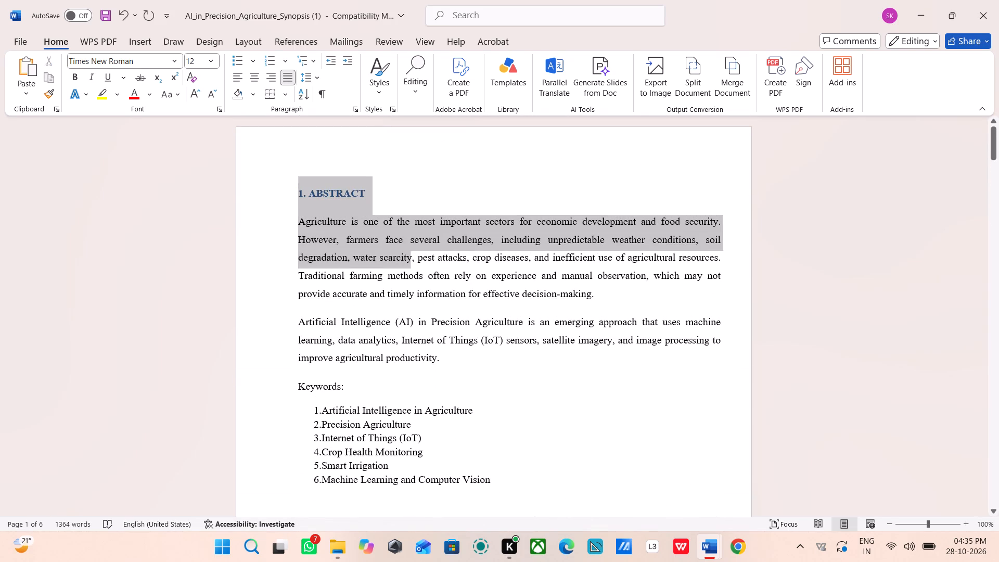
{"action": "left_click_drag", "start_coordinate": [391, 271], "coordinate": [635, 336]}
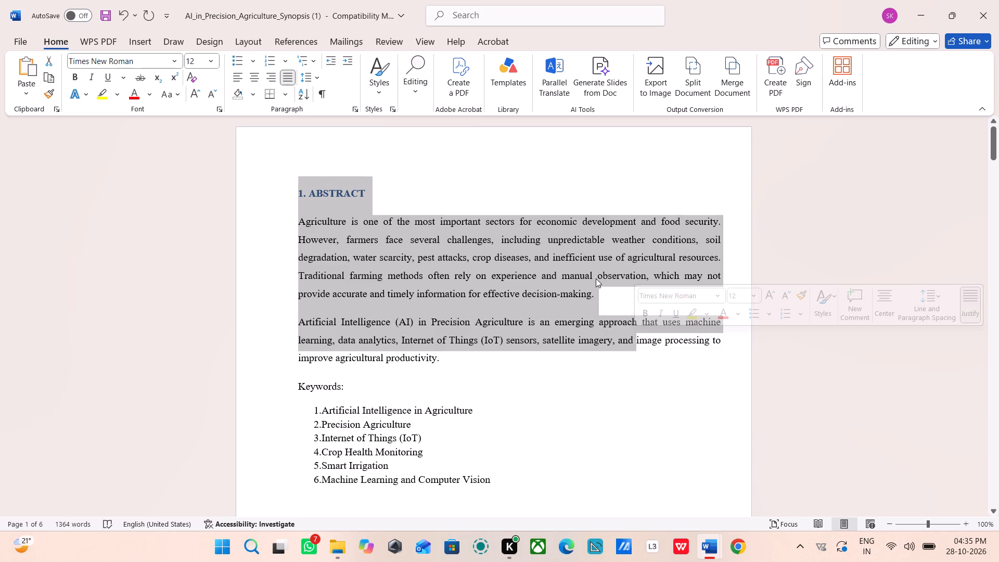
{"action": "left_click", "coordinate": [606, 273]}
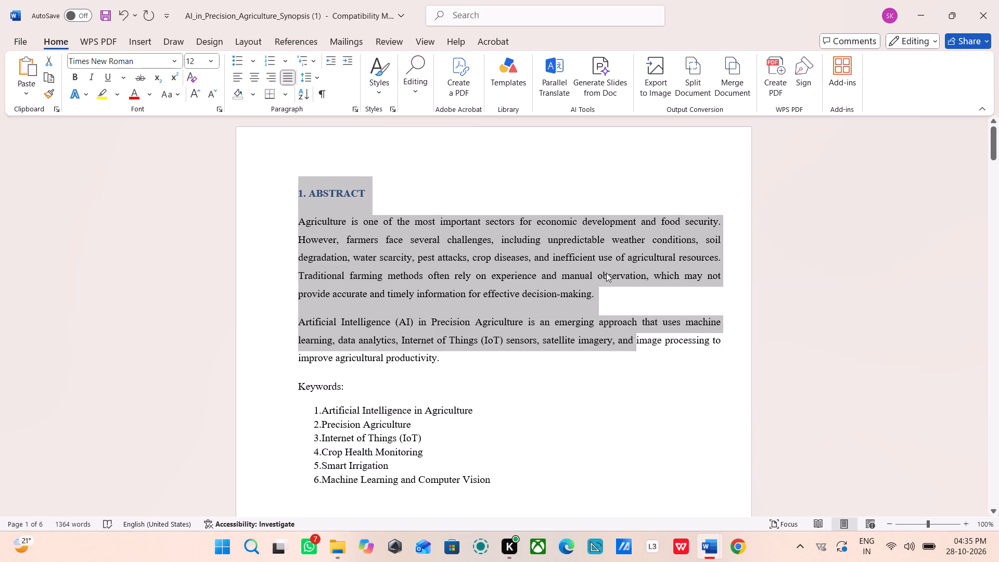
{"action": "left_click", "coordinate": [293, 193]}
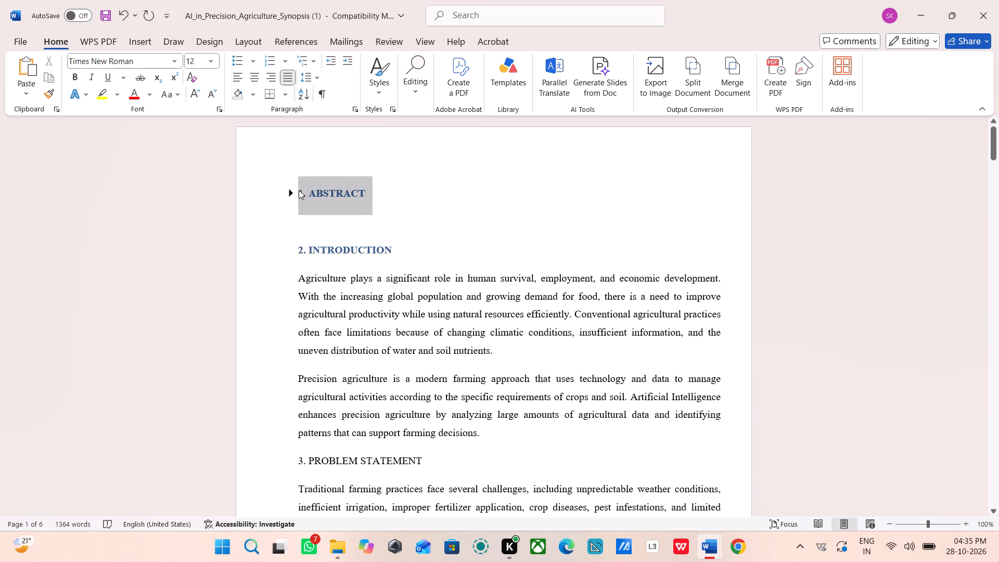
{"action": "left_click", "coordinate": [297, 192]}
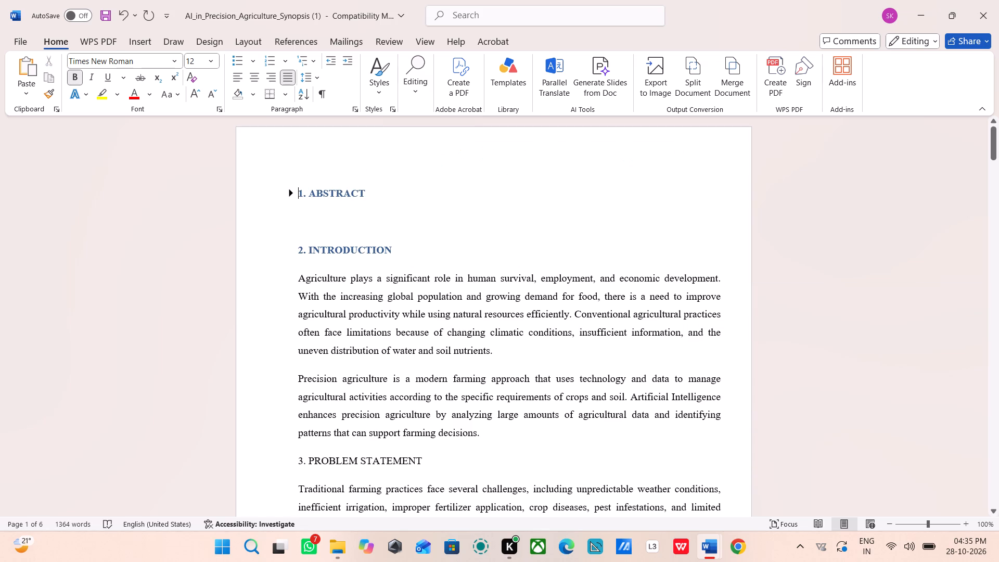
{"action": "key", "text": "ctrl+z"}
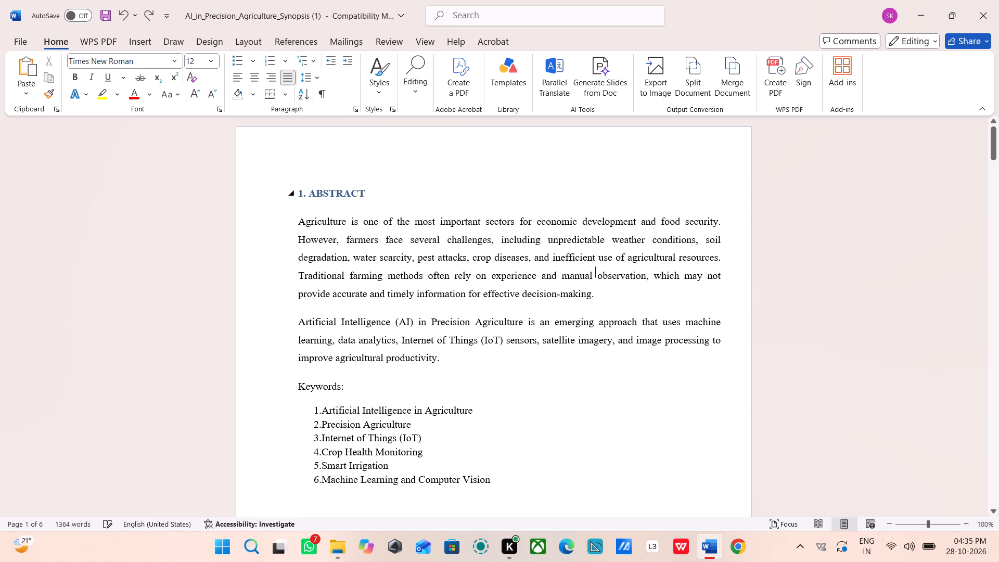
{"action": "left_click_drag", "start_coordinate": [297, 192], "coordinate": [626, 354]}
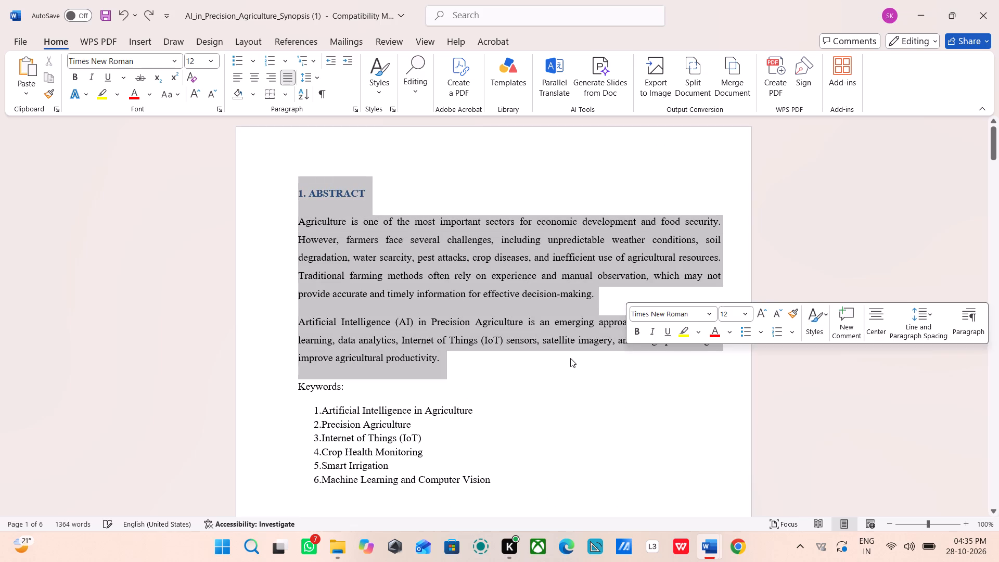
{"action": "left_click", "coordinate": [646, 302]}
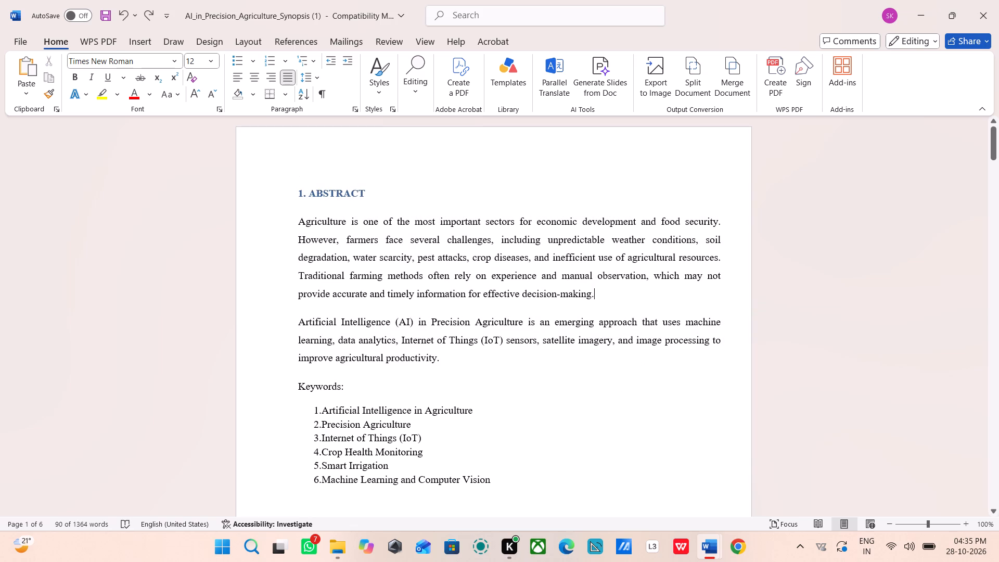
Join the keyword "Precision Agriculture" onto the "Artificial Intelligence in Agriculture" line, replacing its number 2. with a comma.
{"action": "scroll", "coordinate": [545, 220], "scroll_direction": "down", "scroll_amount": 1}
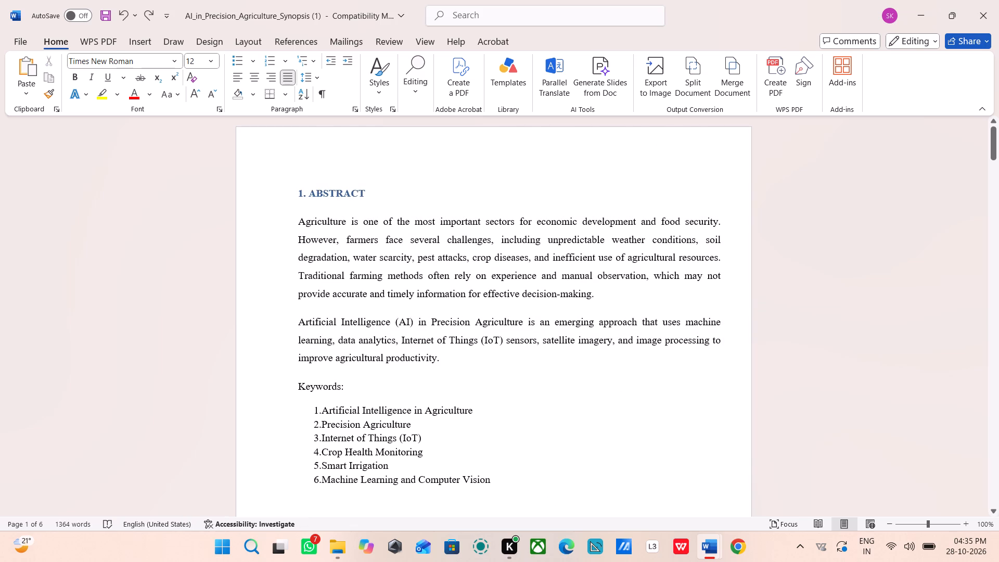
{"action": "scroll", "coordinate": [436, 272], "scroll_direction": "down", "scroll_amount": 1}
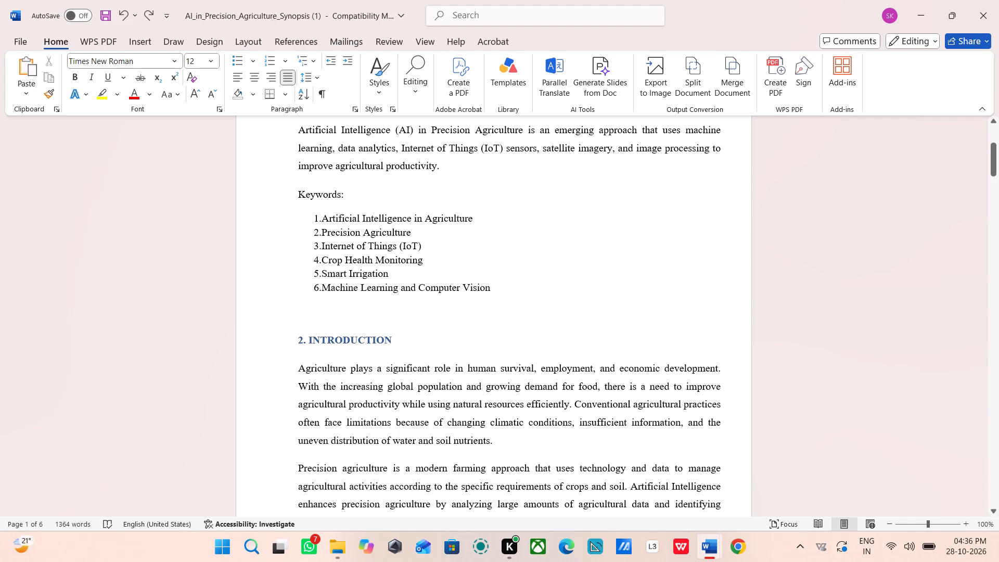
{"action": "scroll", "coordinate": [436, 272], "scroll_direction": "up", "scroll_amount": 1}
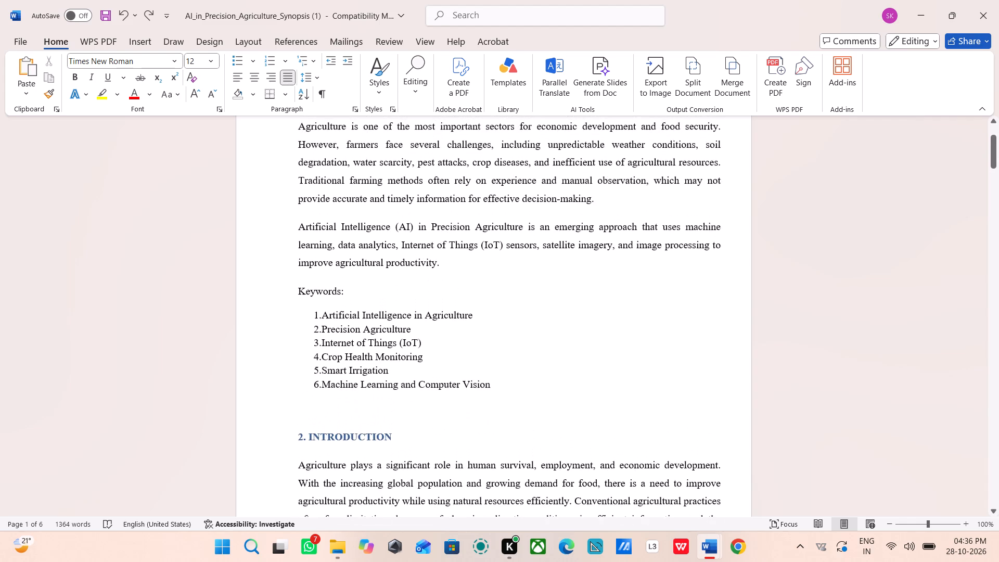
{"action": "scroll", "coordinate": [436, 272], "scroll_direction": "up", "scroll_amount": 1}
{"action": "left_click", "coordinate": [312, 354]}
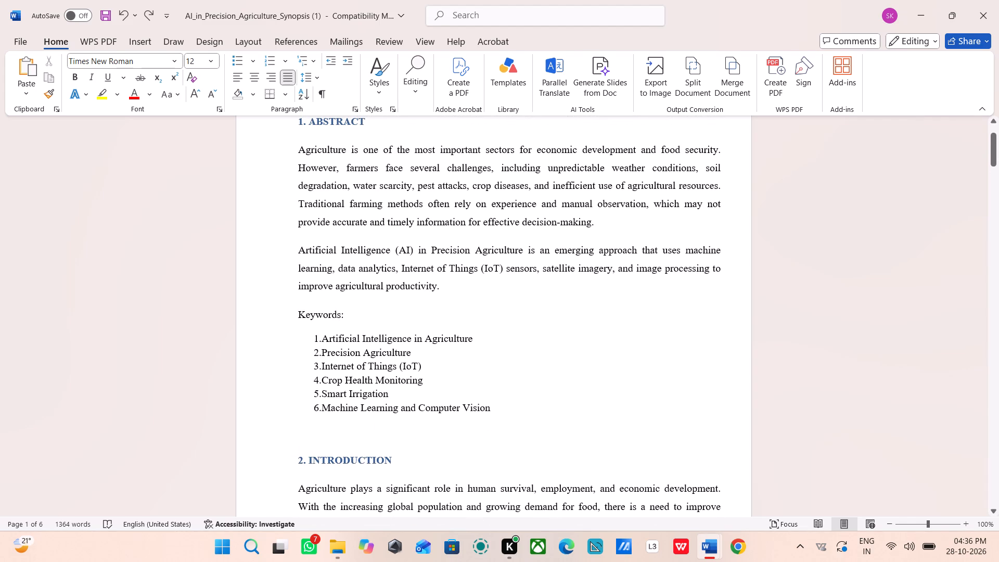
{"action": "key", "text": "BackSpace"}
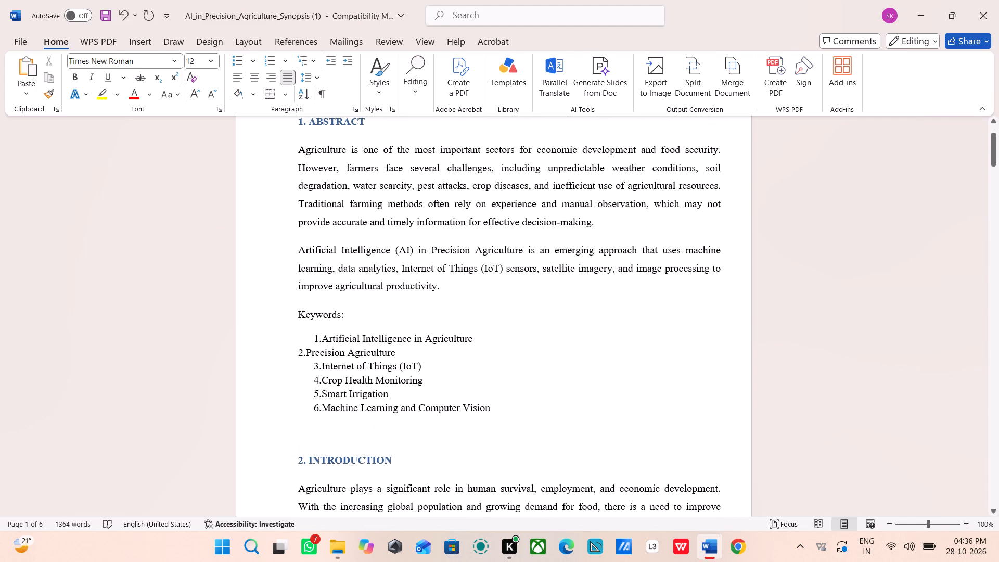
{"action": "key", "text": "BackSpace"}
{"action": "key", "text": "BackSpace"}
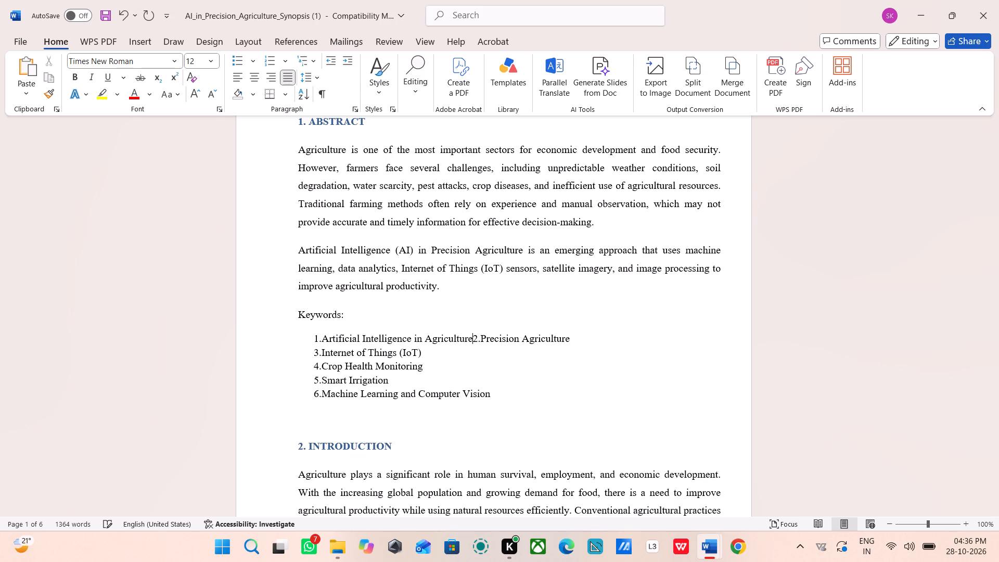
{"action": "key", "text": "Right"}
{"action": "key", "text": "Right"}
{"action": "key", "text": "BackSpace"}
{"action": "key", "text": "BackSpace"}
{"action": "key", "text": "comma"}
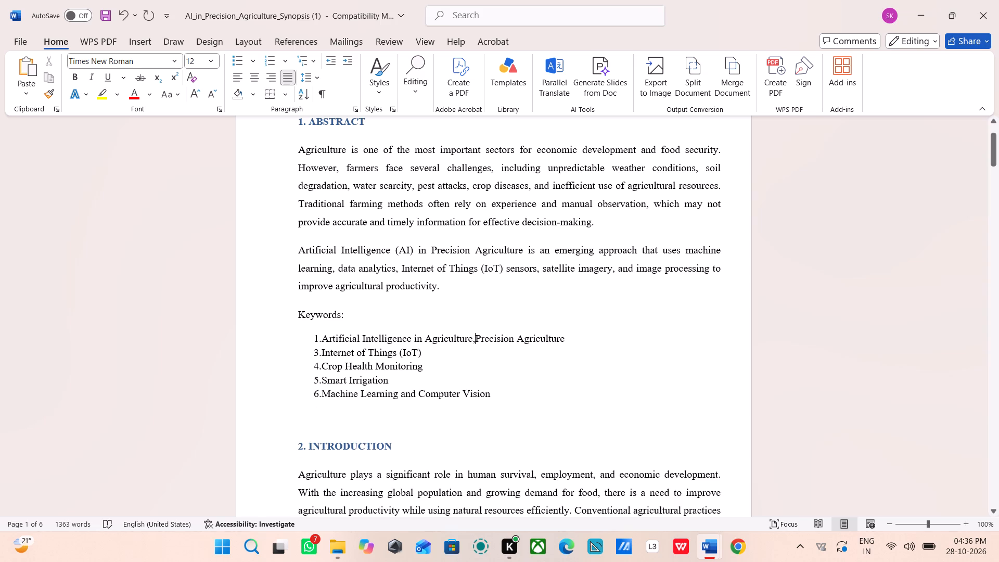
Move the first keyword line up beside the "Keywords:" label, separated by a space, and remove its number 1.
{"action": "left_click", "coordinate": [312, 342]}
{"action": "key", "text": "BackSpace"}
{"action": "key", "text": "BackSpace"}
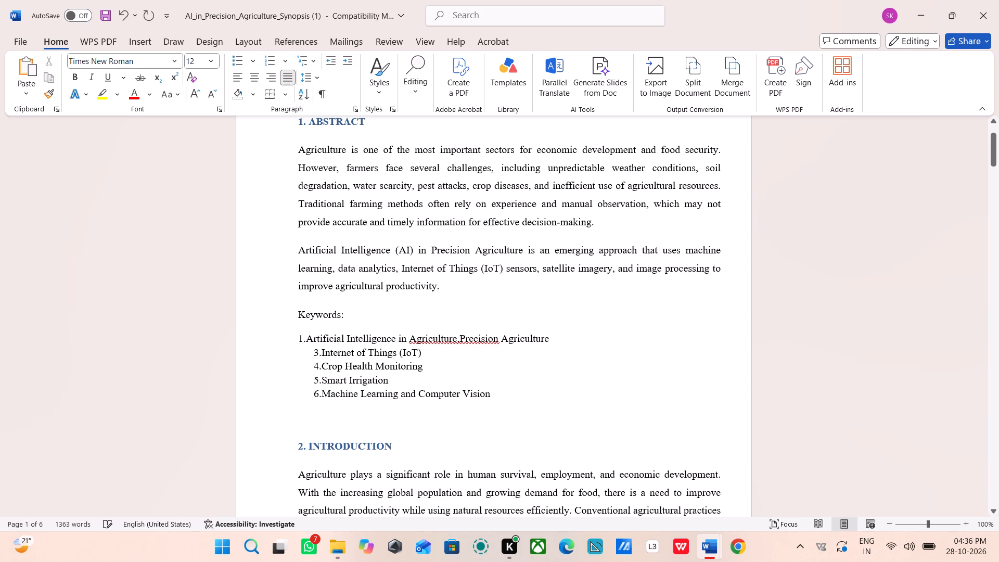
{"action": "key", "text": "BackSpace"}
{"action": "key", "text": "space"}
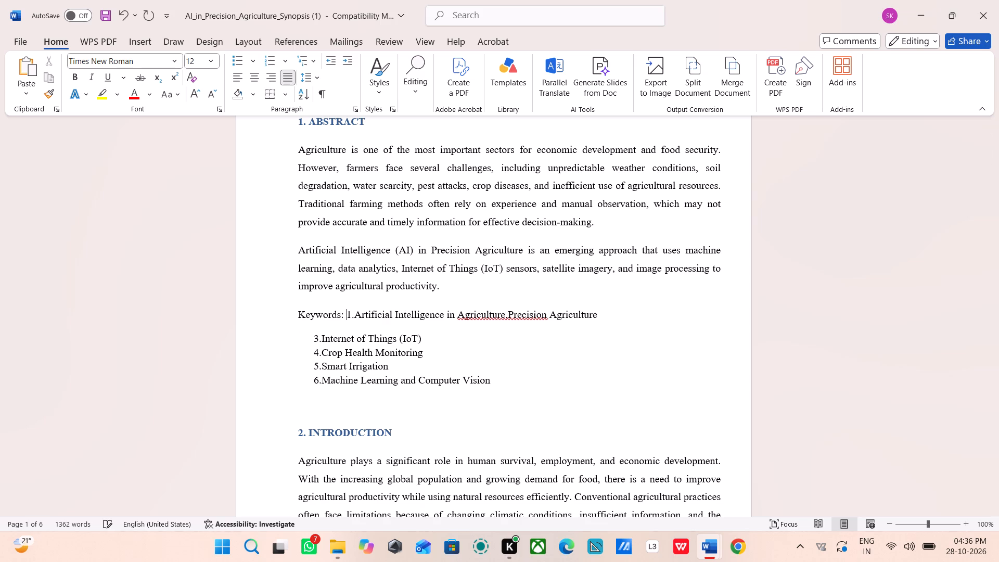
{"action": "left_click", "coordinate": [353, 316]}
{"action": "key", "text": "BackSpace"}
{"action": "key", "text": "BackSpace"}
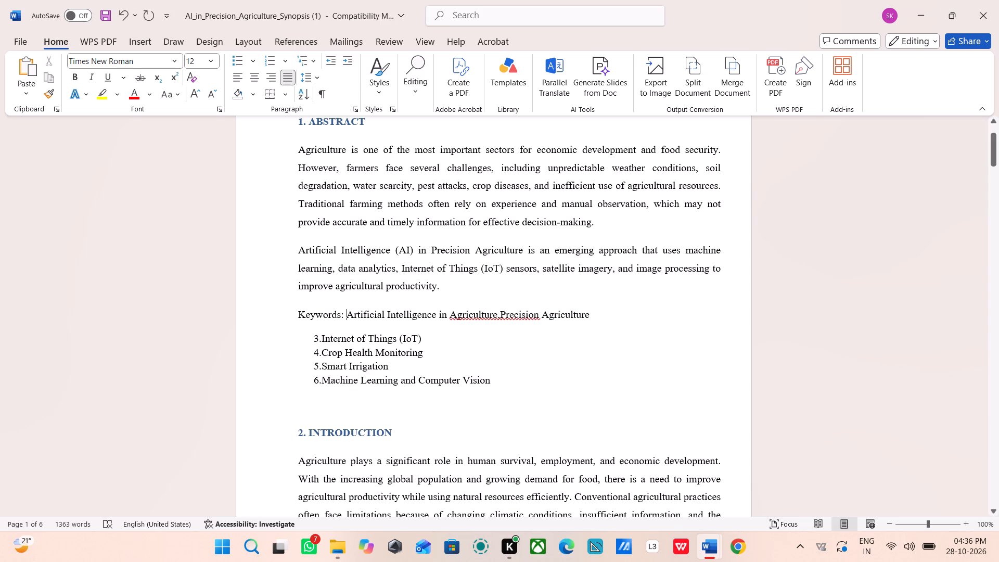
Join the keyword "Internet of Things (IoT)" onto the Keywords line after "Precision Agriculture", replacing its number 3. with a comma.
{"action": "left_click", "coordinate": [314, 346]}
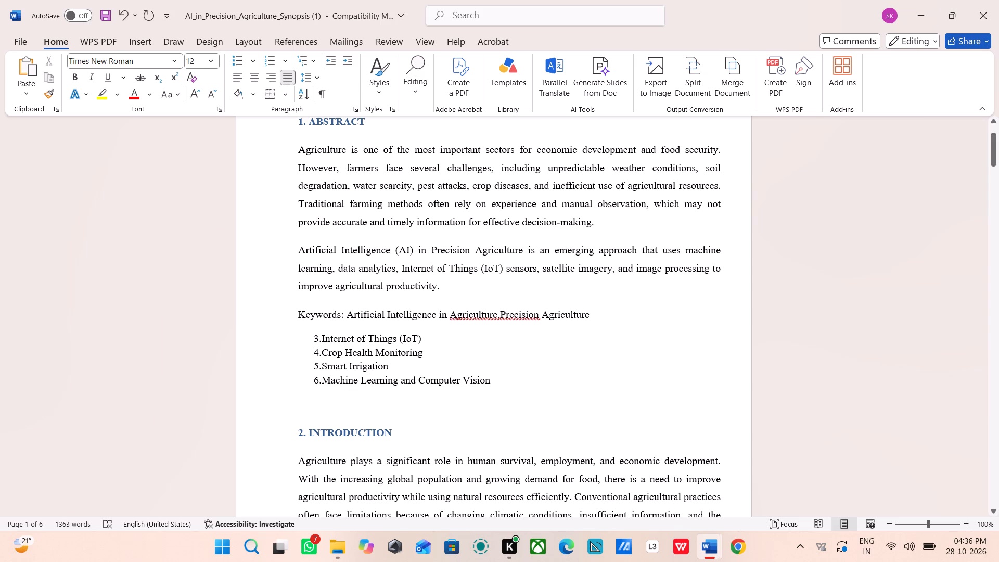
{"action": "left_click", "coordinate": [311, 340]}
{"action": "key", "text": "BackSpace"}
{"action": "key", "text": "BackSpace"}
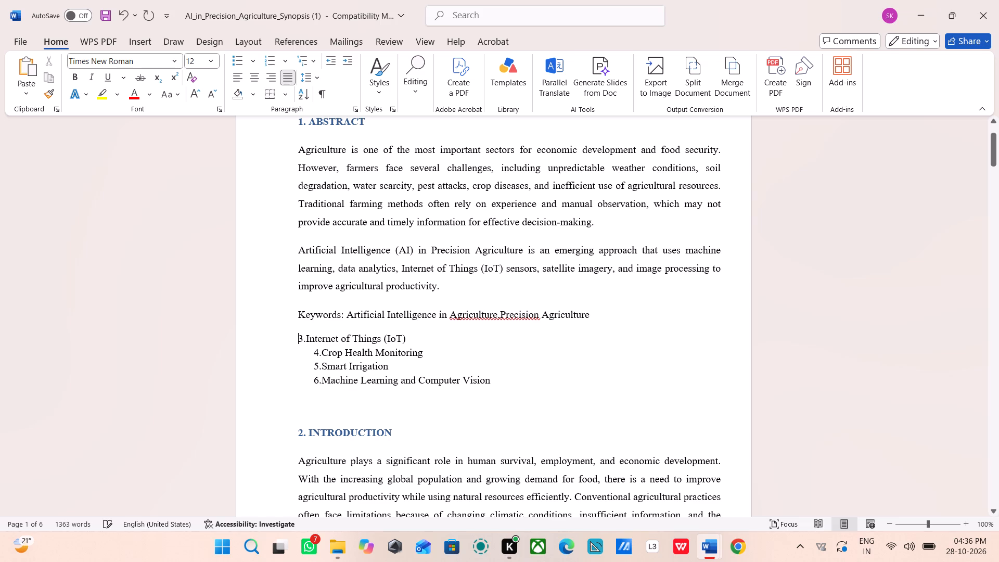
{"action": "key", "text": "BackSpace"}
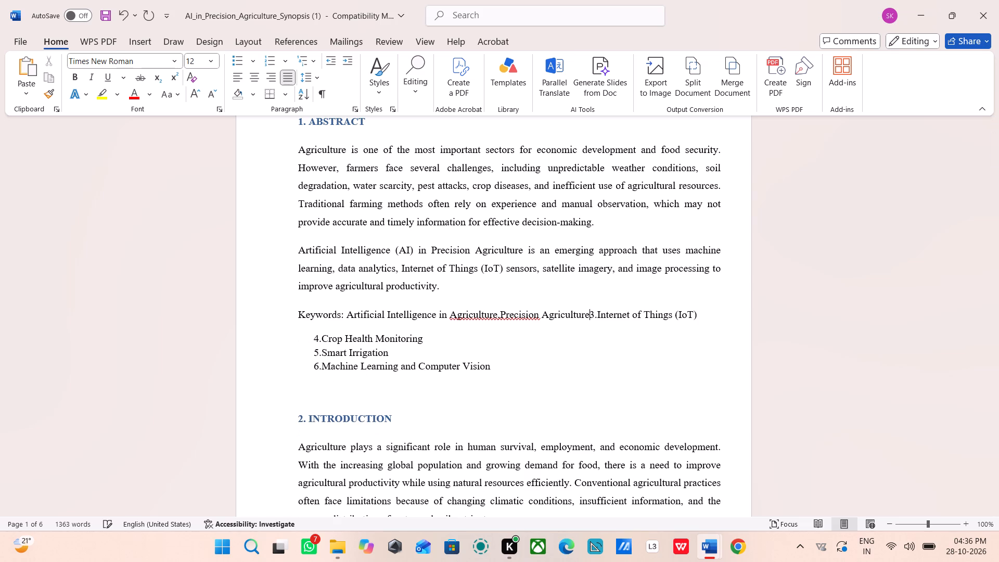
{"action": "key", "text": "Right"}
{"action": "key", "text": "Right"}
{"action": "key", "text": "comma"}
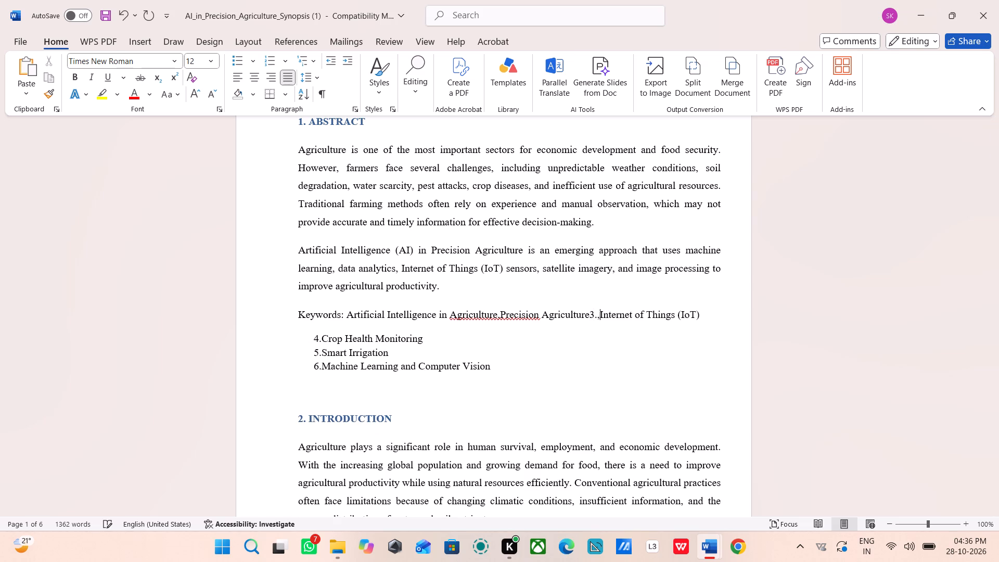
{"action": "key", "text": "BackSpace"}
{"action": "key", "text": "BackSpace"}
{"action": "key", "text": "BackSpace"}
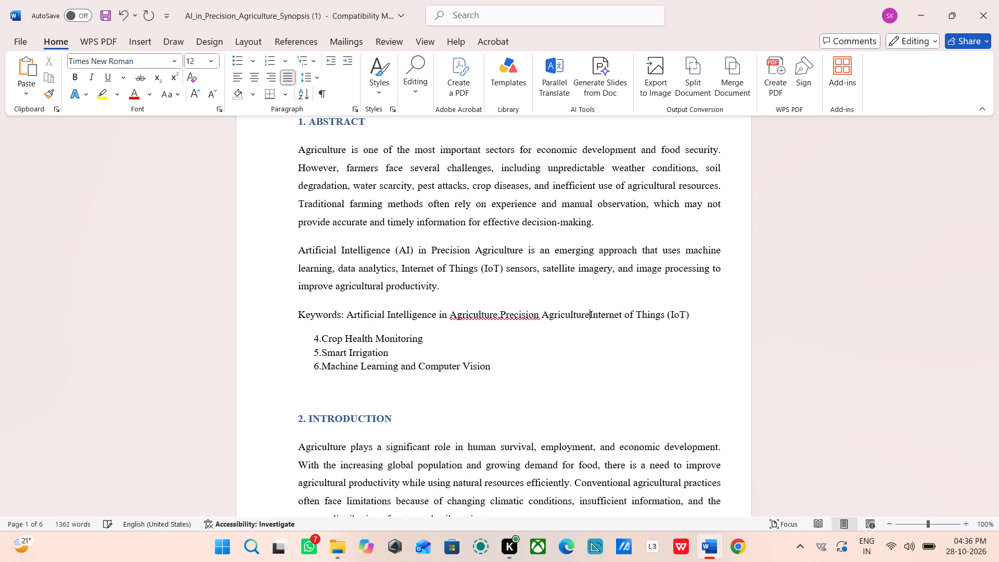
{"action": "key", "text": "comma"}
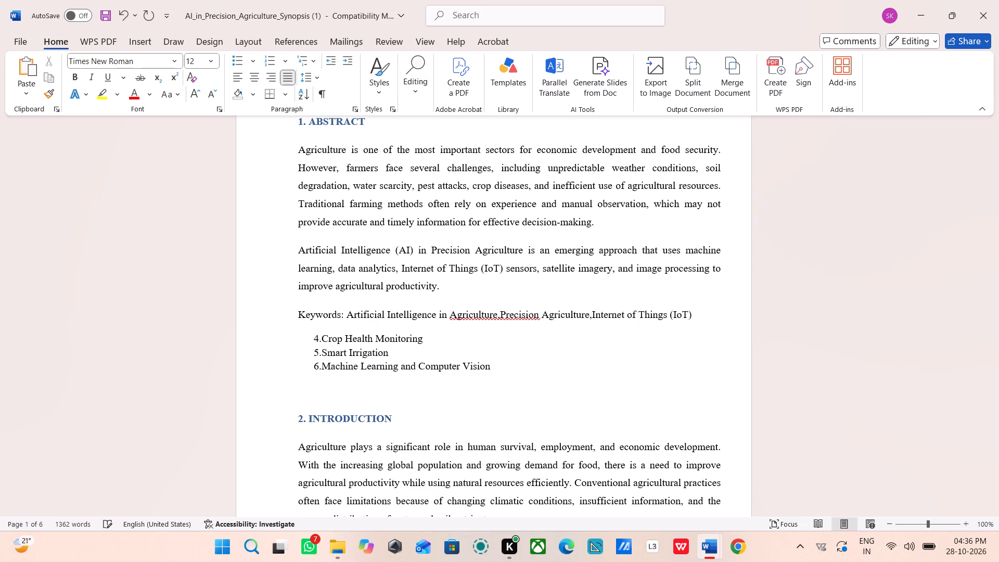
Join the keyword "Crop Health Monitoring" onto the Keywords line after "Internet of Things (IoT)", replacing its number 4. with a comma.
{"action": "key", "text": "Down"}
{"action": "key", "text": "Down"}
{"action": "key", "text": "Left"}
{"action": "key", "text": "Left"}
{"action": "key", "text": "Left"}
{"action": "key", "text": "Left"}
{"action": "key", "text": "Left"}
{"action": "key", "text": "Left"}
{"action": "key", "text": "Left"}
{"action": "key", "text": "Left"}
{"action": "key", "text": "Left"}
{"action": "key", "text": "Left"}
{"action": "key", "text": "Left"}
{"action": "key", "text": "Left"}
{"action": "key", "text": "Left"}
{"action": "key", "text": "Left"}
{"action": "key", "text": "Up"}
{"action": "key", "text": "Up"}
{"action": "key", "text": "Down"}
{"action": "key", "text": "Left"}
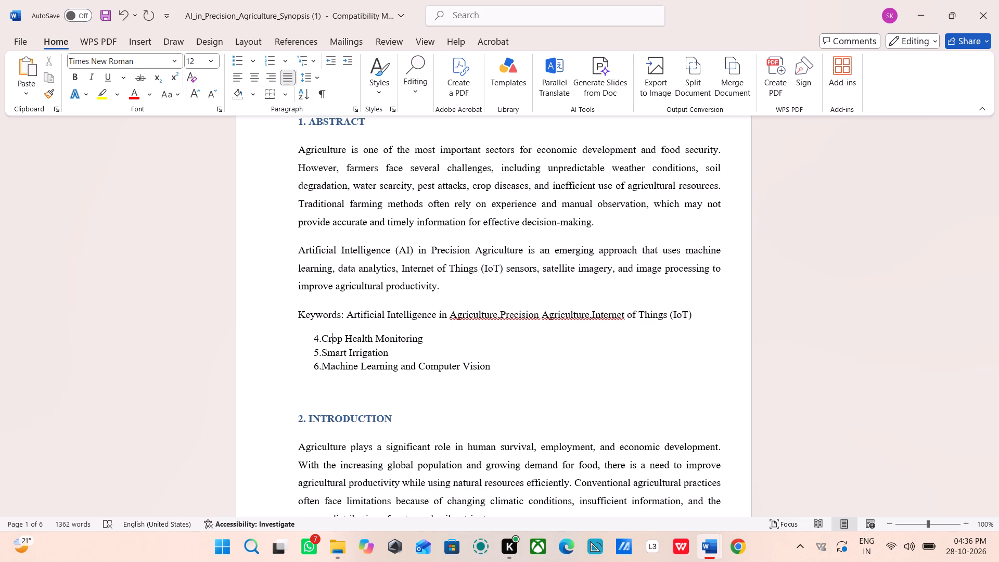
{"action": "key", "text": "Left"}
{"action": "key", "text": "Left"}
{"action": "key", "text": "Left"}
{"action": "key", "text": "Down"}
{"action": "key", "text": "Up"}
{"action": "key", "text": "Right"}
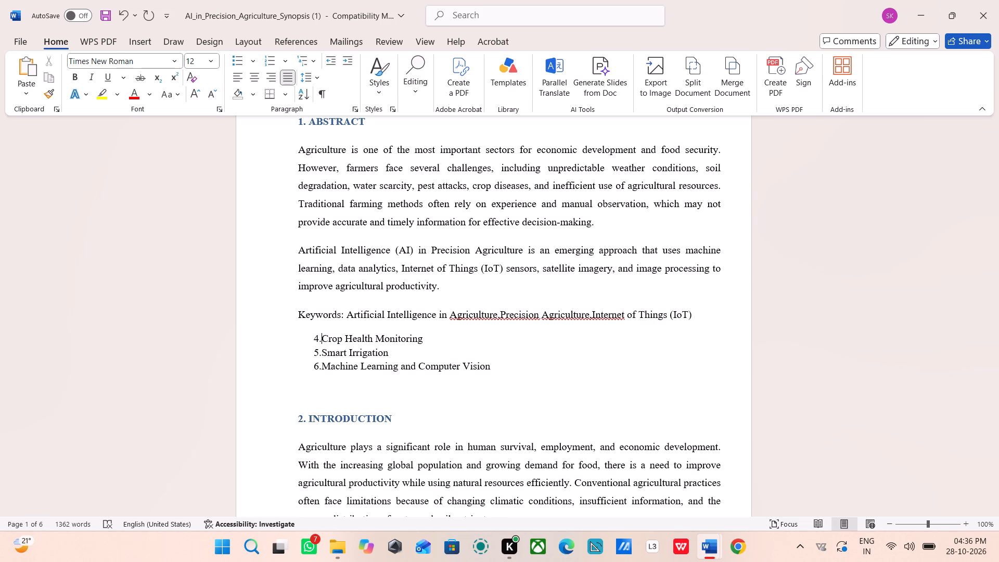
{"action": "key", "text": "BackSpace"}
{"action": "key", "text": "BackSpace"}
{"action": "key", "text": "BackSpace"}
{"action": "key", "text": "BackSpace"}
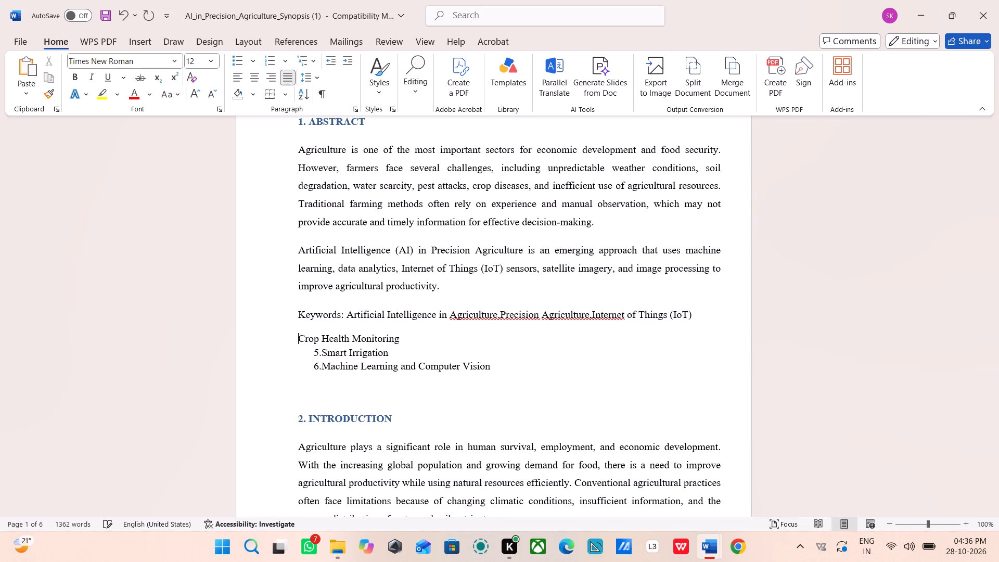
{"action": "key", "text": "BackSpace"}
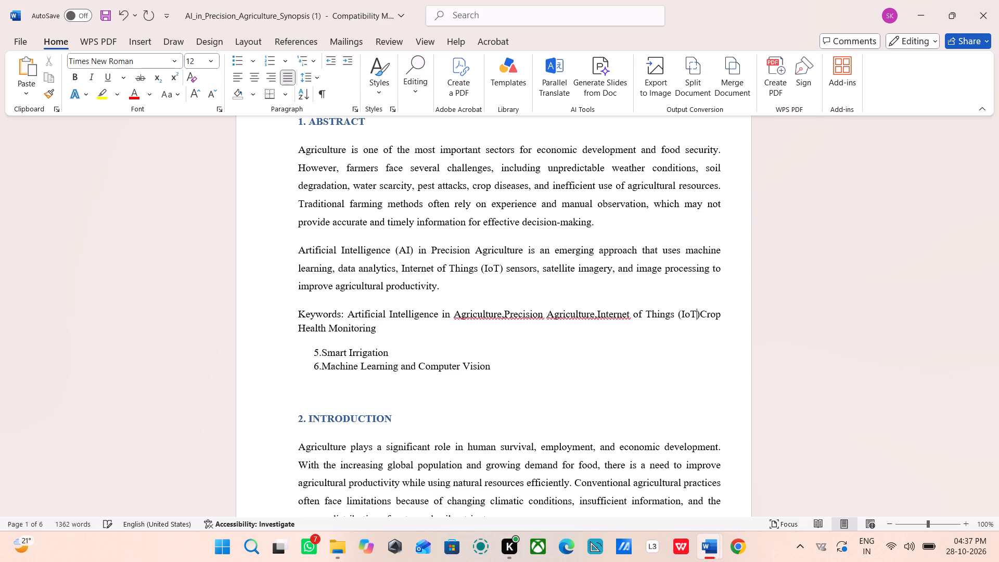
{"action": "key", "text": "comma"}
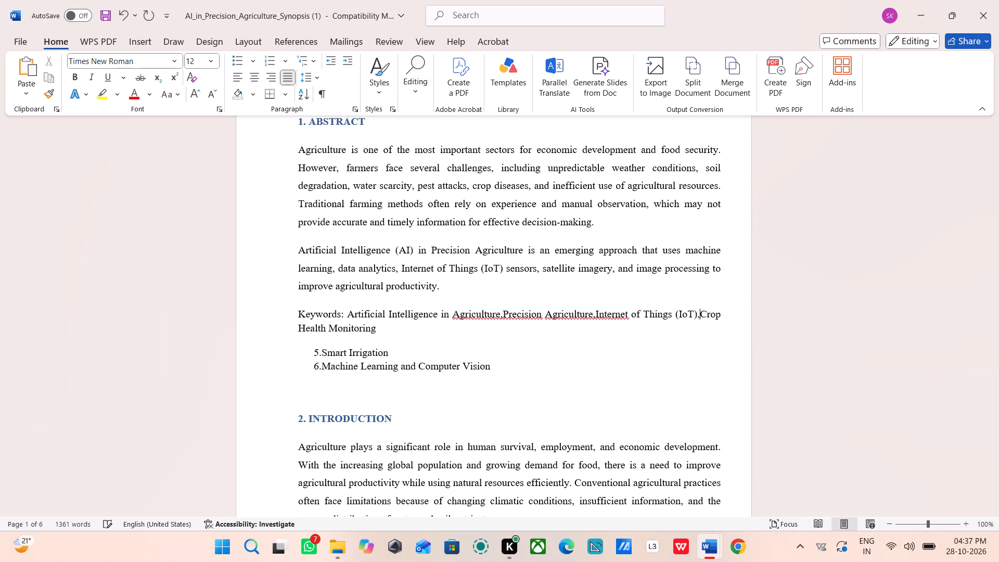
Join the keyword "Smart Irrigation" onto the Keywords line after "Crop Health Monitoring", replacing its number 5. with a comma.
{"action": "key", "text": "Down"}
{"action": "key", "text": "Down"}
{"action": "key", "text": "Down"}
{"action": "key", "text": "Left"}
{"action": "key", "text": "Left"}
{"action": "key", "text": "Left"}
{"action": "key", "text": "Left"}
{"action": "key", "text": "Left"}
{"action": "key", "text": "Left"}
{"action": "key", "text": "Left"}
{"action": "key", "text": "Left"}
{"action": "key", "text": "Left"}
{"action": "key", "text": "Left"}
{"action": "key", "text": "Left"}
{"action": "key", "text": "Left"}
{"action": "key", "text": "Left"}
{"action": "key", "text": "Left"}
{"action": "key", "text": "Left"}
{"action": "key", "text": "Left"}
{"action": "key", "text": "Left"}
{"action": "key", "text": "Left"}
{"action": "key", "text": "Left"}
{"action": "key", "text": "Left"}
{"action": "key", "text": "Left"}
{"action": "key", "text": "Up"}
{"action": "key", "text": "BackSpace"}
{"action": "key", "text": "BackSpace"}
{"action": "key", "text": "BackSpace"}
{"action": "key", "text": "BackSpace"}
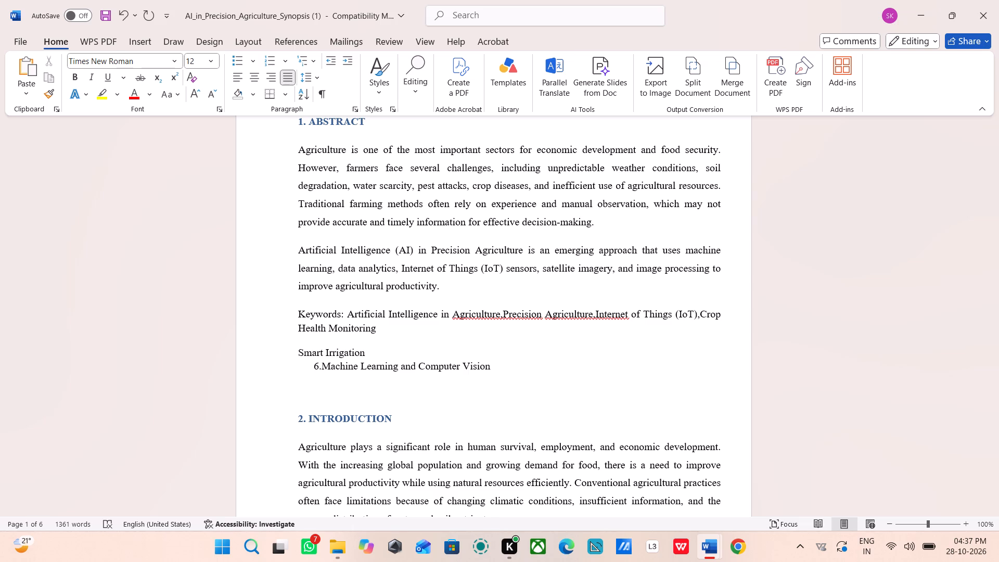
{"action": "key", "text": "BackSpace"}
{"action": "key", "text": "comma"}
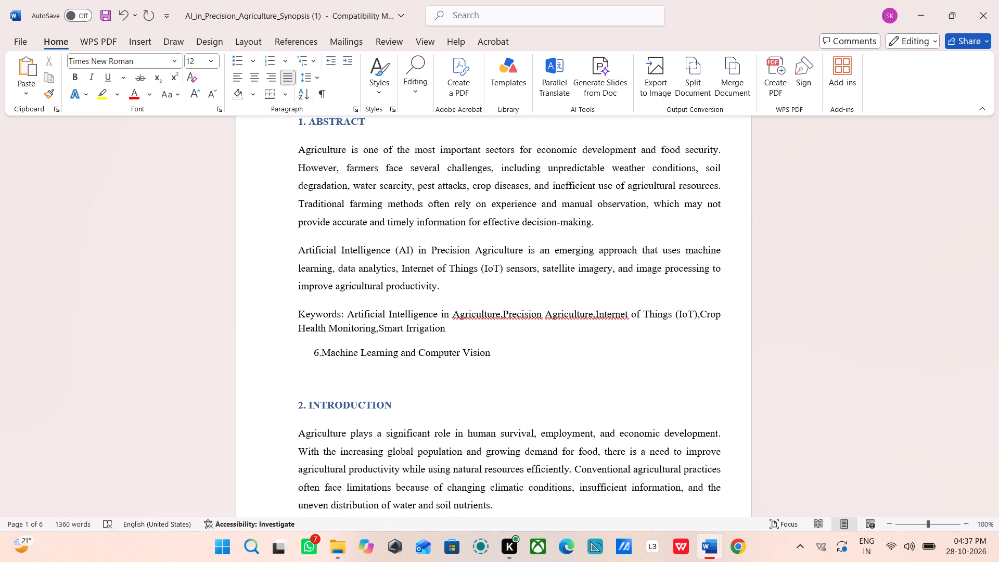
Join the keyword "Machine Learning and Computer Vision" onto the Keywords line after "Smart Irrigation", replacing its number 6. with a comma.
{"action": "key", "text": "Down"}
{"action": "key", "text": "Left"}
{"action": "key", "text": "Left"}
{"action": "key", "text": "Left"}
{"action": "key", "text": "Left"}
{"action": "key", "text": "Left"}
{"action": "key", "text": "Left"}
{"action": "key", "text": "Left"}
{"action": "key", "text": "Left"}
{"action": "key", "text": "Left"}
{"action": "key", "text": "Left"}
{"action": "key", "text": "Left"}
{"action": "key", "text": "Left"}
{"action": "key", "text": "Left"}
{"action": "key", "text": "Right"}
{"action": "key", "text": "BackSpace"}
{"action": "key", "text": "BackSpace"}
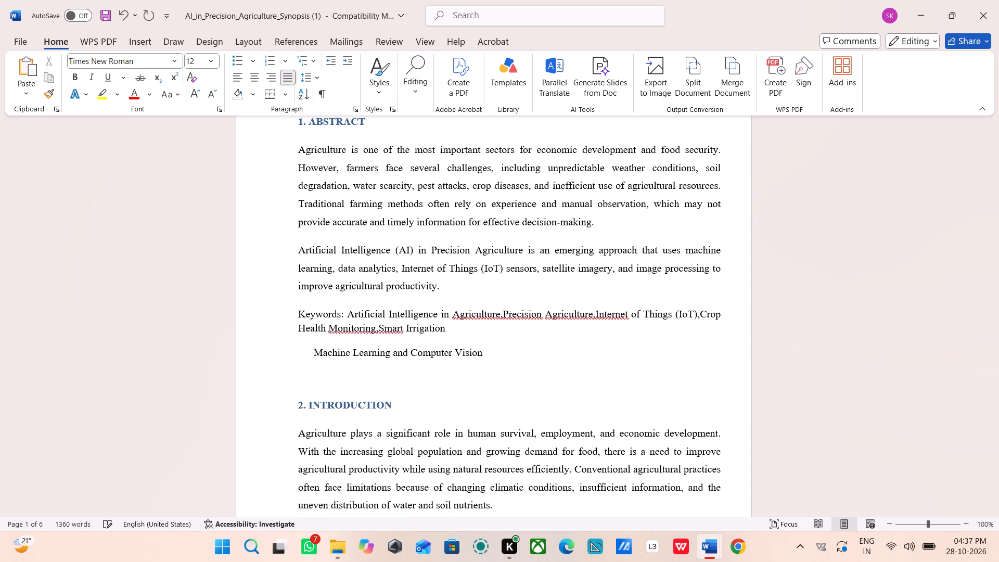
{"action": "key", "text": "BackSpace"}
{"action": "key", "text": "BackSpace"}
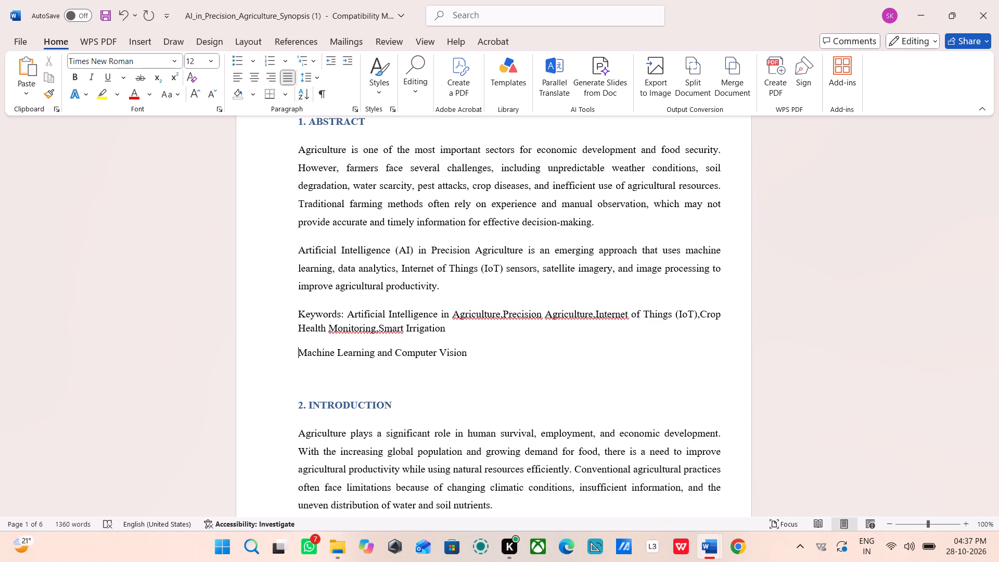
{"action": "key", "text": "BackSpace"}
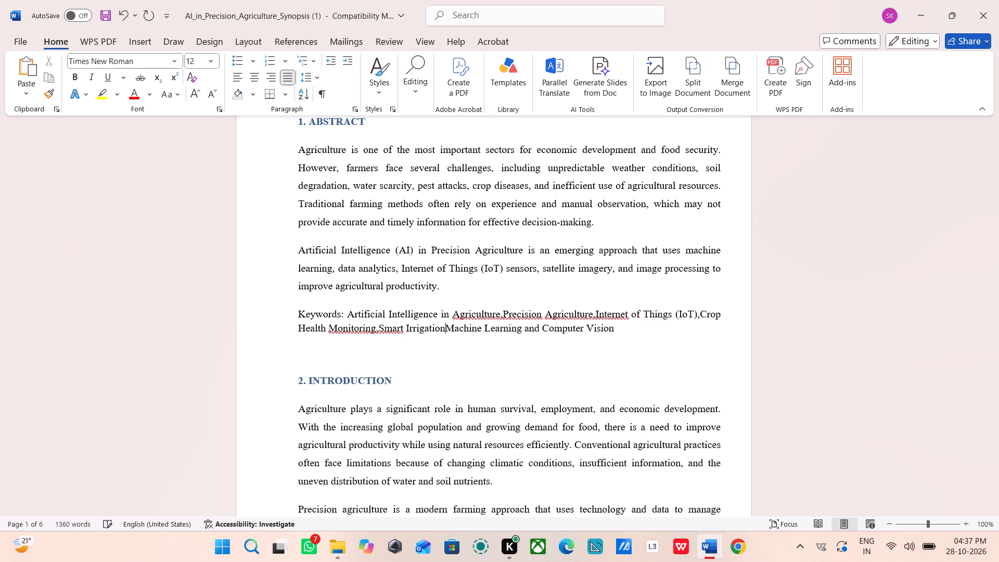
{"action": "key", "text": "comma"}
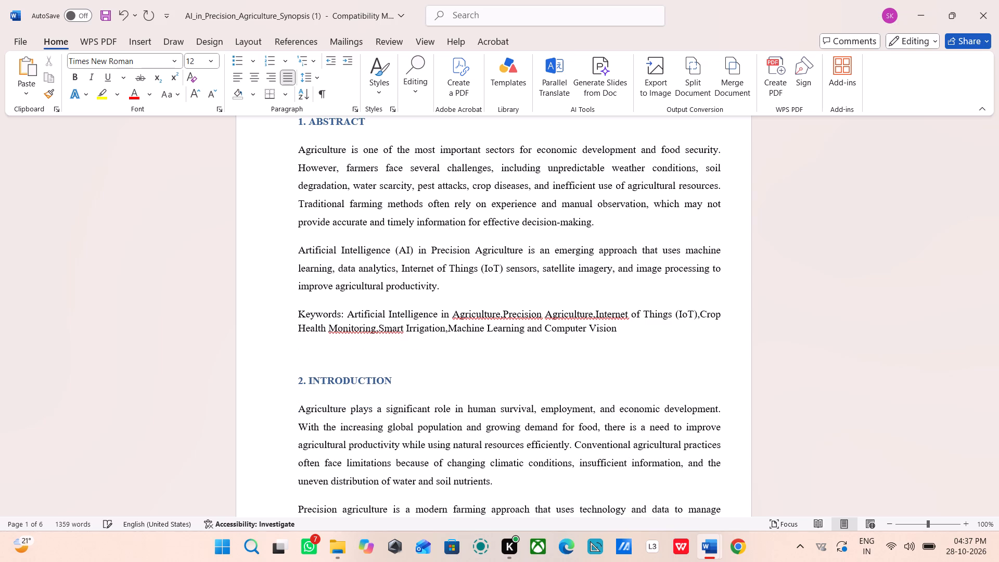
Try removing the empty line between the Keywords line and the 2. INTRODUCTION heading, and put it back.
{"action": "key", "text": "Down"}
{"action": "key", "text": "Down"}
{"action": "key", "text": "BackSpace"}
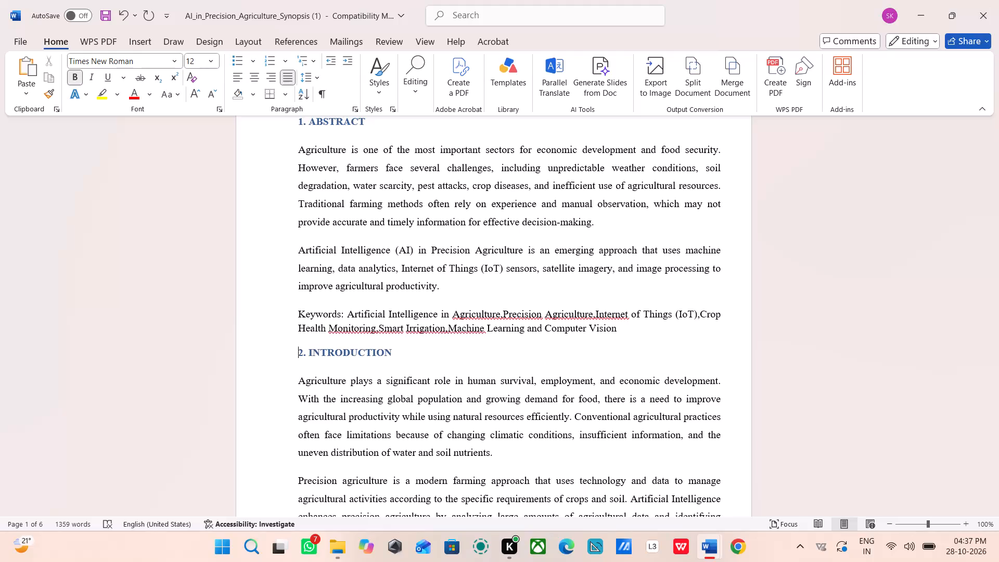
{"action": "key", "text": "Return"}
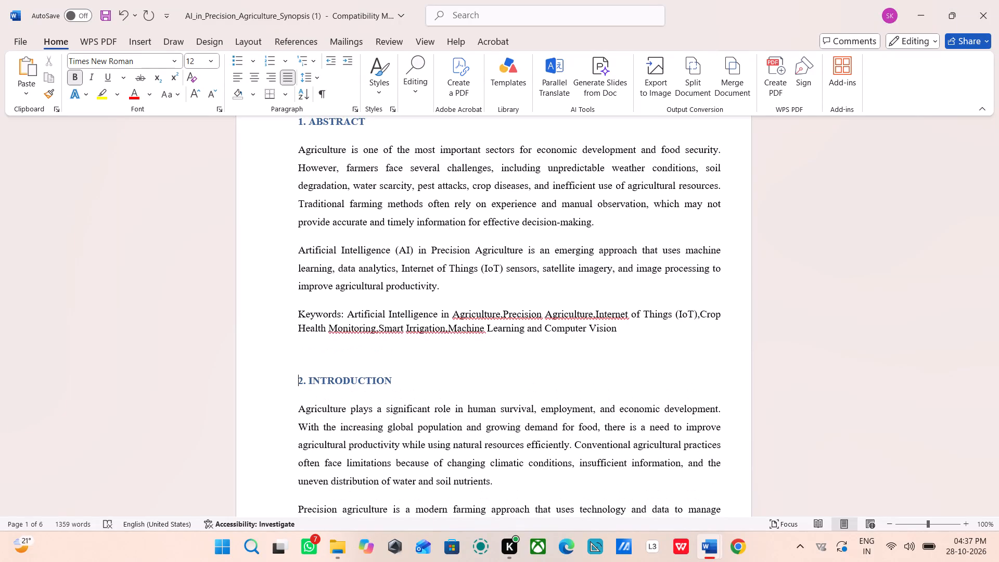
Review the synopsis layout from the 1. ABSTRACT section through 7. SYSTEM ARCHITECTURE, comparing the section headings and spacing.
{"action": "scroll", "coordinate": [311, 340], "scroll_direction": "down", "scroll_amount": 2}
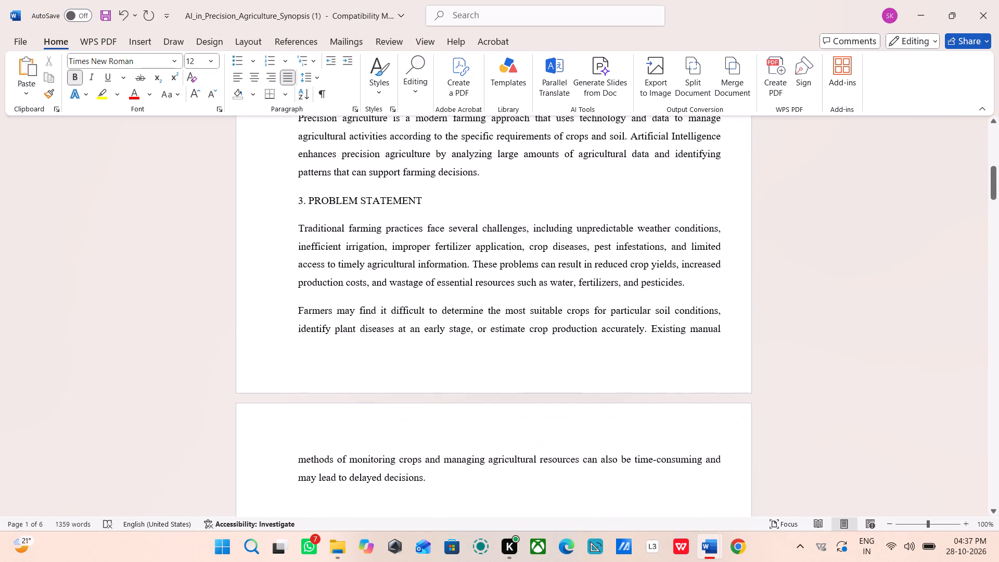
{"action": "scroll", "coordinate": [341, 215], "scroll_direction": "up", "scroll_amount": 2}
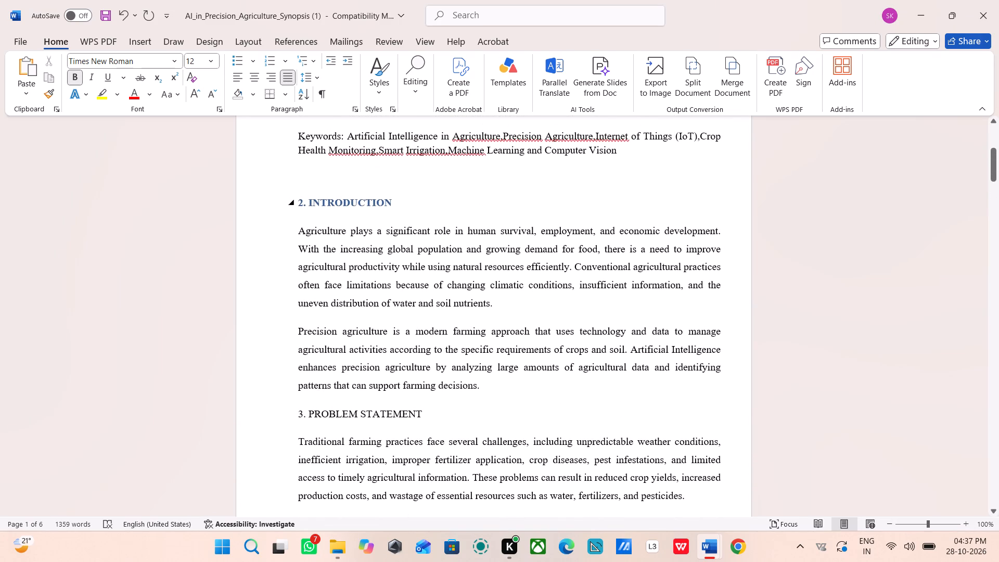
{"action": "scroll", "coordinate": [341, 215], "scroll_direction": "down", "scroll_amount": 1}
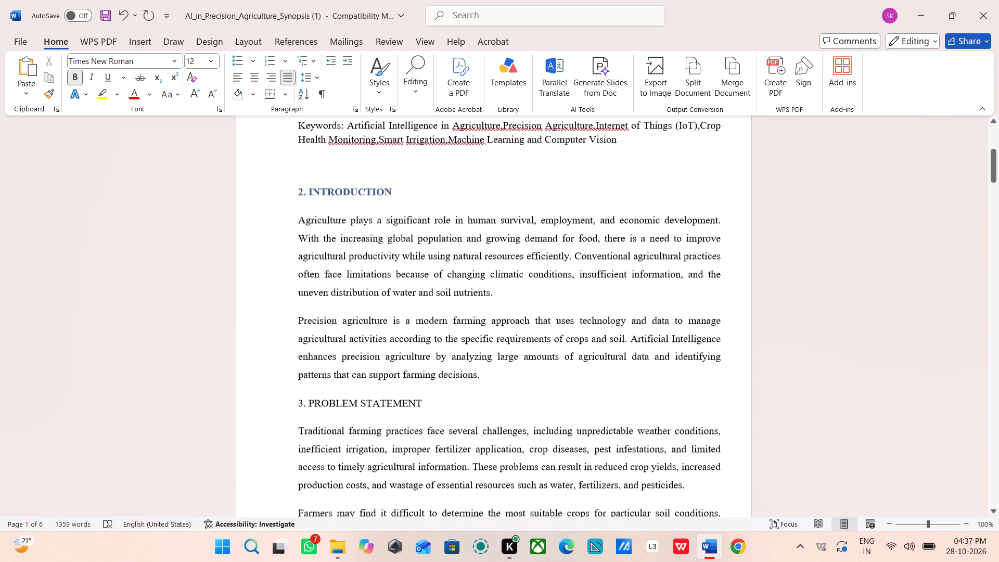
{"action": "scroll", "coordinate": [341, 215], "scroll_direction": "down", "scroll_amount": 2}
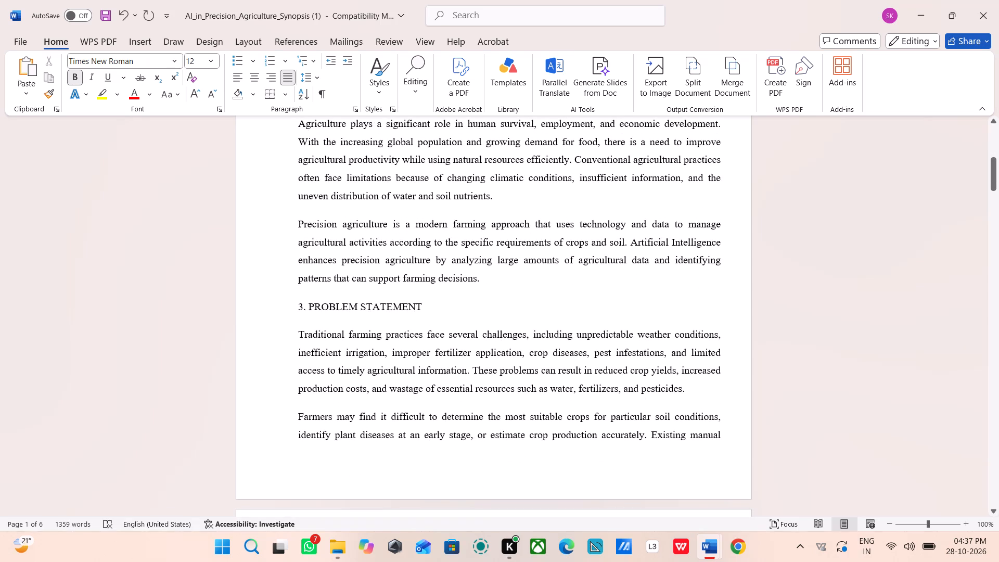
{"action": "scroll", "coordinate": [341, 215], "scroll_direction": "up", "scroll_amount": 1}
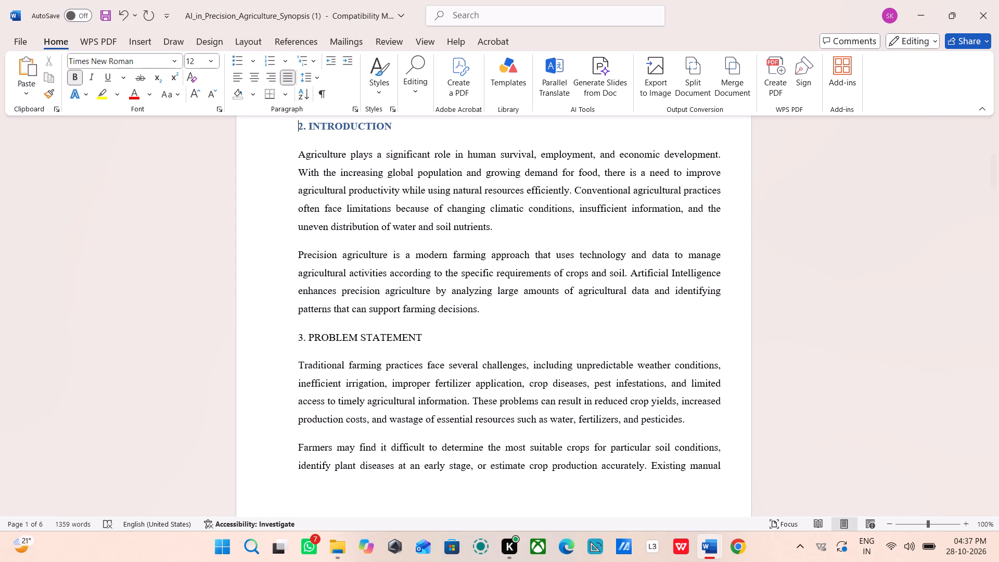
{"action": "scroll", "coordinate": [341, 215], "scroll_direction": "up", "scroll_amount": 4}
{"action": "scroll", "coordinate": [341, 215], "scroll_direction": "down", "scroll_amount": 2}
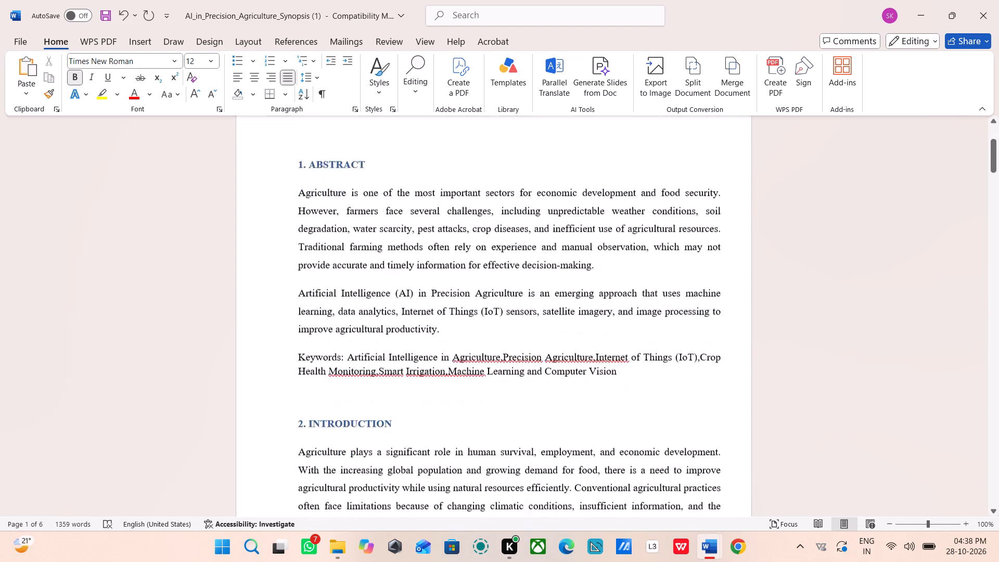
{"action": "scroll", "coordinate": [341, 215], "scroll_direction": "down", "scroll_amount": 10}
{"action": "scroll", "coordinate": [341, 215], "scroll_direction": "up", "scroll_amount": 17}
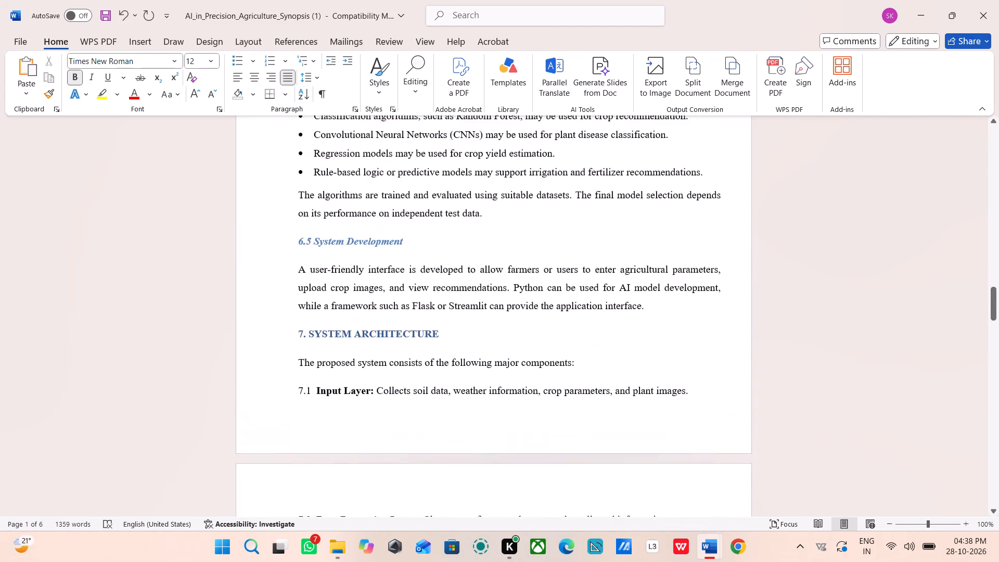
{"action": "scroll", "coordinate": [341, 215], "scroll_direction": "up", "scroll_amount": 10}
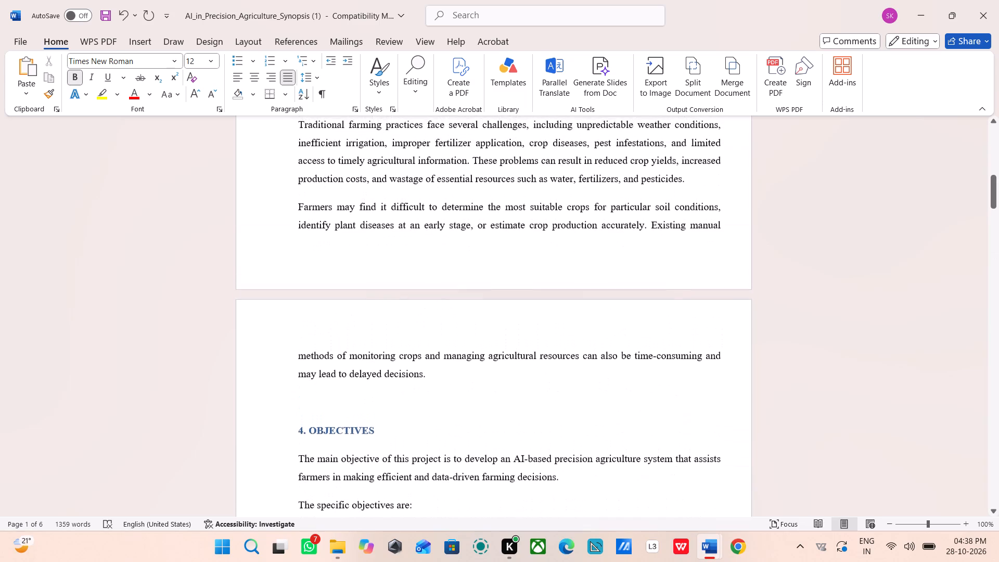
{"action": "scroll", "coordinate": [341, 215], "scroll_direction": "up", "scroll_amount": 2}
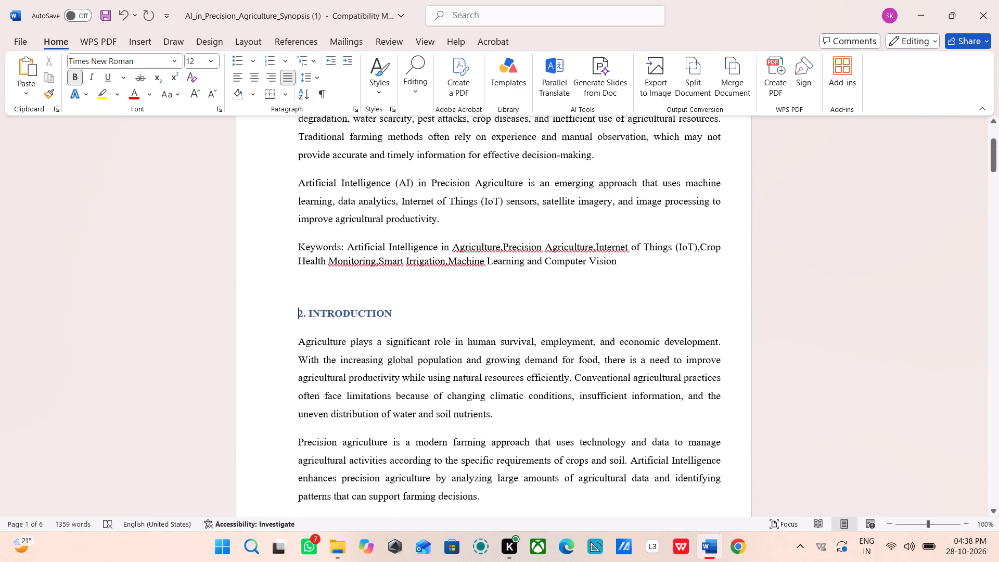
{"action": "scroll", "coordinate": [341, 215], "scroll_direction": "up", "scroll_amount": 8}
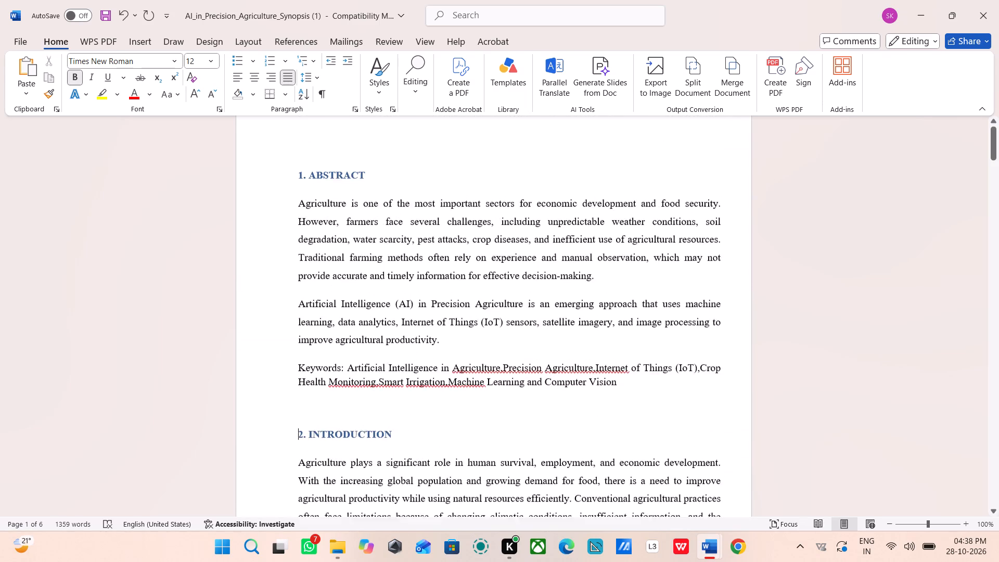
{"action": "scroll", "coordinate": [341, 215], "scroll_direction": "up", "scroll_amount": 4}
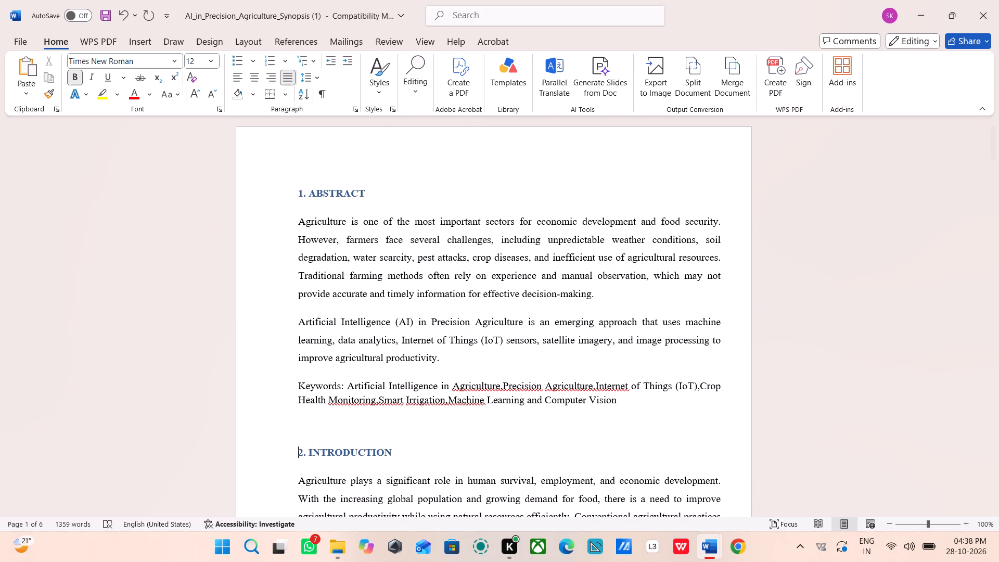
{"action": "scroll", "coordinate": [341, 215], "scroll_direction": "down", "scroll_amount": 3}
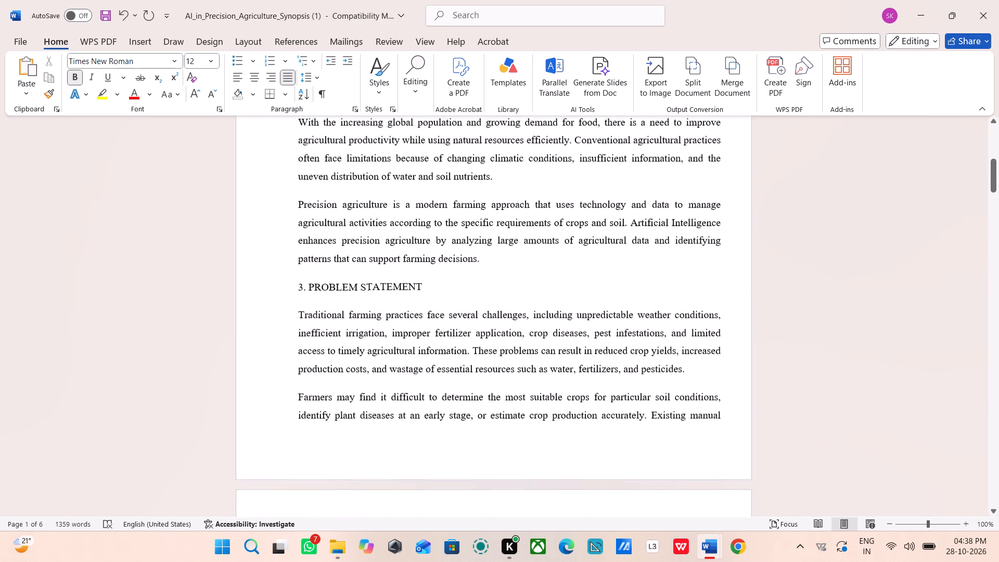
Set the whole 1. ABSTRACT heading, including its number, to font size 14.
{"action": "scroll", "coordinate": [341, 215], "scroll_direction": "up", "scroll_amount": 4}
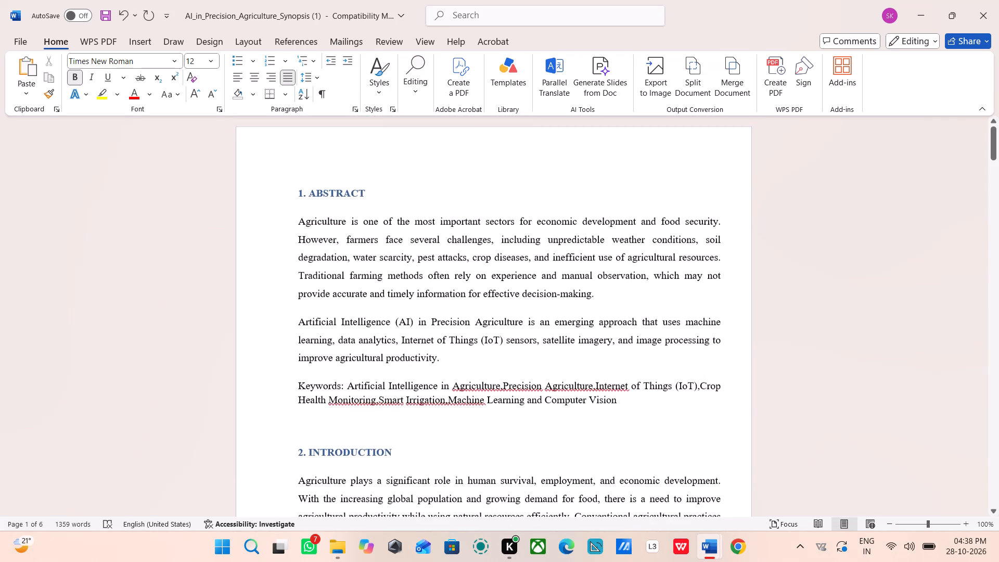
{"action": "left_click", "coordinate": [312, 192]}
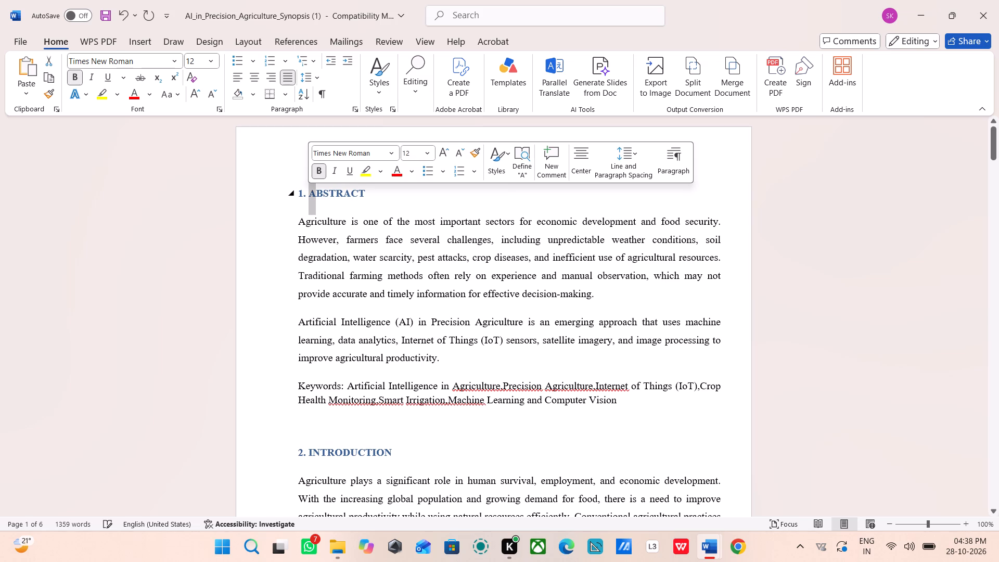
{"action": "left_click_drag", "start_coordinate": [290, 198], "coordinate": [302, 196]}
{"action": "left_click_drag", "start_coordinate": [302, 196], "coordinate": [307, 195]}
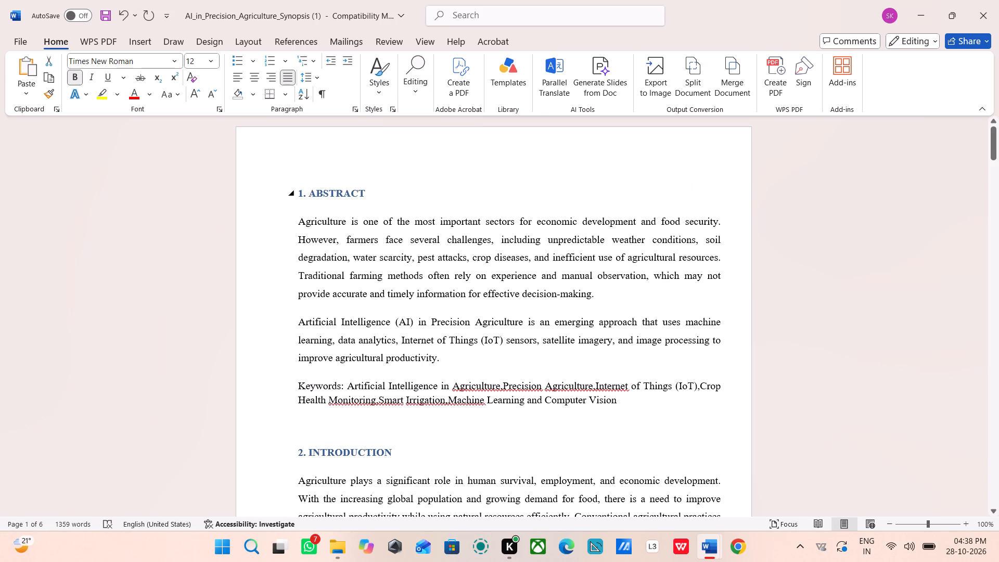
{"action": "left_click", "coordinate": [307, 195]}
{"action": "left_click_drag", "start_coordinate": [307, 195], "coordinate": [394, 211]}
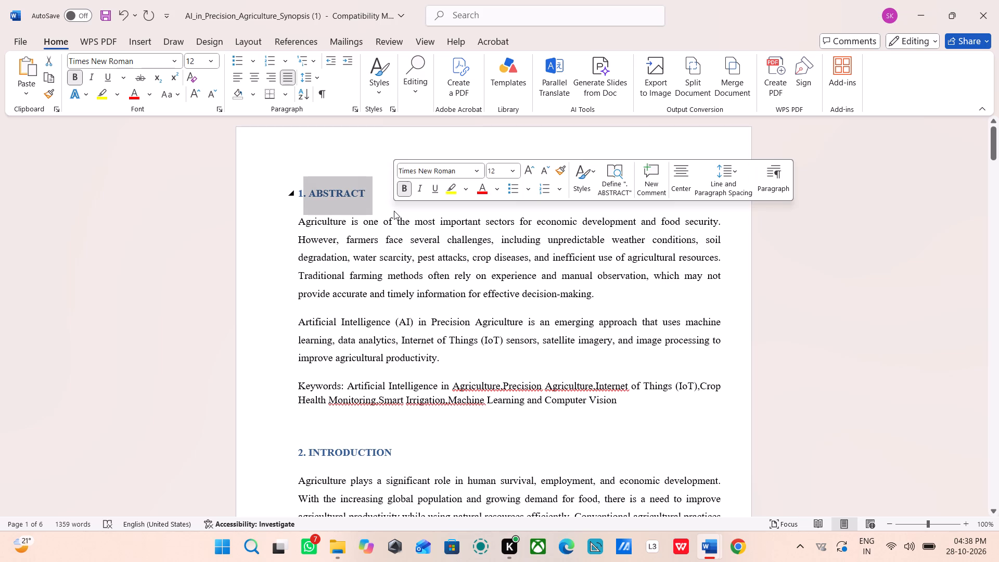
{"action": "left_click", "coordinate": [514, 167]}
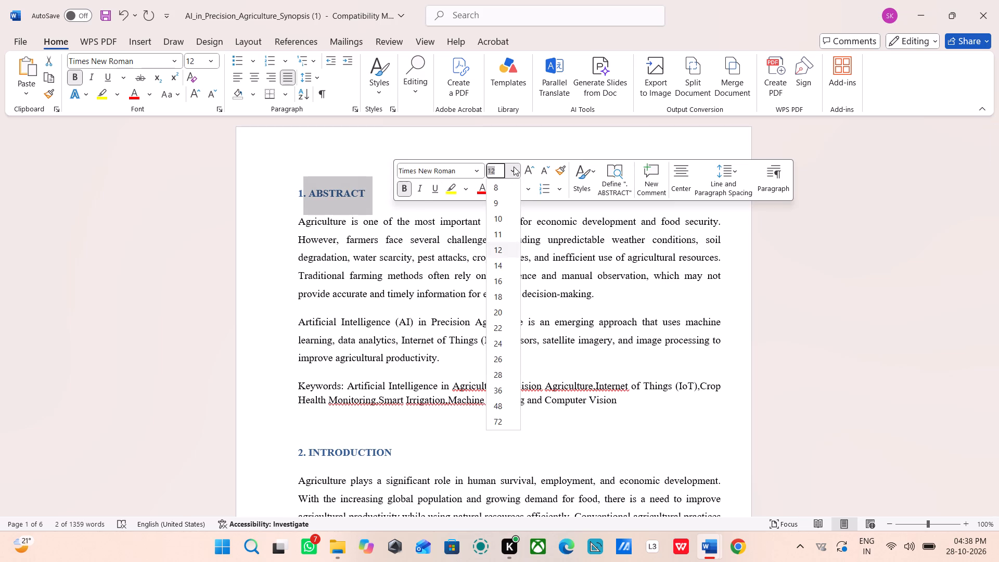
{"action": "left_click", "coordinate": [499, 264]}
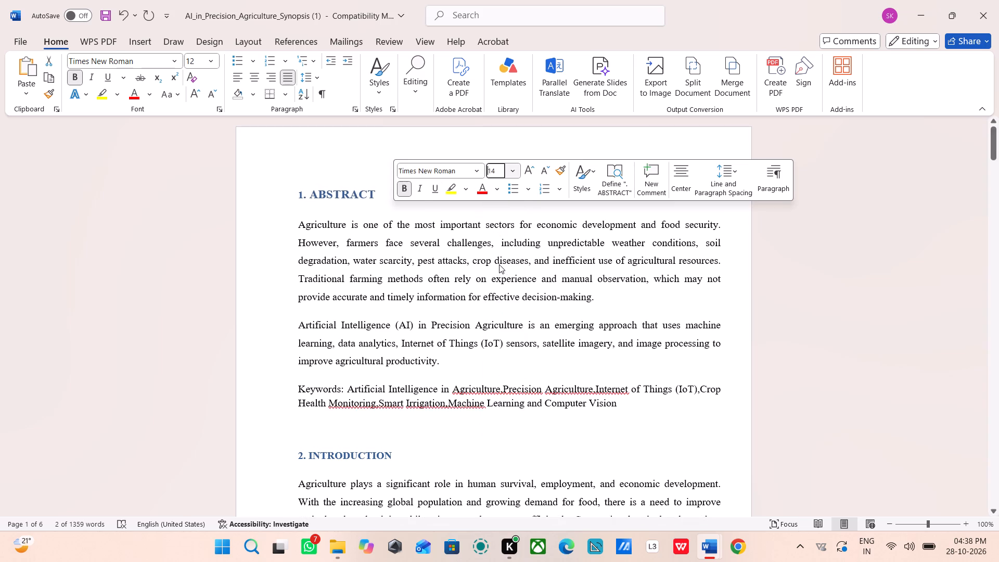
{"action": "left_click", "coordinate": [314, 197]}
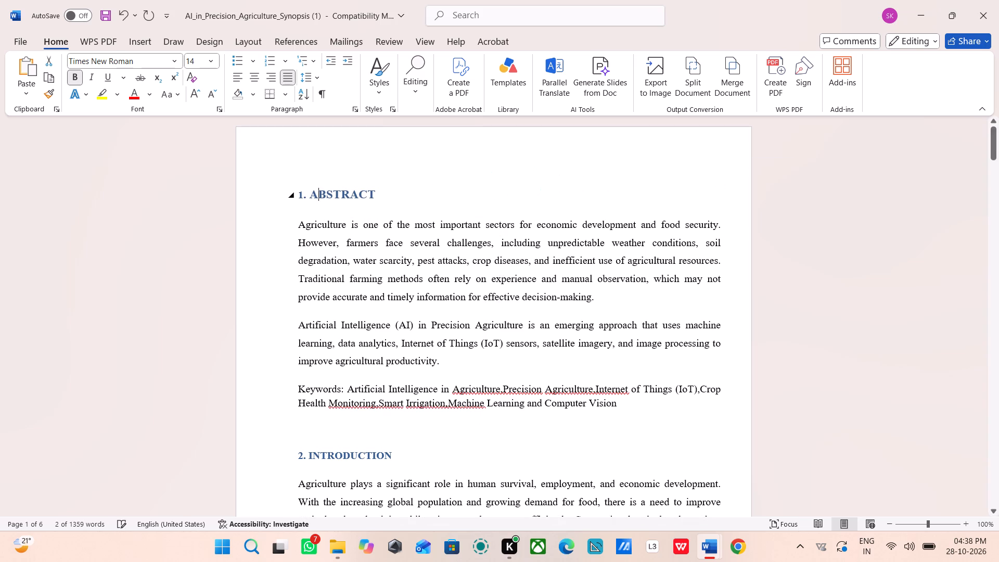
{"action": "left_click_drag", "start_coordinate": [303, 192], "coordinate": [283, 200]}
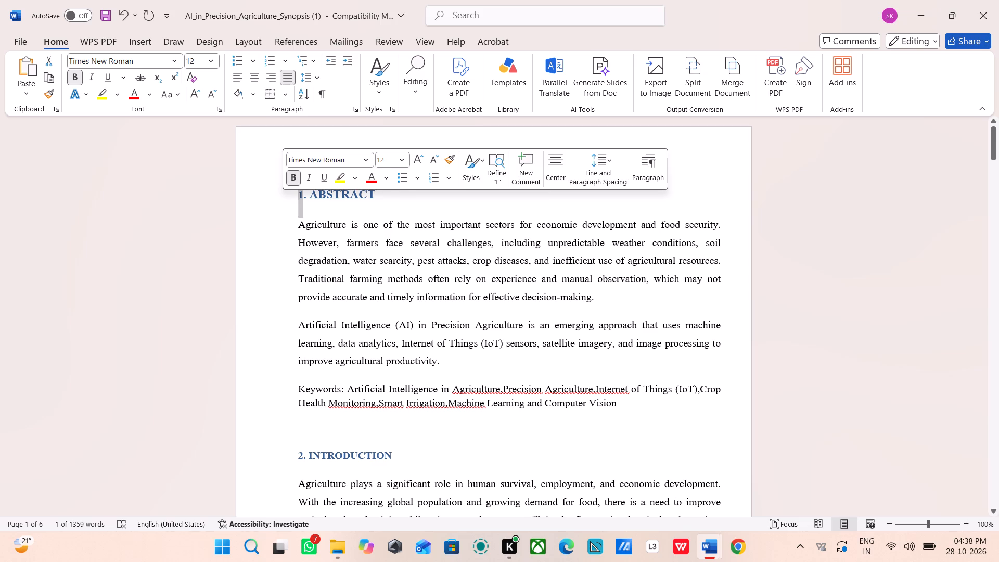
{"action": "left_click", "coordinate": [399, 162]}
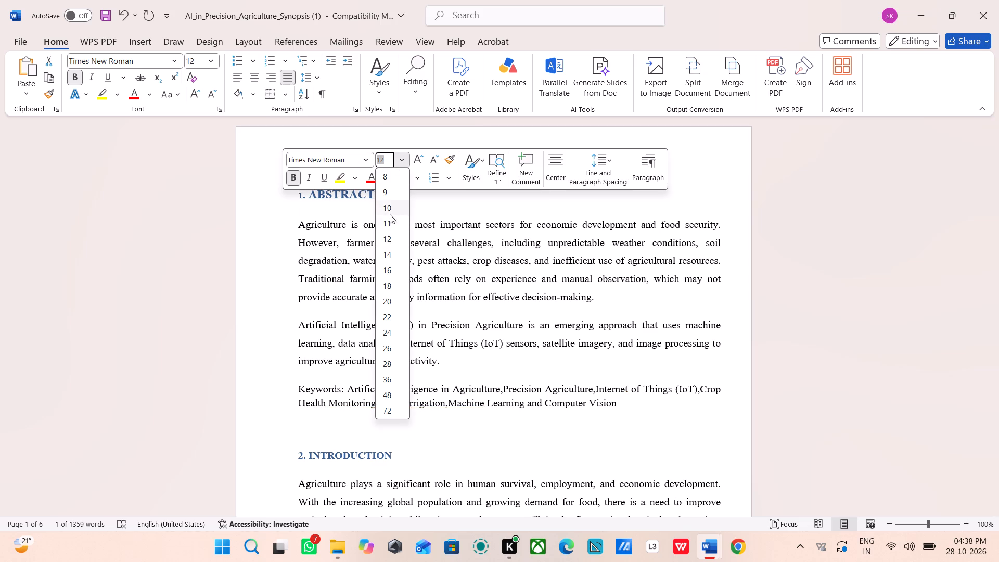
{"action": "left_click", "coordinate": [390, 257]}
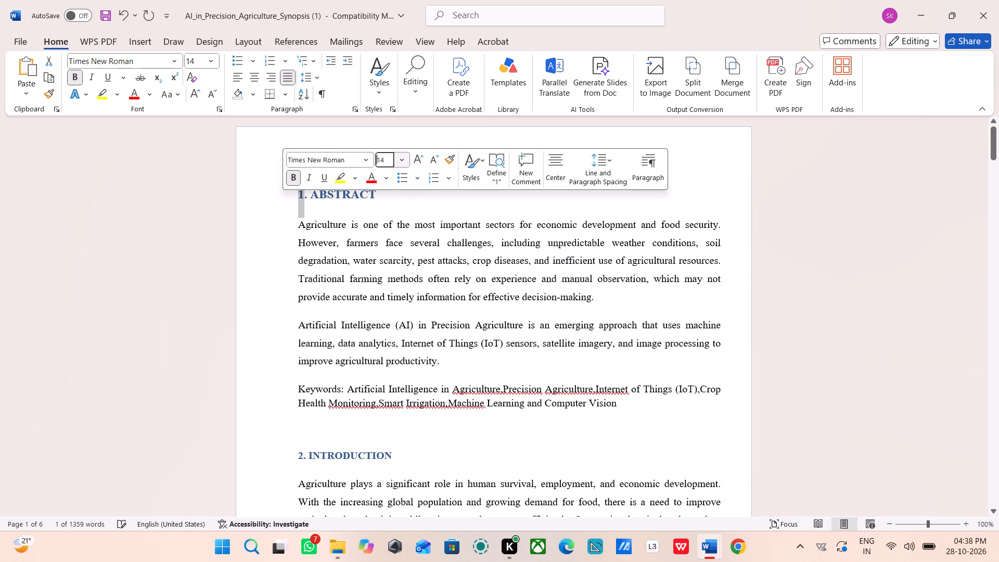
{"action": "left_click", "coordinate": [260, 202]}
{"action": "left_click", "coordinate": [324, 252]}
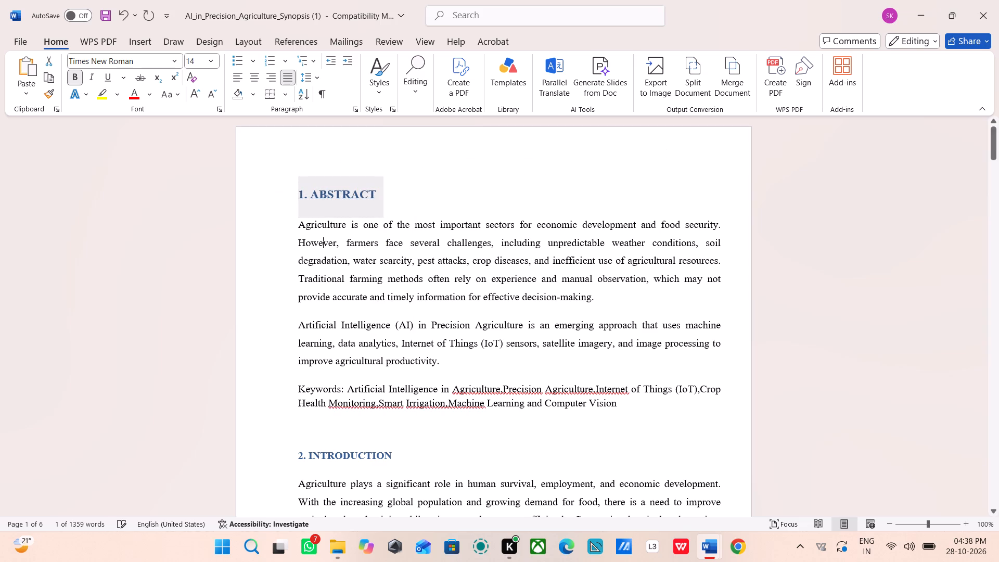
Check the font formatting of the abstract's body text and of the section headings down to 6. PROPOSED METHODOLOGY.
{"action": "left_click_drag", "start_coordinate": [296, 221], "coordinate": [338, 244]}
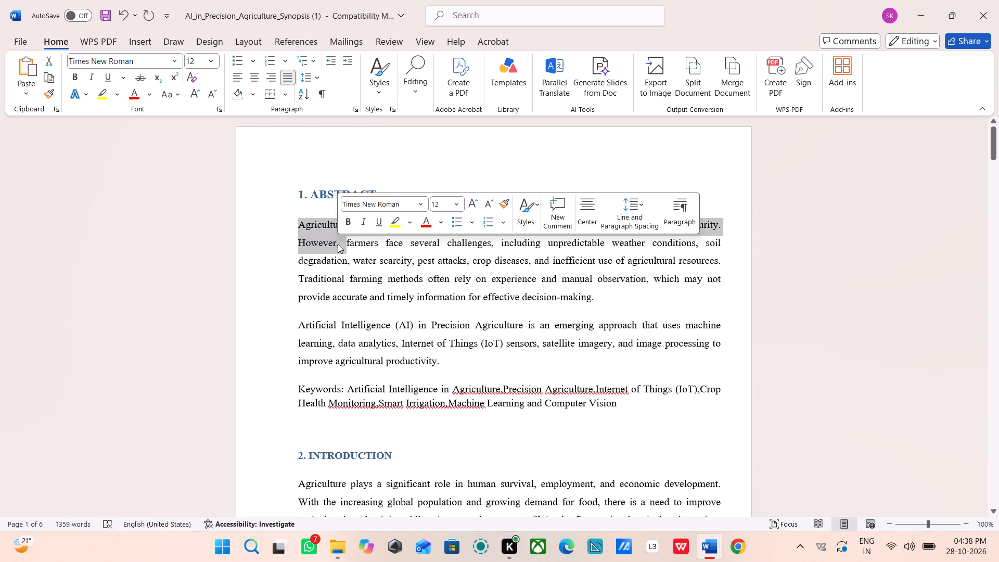
{"action": "left_click", "coordinate": [267, 219]}
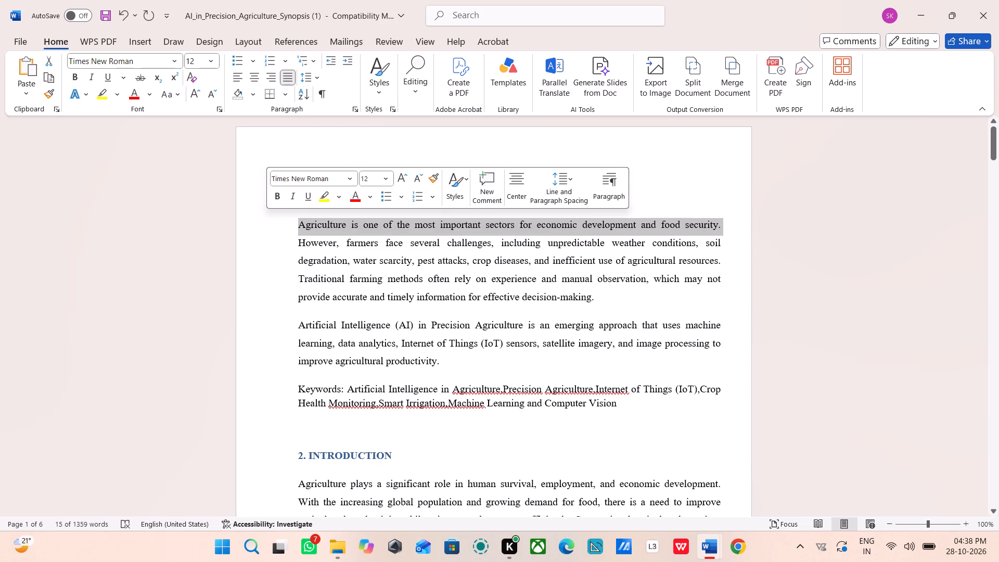
{"action": "left_click", "coordinate": [281, 272]}
{"action": "scroll", "coordinate": [307, 356], "scroll_direction": "down", "scroll_amount": 1}
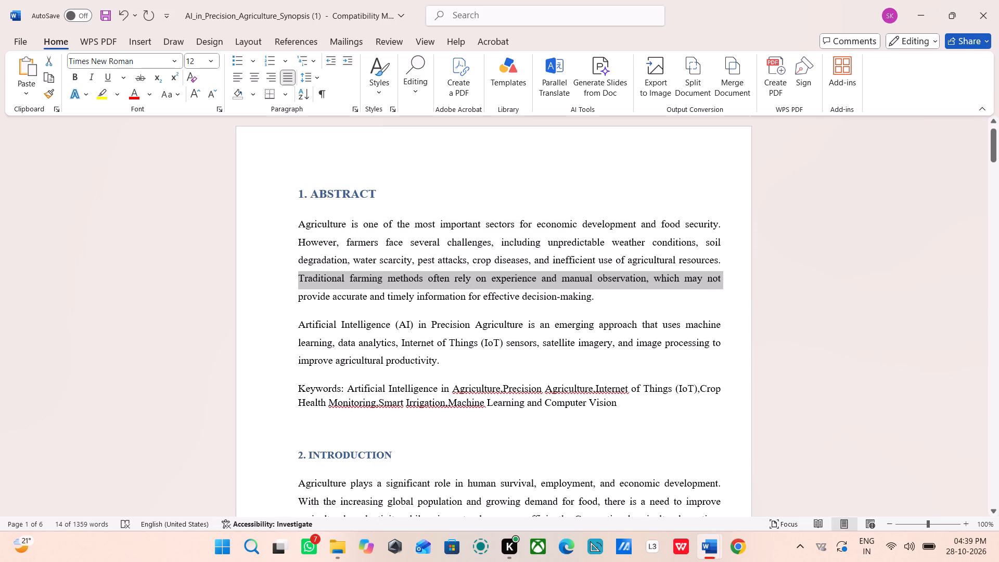
{"action": "scroll", "coordinate": [307, 356], "scroll_direction": "down", "scroll_amount": 3}
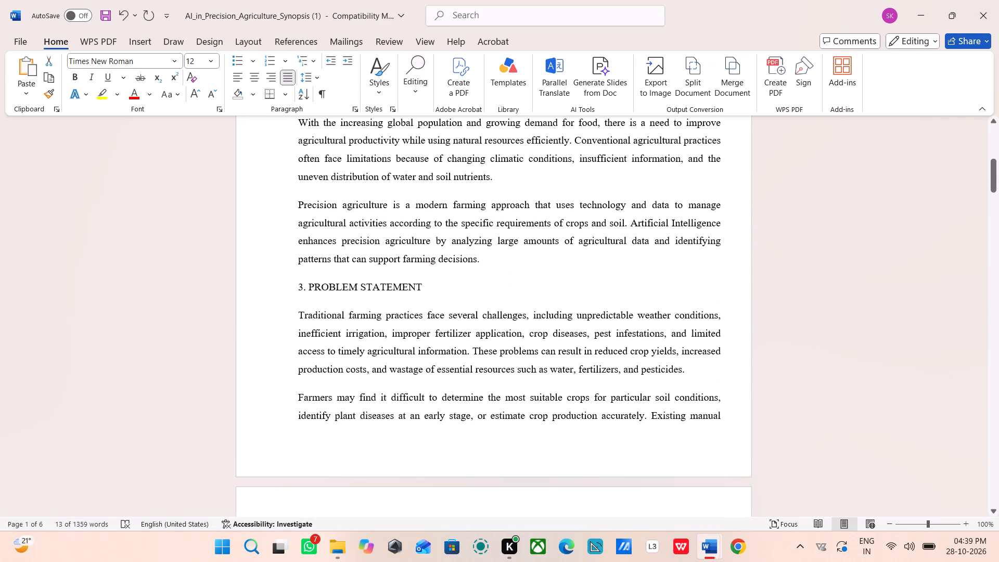
{"action": "scroll", "coordinate": [308, 284], "scroll_direction": "up", "scroll_amount": 1}
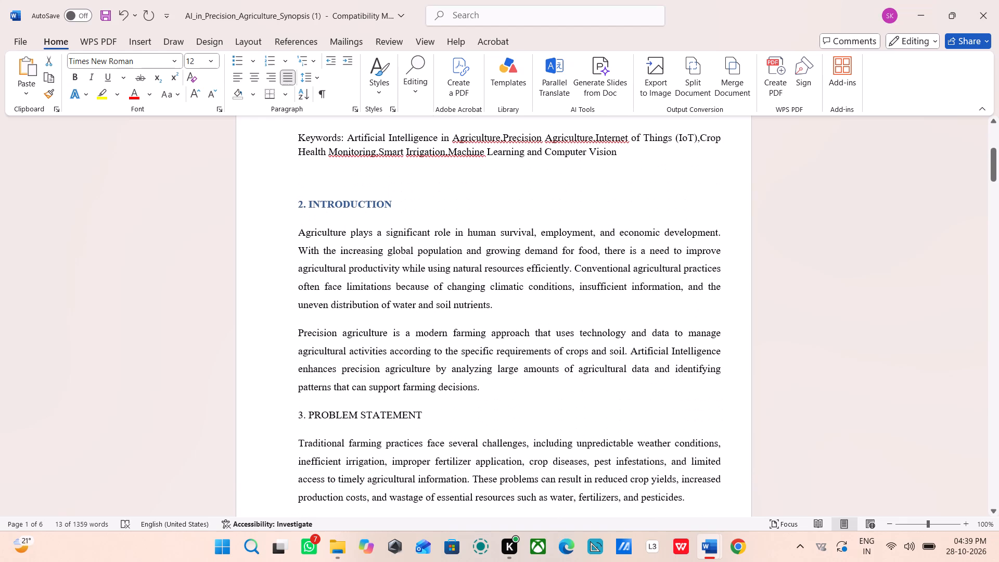
{"action": "scroll", "coordinate": [308, 284], "scroll_direction": "down", "scroll_amount": 1}
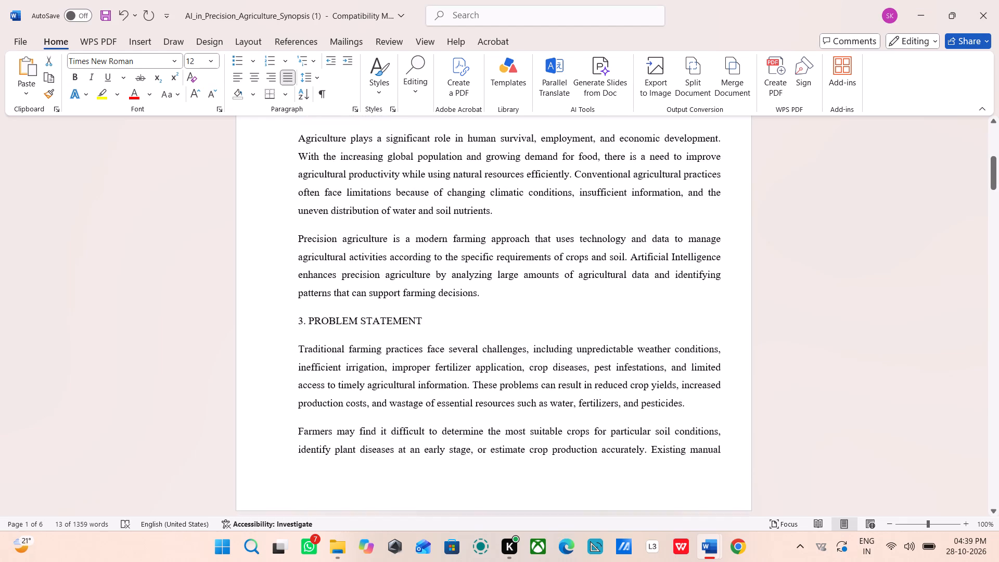
{"action": "scroll", "coordinate": [308, 284], "scroll_direction": "down", "scroll_amount": 3}
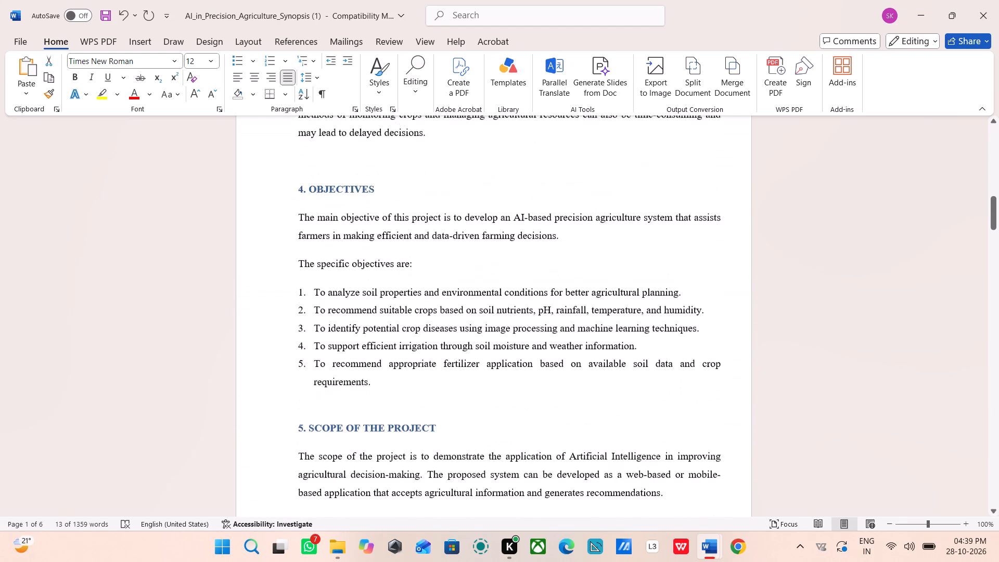
{"action": "scroll", "coordinate": [308, 284], "scroll_direction": "down", "scroll_amount": 1}
{"action": "left_click_drag", "start_coordinate": [308, 284], "coordinate": [435, 281]}
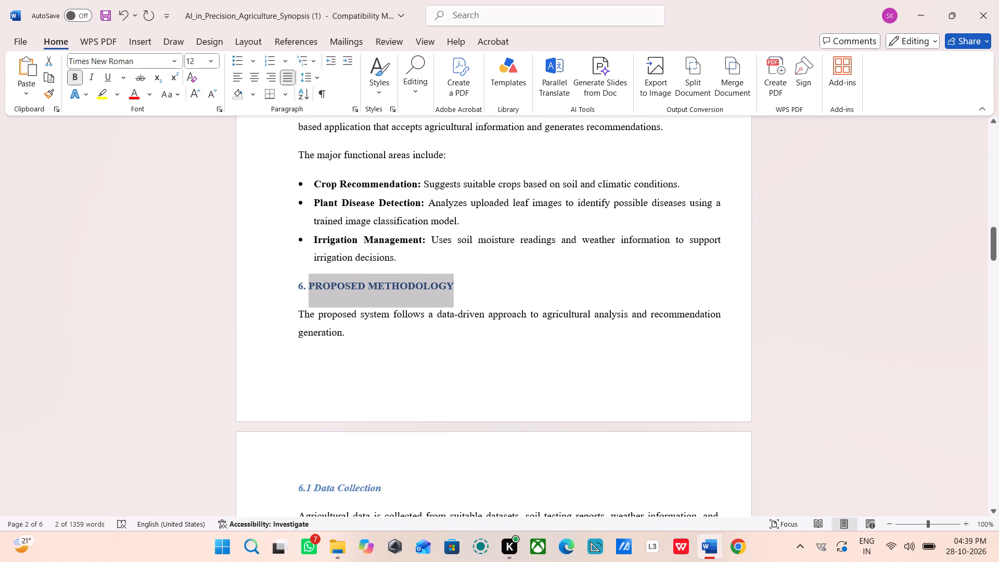
Check the font settings of the 3. PROBLEM STATEMENT heading, including the available font choices.
{"action": "scroll", "coordinate": [272, 194], "scroll_direction": "up", "scroll_amount": 4}
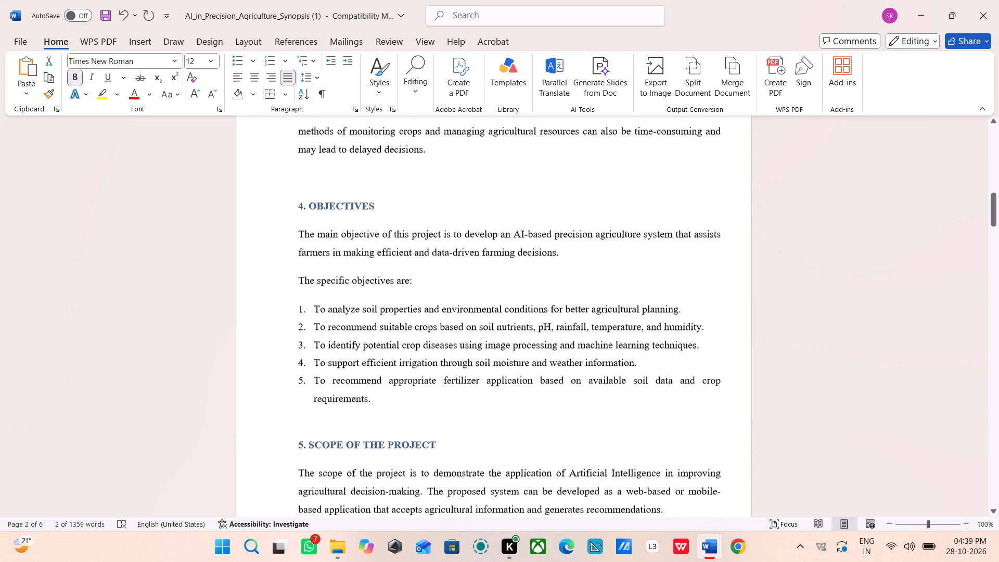
{"action": "scroll", "coordinate": [308, 170], "scroll_direction": "up", "scroll_amount": 2}
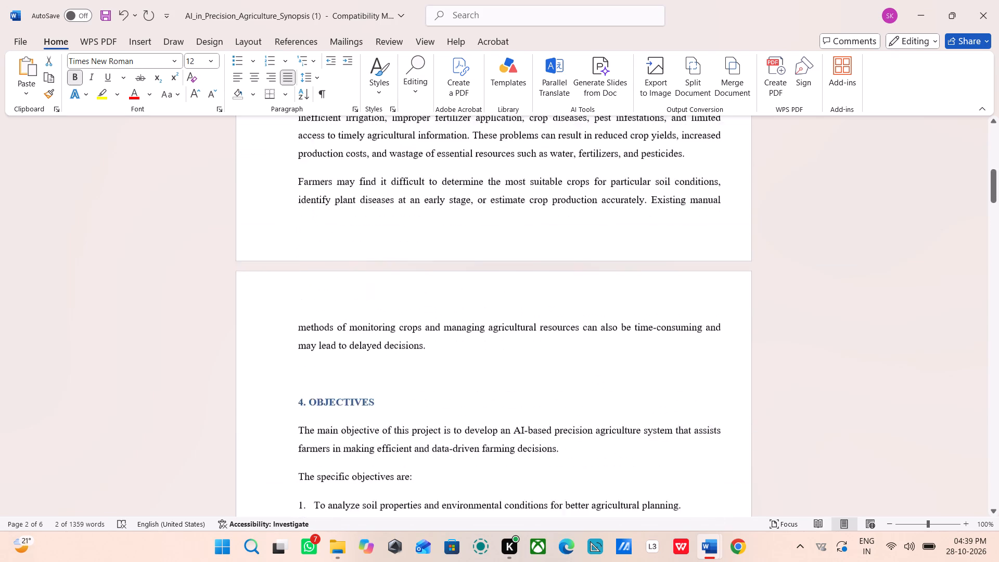
{"action": "scroll", "coordinate": [308, 170], "scroll_direction": "up", "scroll_amount": 1}
{"action": "left_click_drag", "start_coordinate": [308, 210], "coordinate": [426, 215]}
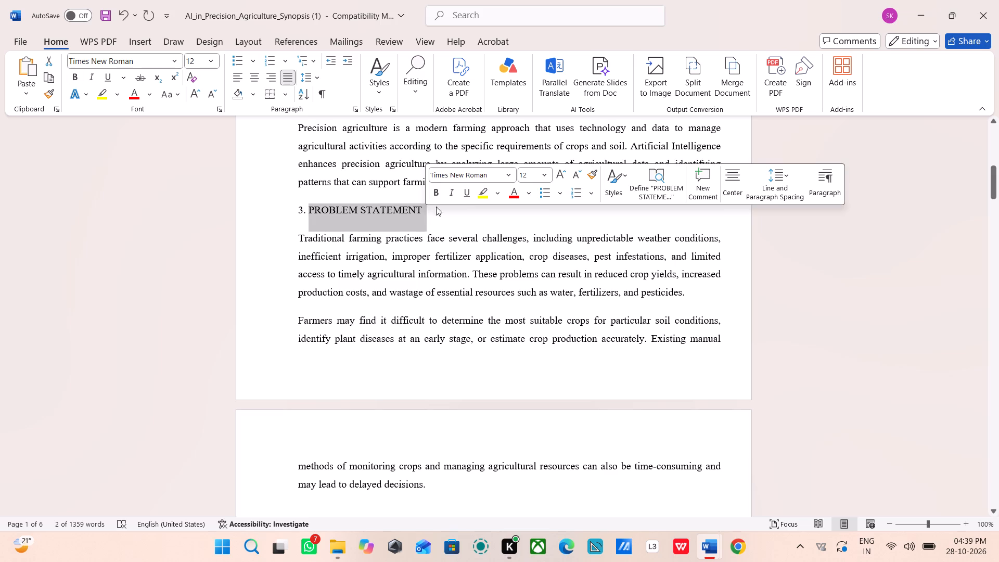
{"action": "left_click", "coordinate": [503, 174]}
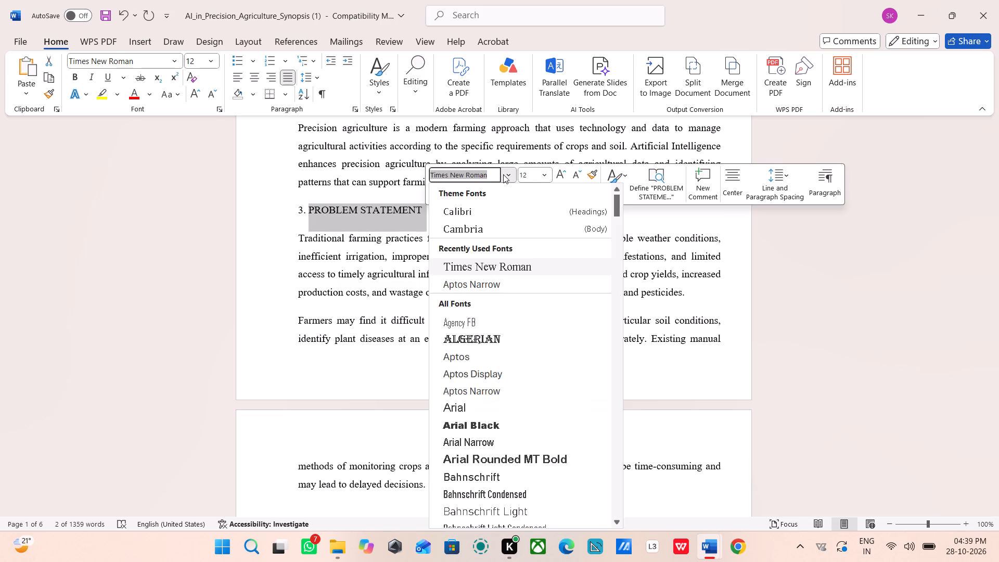
{"action": "left_click", "coordinate": [477, 193]}
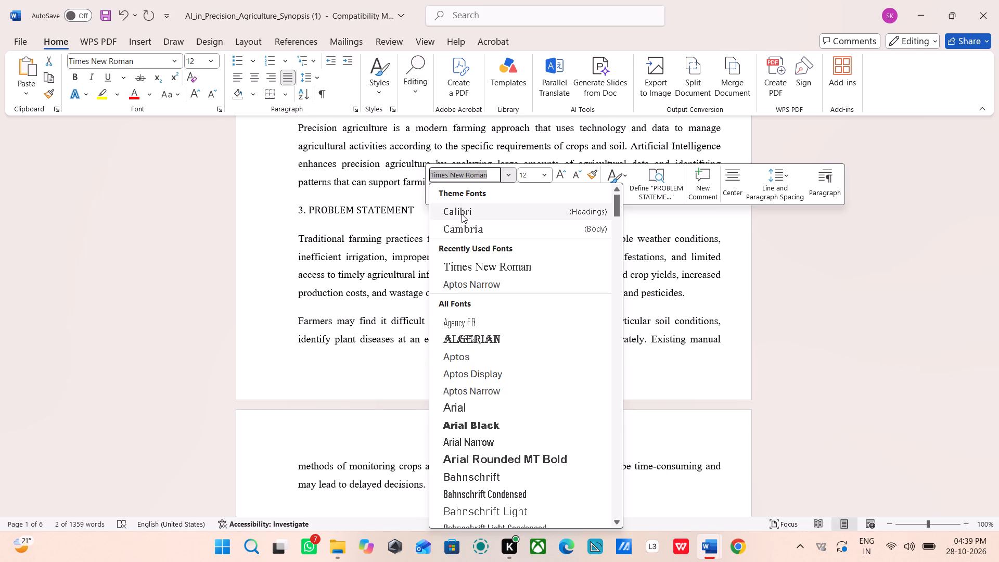
{"action": "left_click", "coordinate": [161, 231]}
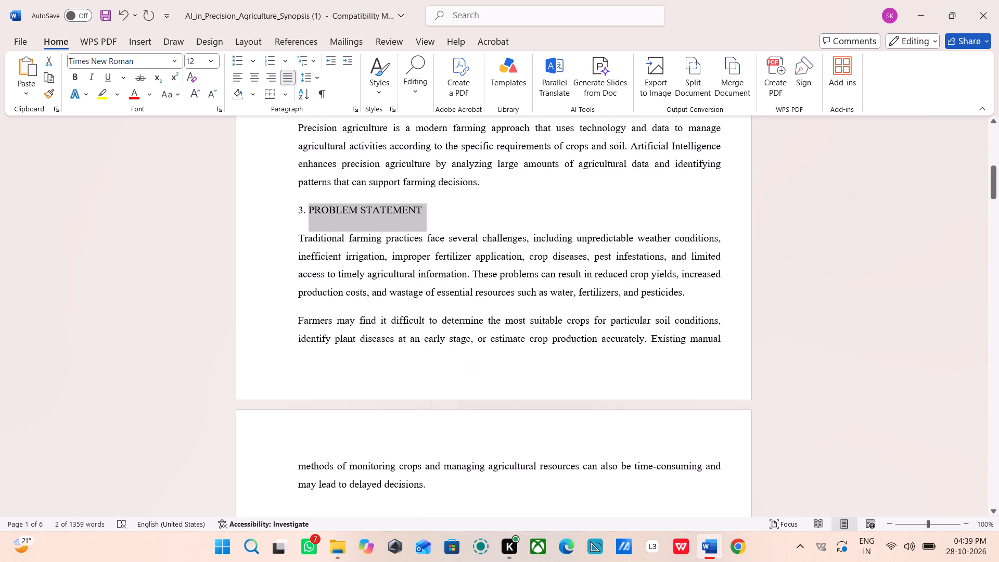
{"action": "left_click", "coordinate": [304, 194]}
Collapse the 2. INTRODUCTION section and the empty heading line directly above it.
{"action": "scroll", "coordinate": [304, 194], "scroll_direction": "up", "scroll_amount": 1}
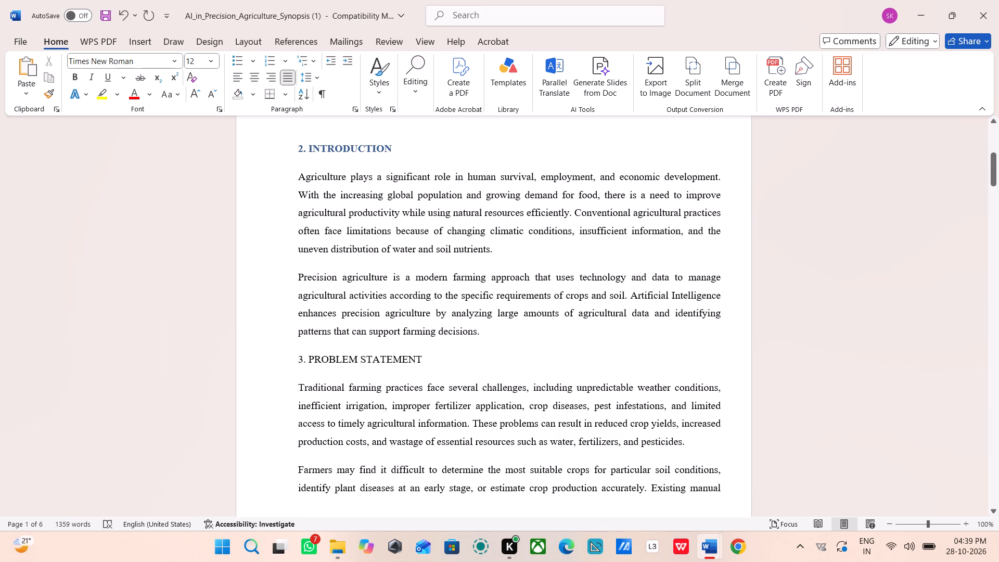
{"action": "scroll", "coordinate": [321, 293], "scroll_direction": "up", "scroll_amount": 2}
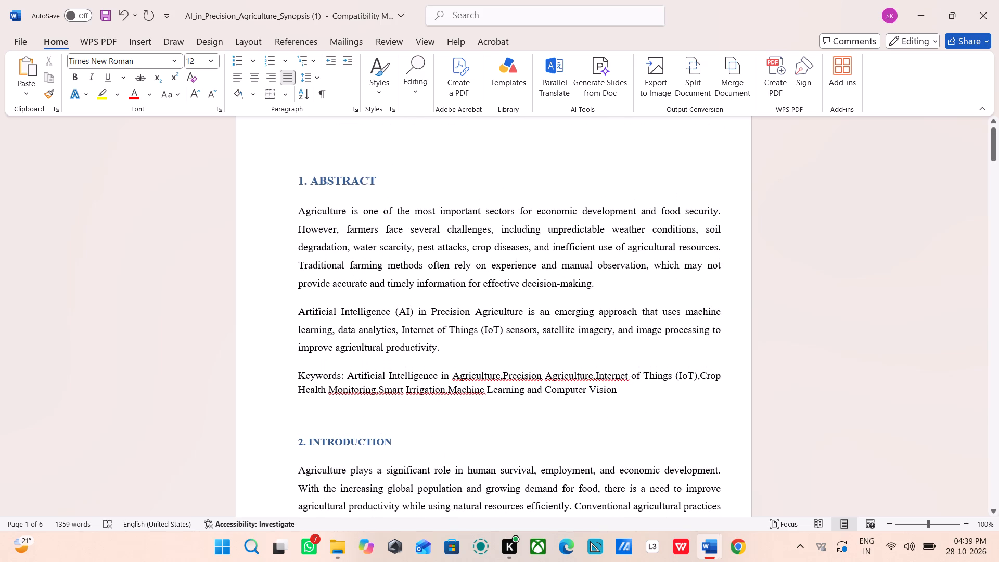
{"action": "left_click", "coordinate": [294, 444]}
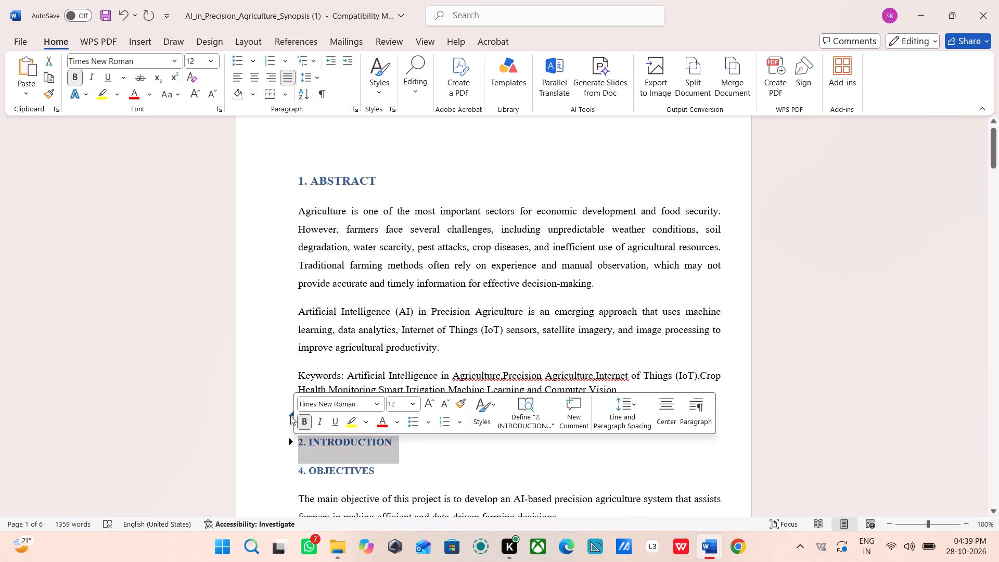
{"action": "left_click", "coordinate": [290, 416]}
{"action": "double_click", "coordinate": [290, 416]}
{"action": "left_click", "coordinate": [290, 416]}
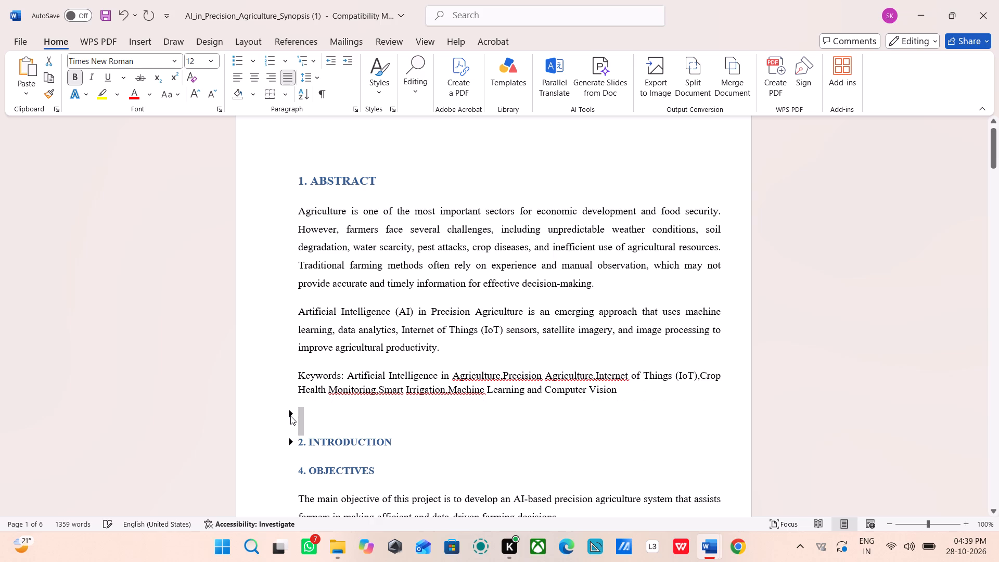
Add a period at the end of the Keywords line, after Computer Vision.
{"action": "left_click", "coordinate": [618, 384]}
{"action": "key", "text": "period"}
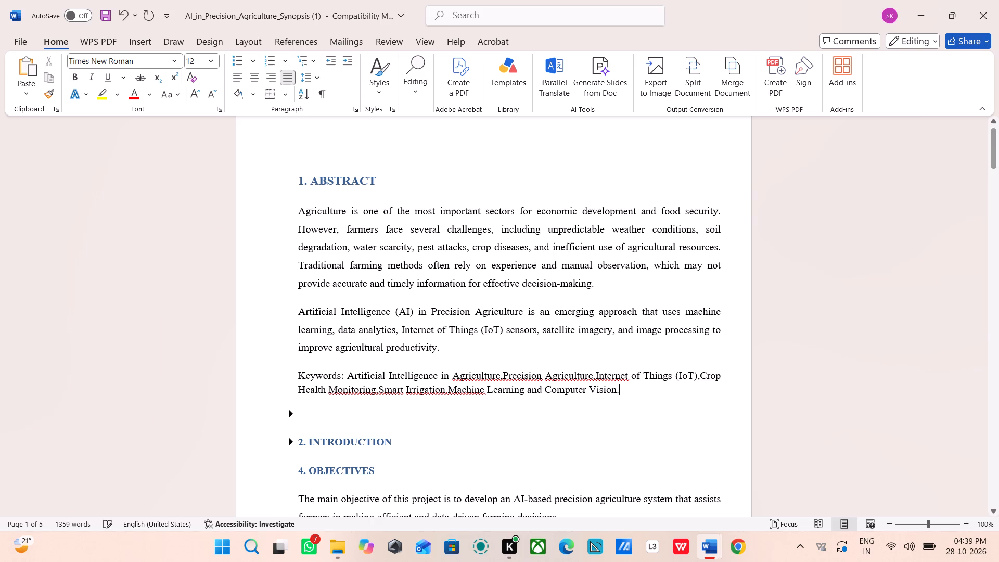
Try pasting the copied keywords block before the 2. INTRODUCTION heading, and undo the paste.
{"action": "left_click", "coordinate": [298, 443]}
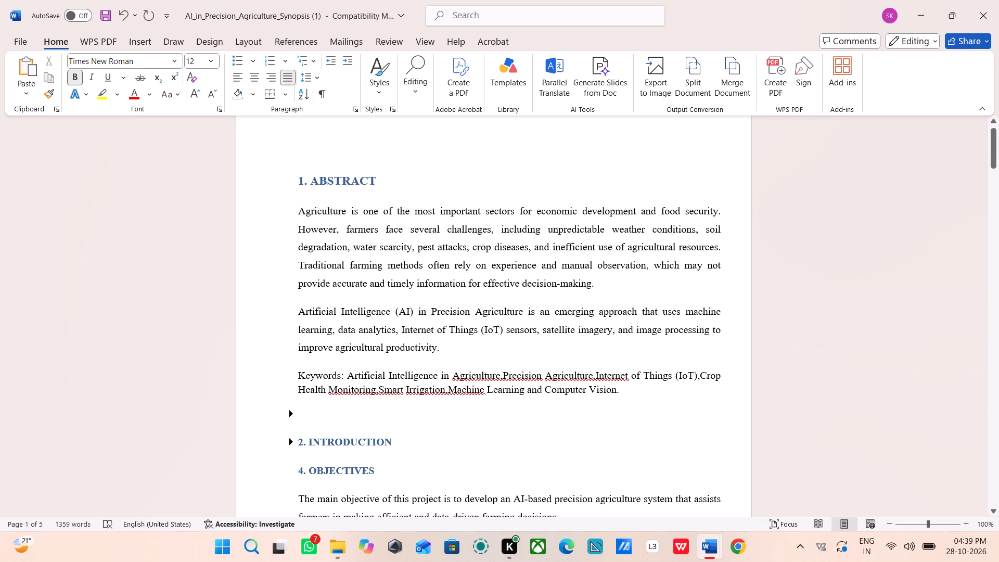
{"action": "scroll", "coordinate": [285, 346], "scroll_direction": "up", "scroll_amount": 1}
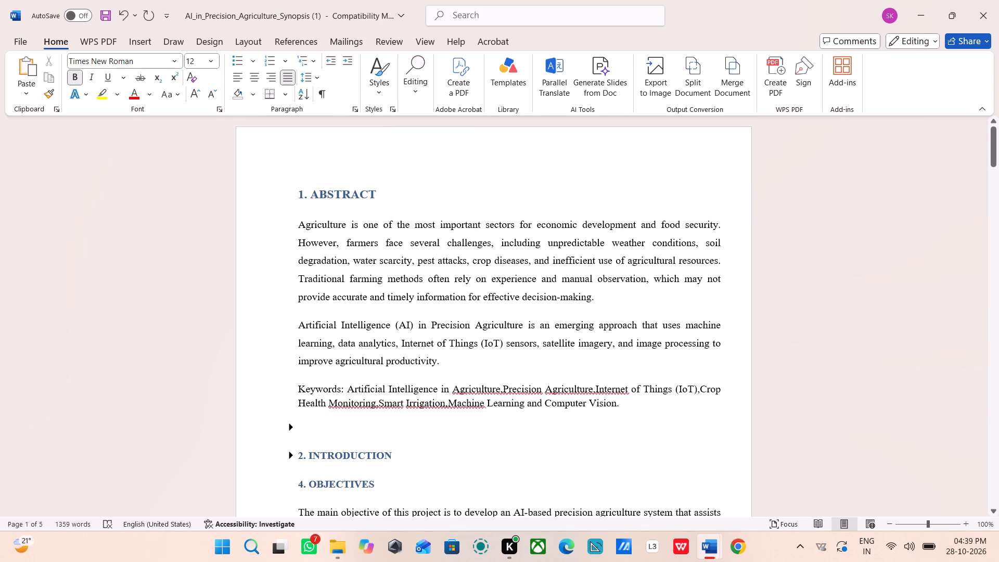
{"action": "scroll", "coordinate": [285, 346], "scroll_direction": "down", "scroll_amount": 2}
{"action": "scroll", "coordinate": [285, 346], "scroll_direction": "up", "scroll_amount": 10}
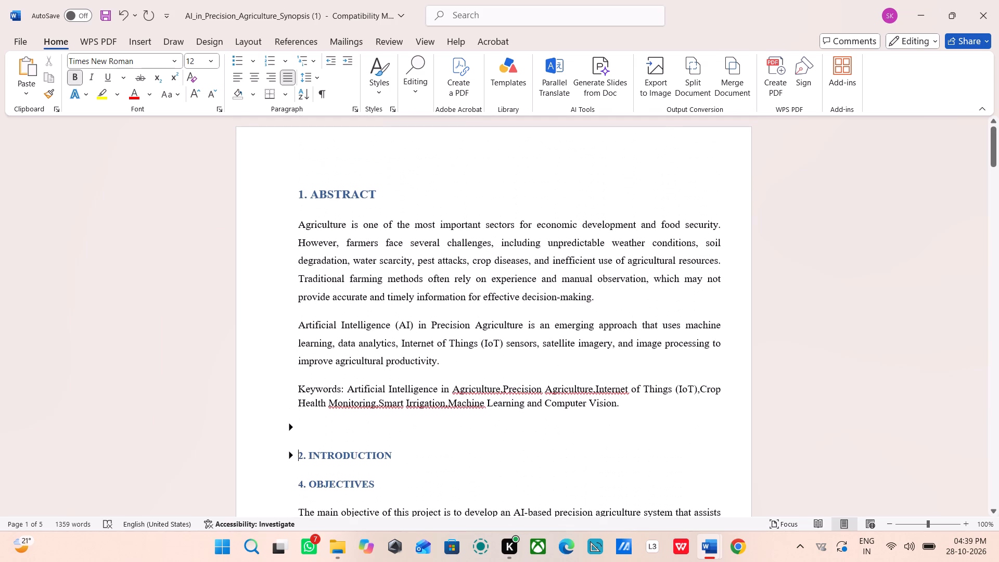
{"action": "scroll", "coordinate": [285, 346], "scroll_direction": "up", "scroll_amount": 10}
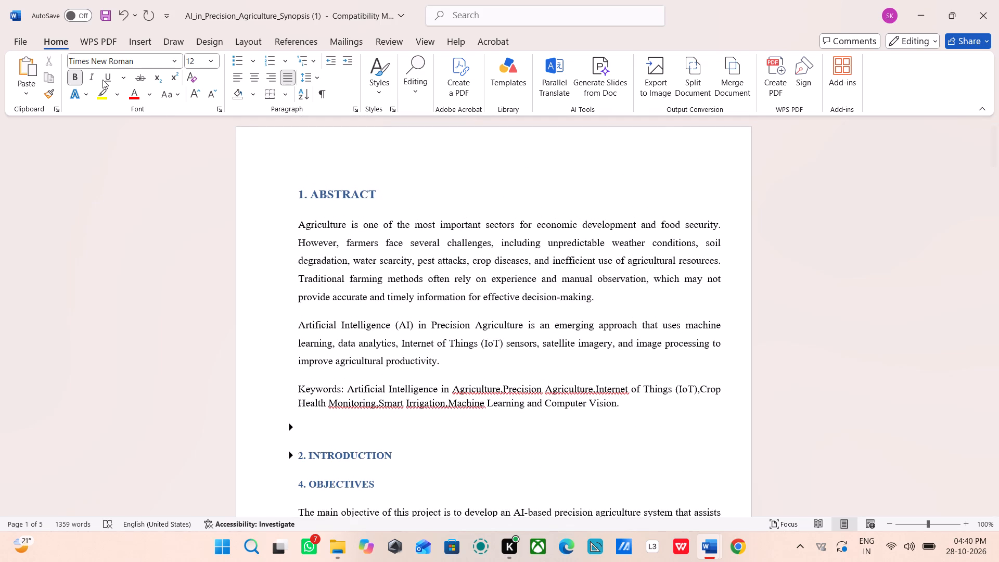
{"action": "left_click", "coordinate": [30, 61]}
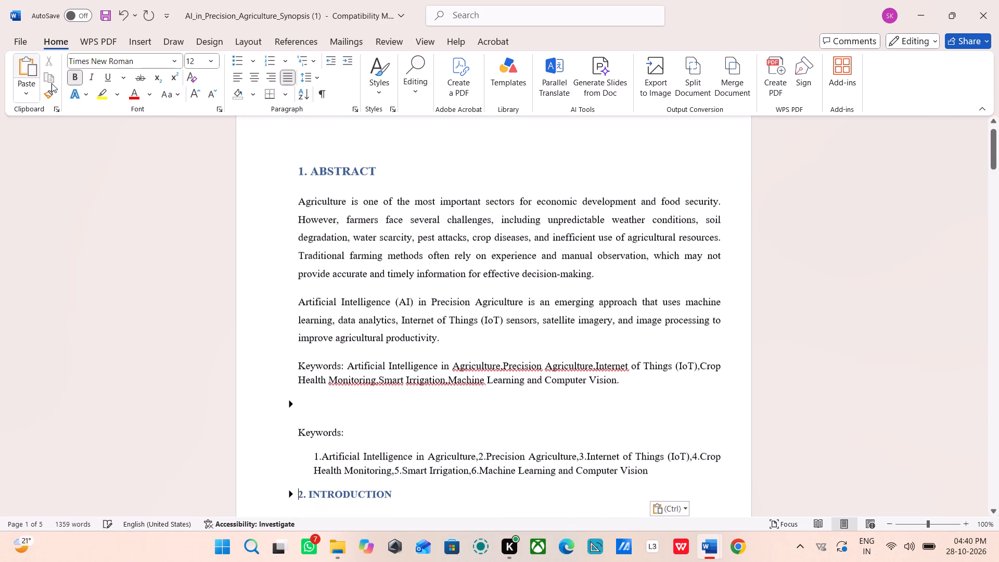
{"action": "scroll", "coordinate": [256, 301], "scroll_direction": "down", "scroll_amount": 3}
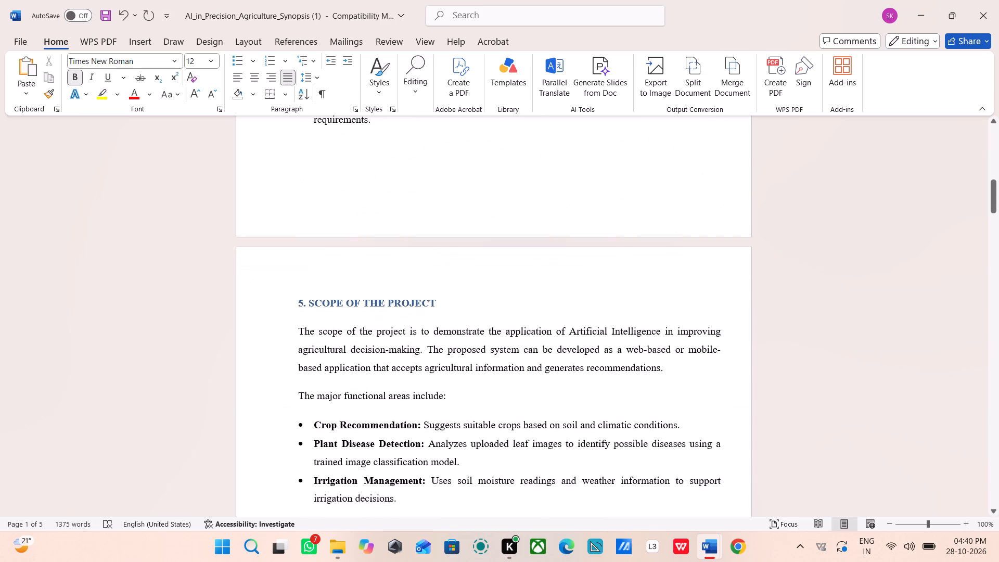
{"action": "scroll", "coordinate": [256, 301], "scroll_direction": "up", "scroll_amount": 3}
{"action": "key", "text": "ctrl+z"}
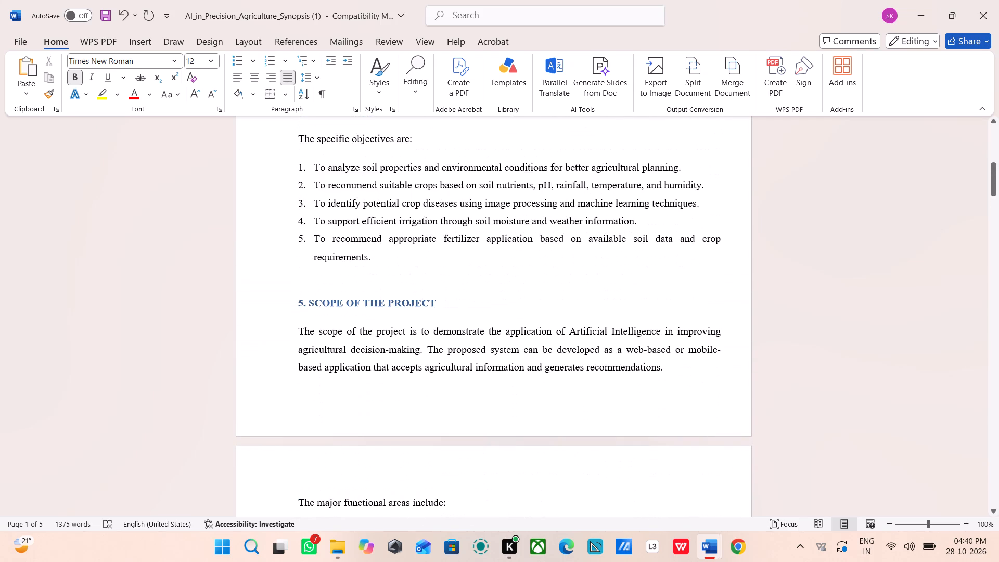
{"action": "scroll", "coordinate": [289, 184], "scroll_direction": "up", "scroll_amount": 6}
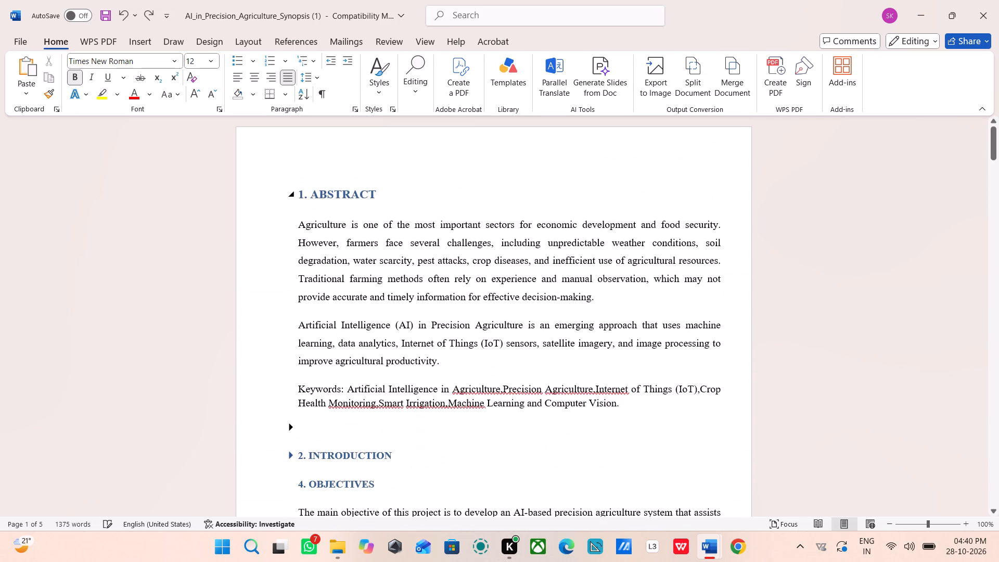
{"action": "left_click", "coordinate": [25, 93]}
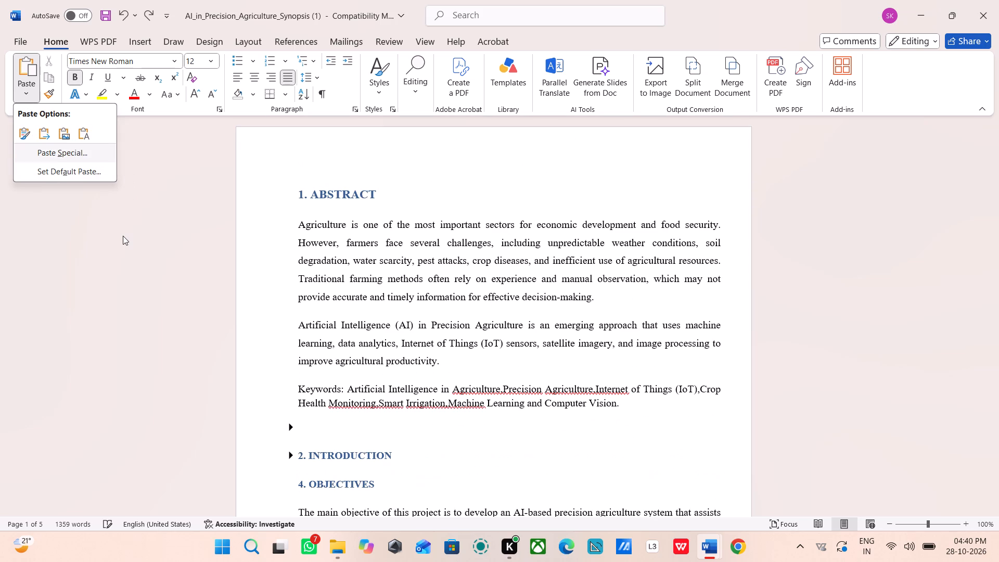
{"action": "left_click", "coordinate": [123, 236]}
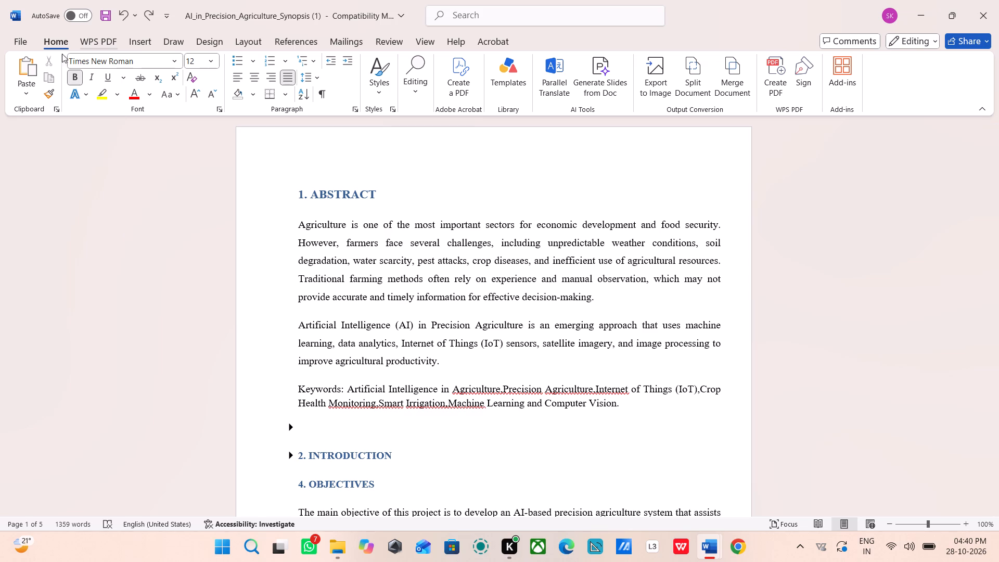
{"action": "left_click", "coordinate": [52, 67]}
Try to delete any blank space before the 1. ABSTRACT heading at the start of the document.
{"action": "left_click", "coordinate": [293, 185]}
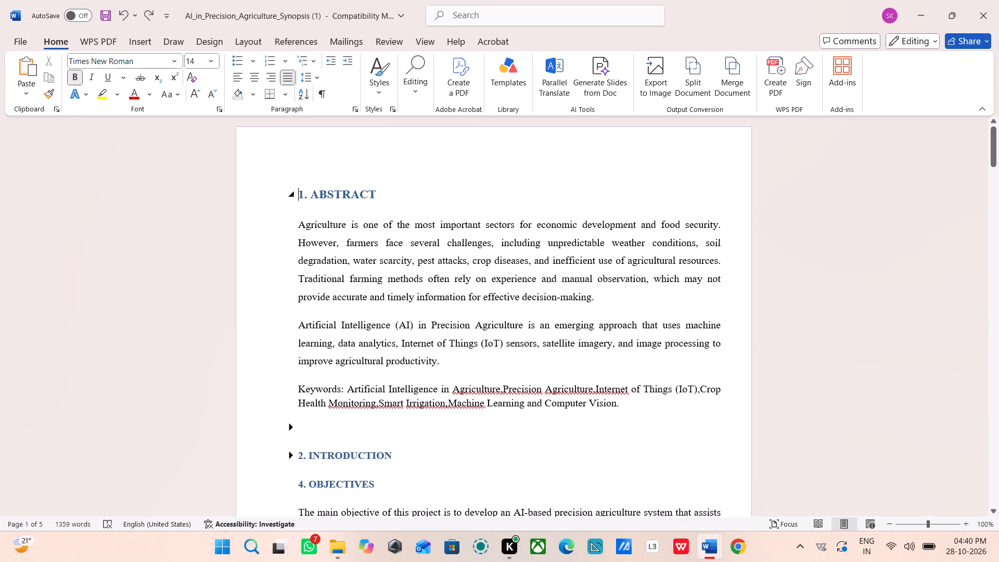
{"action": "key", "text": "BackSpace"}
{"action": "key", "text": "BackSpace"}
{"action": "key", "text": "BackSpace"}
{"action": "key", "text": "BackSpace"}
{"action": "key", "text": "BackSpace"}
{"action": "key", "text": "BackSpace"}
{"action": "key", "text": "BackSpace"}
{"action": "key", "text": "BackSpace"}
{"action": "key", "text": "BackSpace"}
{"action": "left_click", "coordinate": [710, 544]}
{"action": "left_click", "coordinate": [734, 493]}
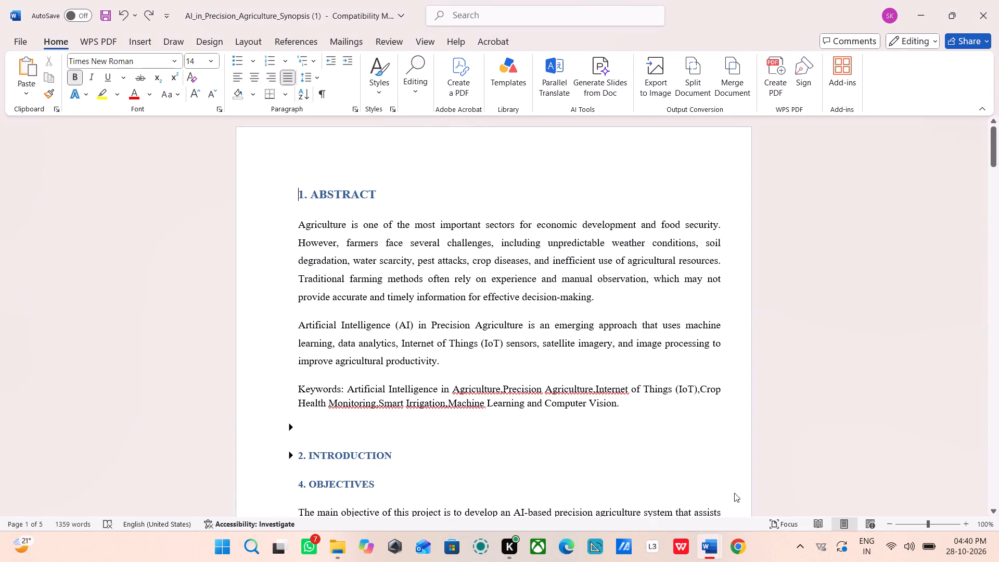
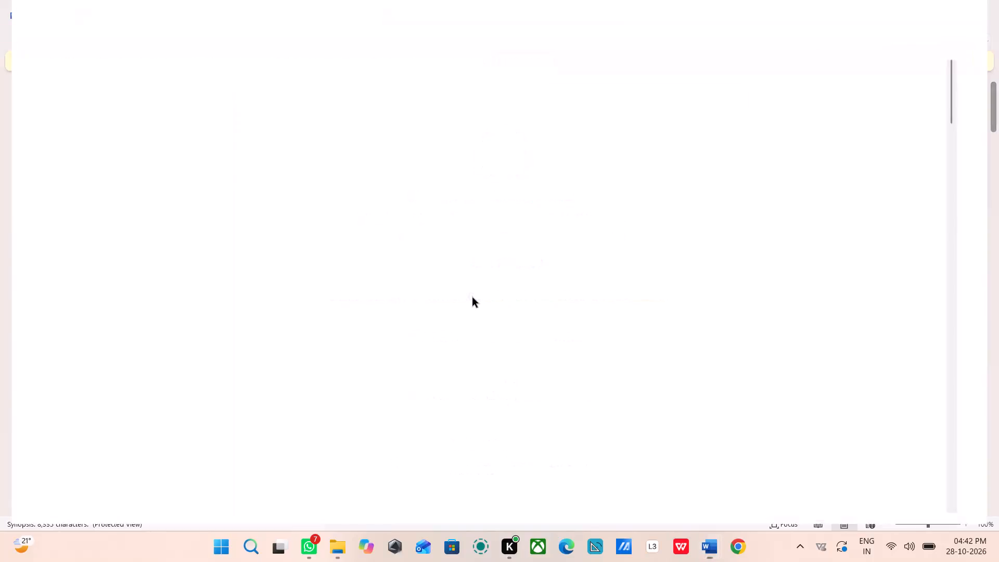
Look through Synopsis.pdf, examining its cover page, section headings and literature entries, and close the AI Assistant pane.
{"action": "scroll", "coordinate": [472, 298], "scroll_direction": "down", "scroll_amount": 1}
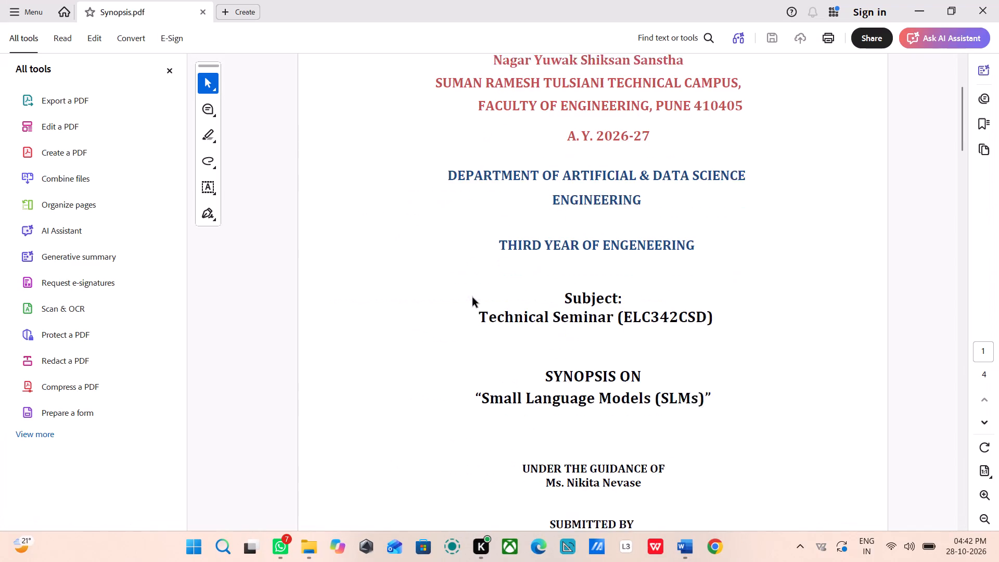
{"action": "scroll", "coordinate": [472, 298], "scroll_direction": "down", "scroll_amount": 1}
{"action": "scroll", "coordinate": [472, 298], "scroll_direction": "up", "scroll_amount": 10}
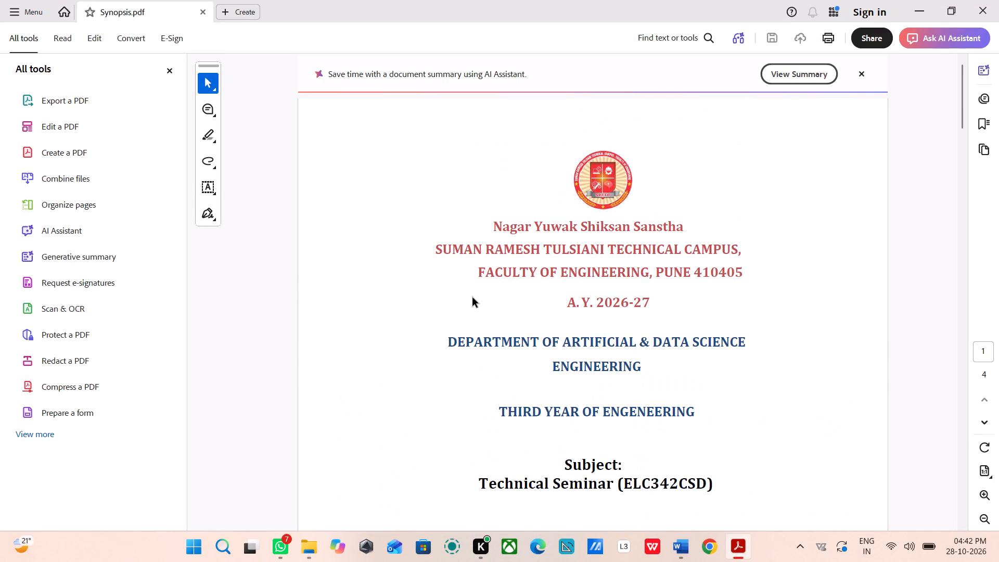
{"action": "scroll", "coordinate": [571, 173], "scroll_direction": "down", "scroll_amount": 4}
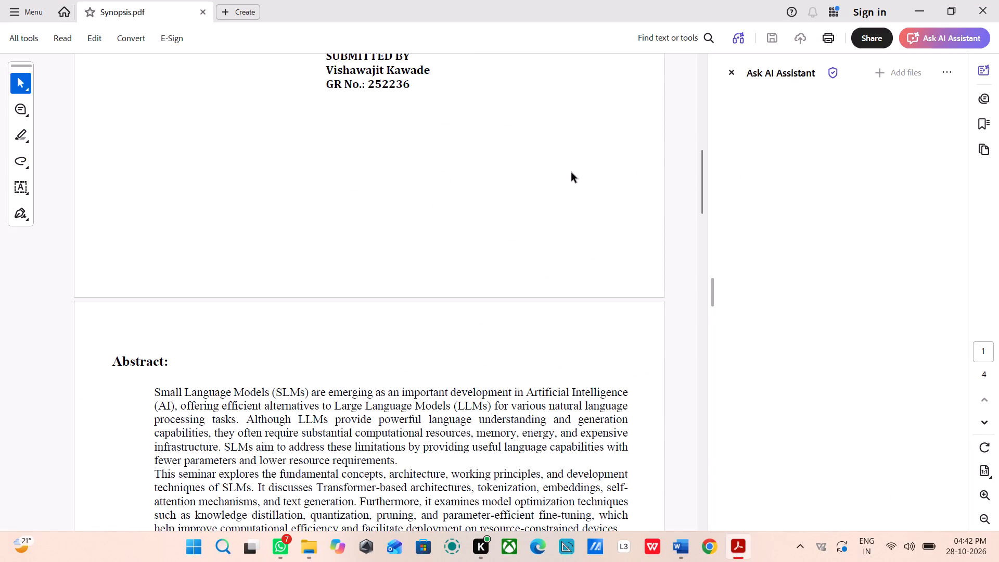
{"action": "scroll", "coordinate": [571, 173], "scroll_direction": "up", "scroll_amount": 6}
{"action": "scroll", "coordinate": [571, 173], "scroll_direction": "down", "scroll_amount": 4}
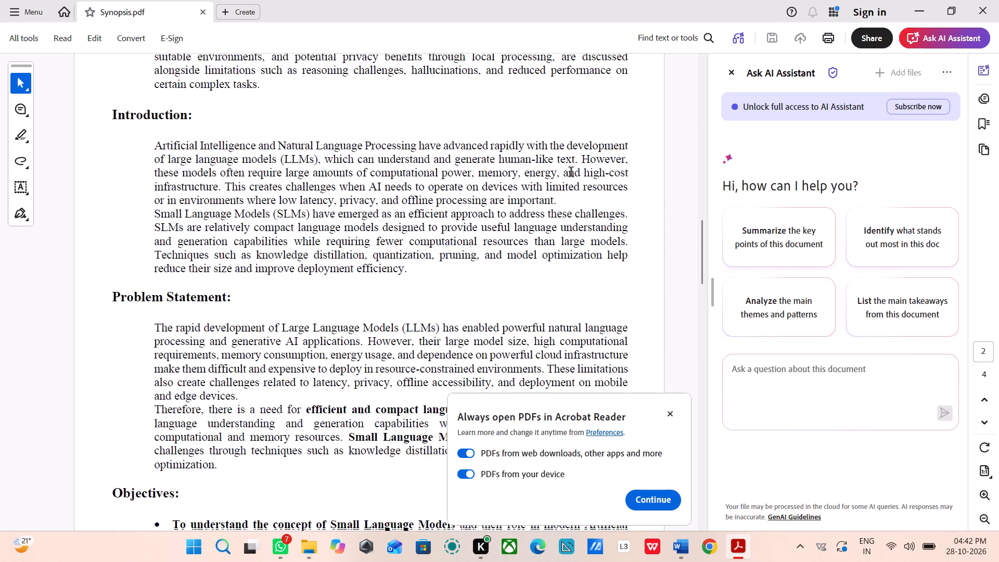
{"action": "scroll", "coordinate": [571, 173], "scroll_direction": "down", "scroll_amount": 4}
{"action": "scroll", "coordinate": [571, 173], "scroll_direction": "down", "scroll_amount": 20}
{"action": "scroll", "coordinate": [571, 173], "scroll_direction": "down", "scroll_amount": 16}
{"action": "scroll", "coordinate": [571, 173], "scroll_direction": "up", "scroll_amount": 7}
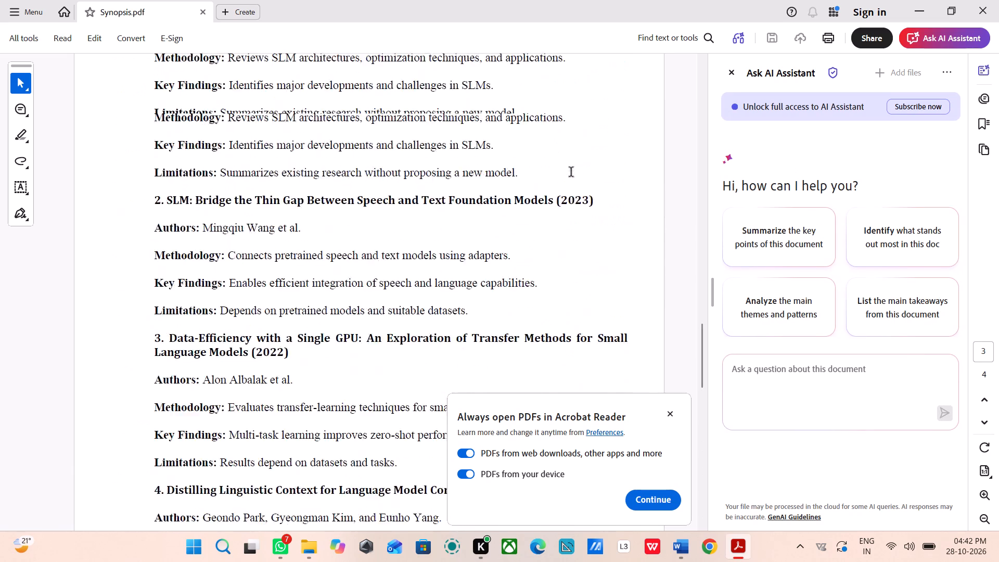
{"action": "scroll", "coordinate": [571, 173], "scroll_direction": "up", "scroll_amount": 8}
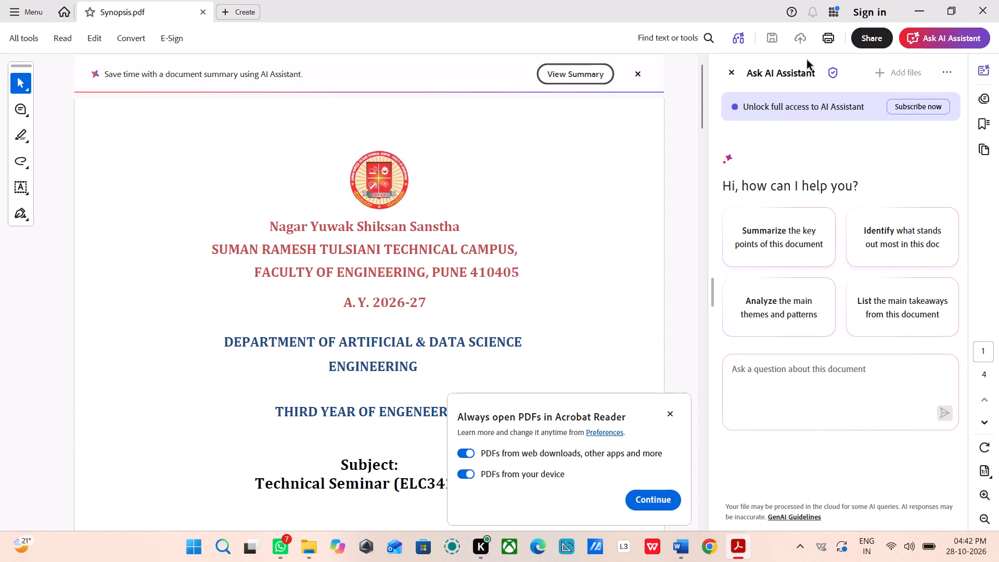
{"action": "left_click", "coordinate": [733, 77]}
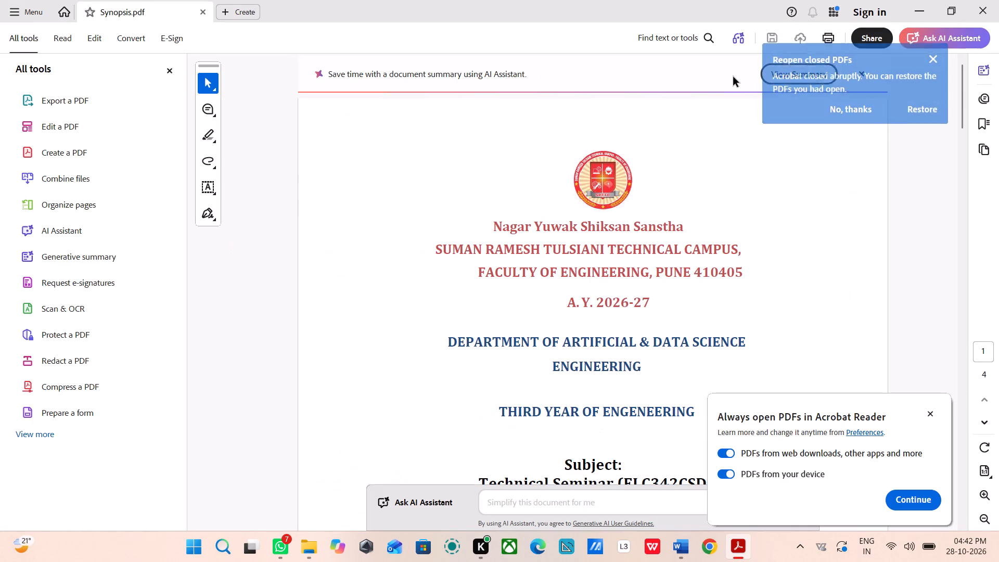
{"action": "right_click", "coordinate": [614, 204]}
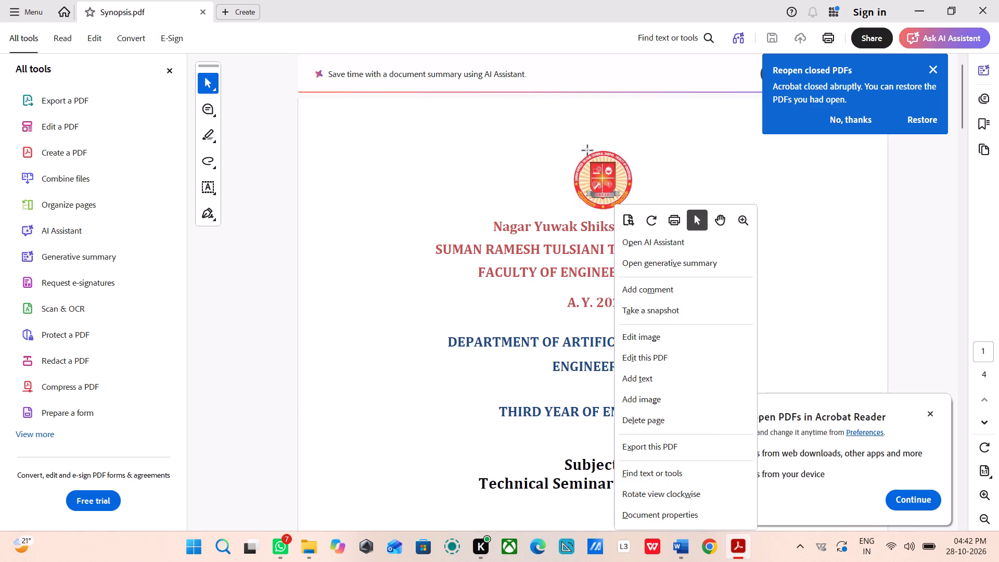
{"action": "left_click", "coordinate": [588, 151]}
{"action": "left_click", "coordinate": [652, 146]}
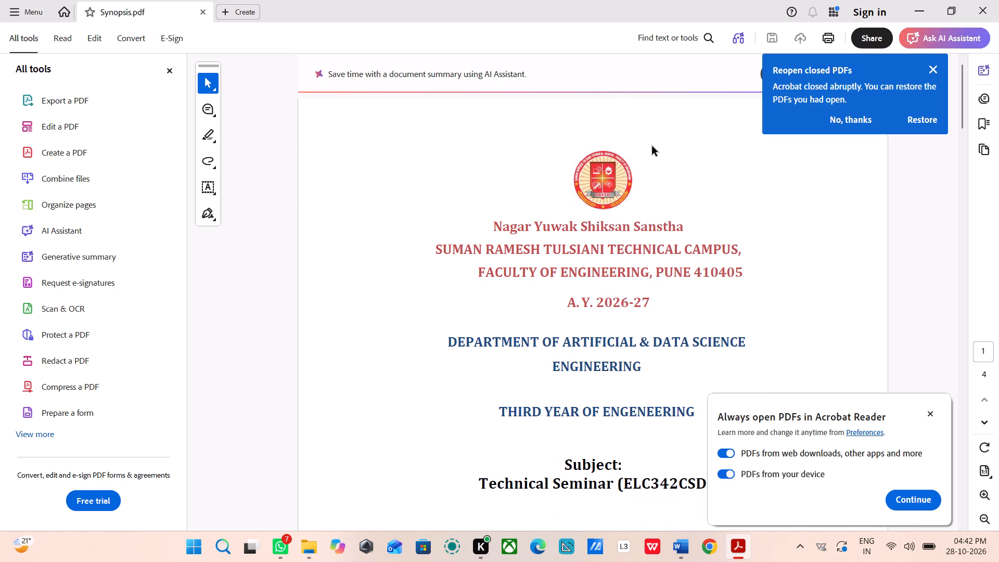
Try to delete the title text Small Language Models (SLMs) under SYNOPSIS ON on the PDF's cover page.
{"action": "scroll", "coordinate": [558, 261], "scroll_direction": "down", "scroll_amount": 2}
{"action": "scroll", "coordinate": [558, 261], "scroll_direction": "up", "scroll_amount": 1}
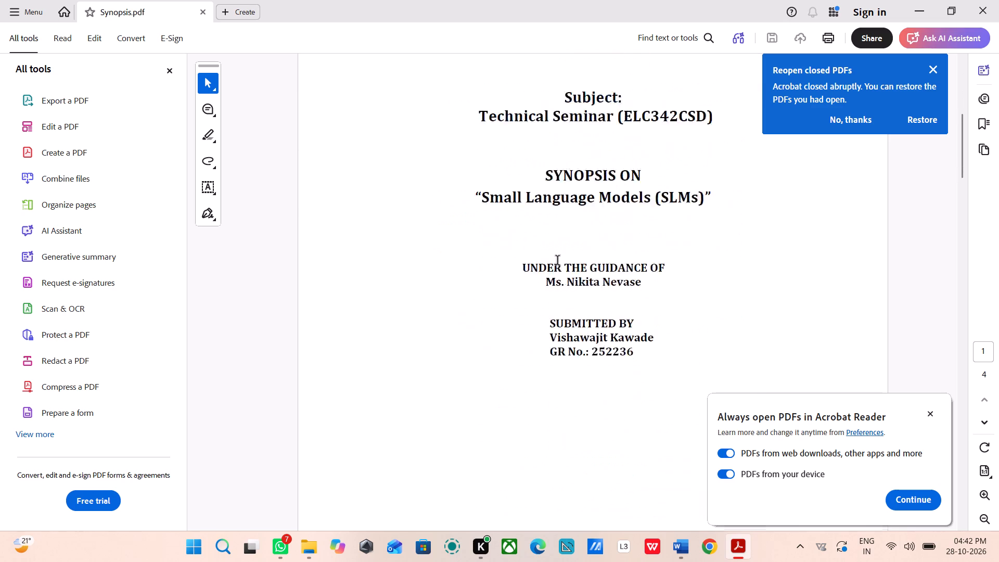
{"action": "scroll", "coordinate": [558, 261], "scroll_direction": "up", "scroll_amount": 2}
{"action": "scroll", "coordinate": [558, 261], "scroll_direction": "down", "scroll_amount": 1}
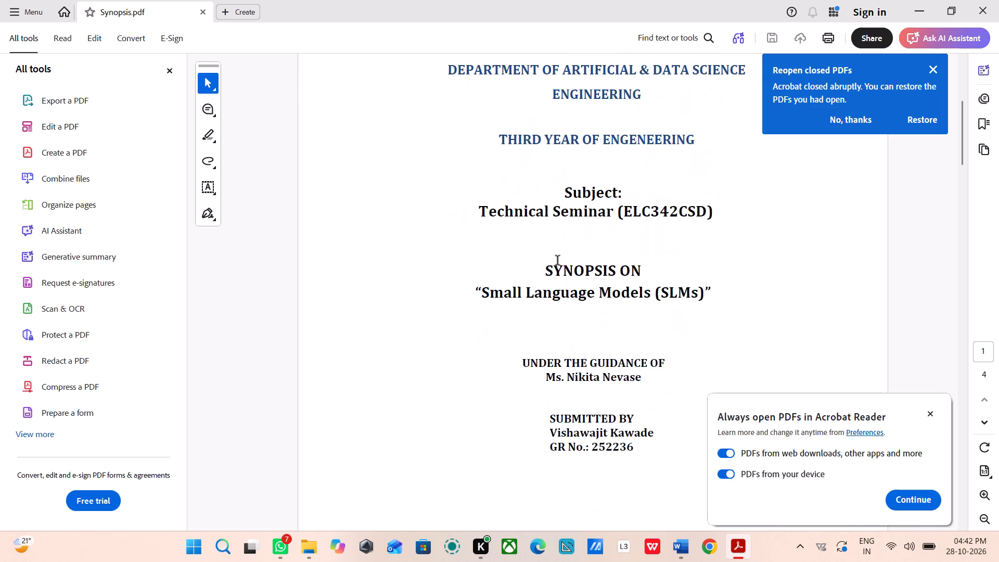
{"action": "left_click", "coordinate": [486, 293]}
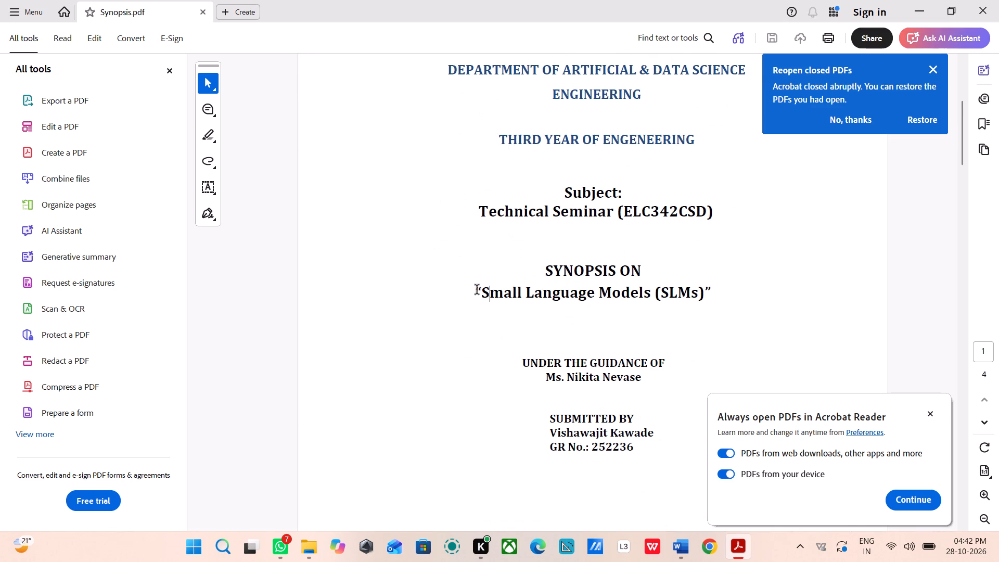
{"action": "left_click", "coordinate": [479, 290]}
{"action": "left_click", "coordinate": [483, 293]}
{"action": "left_click_drag", "start_coordinate": [483, 293], "coordinate": [685, 296]}
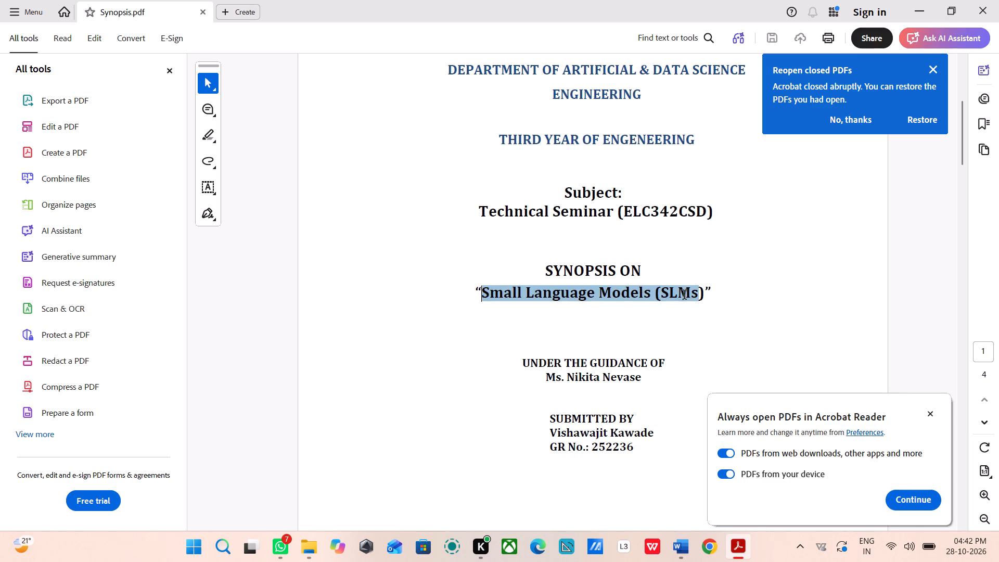
{"action": "left_click_drag", "start_coordinate": [685, 296], "coordinate": [700, 294]}
{"action": "left_click_drag", "start_coordinate": [700, 294], "coordinate": [703, 294]}
{"action": "key", "text": "BackSpace"}
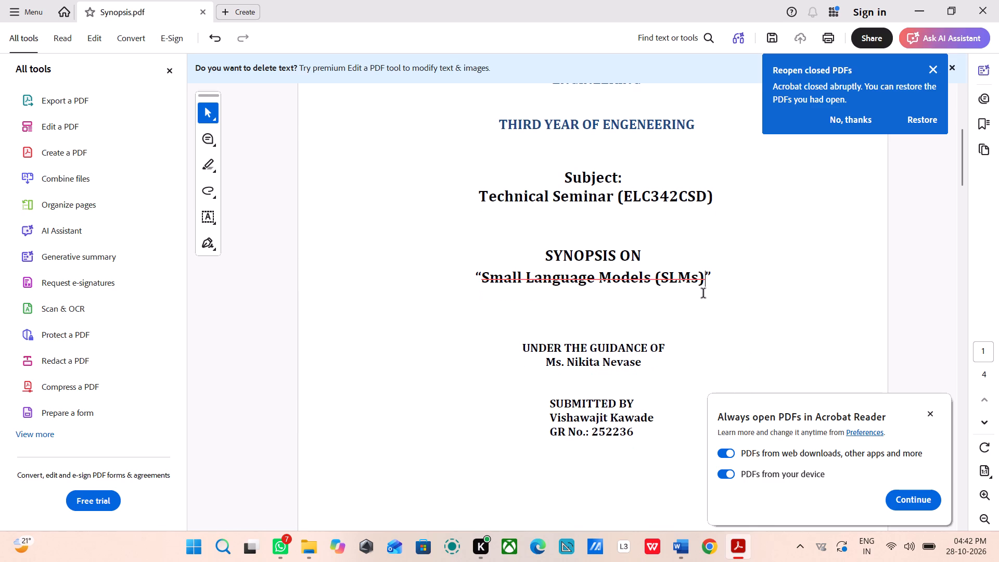
{"action": "key", "text": "BackSpace"}
{"action": "key", "text": "BackSpace"}
{"action": "key", "text": "BackSpace"}
{"action": "key", "text": "BackSpace"}
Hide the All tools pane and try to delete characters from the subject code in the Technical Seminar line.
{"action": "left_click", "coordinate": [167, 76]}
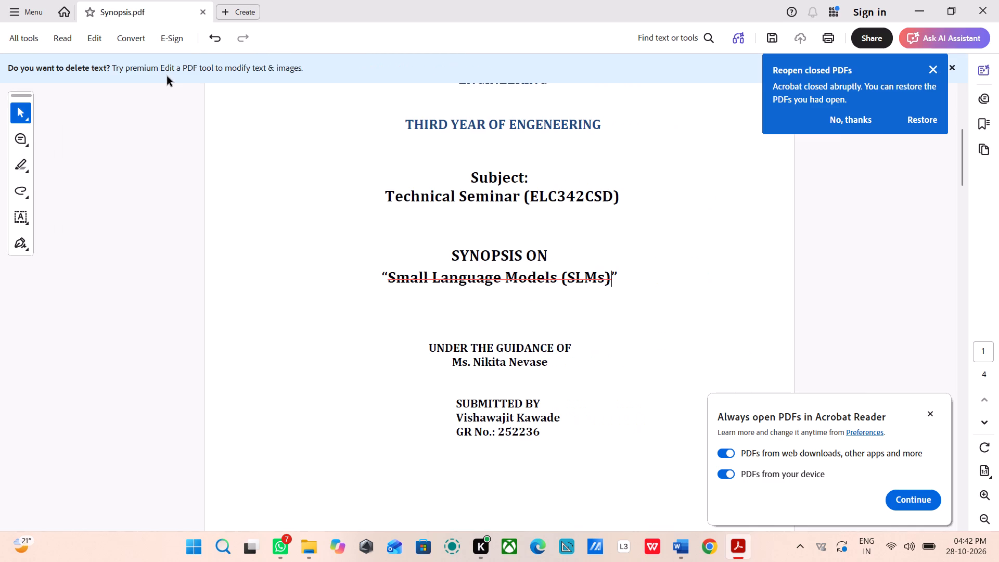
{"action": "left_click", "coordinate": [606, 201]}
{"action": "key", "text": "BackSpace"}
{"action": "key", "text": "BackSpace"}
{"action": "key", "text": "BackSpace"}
Set Word as the default app for .pdf files.
{"action": "left_click", "coordinate": [926, 69]}
{"action": "left_click", "coordinate": [923, 499]}
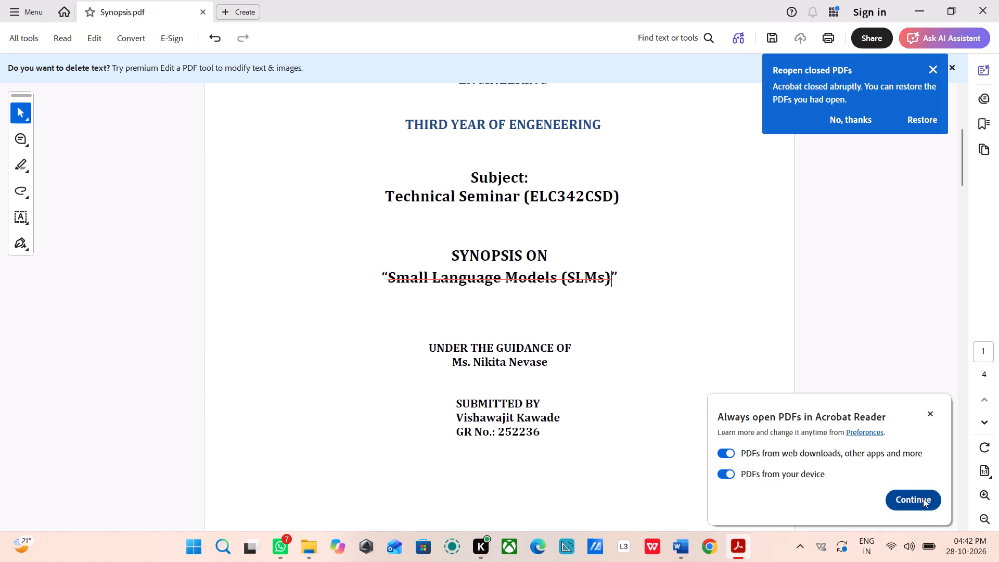
{"action": "key", "text": "space"}
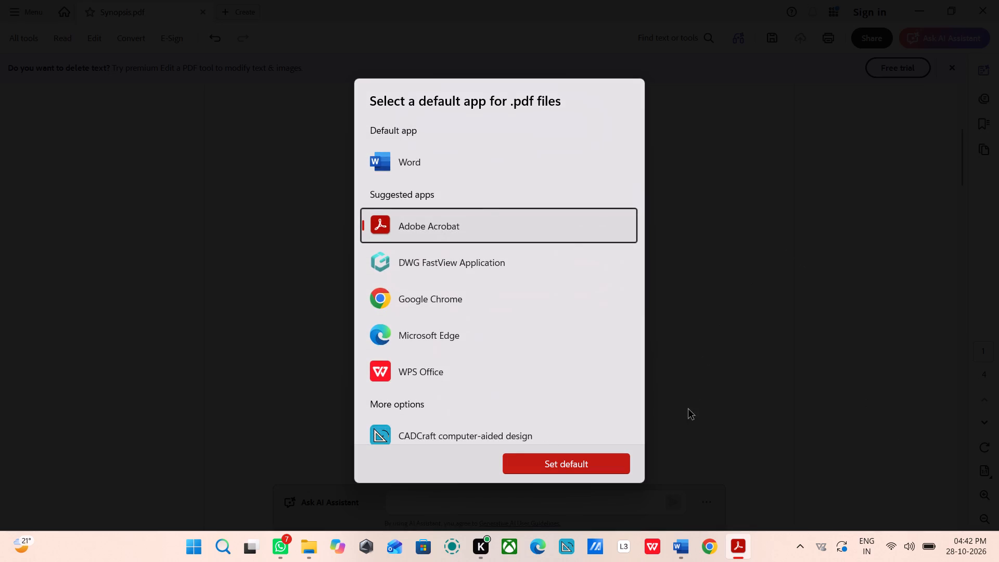
{"action": "left_click", "coordinate": [513, 174]}
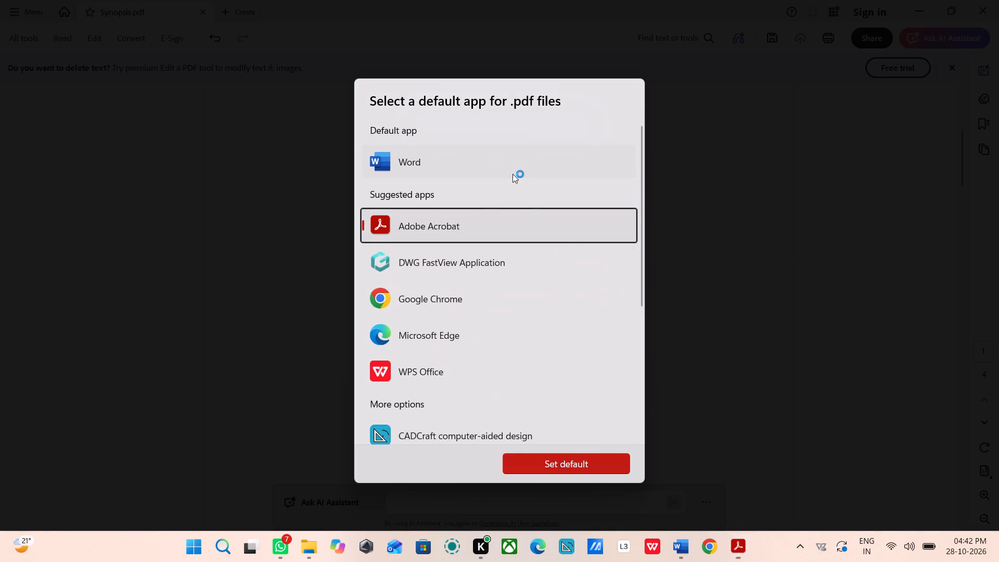
{"action": "left_click", "coordinate": [606, 455]}
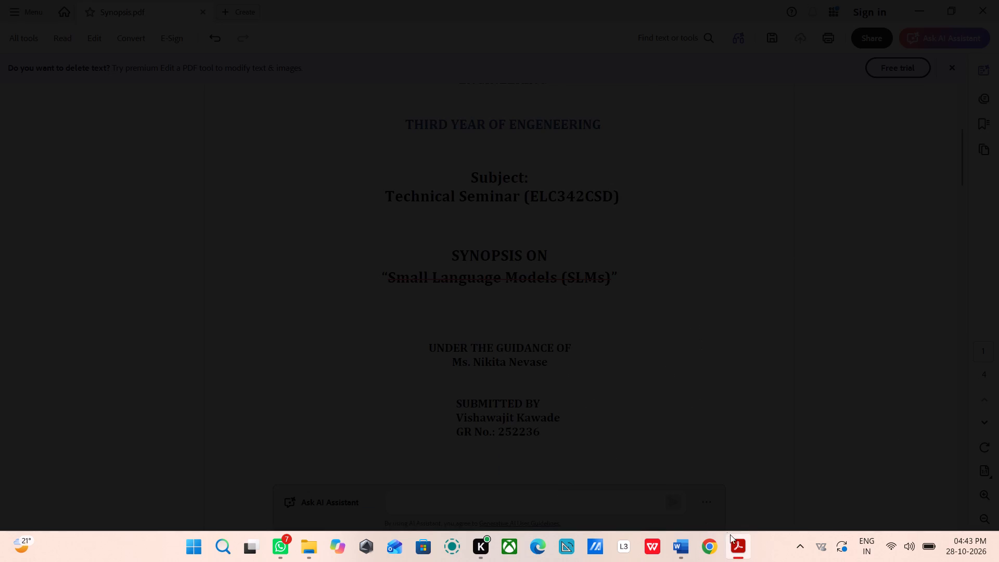
Switch to the Synopsis document in Word and enable editing for it.
{"action": "left_click", "coordinate": [735, 539]}
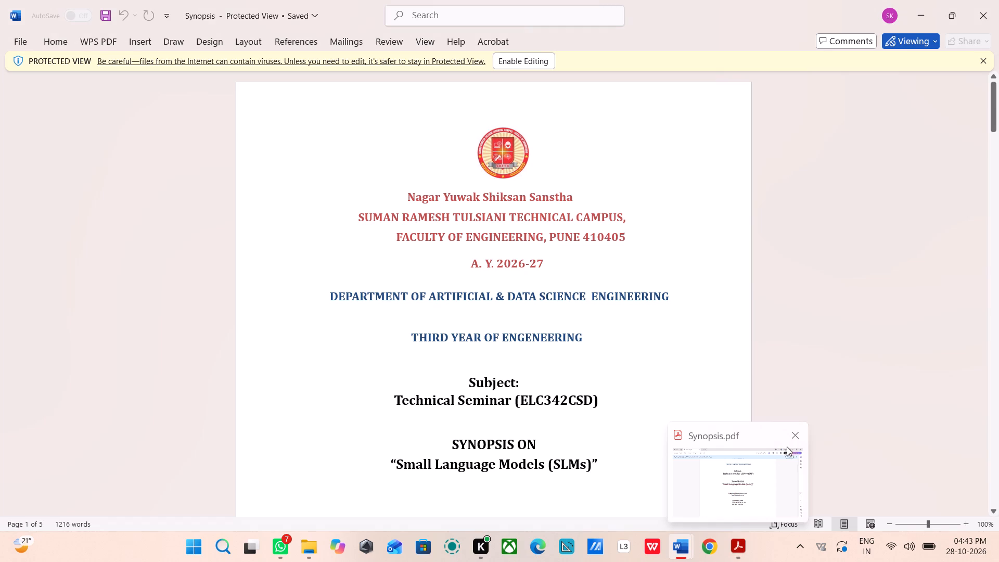
{"action": "left_click", "coordinate": [535, 60]}
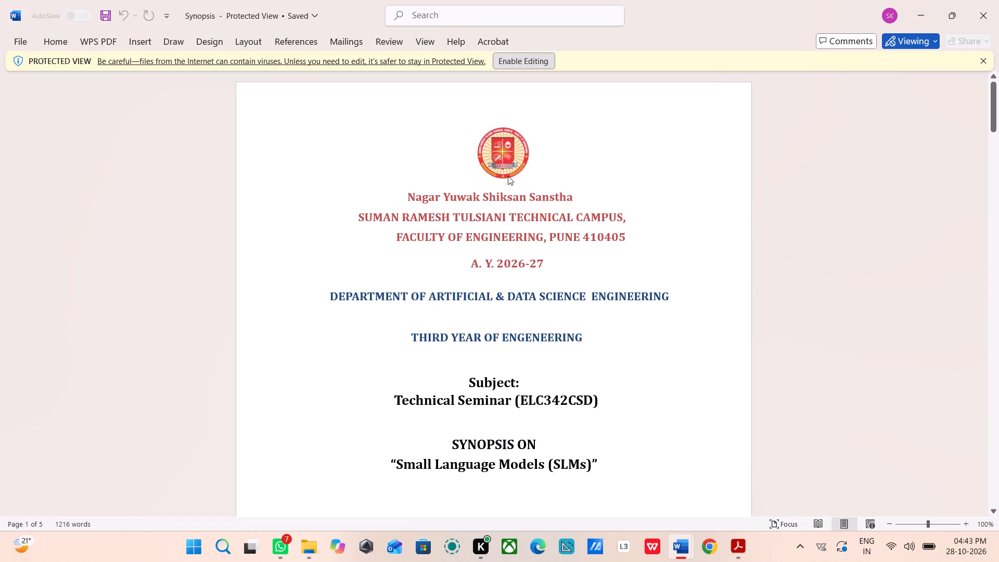
{"action": "scroll", "coordinate": [508, 176], "scroll_direction": "down", "scroll_amount": 2}
{"action": "scroll", "coordinate": [508, 176], "scroll_direction": "up", "scroll_amount": 1}
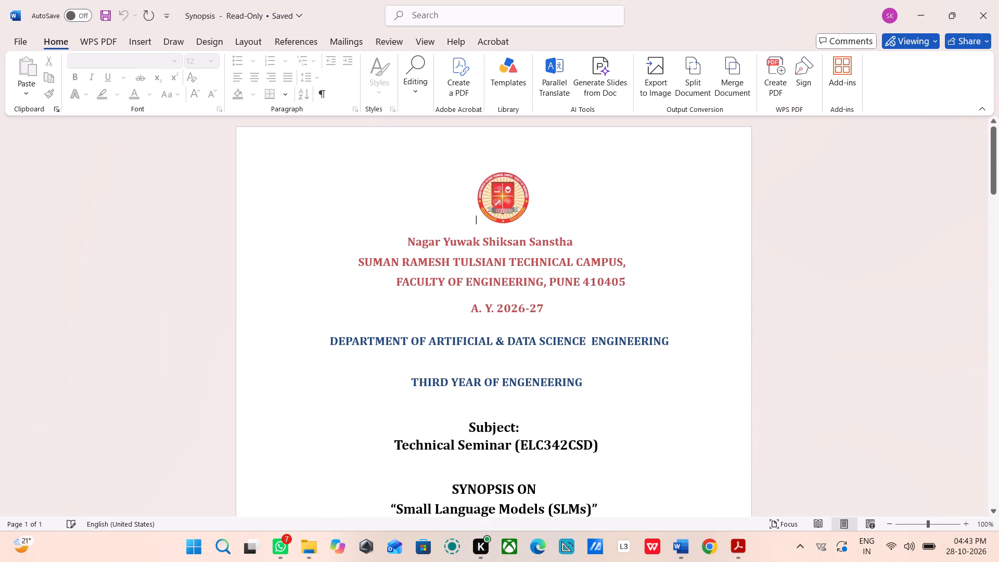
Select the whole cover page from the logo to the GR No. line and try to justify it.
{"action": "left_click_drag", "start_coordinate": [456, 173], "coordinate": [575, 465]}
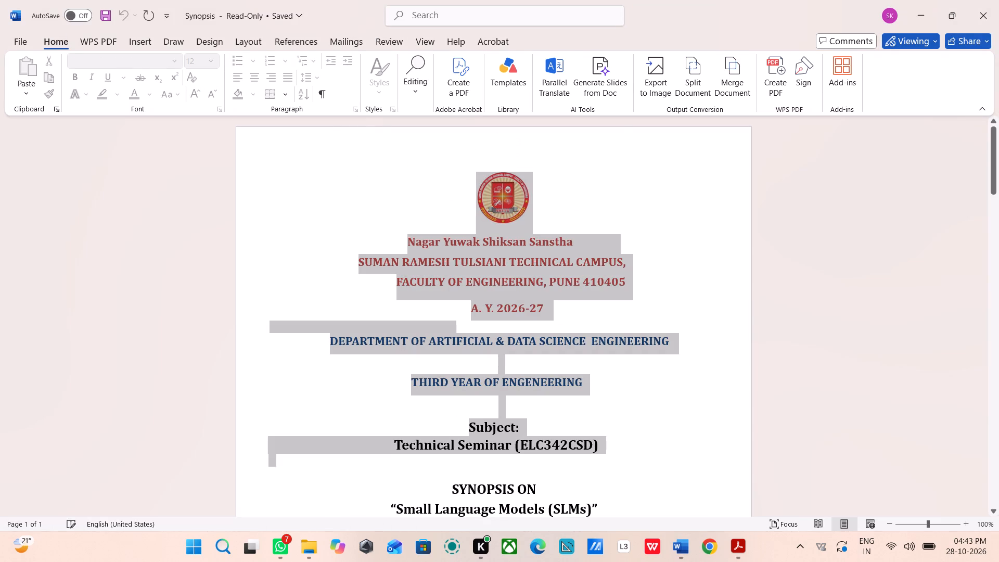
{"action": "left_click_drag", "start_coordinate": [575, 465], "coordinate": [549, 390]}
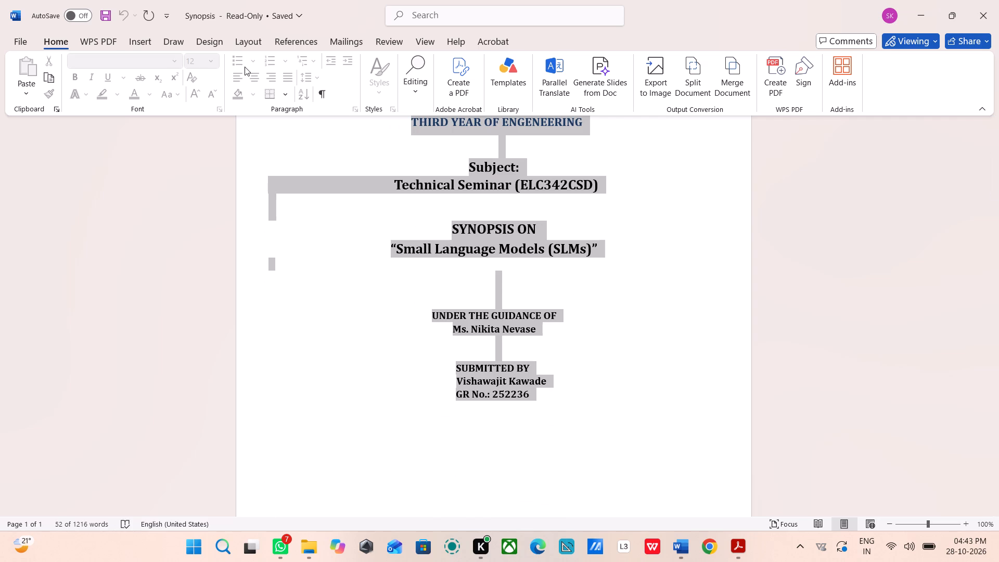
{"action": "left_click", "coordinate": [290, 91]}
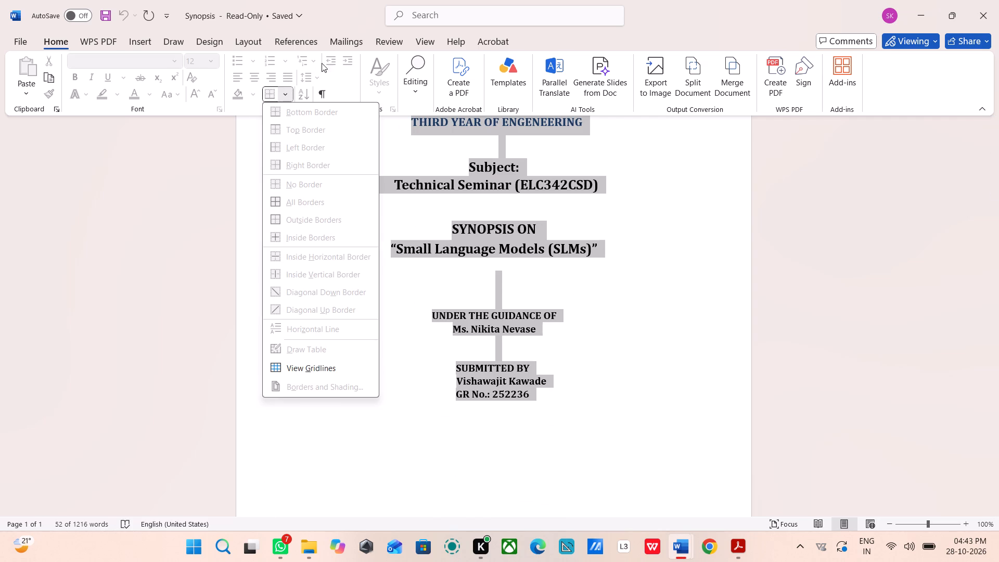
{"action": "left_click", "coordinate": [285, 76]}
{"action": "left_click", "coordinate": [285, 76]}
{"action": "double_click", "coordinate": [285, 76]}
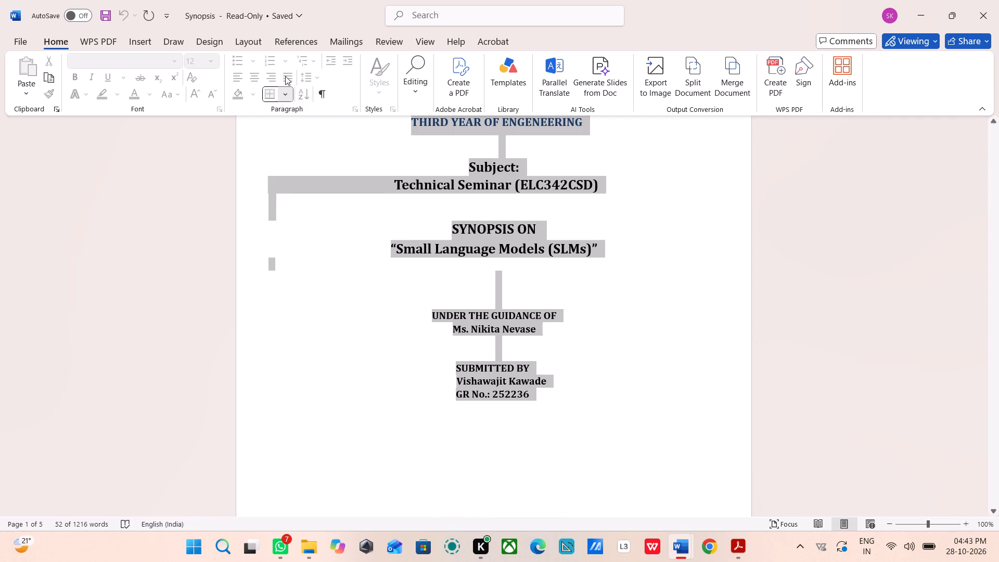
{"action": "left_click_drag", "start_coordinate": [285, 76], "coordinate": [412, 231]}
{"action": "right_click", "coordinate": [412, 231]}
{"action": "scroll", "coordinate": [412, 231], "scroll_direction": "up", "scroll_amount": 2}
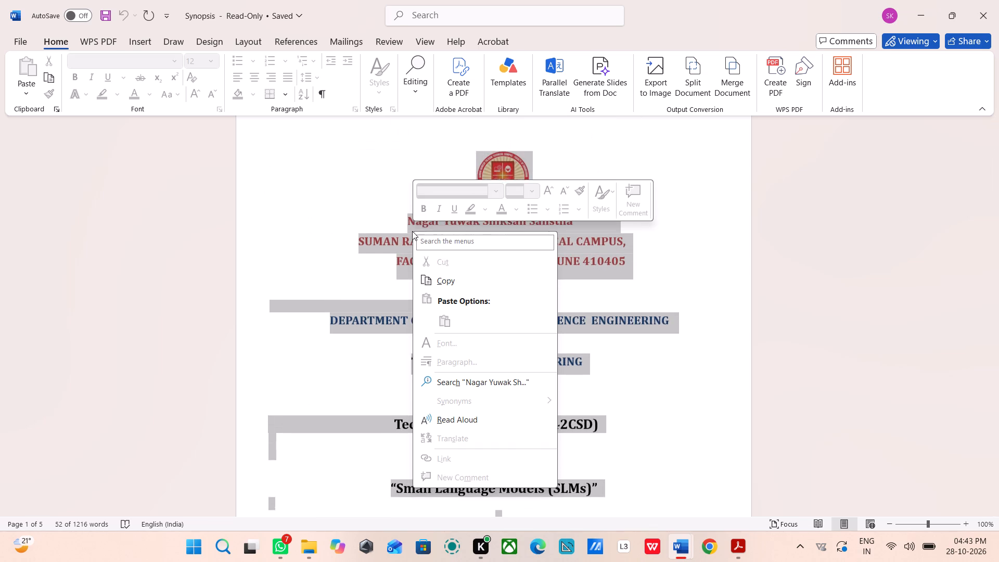
Close the Small Language Models Synopsis document.
{"action": "double_click", "coordinate": [994, 0]}
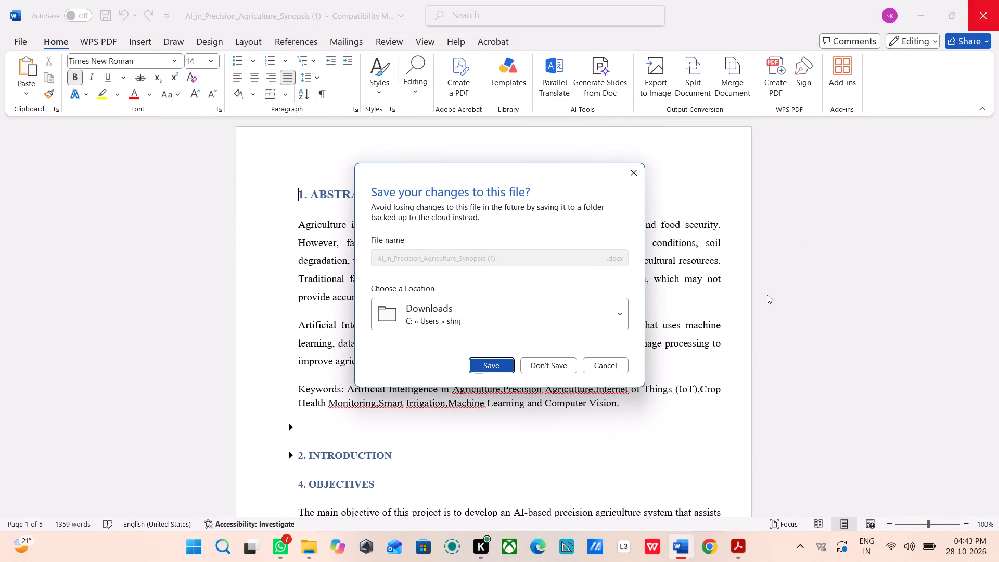
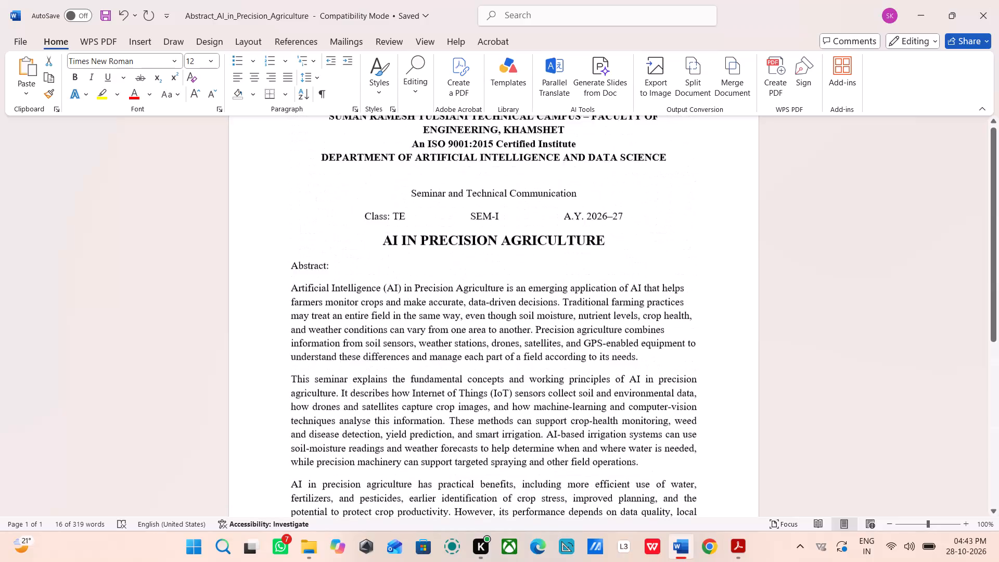
Remove the "1." before Artificial Intelligence in Agriculture in the abstract's keywords list.
{"action": "scroll", "coordinate": [457, 368], "scroll_direction": "up", "scroll_amount": 1}
{"action": "scroll", "coordinate": [457, 368], "scroll_direction": "down", "scroll_amount": 3}
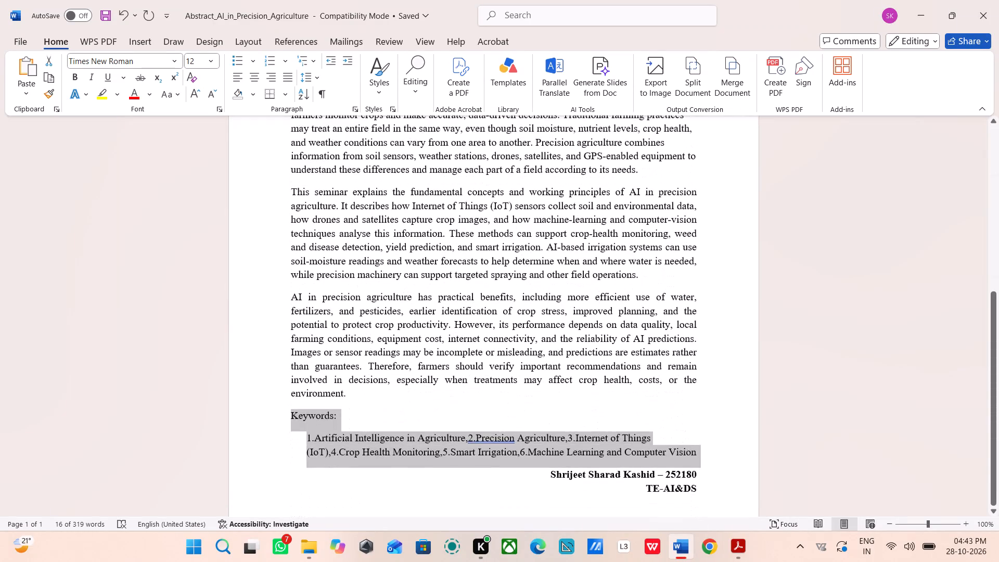
{"action": "left_click", "coordinate": [431, 440]}
{"action": "scroll", "coordinate": [431, 440], "scroll_direction": "up", "scroll_amount": 4}
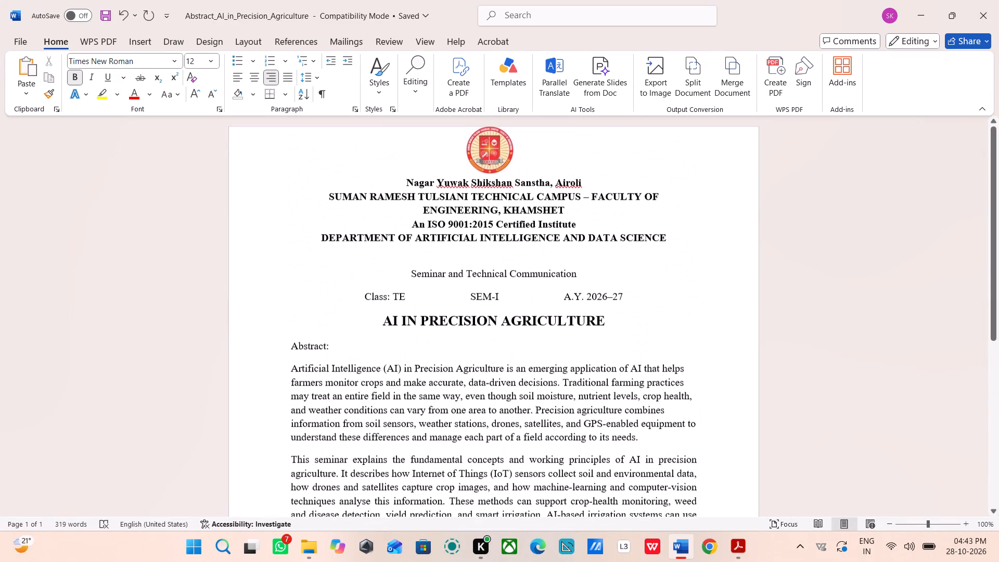
{"action": "scroll", "coordinate": [431, 440], "scroll_direction": "down", "scroll_amount": 1}
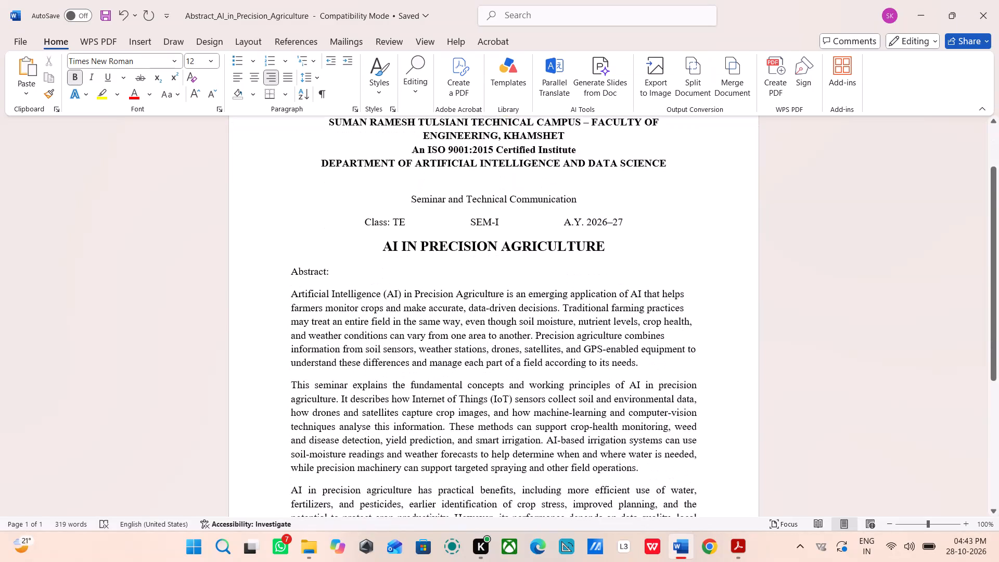
{"action": "scroll", "coordinate": [431, 440], "scroll_direction": "down", "scroll_amount": 4}
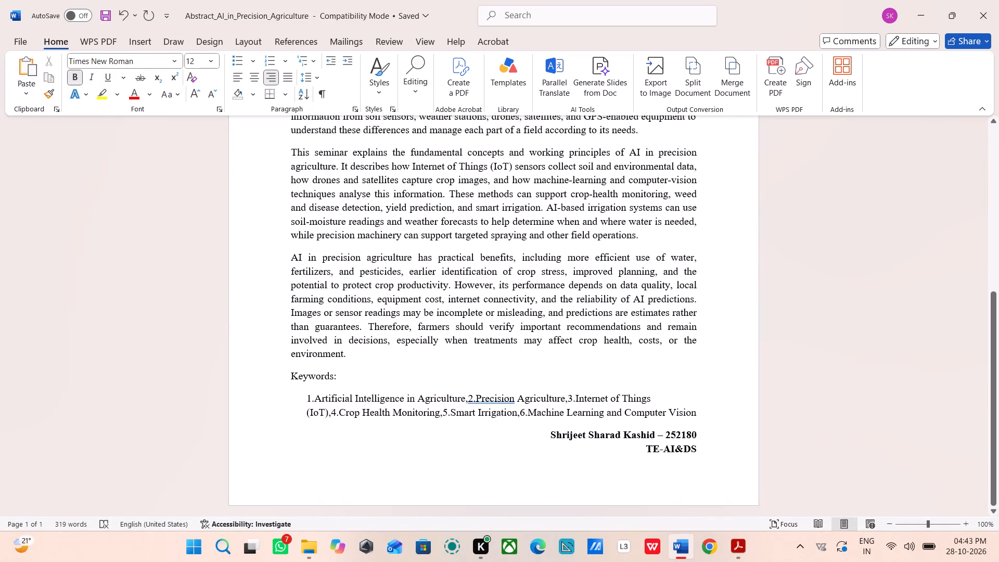
{"action": "left_click", "coordinate": [314, 398]}
{"action": "key", "text": "BackSpace"}
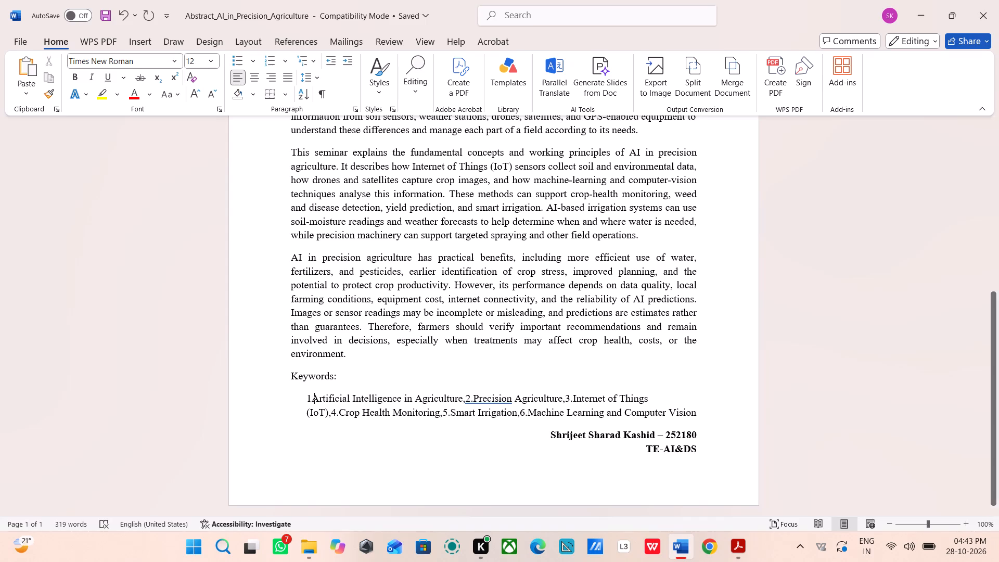
{"action": "key", "text": "BackSpace"}
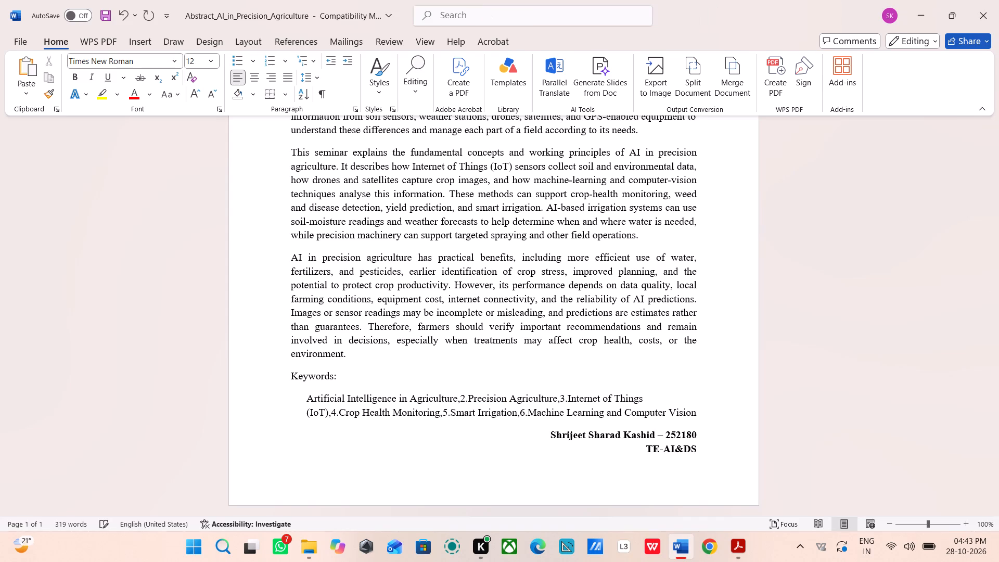
Replace the "2." before Precision Agriculture in the keywords list with a comma.
{"action": "key", "text": "Right"}
{"action": "key", "text": "Right"}
{"action": "key", "text": "Right"}
{"action": "key", "text": "Right"}
{"action": "key", "text": "Right"}
{"action": "key", "text": "Right"}
{"action": "key", "text": "Right"}
{"action": "key", "text": "Right"}
{"action": "key", "text": "Right"}
{"action": "key", "text": "Right"}
{"action": "key", "text": "Right"}
{"action": "key", "text": "Right"}
{"action": "key", "text": "Right"}
{"action": "key", "text": "Right"}
{"action": "key", "text": "Right"}
{"action": "key", "text": "Right"}
{"action": "key", "text": "Right"}
{"action": "key", "text": "Right"}
{"action": "key", "text": "Right"}
{"action": "key", "text": "Right"}
{"action": "key", "text": "Right"}
{"action": "key", "text": "Right"}
{"action": "key", "text": "BackSpace"}
{"action": "key", "text": "BackSpace"}
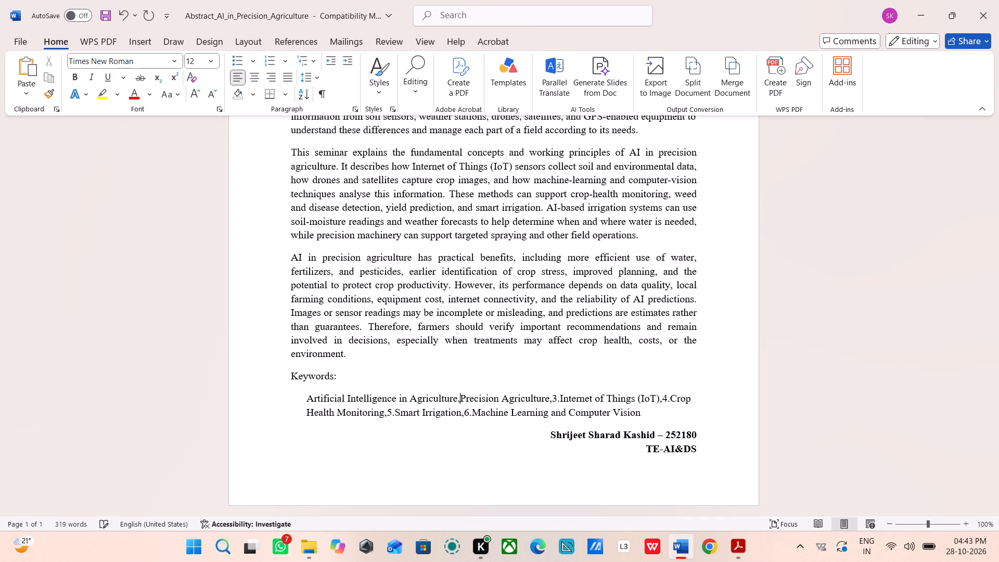
{"action": "key", "text": "comma"}
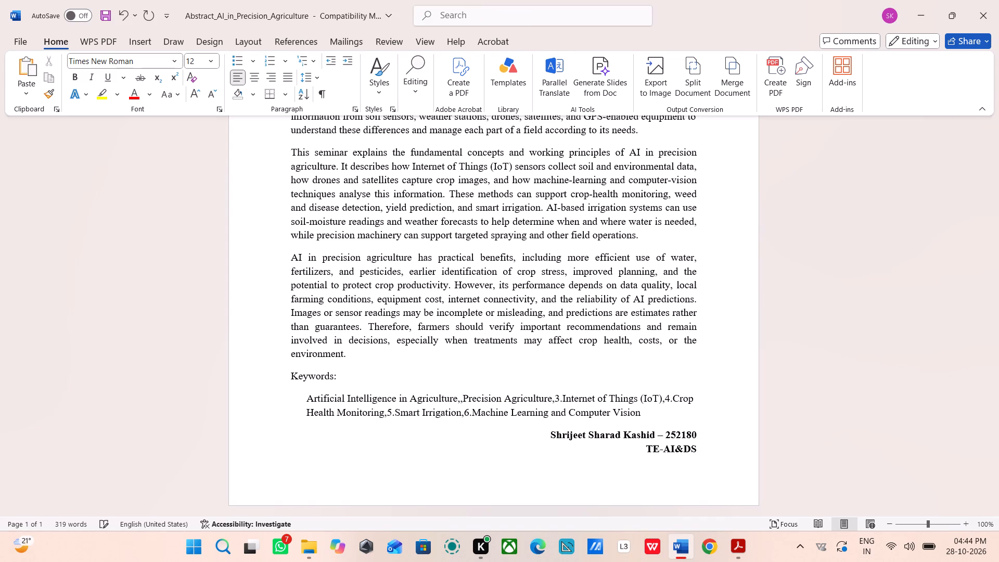
Remove the "3." before Internet of Things (IoT) in the keywords list.
{"action": "key", "text": "Right"}
{"action": "key", "text": "Right"}
{"action": "key", "text": "Right"}
{"action": "key", "text": "Right"}
{"action": "key", "text": "Right"}
{"action": "key", "text": "Right"}
{"action": "key", "text": "Right"}
{"action": "key", "text": "Right"}
{"action": "key", "text": "Right"}
{"action": "key", "text": "Right"}
{"action": "key", "text": "Right"}
{"action": "key", "text": "Right"}
{"action": "key", "text": "Right"}
{"action": "key", "text": "Right"}
{"action": "key", "text": "Right"}
{"action": "key", "text": "Right"}
{"action": "key", "text": "Right"}
{"action": "key", "text": "Right"}
{"action": "key", "text": "Right"}
{"action": "key", "text": "Right"}
{"action": "key", "text": "Right"}
{"action": "key", "text": "Right"}
{"action": "key", "text": "BackSpace"}
{"action": "key", "text": "BackSpace"}
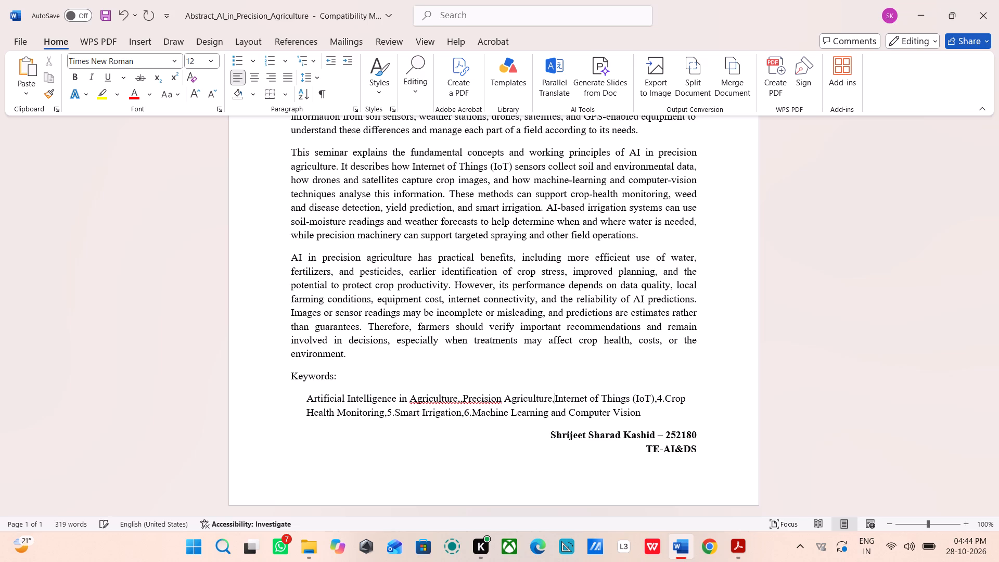
Remove the "4." before Crop Health Monitoring in the keywords list.
{"action": "key", "text": "Right"}
{"action": "key", "text": "Right"}
{"action": "key", "text": "Right"}
{"action": "key", "text": "Right"}
{"action": "key", "text": "Right"}
{"action": "key", "text": "Right"}
{"action": "key", "text": "Right"}
{"action": "key", "text": "Right"}
{"action": "key", "text": "Right"}
{"action": "key", "text": "Right"}
{"action": "key", "text": "Right"}
{"action": "key", "text": "Right"}
{"action": "key", "text": "Right"}
{"action": "key", "text": "Right"}
{"action": "key", "text": "Right"}
{"action": "key", "text": "Right"}
{"action": "key", "text": "Right"}
{"action": "key", "text": "Right"}
{"action": "key", "text": "Right"}
{"action": "key", "text": "Right"}
{"action": "key", "text": "Right"}
{"action": "key", "text": "Right"}
{"action": "key", "text": "BackSpace"}
{"action": "key", "text": "BackSpace"}
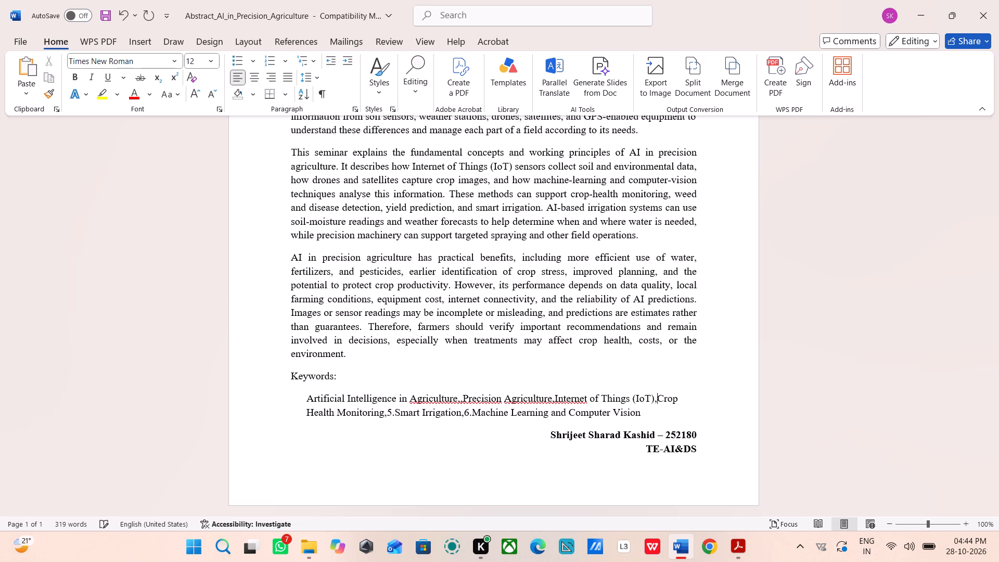
Remove the "6." before Machine Learning and Computer Vision in the keywords list.
{"action": "key", "text": "Down"}
{"action": "key", "text": "Left"}
{"action": "key", "text": "Left"}
{"action": "key", "text": "Left"}
{"action": "key", "text": "Left"}
{"action": "key", "text": "Left"}
{"action": "key", "text": "Left"}
{"action": "key", "text": "Left"}
{"action": "key", "text": "Left"}
{"action": "key", "text": "Left"}
{"action": "key", "text": "Left"}
{"action": "key", "text": "Left"}
{"action": "key", "text": "Left"}
{"action": "key", "text": "Left"}
{"action": "key", "text": "Left"}
{"action": "key", "text": "Left"}
{"action": "key", "text": "Left"}
{"action": "key", "text": "Left"}
{"action": "key", "text": "Left"}
{"action": "key", "text": "Left"}
{"action": "key", "text": "Left"}
{"action": "key", "text": "Left"}
{"action": "key", "text": "Left"}
{"action": "key", "text": "Left"}
{"action": "key", "text": "Left"}
{"action": "key", "text": "Left"}
{"action": "key", "text": "Left"}
{"action": "key", "text": "Left"}
{"action": "key", "text": "Right"}
{"action": "key", "text": "Right"}
{"action": "key", "text": "BackSpace"}
{"action": "key", "text": "BackSpace"}
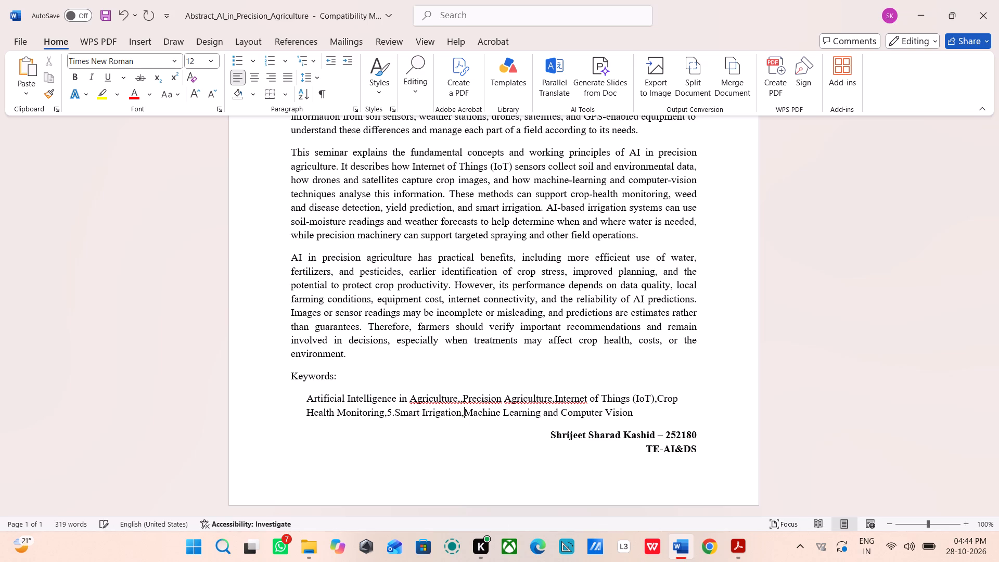
Remove the "5." before Smart Irrigation in the keywords list.
{"action": "key", "text": "Left"}
{"action": "key", "text": "Left"}
{"action": "key", "text": "Left"}
{"action": "key", "text": "Left"}
{"action": "key", "text": "Left"}
{"action": "key", "text": "Left"}
{"action": "key", "text": "Left"}
{"action": "key", "text": "Left"}
{"action": "key", "text": "Left"}
{"action": "key", "text": "Left"}
{"action": "key", "text": "Left"}
{"action": "key", "text": "Left"}
{"action": "key", "text": "Left"}
{"action": "key", "text": "Left"}
{"action": "key", "text": "Left"}
{"action": "key", "text": "Left"}
{"action": "key", "text": "Left"}
{"action": "key", "text": "BackSpace"}
{"action": "key", "text": "BackSpace"}
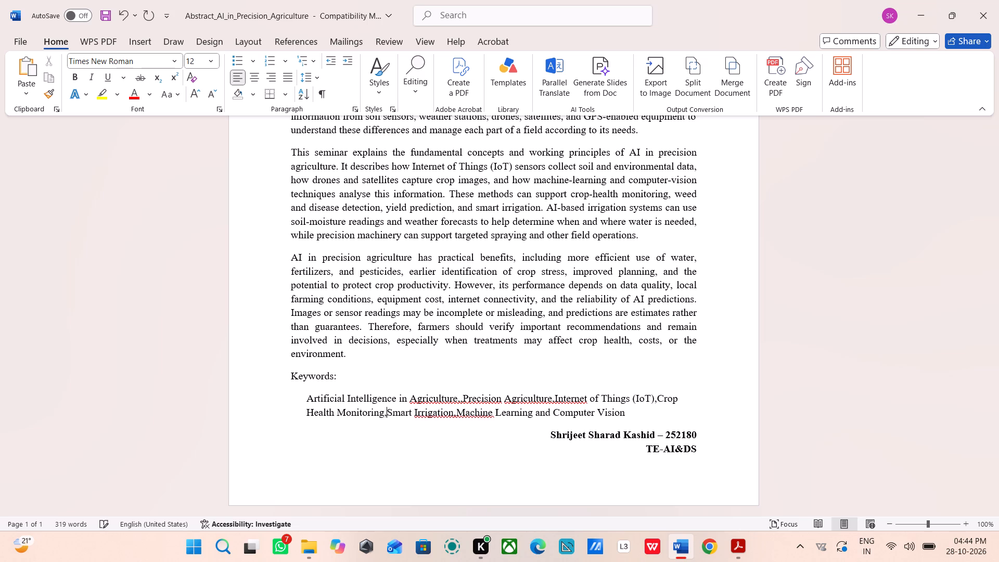
Remove the indent and line break before the keyword list so it follows "Keywords:" on the same line, separated by a space.
{"action": "key", "text": "Left"}
{"action": "key", "text": "Left"}
{"action": "key", "text": "Left"}
{"action": "key", "text": "Left"}
{"action": "key", "text": "Left"}
{"action": "key", "text": "Left"}
{"action": "key", "text": "Left"}
{"action": "key", "text": "Left"}
{"action": "key", "text": "Left"}
{"action": "key", "text": "Left"}
{"action": "key", "text": "Left"}
{"action": "key", "text": "Left"}
{"action": "key", "text": "Left"}
{"action": "key", "text": "Left"}
{"action": "key", "text": "Left"}
{"action": "key", "text": "Left"}
{"action": "key", "text": "Left"}
{"action": "key", "text": "Left"}
{"action": "key", "text": "Left"}
{"action": "key", "text": "Left"}
{"action": "key", "text": "Left"}
{"action": "key", "text": "Left"}
{"action": "key", "text": "Left"}
{"action": "key", "text": "Left"}
{"action": "key", "text": "Left"}
{"action": "key", "text": "Left"}
{"action": "key", "text": "Left"}
{"action": "key", "text": "Left"}
{"action": "key", "text": "Left"}
{"action": "key", "text": "Left"}
{"action": "key", "text": "Left"}
{"action": "key", "text": "Left"}
{"action": "key", "text": "Left"}
{"action": "key", "text": "Left"}
{"action": "key", "text": "Left"}
{"action": "key", "text": "Left"}
{"action": "key", "text": "Left"}
{"action": "key", "text": "Left"}
{"action": "key", "text": "Left"}
{"action": "key", "text": "Left"}
{"action": "key", "text": "Left"}
{"action": "key", "text": "Left"}
{"action": "key", "text": "Left"}
{"action": "key", "text": "BackSpace"}
{"action": "key", "text": "BackSpace"}
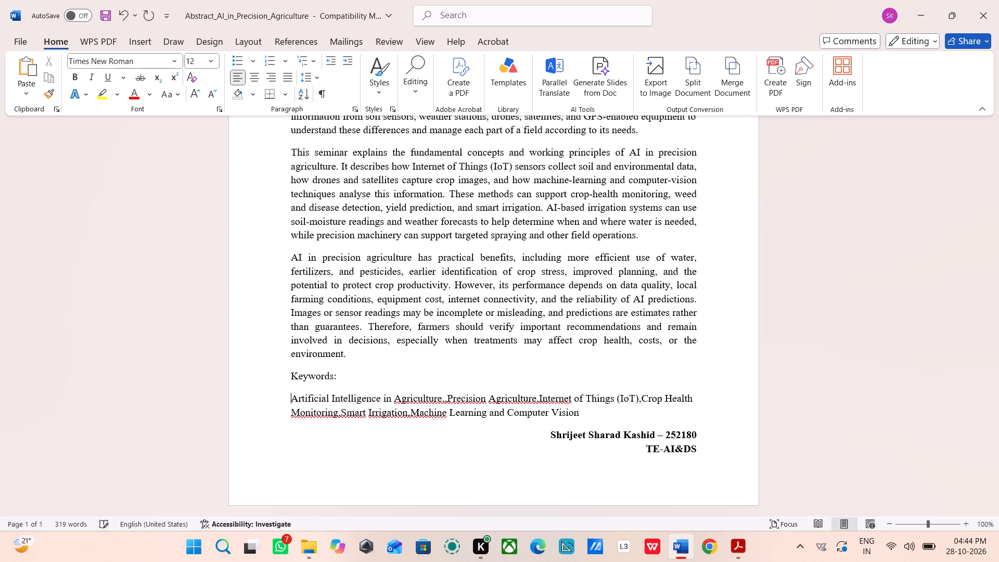
{"action": "key", "text": "BackSpace"}
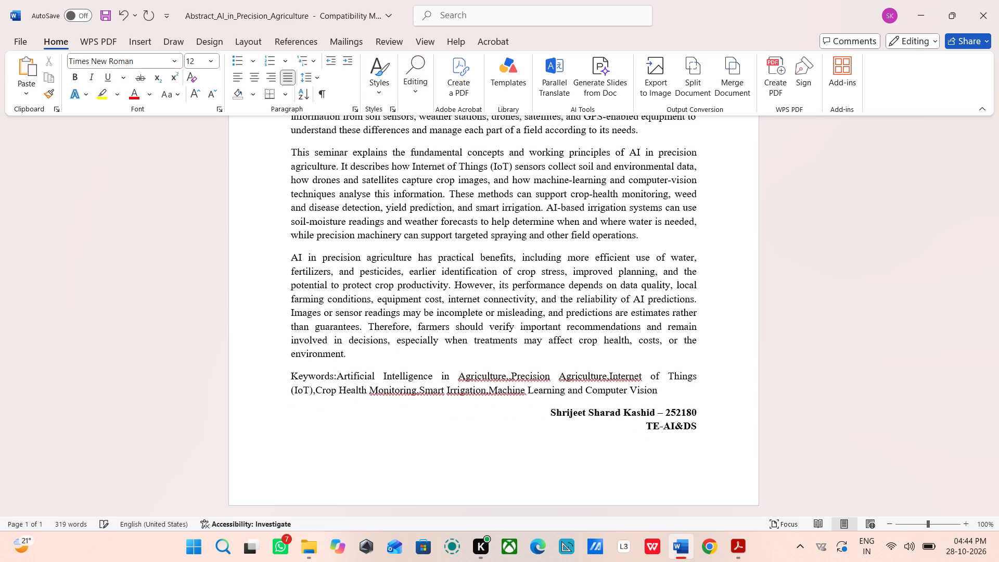
{"action": "key", "text": "space"}
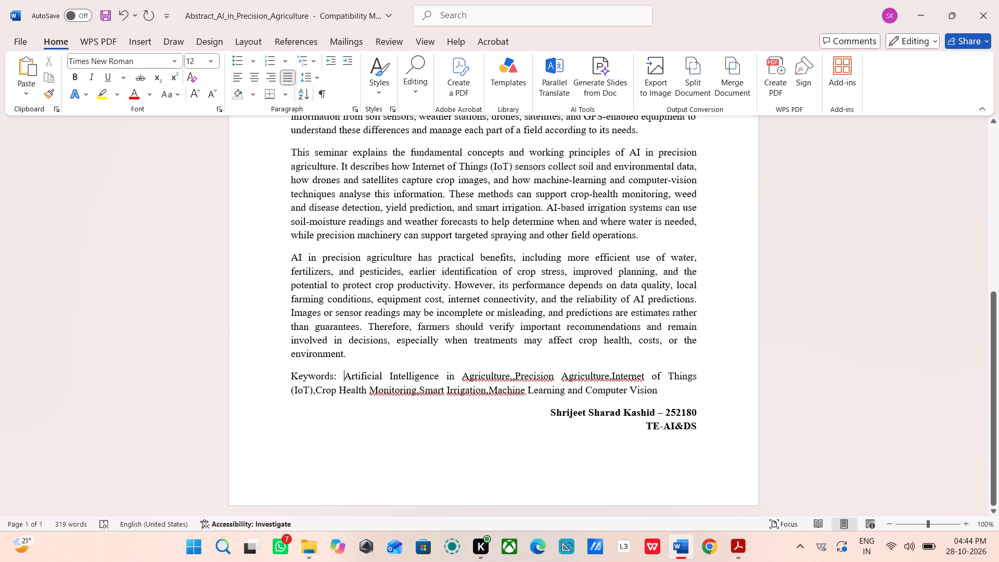
Make the "Keywords:" label bold, including its colon, at the start of the keyword list.
{"action": "left_click_drag", "start_coordinate": [335, 377], "coordinate": [291, 382]}
{"action": "left_click_drag", "start_coordinate": [291, 382], "coordinate": [257, 380]}
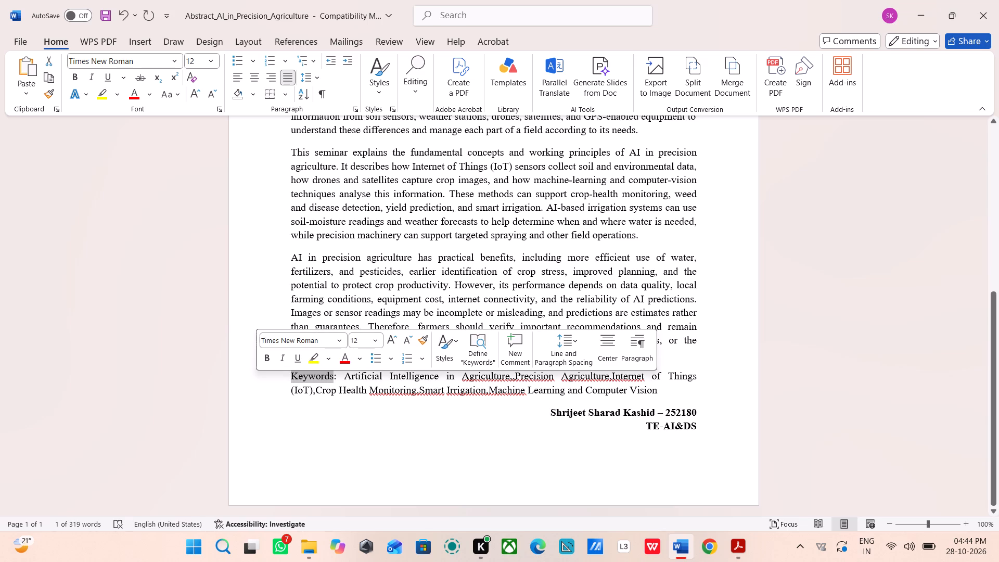
{"action": "left_click", "coordinate": [266, 356]}
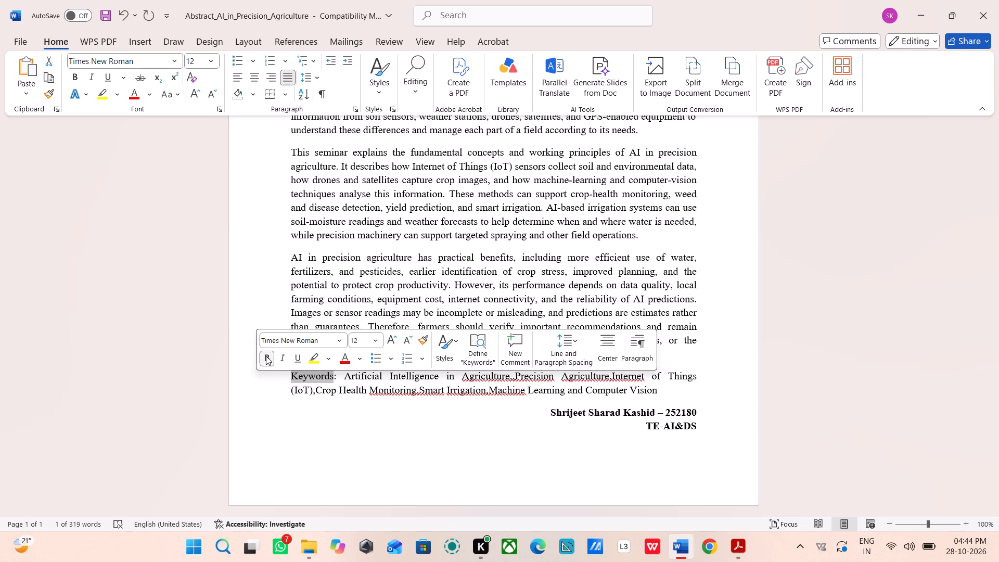
{"action": "left_click", "coordinate": [271, 382]}
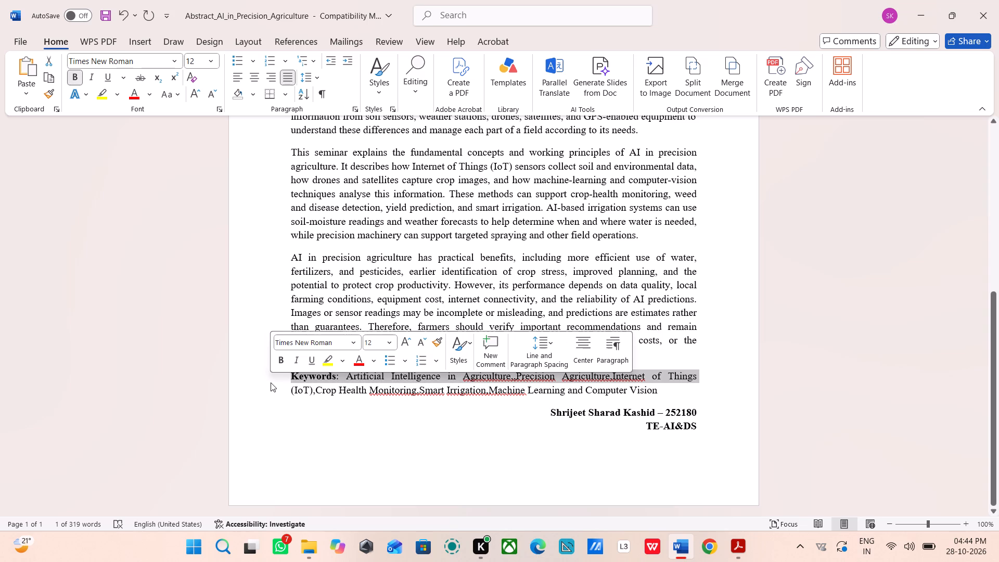
{"action": "left_click", "coordinate": [345, 384]}
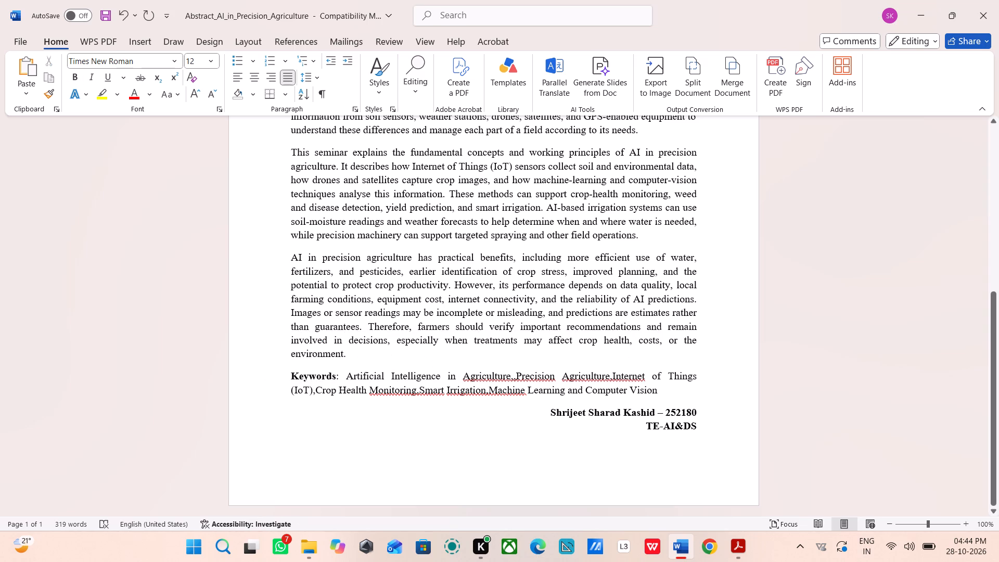
{"action": "left_click", "coordinate": [337, 376]}
{"action": "left_click_drag", "start_coordinate": [337, 376], "coordinate": [341, 384]}
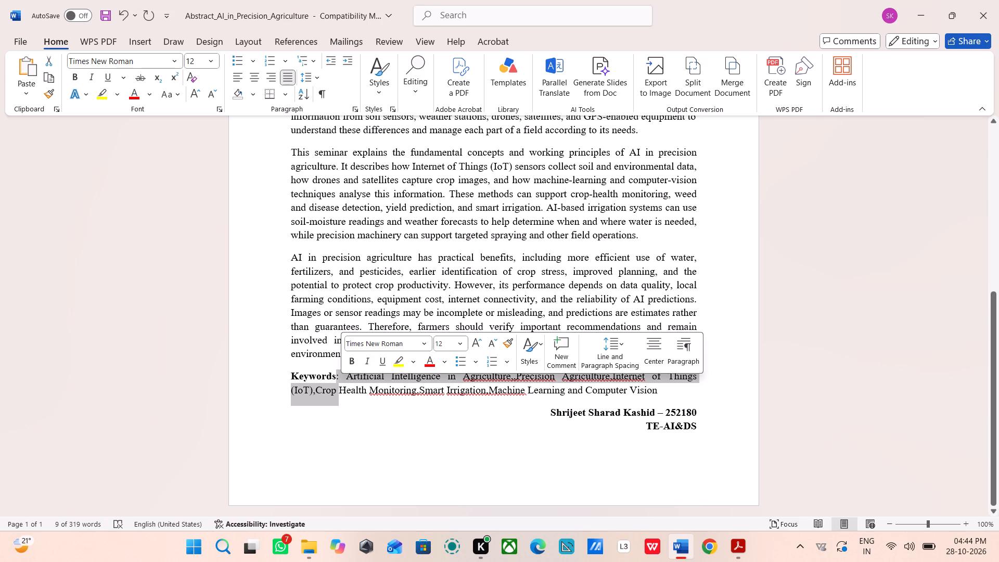
{"action": "left_click", "coordinate": [341, 384]}
{"action": "left_click_drag", "start_coordinate": [338, 374], "coordinate": [312, 379]}
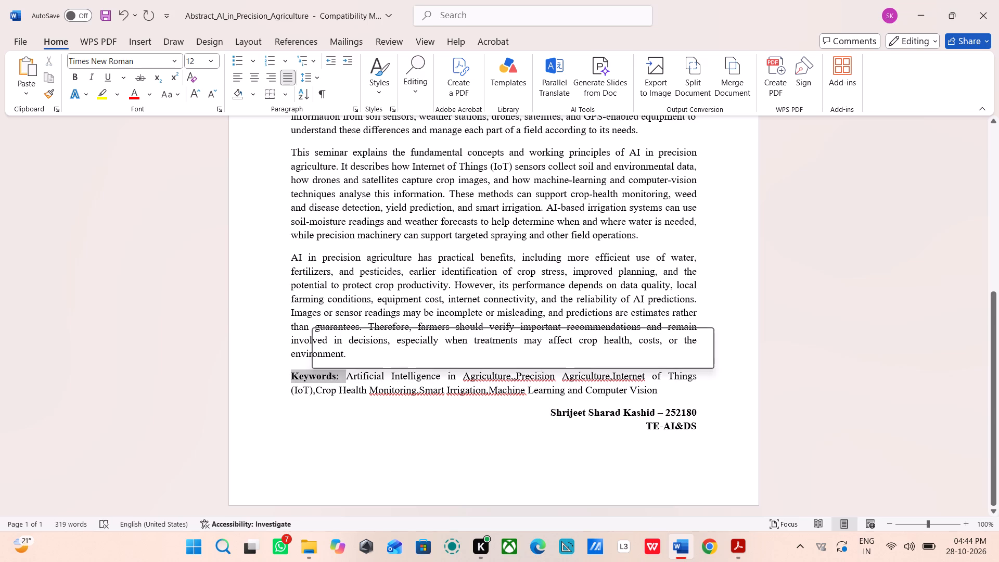
{"action": "left_click", "coordinate": [322, 354]}
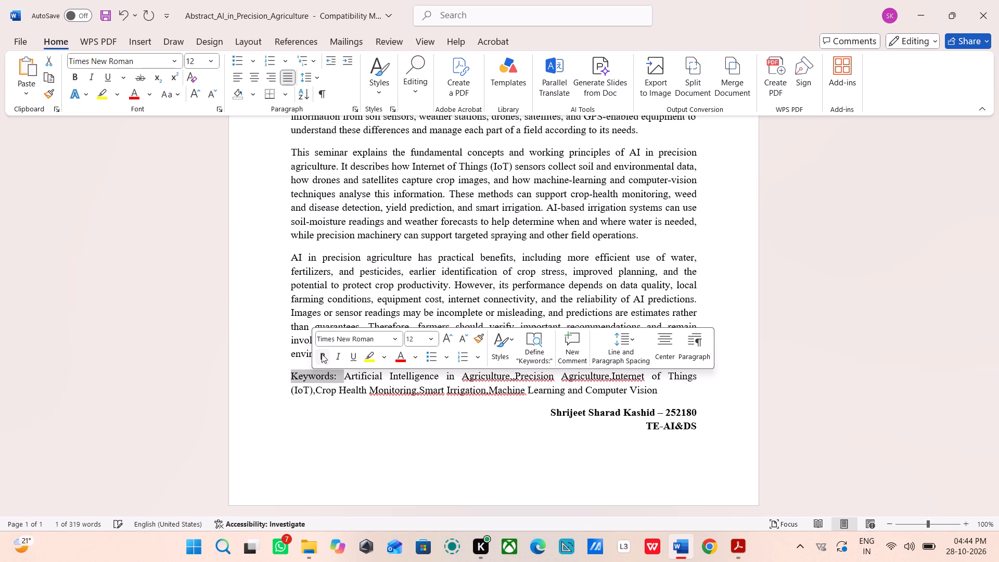
{"action": "left_click", "coordinate": [322, 354]}
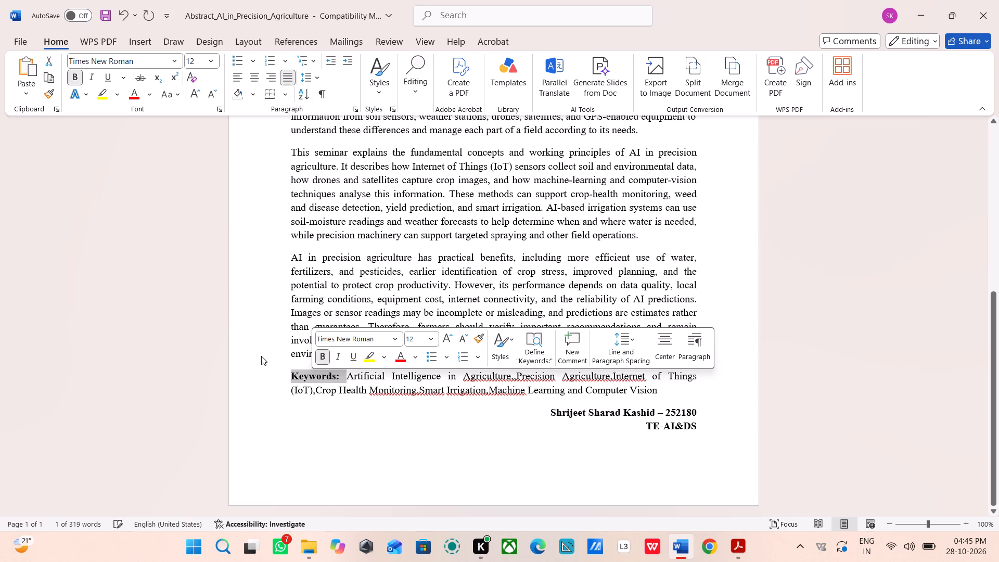
{"action": "left_click", "coordinate": [261, 356]}
{"action": "left_click", "coordinate": [300, 398]}
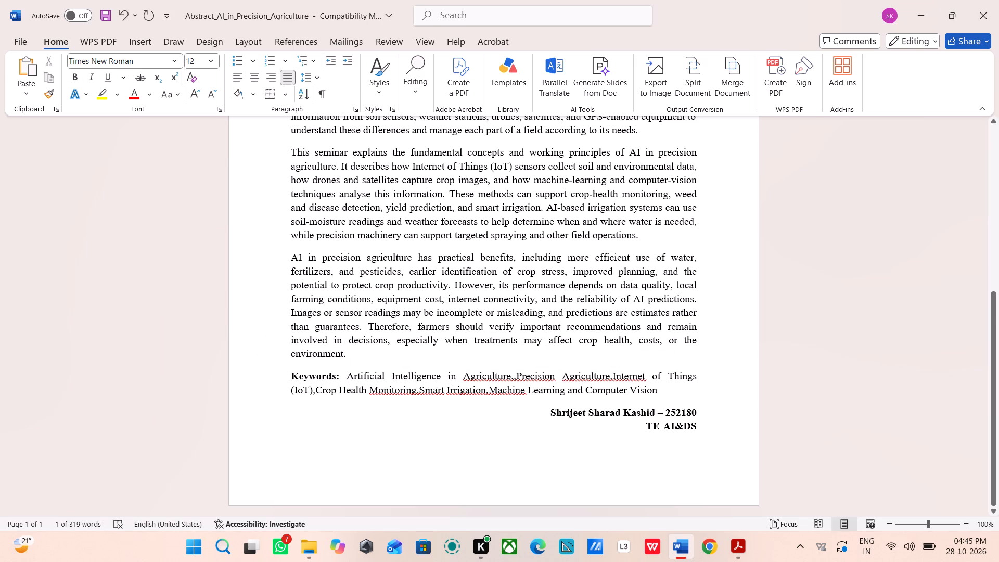
Make the "Abstract:" heading below the AI IN PRECISION AGRICULTURE title bold.
{"action": "scroll", "coordinate": [317, 344], "scroll_direction": "up", "scroll_amount": 1}
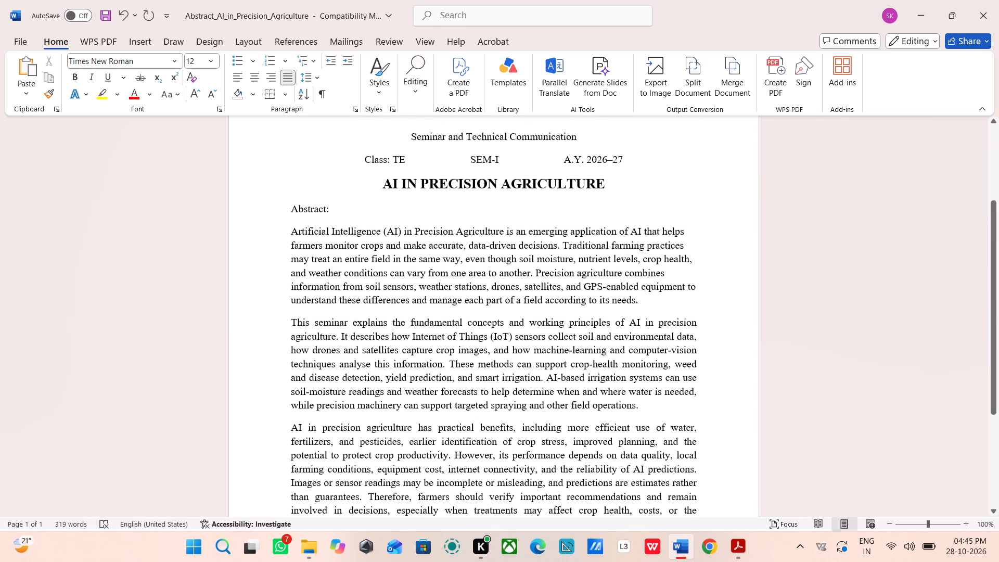
{"action": "left_click_drag", "start_coordinate": [329, 211], "coordinate": [293, 213]}
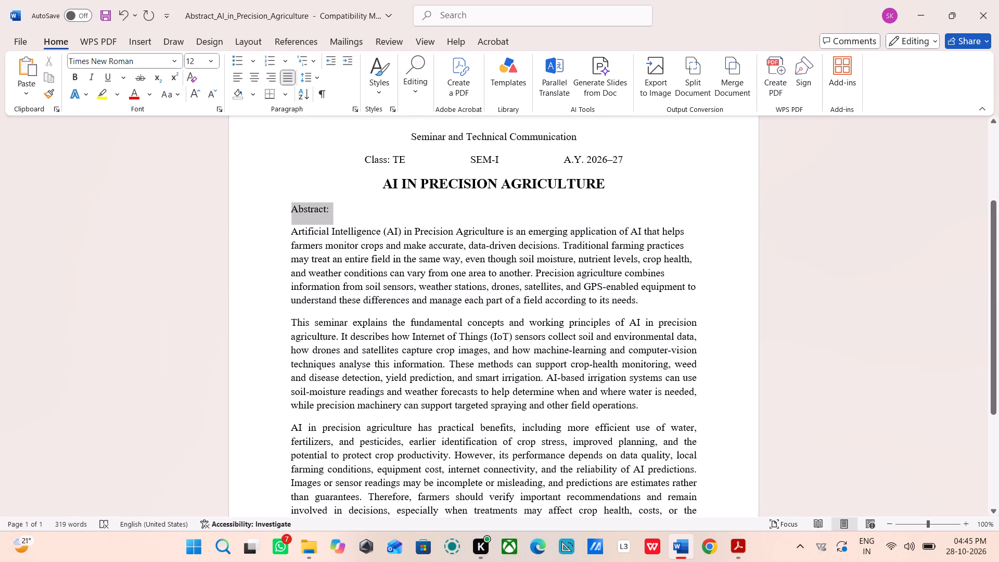
{"action": "left_click_drag", "start_coordinate": [293, 213], "coordinate": [291, 213]}
{"action": "left_click", "coordinate": [299, 192]}
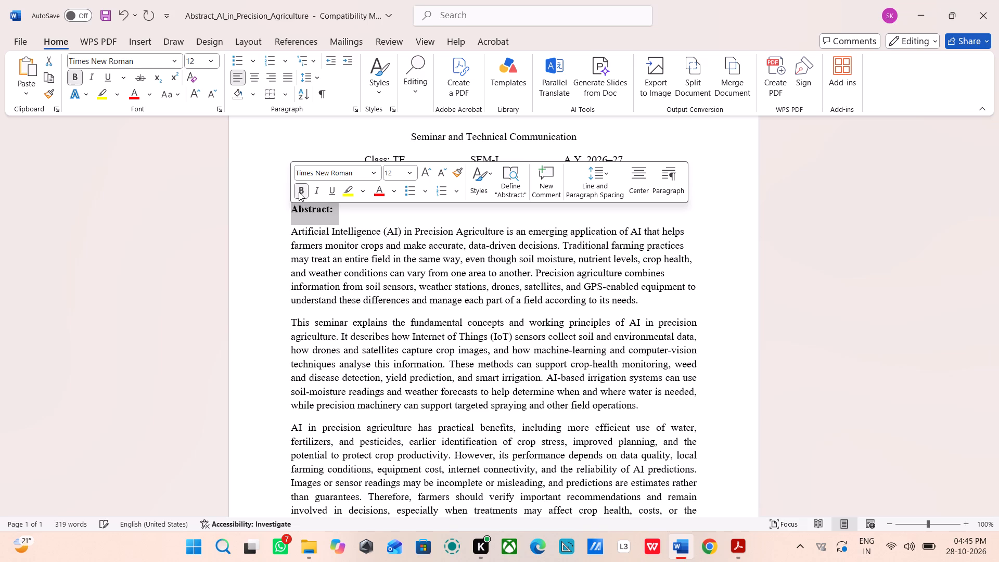
{"action": "left_click", "coordinate": [265, 194]}
{"action": "left_click", "coordinate": [312, 258]}
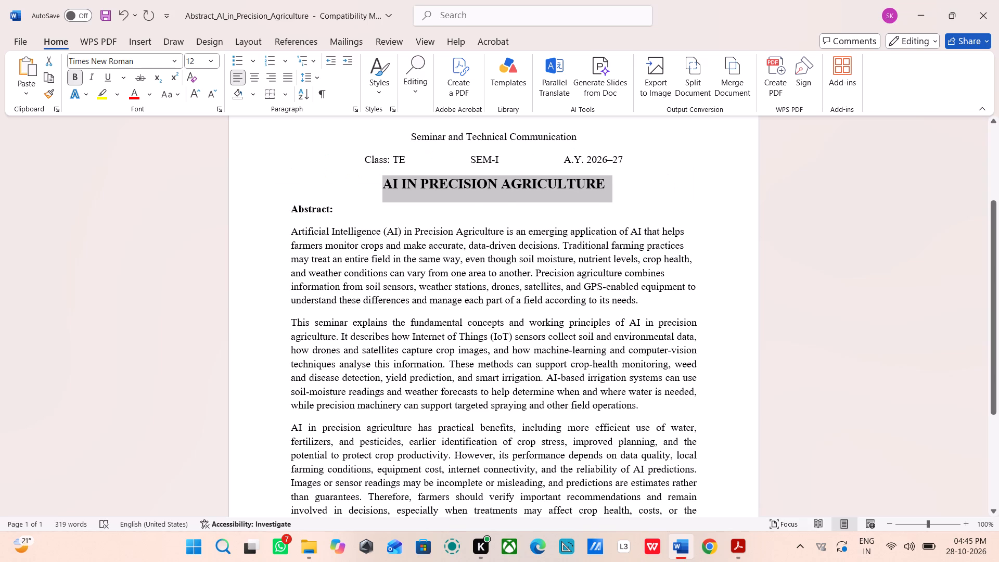
Review the abstract page's formatting from the institute header down to the keywords and signature lines.
{"action": "scroll", "coordinate": [325, 213], "scroll_direction": "up", "scroll_amount": 2}
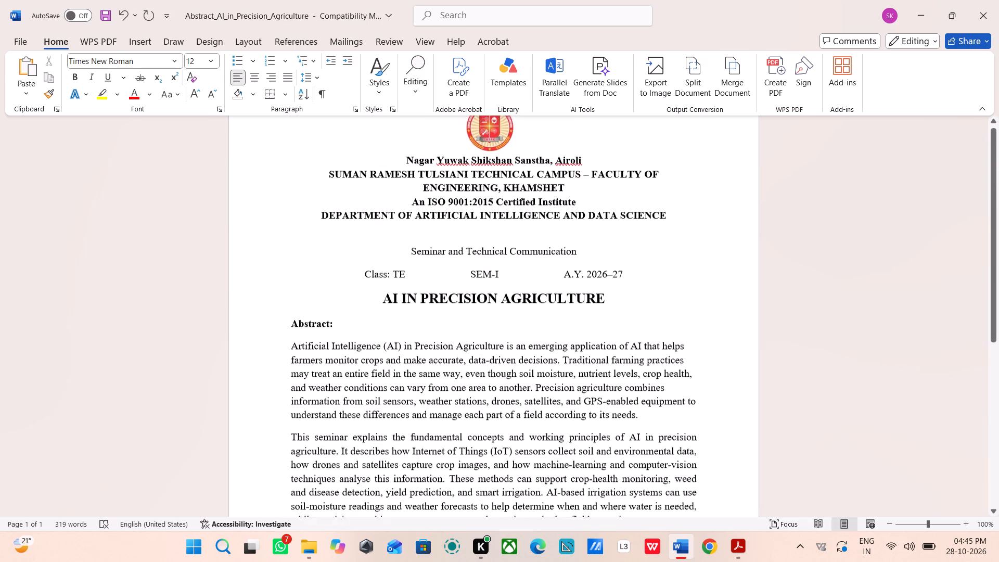
{"action": "scroll", "coordinate": [325, 213], "scroll_direction": "up", "scroll_amount": 1}
{"action": "scroll", "coordinate": [325, 213], "scroll_direction": "down", "scroll_amount": 4}
{"action": "scroll", "coordinate": [325, 213], "scroll_direction": "up", "scroll_amount": 3}
{"action": "right_click", "coordinate": [325, 213]}
{"action": "left_click", "coordinate": [325, 213]}
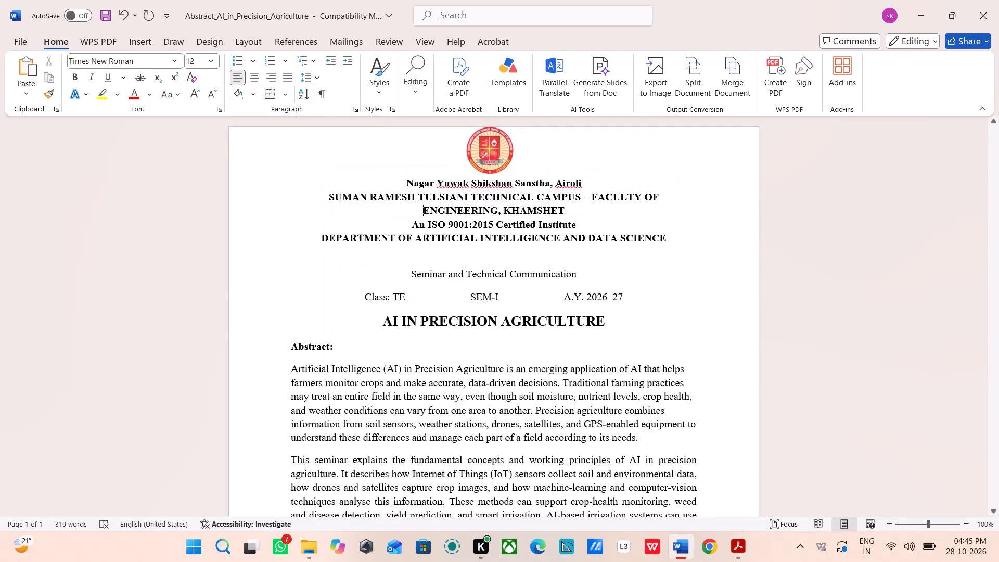
{"action": "scroll", "coordinate": [328, 266], "scroll_direction": "down", "scroll_amount": 3}
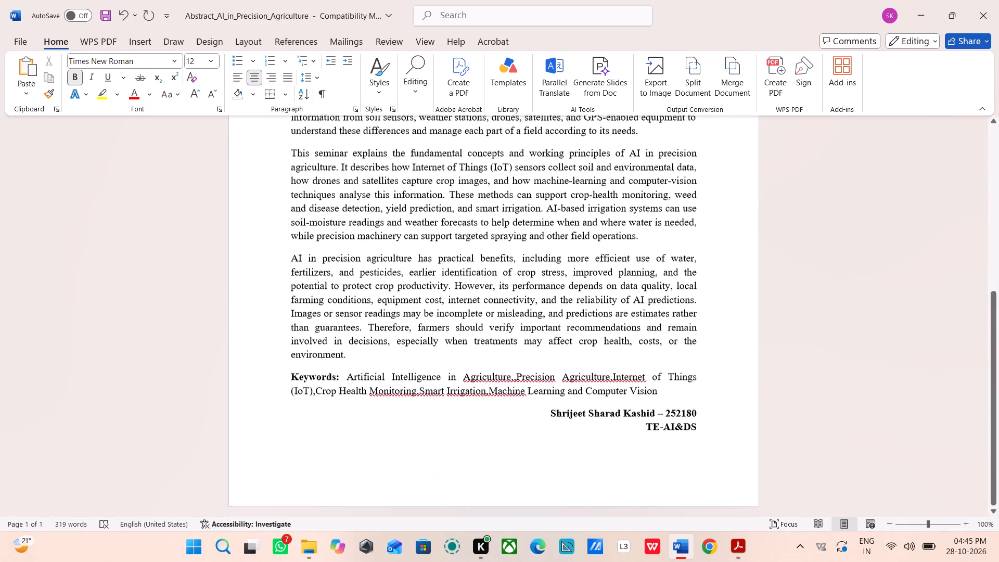
{"action": "scroll", "coordinate": [328, 266], "scroll_direction": "up", "scroll_amount": 4}
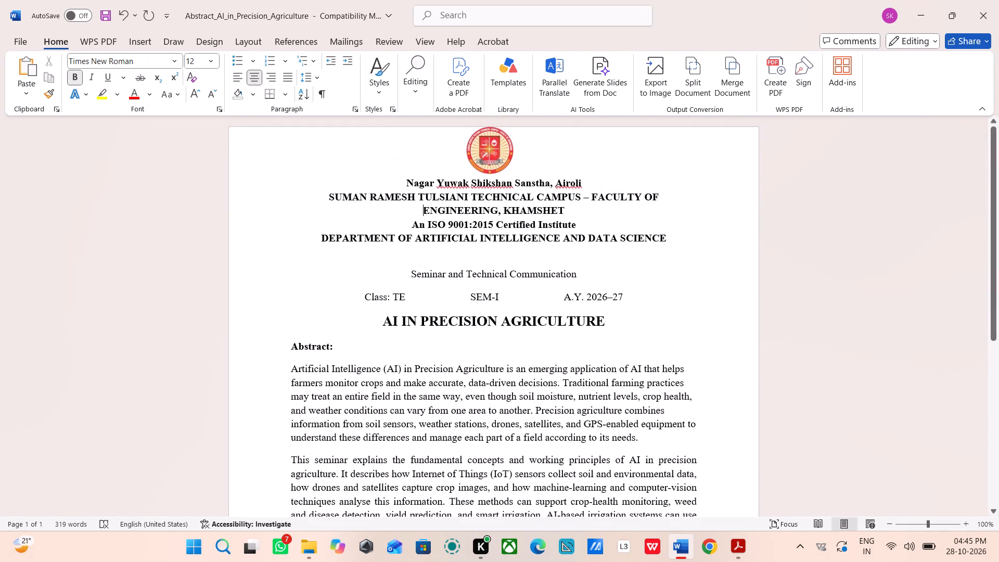
{"action": "scroll", "coordinate": [328, 266], "scroll_direction": "down", "scroll_amount": 1}
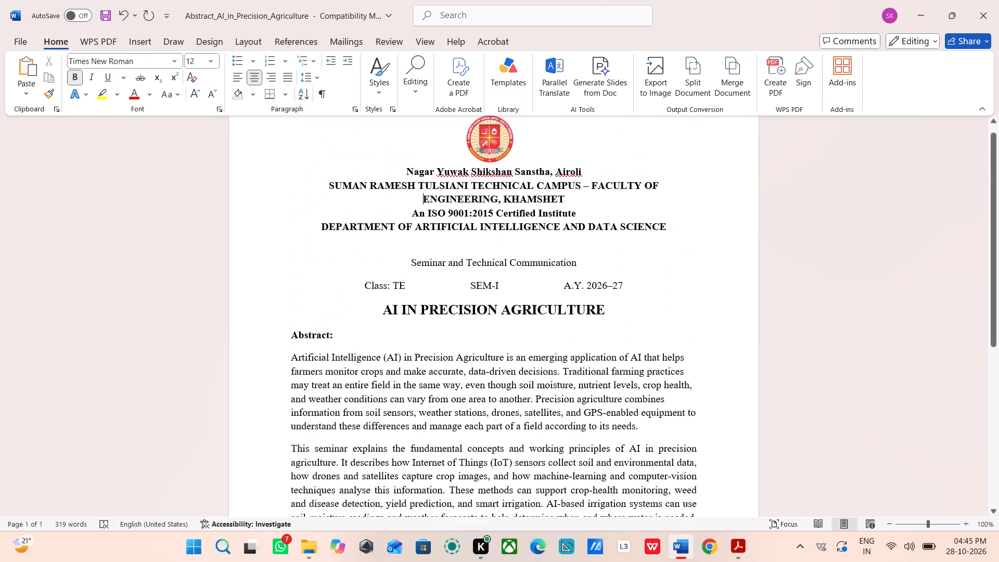
{"action": "scroll", "coordinate": [328, 266], "scroll_direction": "down", "scroll_amount": 3}
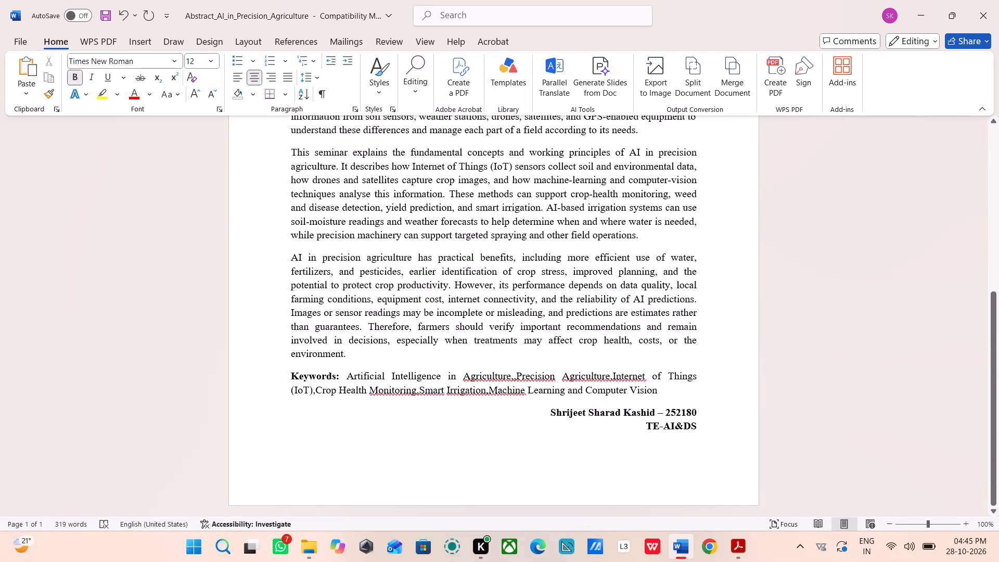
{"action": "scroll", "coordinate": [400, 254], "scroll_direction": "up", "scroll_amount": 3}
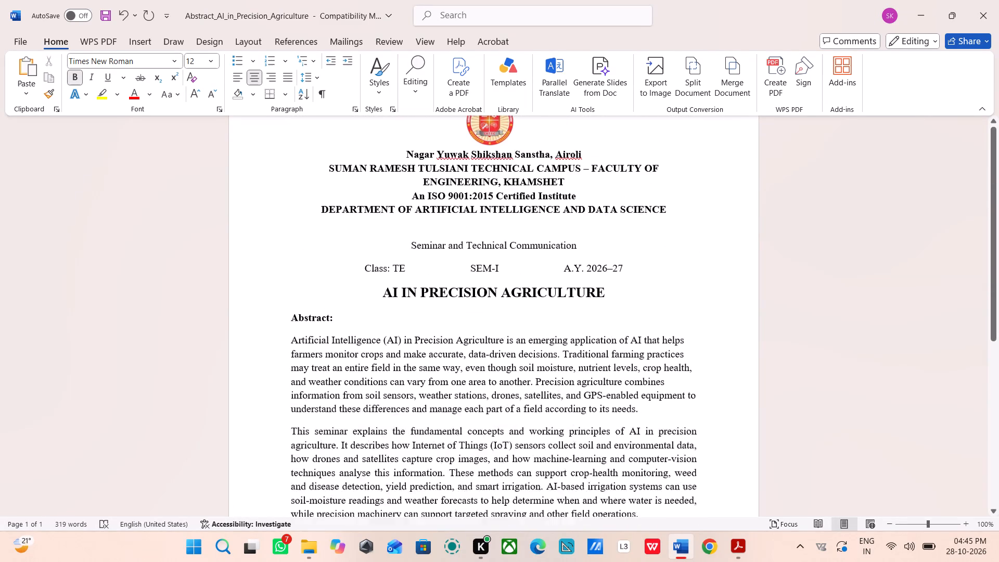
Justify the first abstract paragraph, beginning "Artificial Intelligence (AI) in Precision Agriculture".
{"action": "left_click_drag", "start_coordinate": [289, 373], "coordinate": [350, 385]}
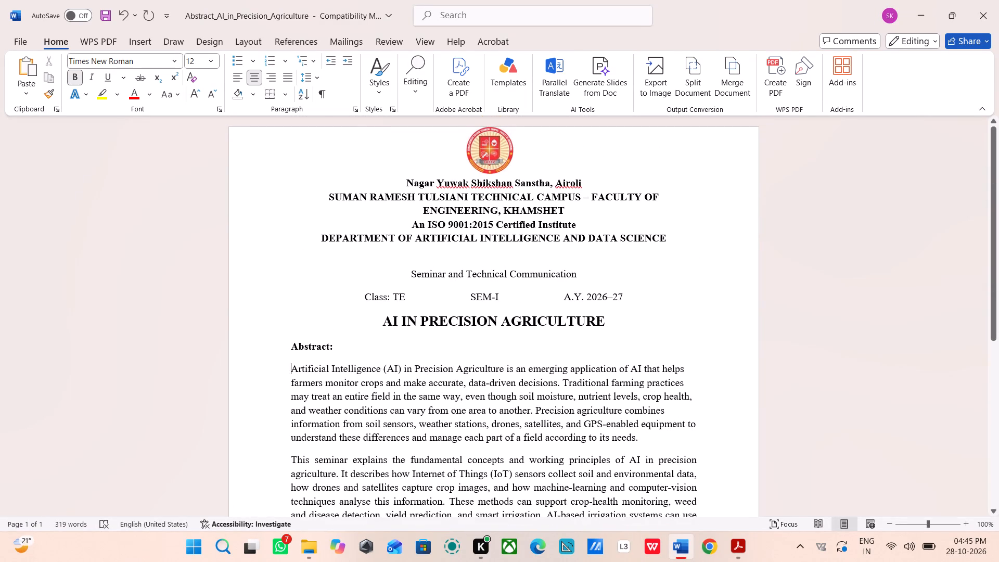
{"action": "left_click_drag", "start_coordinate": [350, 385], "coordinate": [635, 440]}
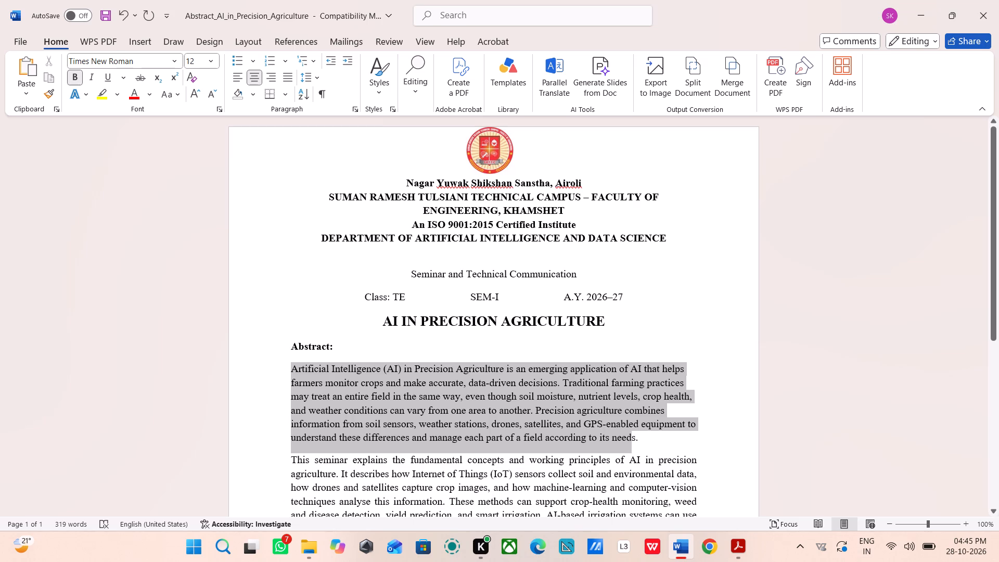
{"action": "left_click_drag", "start_coordinate": [635, 440], "coordinate": [643, 438]}
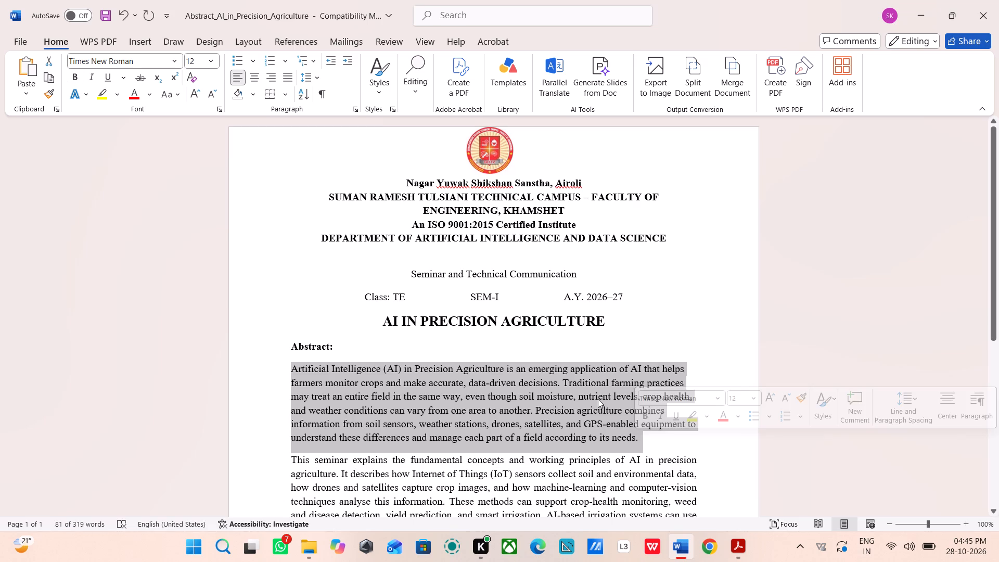
{"action": "key", "text": "ctrl+j"}
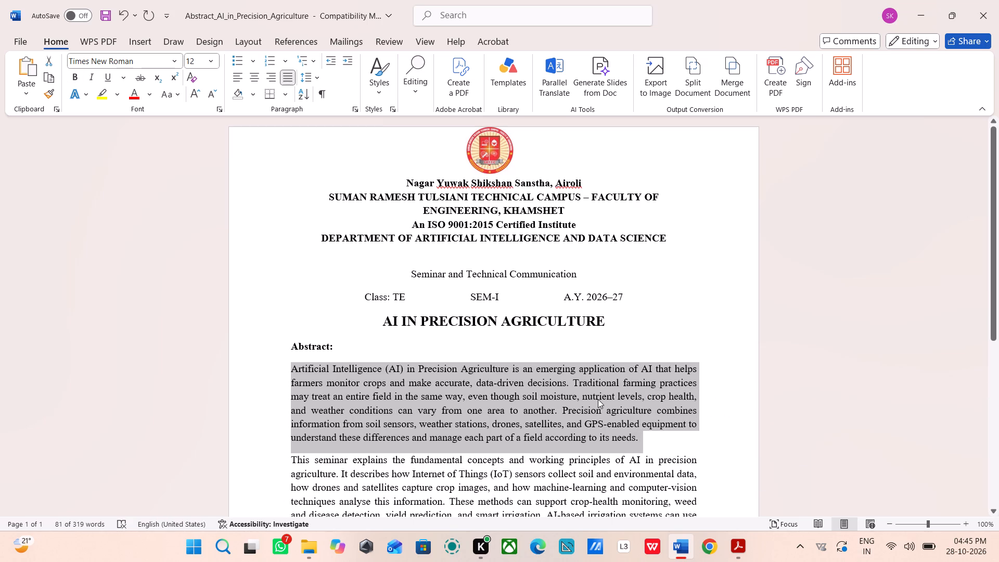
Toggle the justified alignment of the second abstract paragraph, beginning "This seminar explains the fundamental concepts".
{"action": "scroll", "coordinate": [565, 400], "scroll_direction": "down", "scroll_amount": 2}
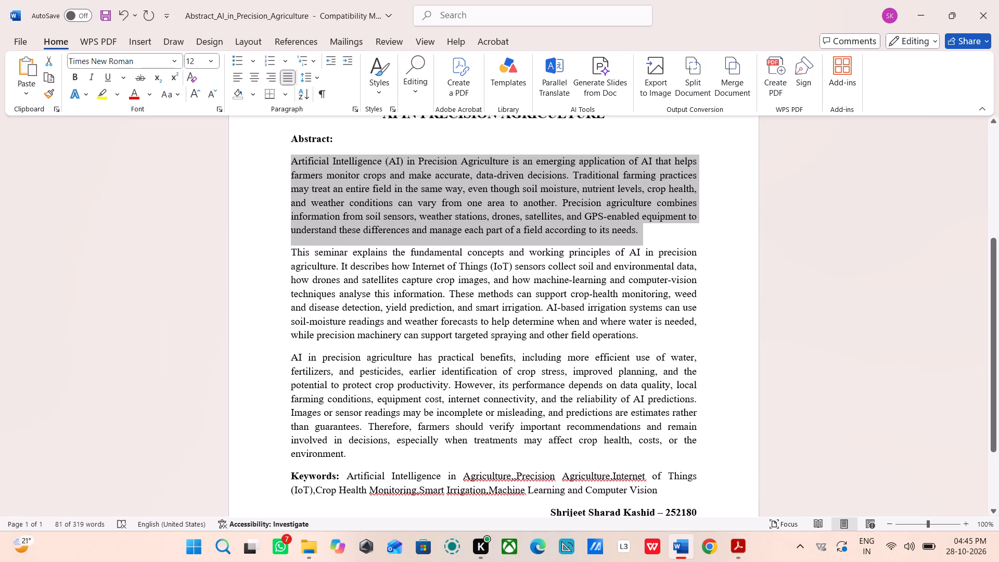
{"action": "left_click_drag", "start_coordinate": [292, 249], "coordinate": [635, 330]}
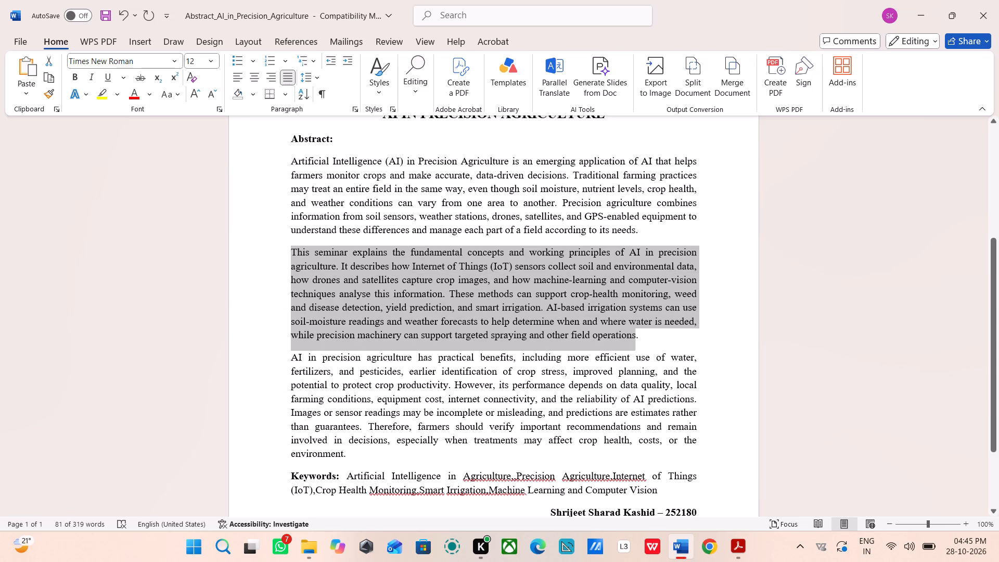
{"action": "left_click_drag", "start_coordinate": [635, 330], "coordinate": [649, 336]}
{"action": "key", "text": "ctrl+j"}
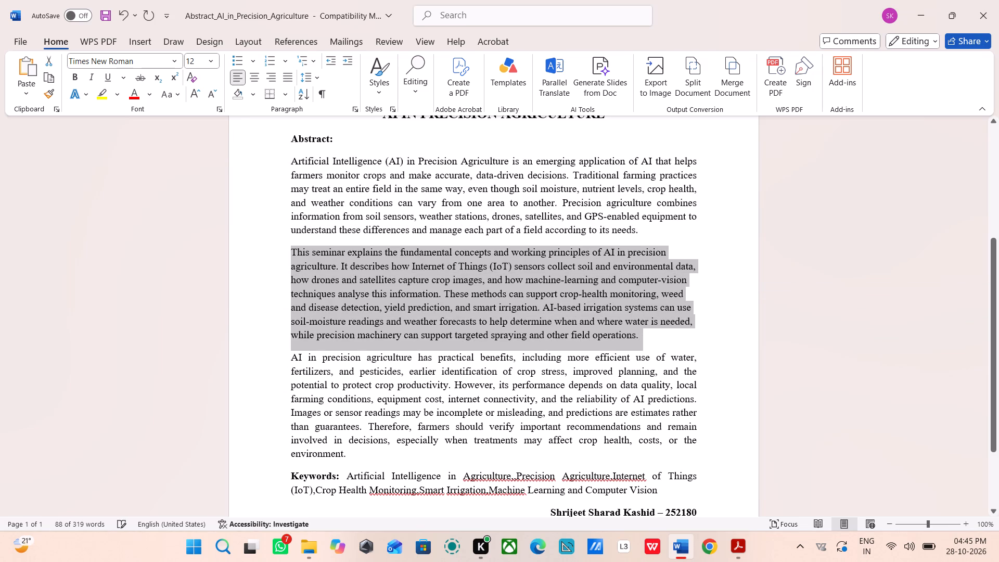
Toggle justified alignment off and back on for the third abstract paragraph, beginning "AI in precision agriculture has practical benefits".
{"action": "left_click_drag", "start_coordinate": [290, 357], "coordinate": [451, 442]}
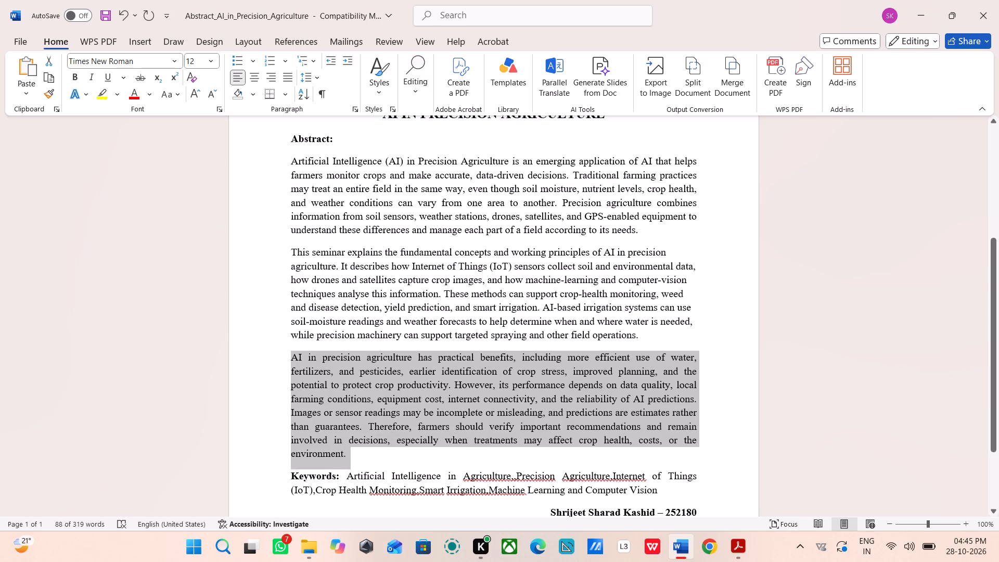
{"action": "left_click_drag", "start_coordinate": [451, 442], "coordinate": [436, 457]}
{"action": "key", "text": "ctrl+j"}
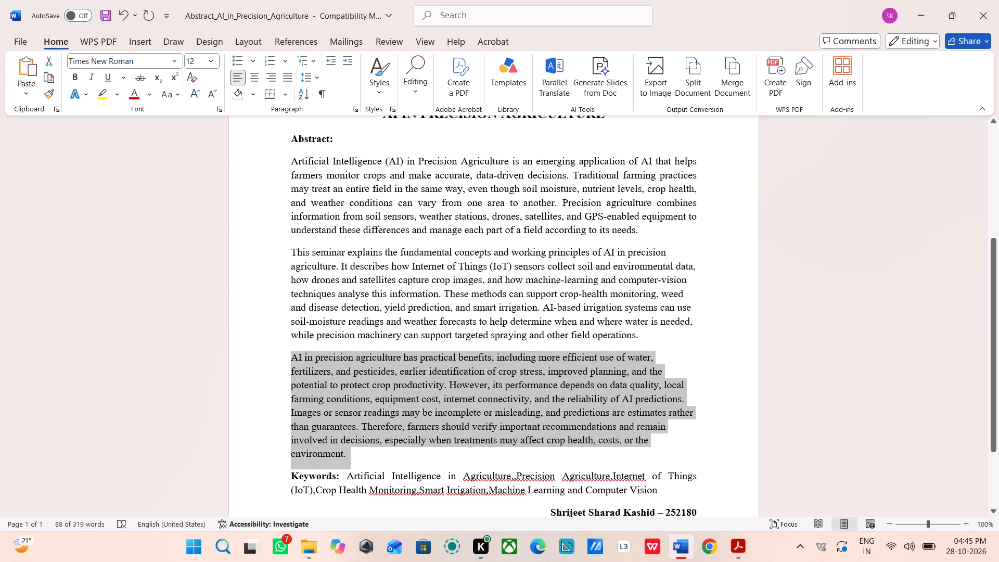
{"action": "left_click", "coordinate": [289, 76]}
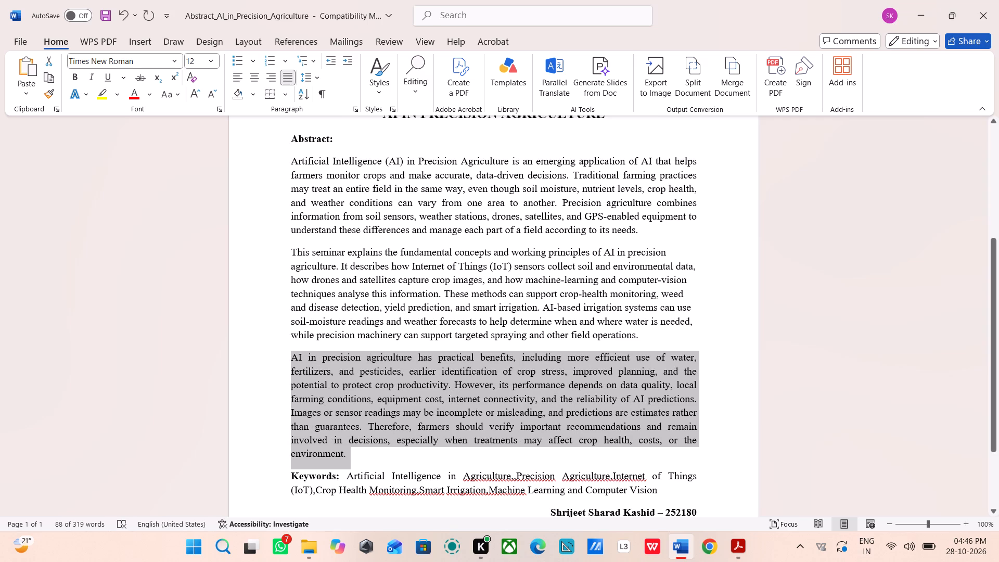
Justify the second abstract paragraph, beginning "This seminar explains the fundamental concepts".
{"action": "left_click_drag", "start_coordinate": [288, 247], "coordinate": [416, 303]}
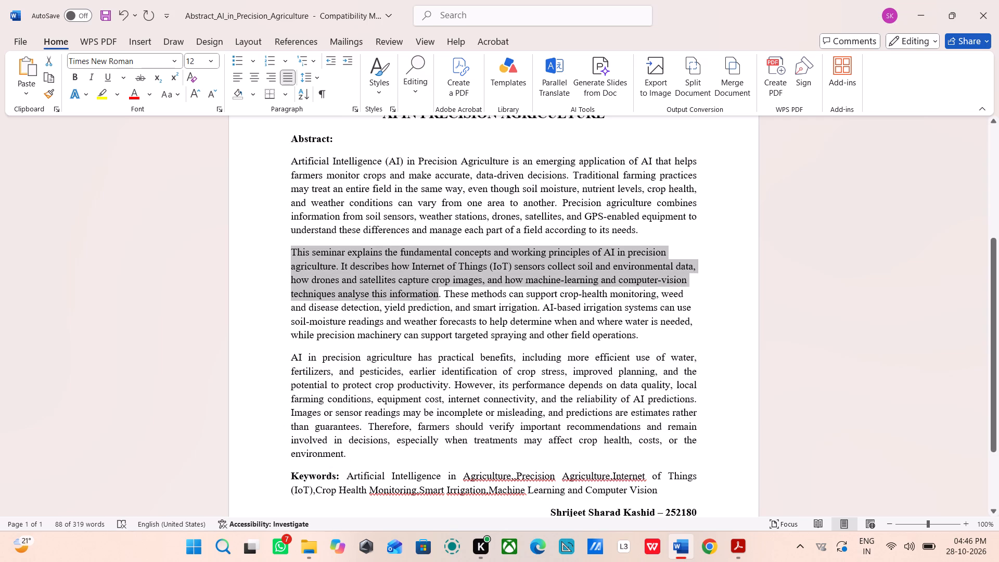
{"action": "left_click_drag", "start_coordinate": [416, 303], "coordinate": [647, 344]}
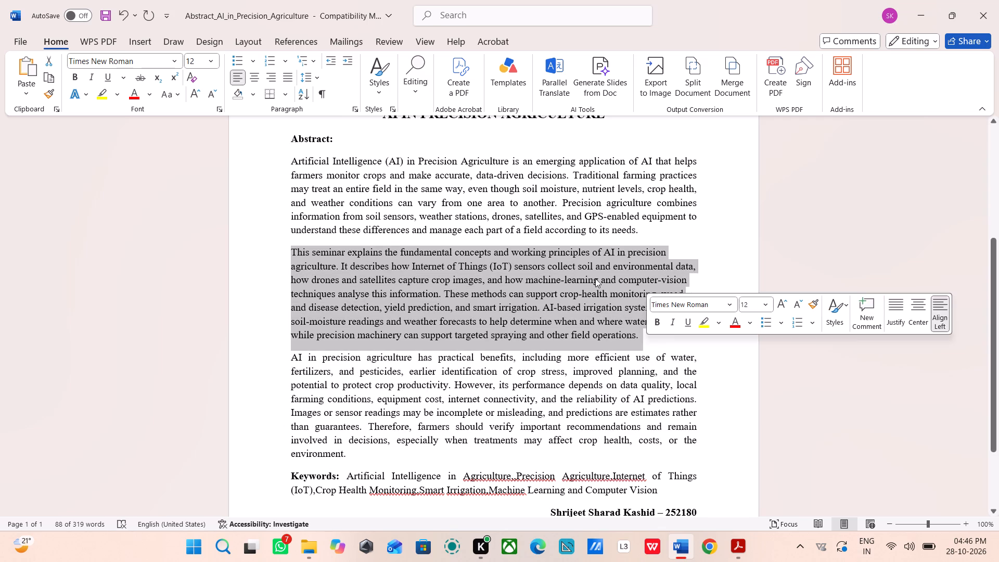
{"action": "left_click", "coordinate": [292, 76]}
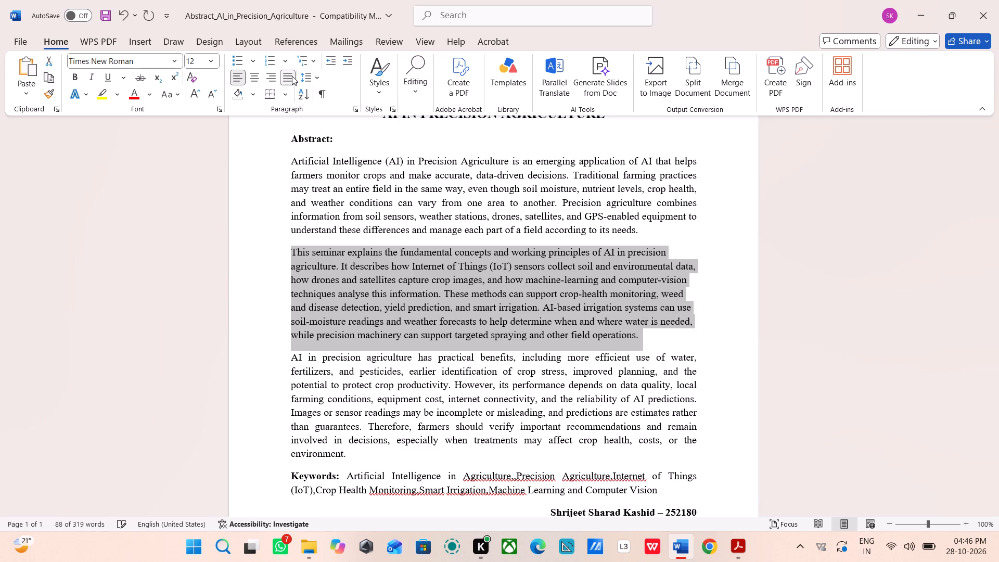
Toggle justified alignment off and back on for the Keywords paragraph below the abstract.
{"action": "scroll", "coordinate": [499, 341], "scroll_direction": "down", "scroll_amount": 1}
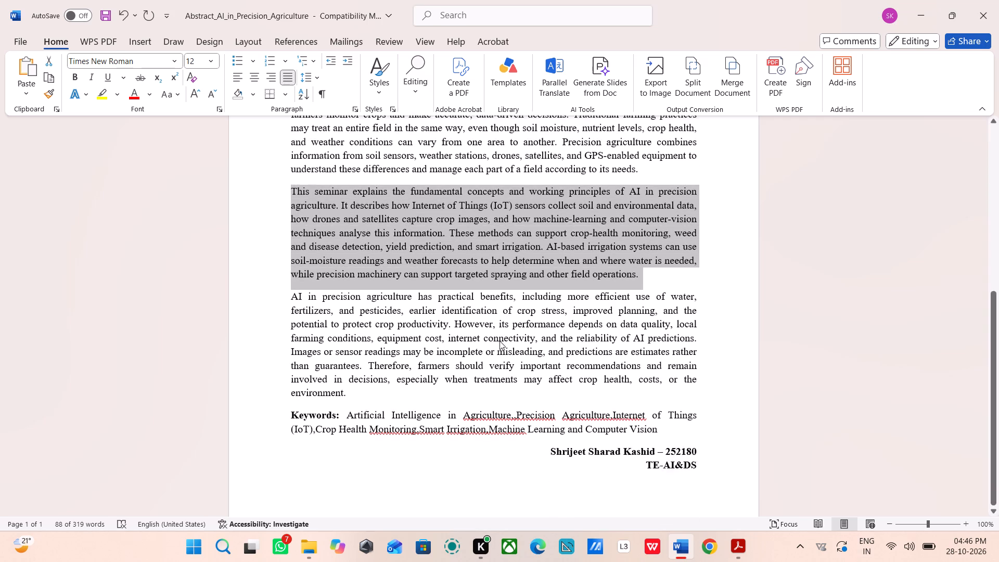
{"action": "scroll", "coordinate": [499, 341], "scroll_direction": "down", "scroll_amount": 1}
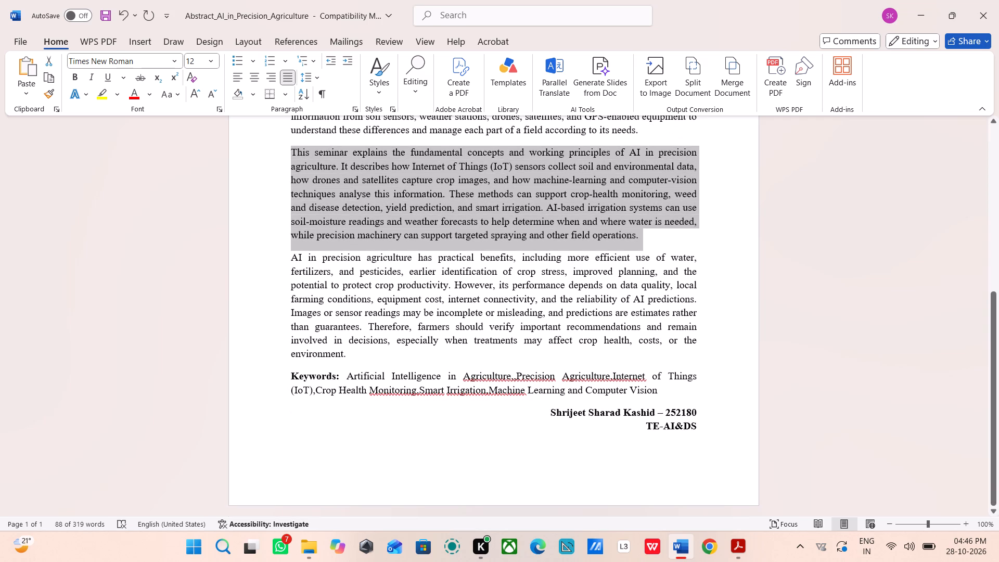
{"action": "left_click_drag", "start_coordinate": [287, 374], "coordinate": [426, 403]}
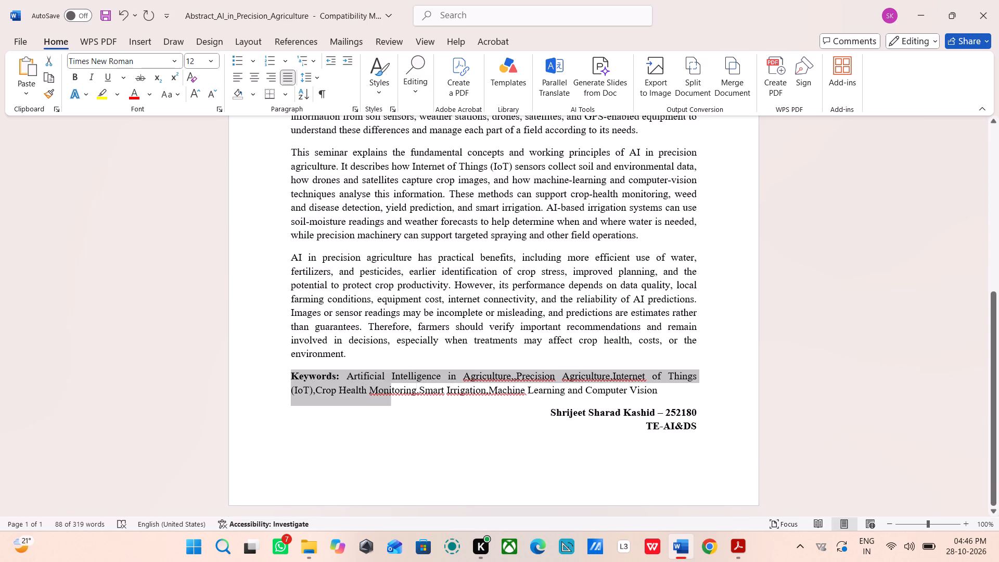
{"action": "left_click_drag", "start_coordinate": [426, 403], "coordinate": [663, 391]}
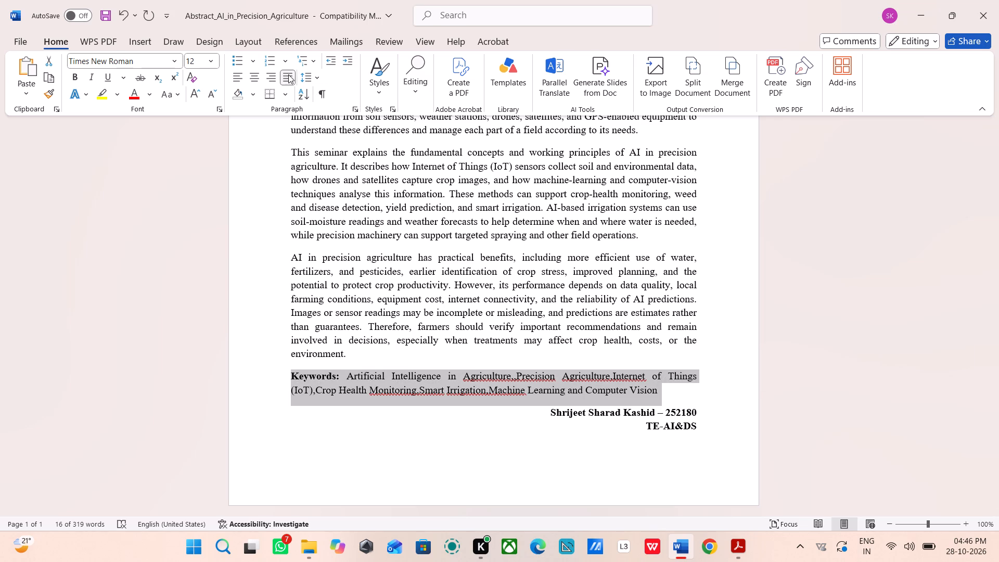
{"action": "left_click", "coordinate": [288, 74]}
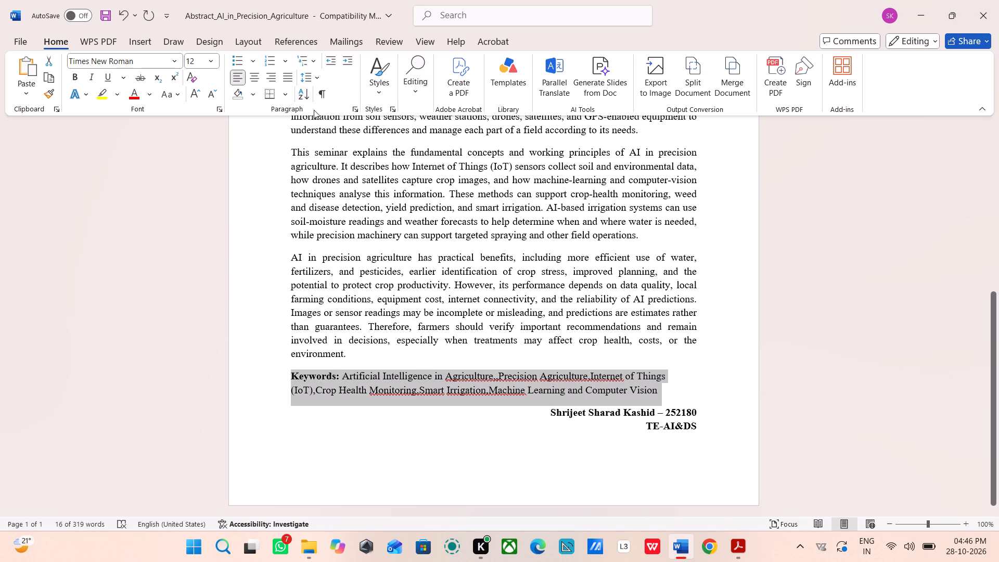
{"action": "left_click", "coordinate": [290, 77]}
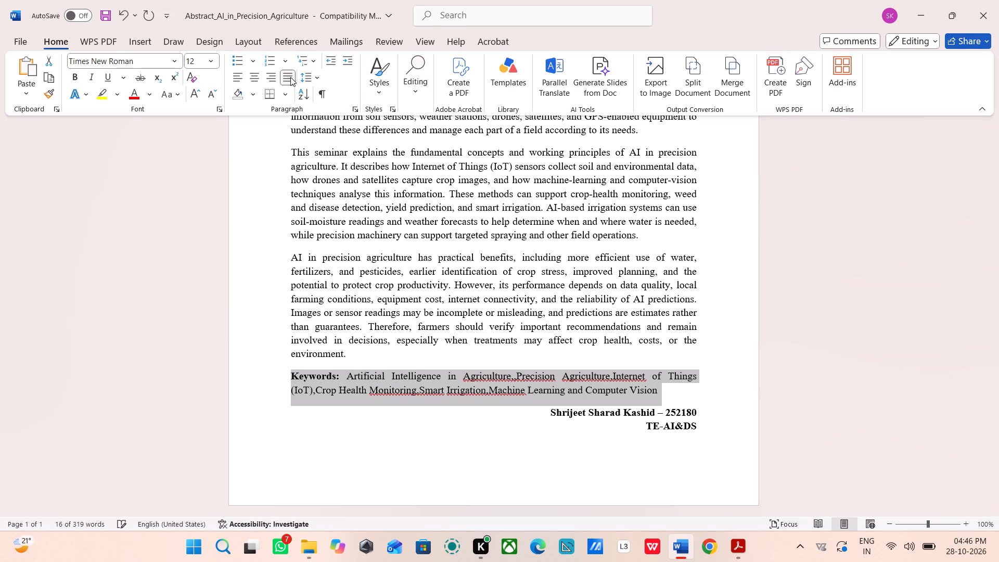
Look over the abstract page and save the Abstract_AI_in_Precision_Agriculture document.
{"action": "left_click", "coordinate": [209, 188]}
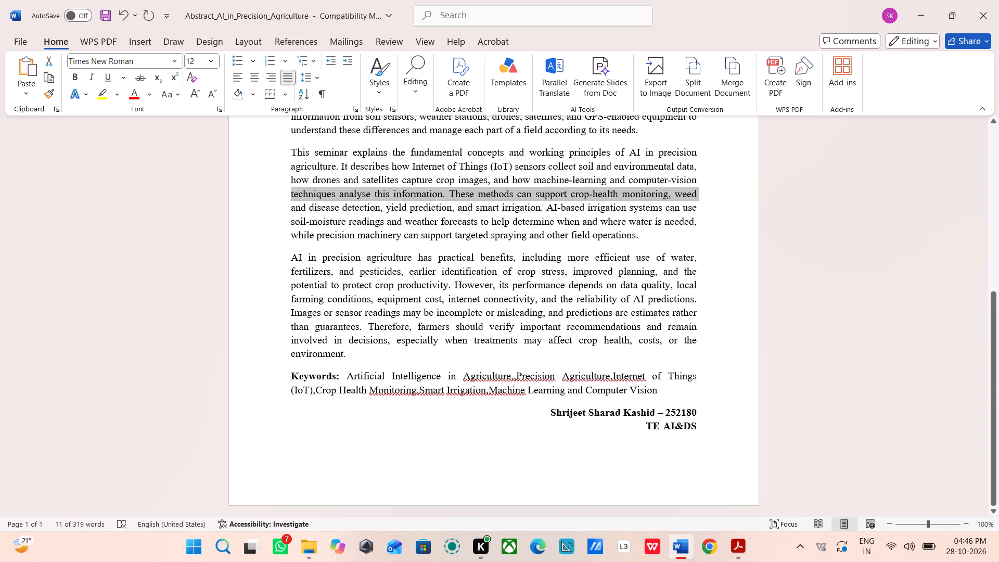
{"action": "scroll", "coordinate": [466, 369], "scroll_direction": "up", "scroll_amount": 2}
{"action": "scroll", "coordinate": [466, 369], "scroll_direction": "down", "scroll_amount": 1}
{"action": "scroll", "coordinate": [466, 369], "scroll_direction": "right", "scroll_amount": 1}
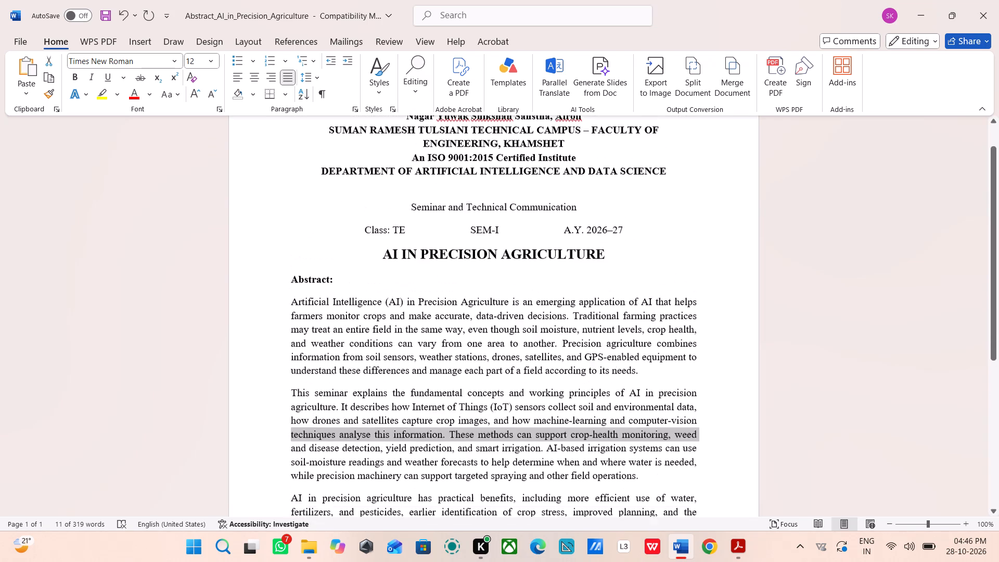
{"action": "scroll", "coordinate": [466, 369], "scroll_direction": "right", "scroll_amount": 1}
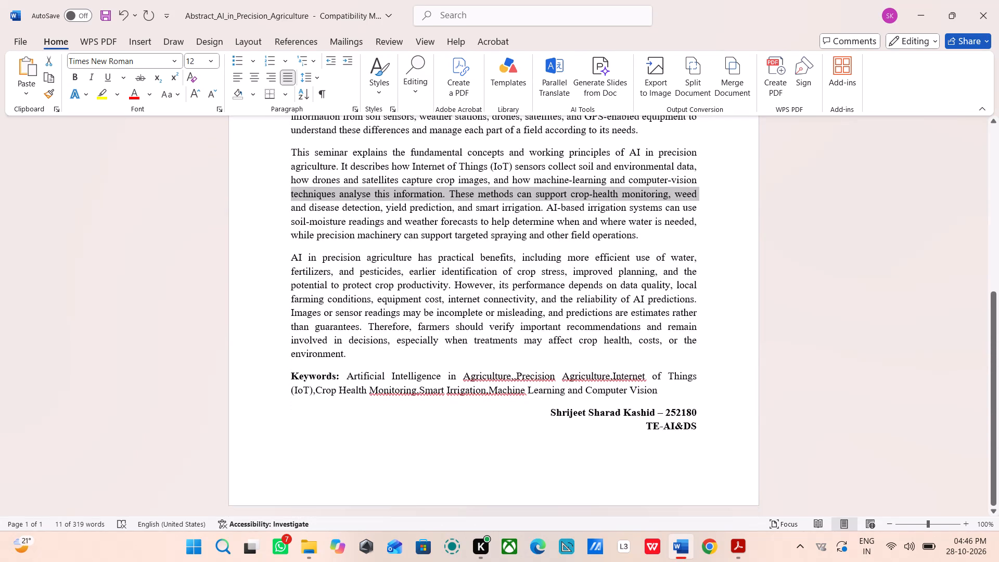
{"action": "key", "text": "ctrl+s"}
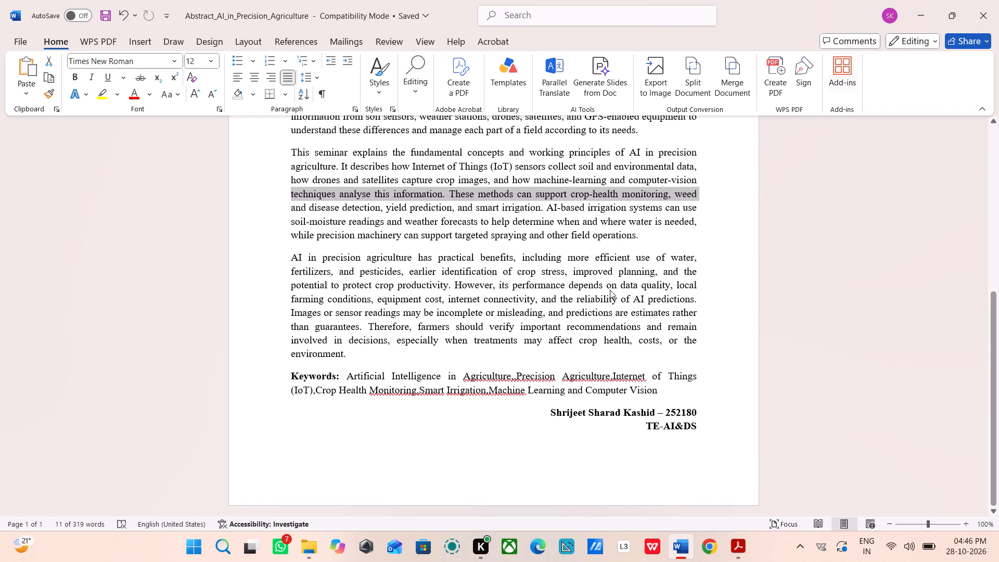
Switch to File Explorer and open the Abstract_AI_in_Precision_Agriculture document from the Downloads folder.
{"action": "left_click", "coordinate": [307, 549]}
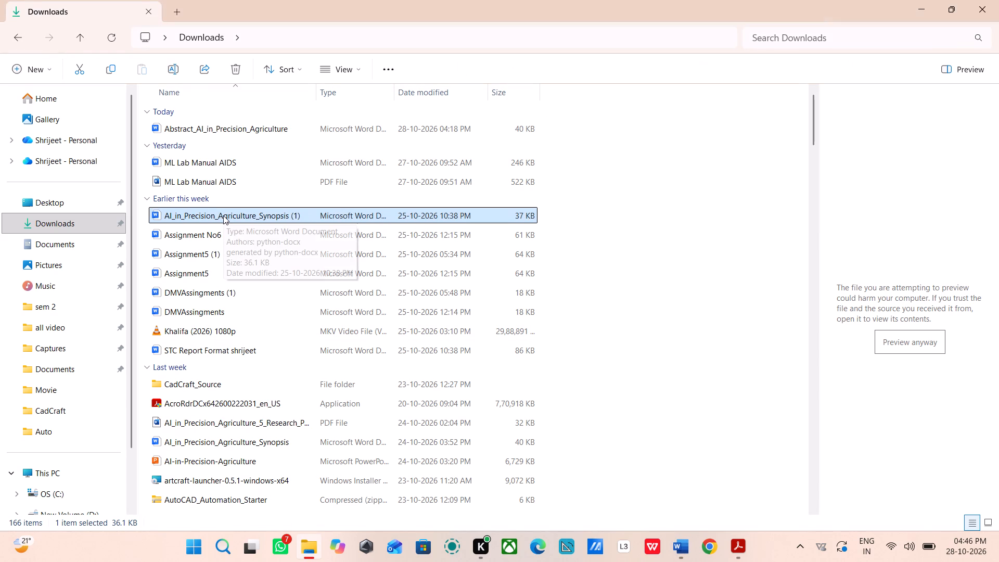
{"action": "left_click", "coordinate": [242, 135]}
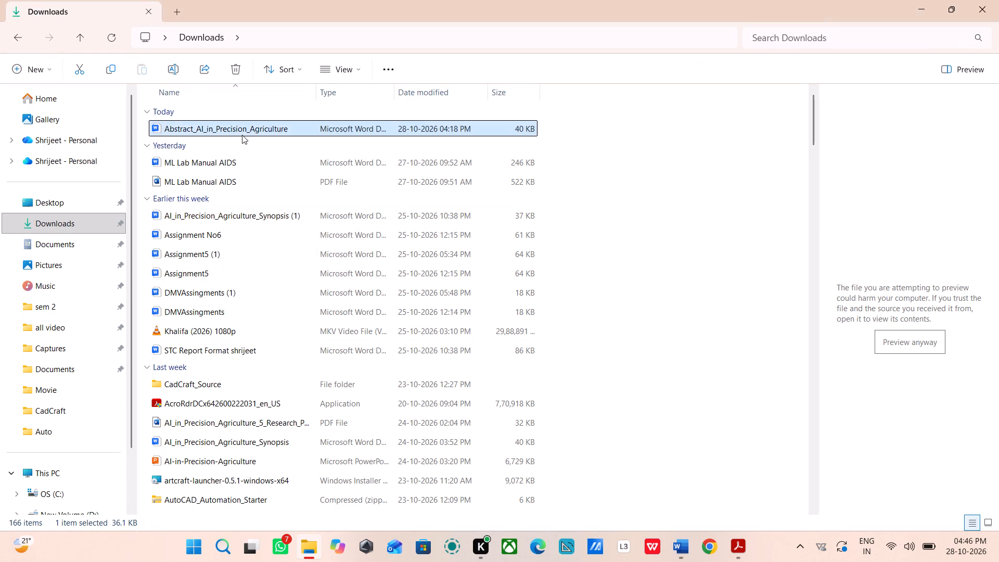
{"action": "double_click", "coordinate": [242, 135]}
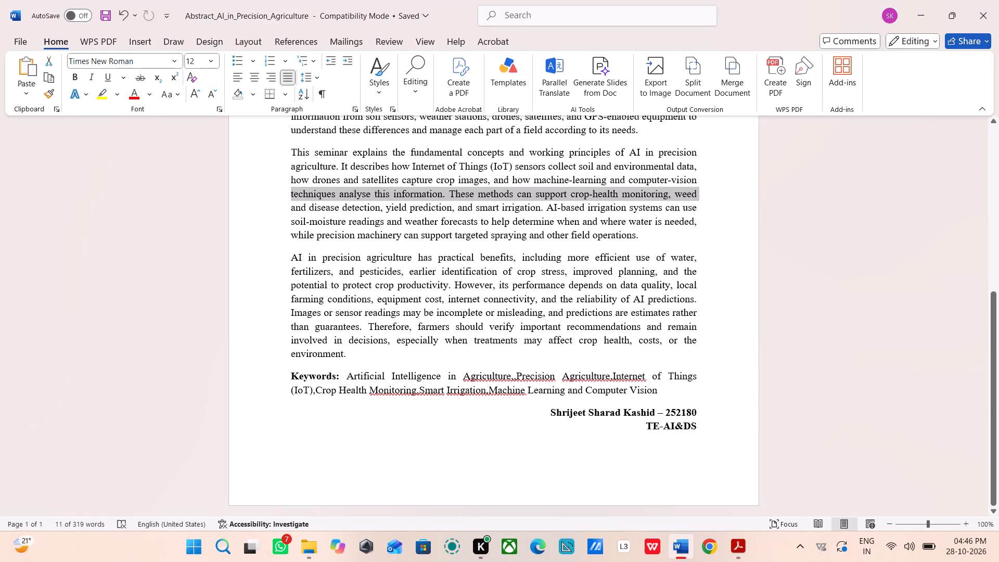
Review the saved abstract page from the institute header through the abstract paragraphs to the keywords and signature lines.
{"action": "left_click", "coordinate": [386, 250]}
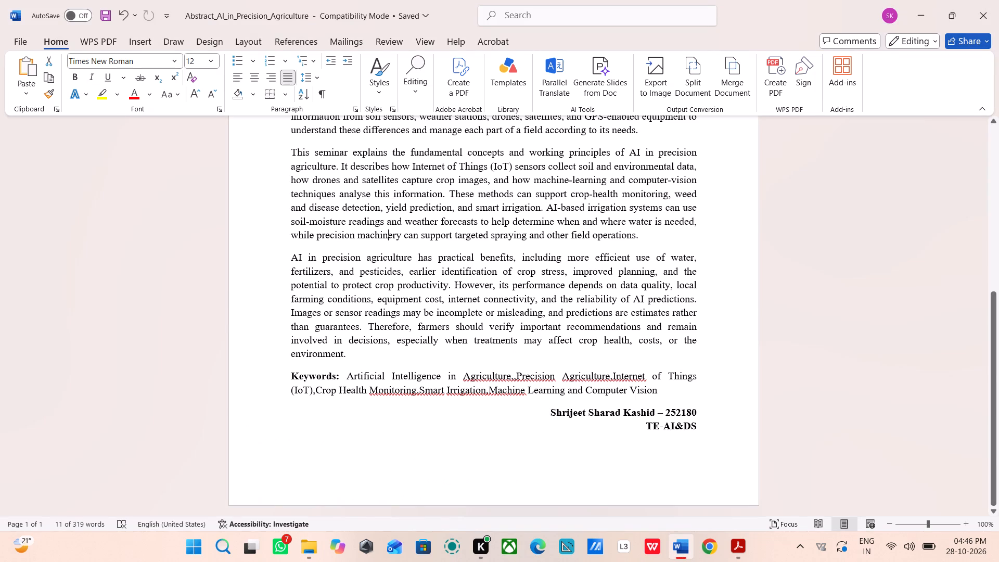
{"action": "scroll", "coordinate": [386, 250], "scroll_direction": "up", "scroll_amount": 2}
{"action": "scroll", "coordinate": [386, 250], "scroll_direction": "down", "scroll_amount": 2}
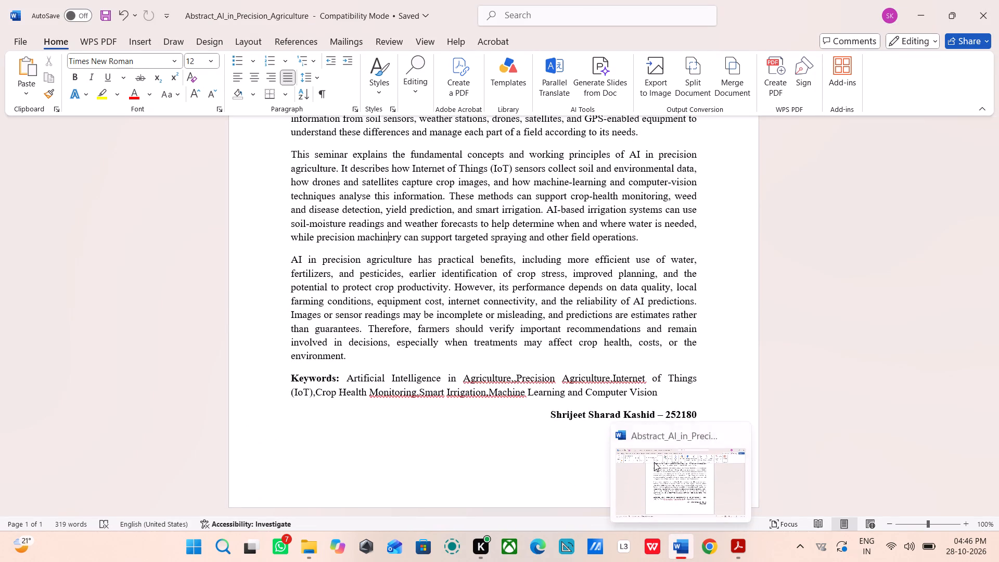
{"action": "scroll", "coordinate": [440, 298], "scroll_direction": "up", "scroll_amount": 1}
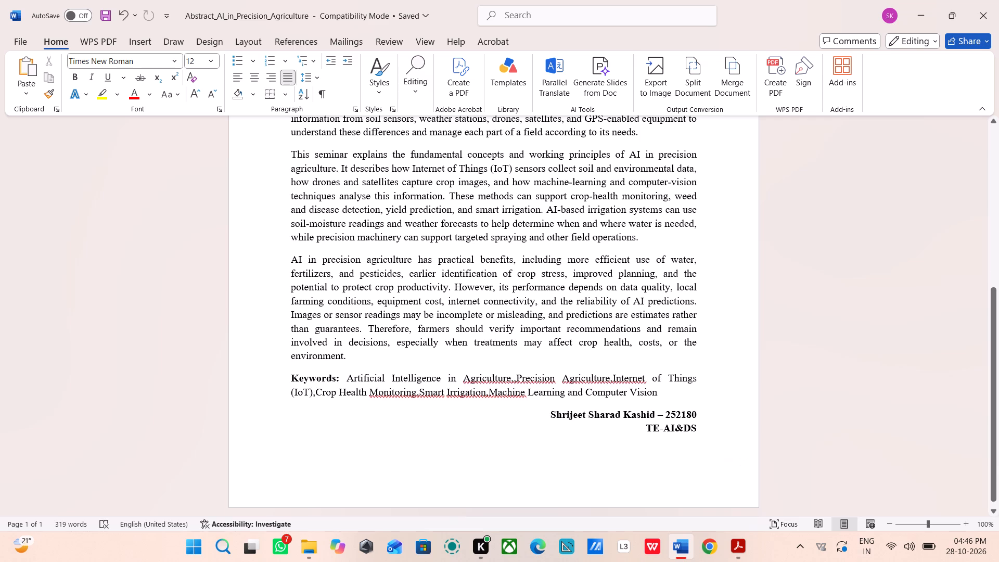
{"action": "scroll", "coordinate": [440, 298], "scroll_direction": "up", "scroll_amount": 1}
{"action": "scroll", "coordinate": [440, 298], "scroll_direction": "down", "scroll_amount": 1}
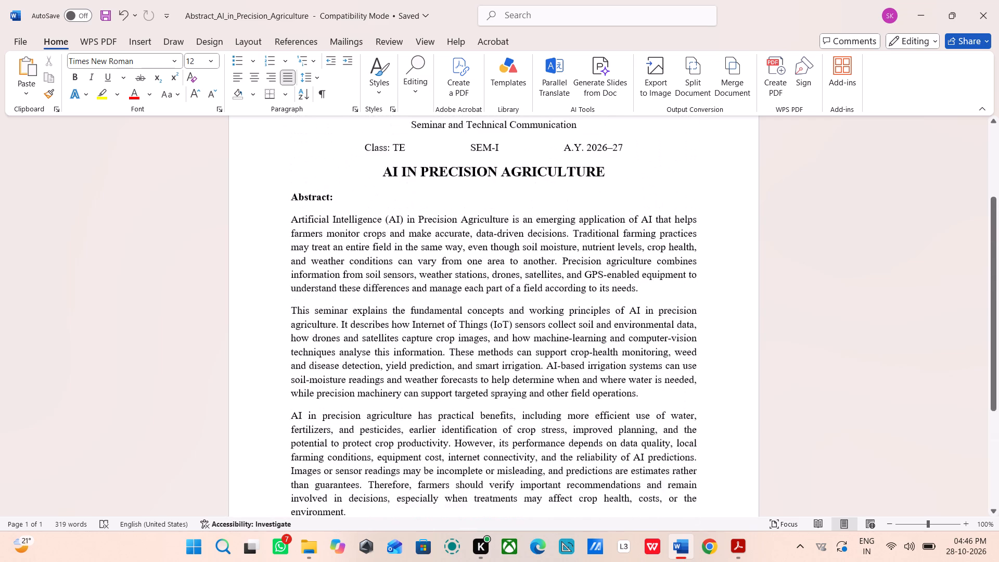
{"action": "scroll", "coordinate": [440, 298], "scroll_direction": "down", "scroll_amount": 1}
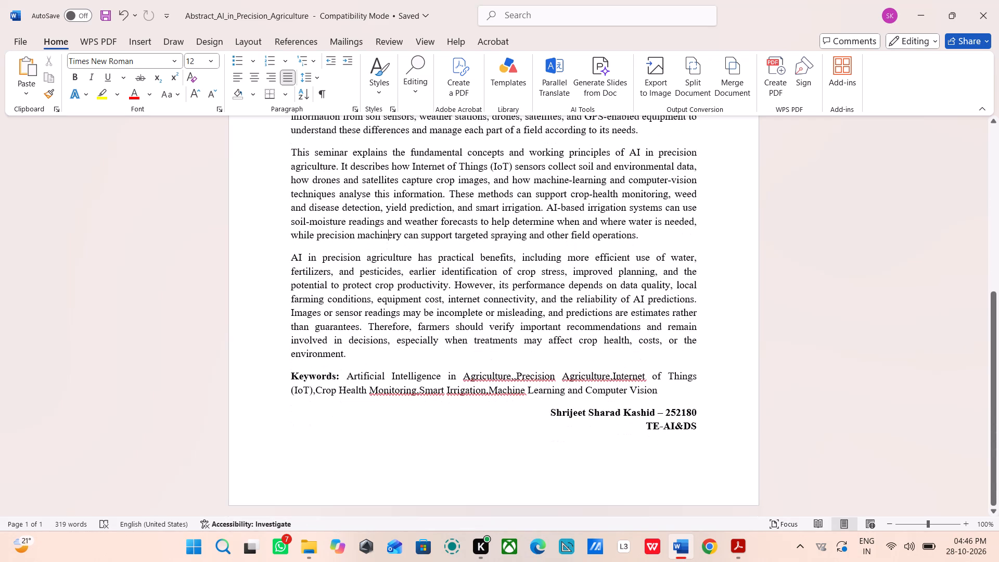
{"action": "scroll", "coordinate": [440, 298], "scroll_direction": "down", "scroll_amount": 1}
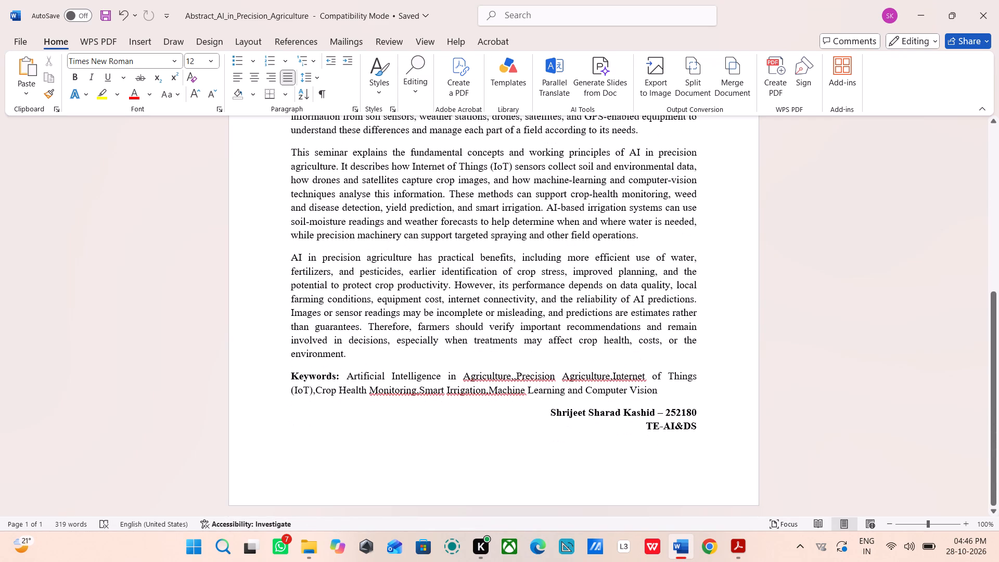
{"action": "left_click", "coordinate": [380, 360]}
{"action": "scroll", "coordinate": [406, 349], "scroll_direction": "up", "scroll_amount": 4}
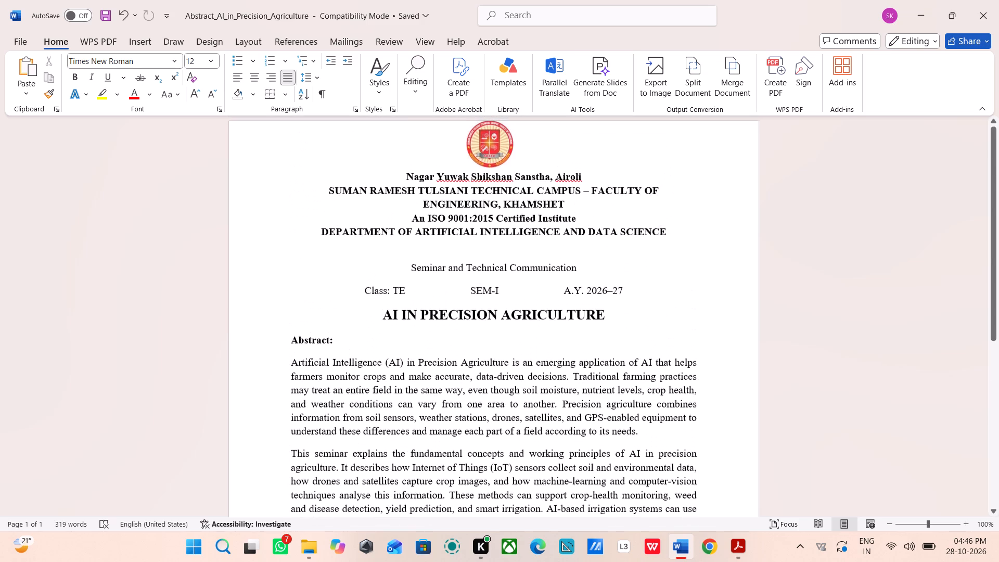
{"action": "scroll", "coordinate": [406, 349], "scroll_direction": "down", "scroll_amount": 1}
{"action": "scroll", "coordinate": [406, 349], "scroll_direction": "up", "scroll_amount": 1}
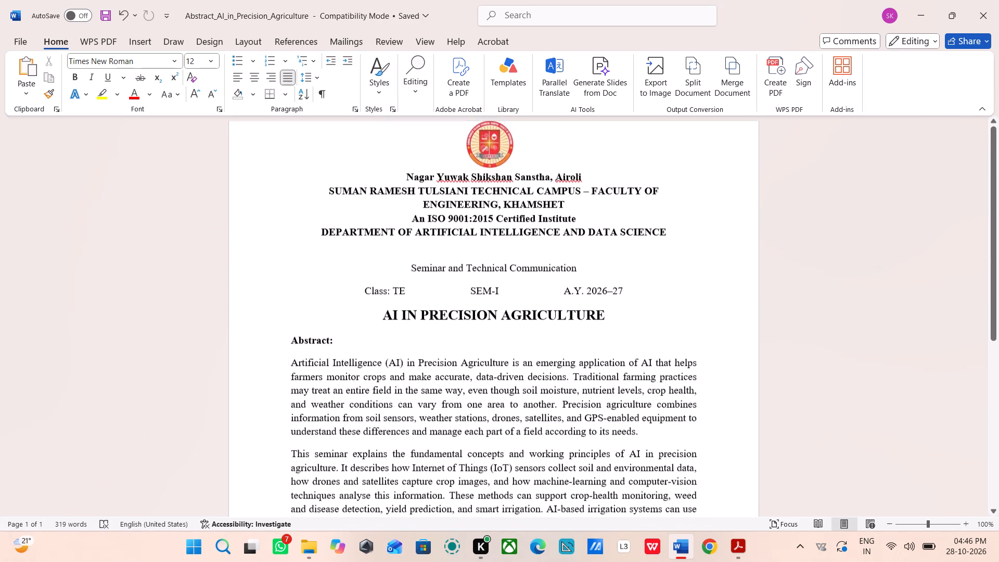
{"action": "scroll", "coordinate": [406, 349], "scroll_direction": "up", "scroll_amount": 1}
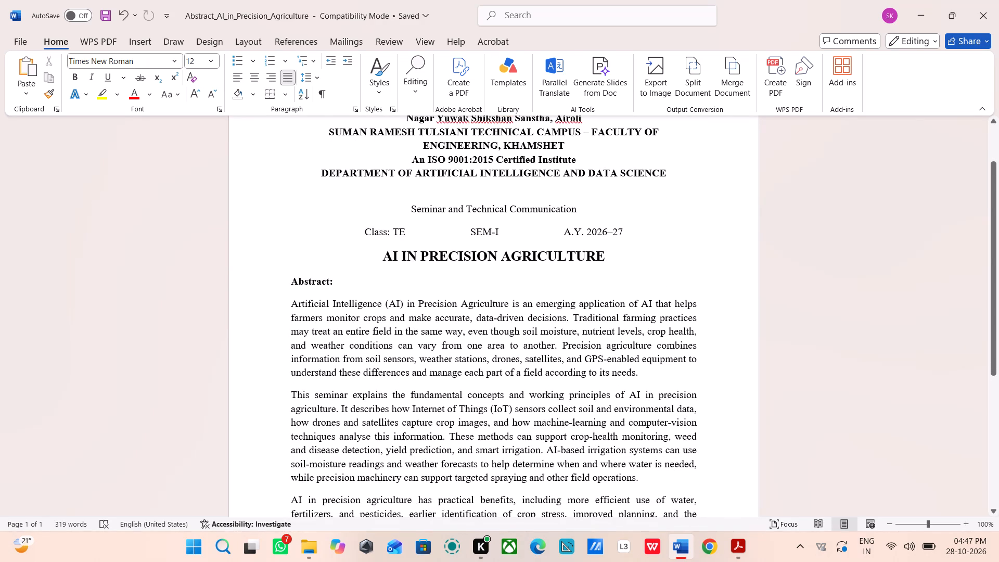
{"action": "scroll", "coordinate": [406, 349], "scroll_direction": "down", "scroll_amount": 3}
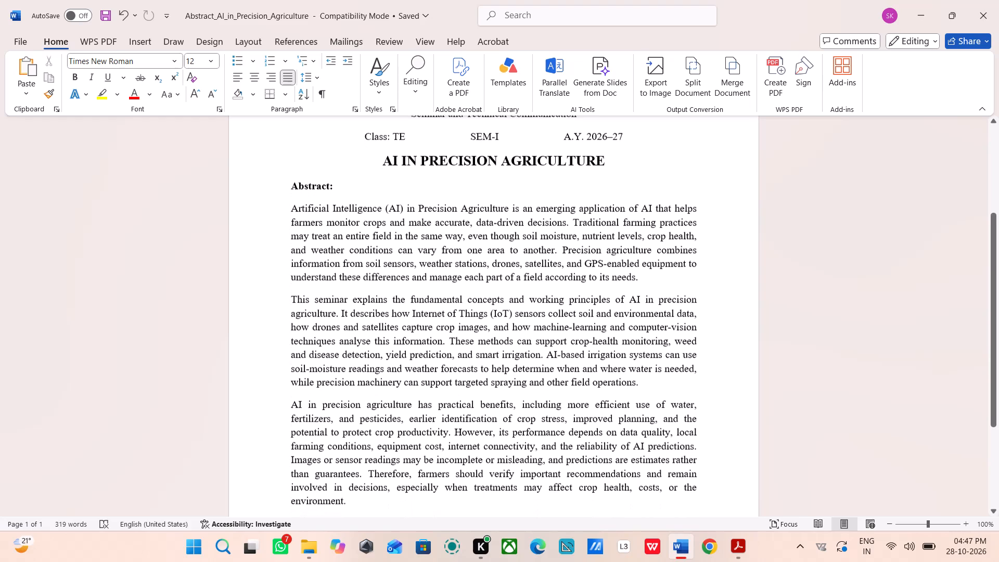
{"action": "scroll", "coordinate": [406, 349], "scroll_direction": "down", "scroll_amount": 1}
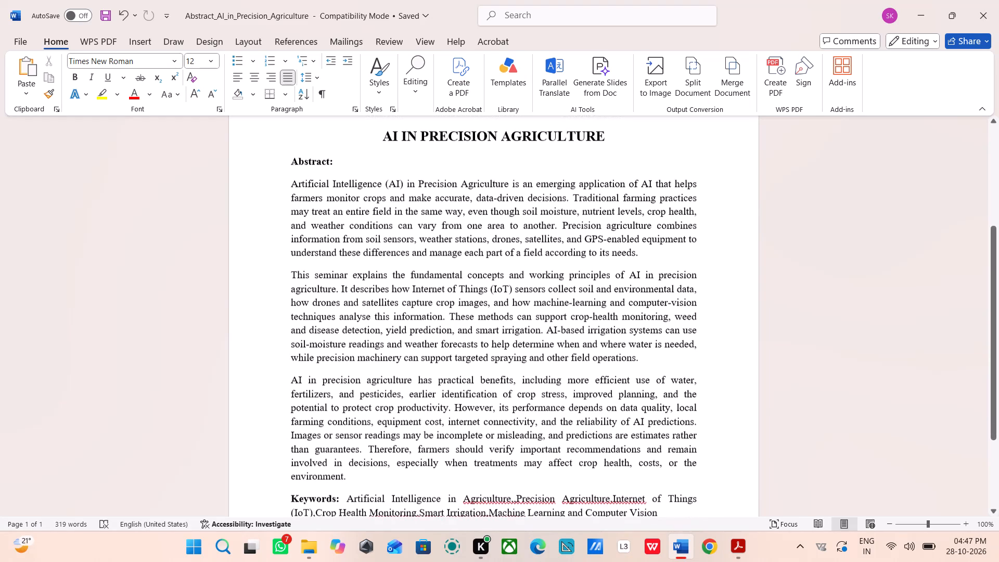
Look over the abstract page down to the keywords and signature lines, and save the document.
{"action": "scroll", "coordinate": [406, 349], "scroll_direction": "down", "scroll_amount": 3}
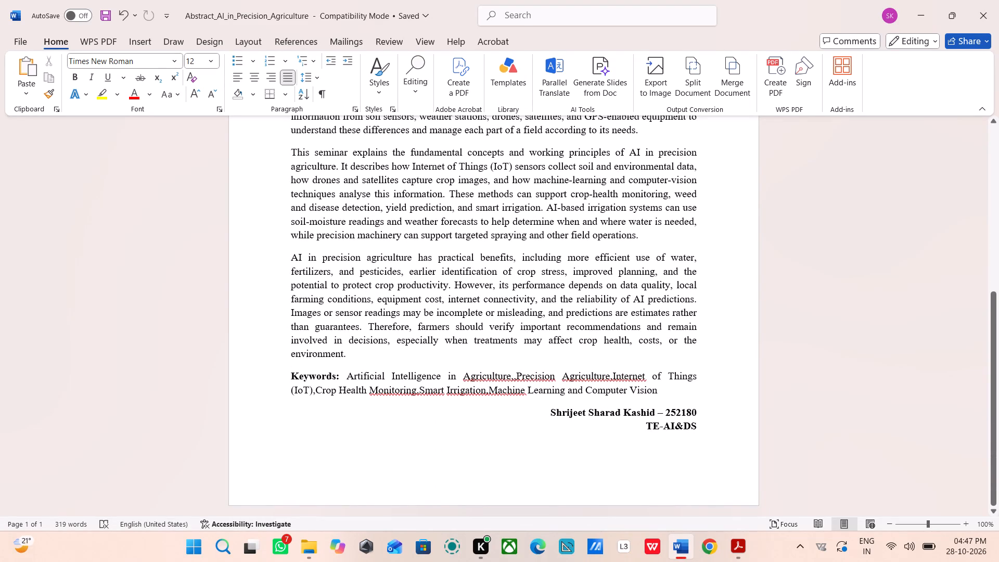
{"action": "scroll", "coordinate": [489, 468], "scroll_direction": "up", "scroll_amount": 3}
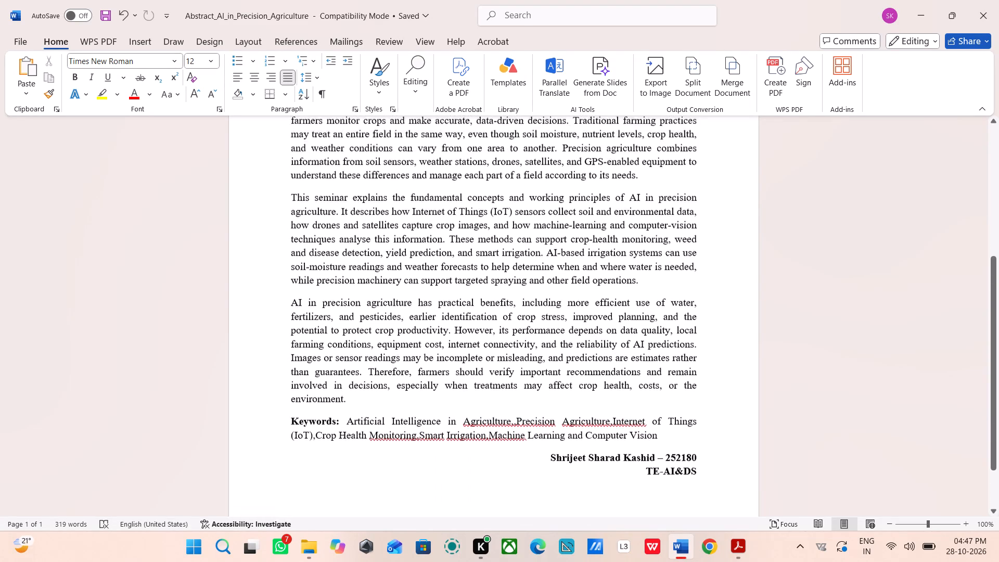
{"action": "scroll", "coordinate": [489, 468], "scroll_direction": "up", "scroll_amount": 1}
{"action": "scroll", "coordinate": [489, 468], "scroll_direction": "down", "scroll_amount": 2}
{"action": "scroll", "coordinate": [489, 468], "scroll_direction": "up", "scroll_amount": 3}
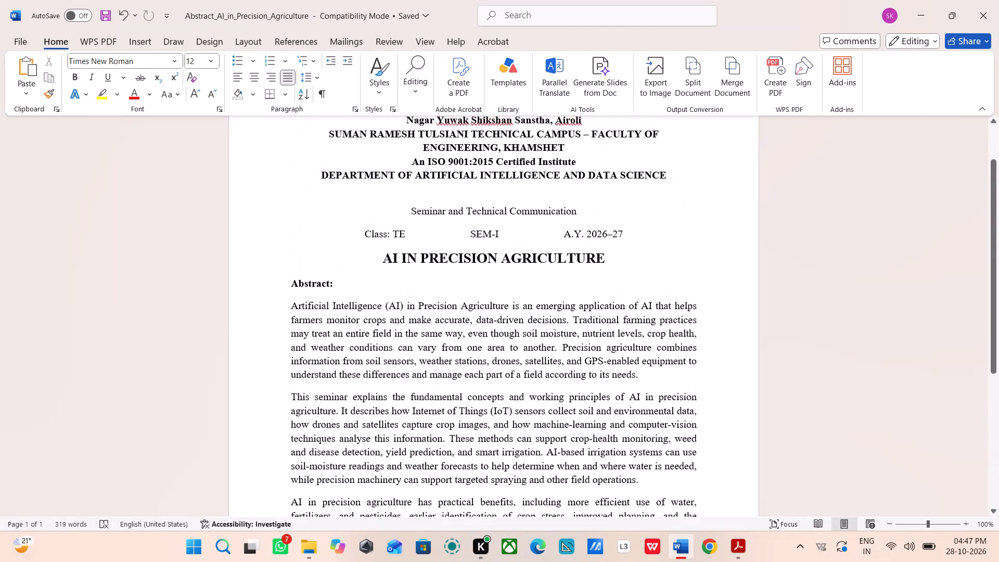
{"action": "key", "text": "ctrl+s"}
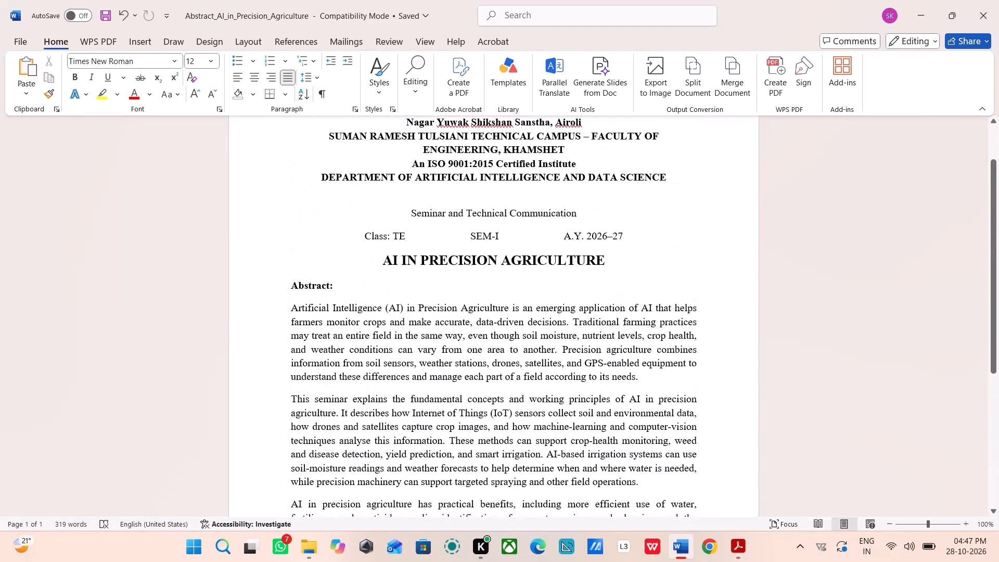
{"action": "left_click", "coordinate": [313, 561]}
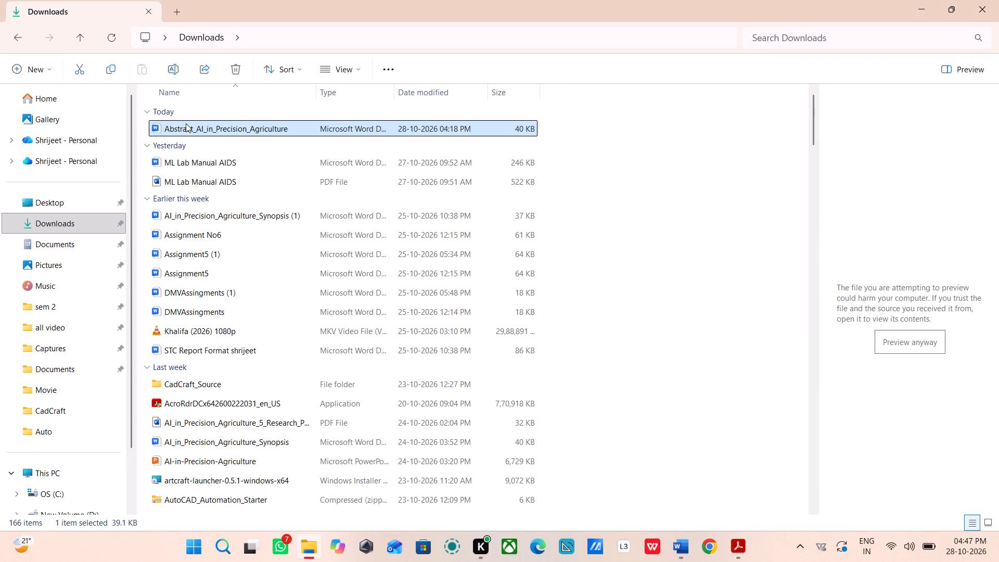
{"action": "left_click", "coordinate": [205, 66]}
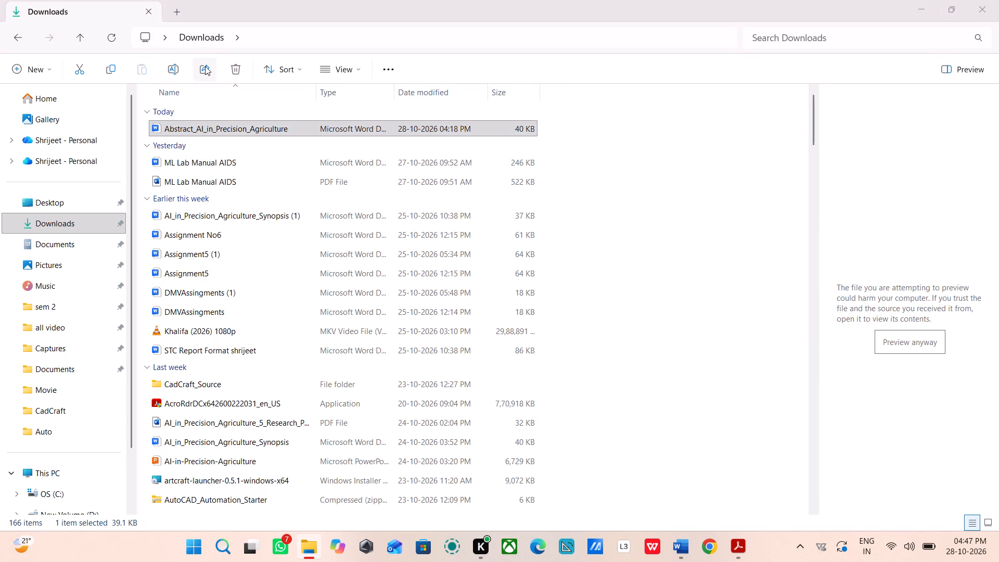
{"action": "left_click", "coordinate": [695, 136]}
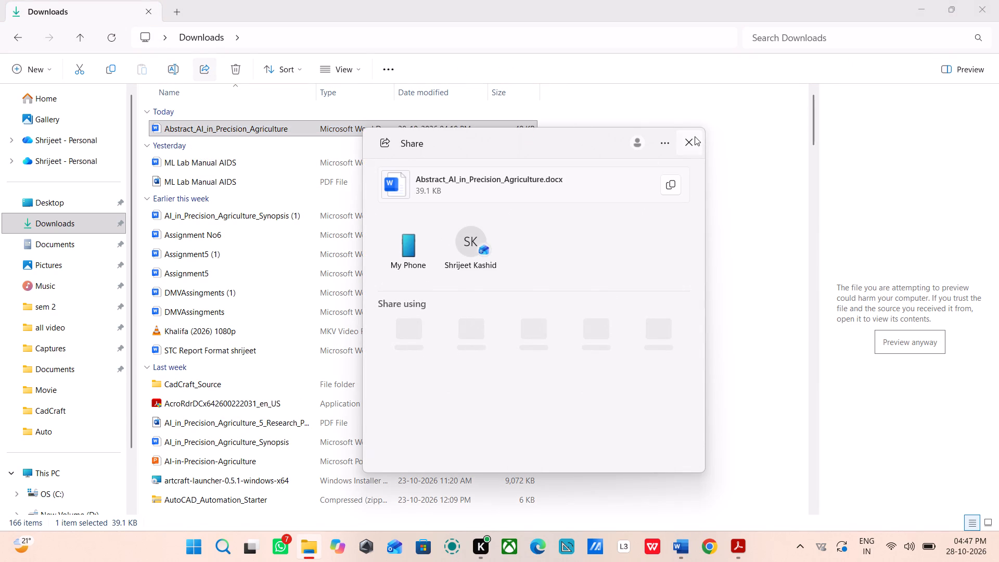
Switch to Chrome and open the iLovePDF homepage.
{"action": "left_click", "coordinate": [712, 538]}
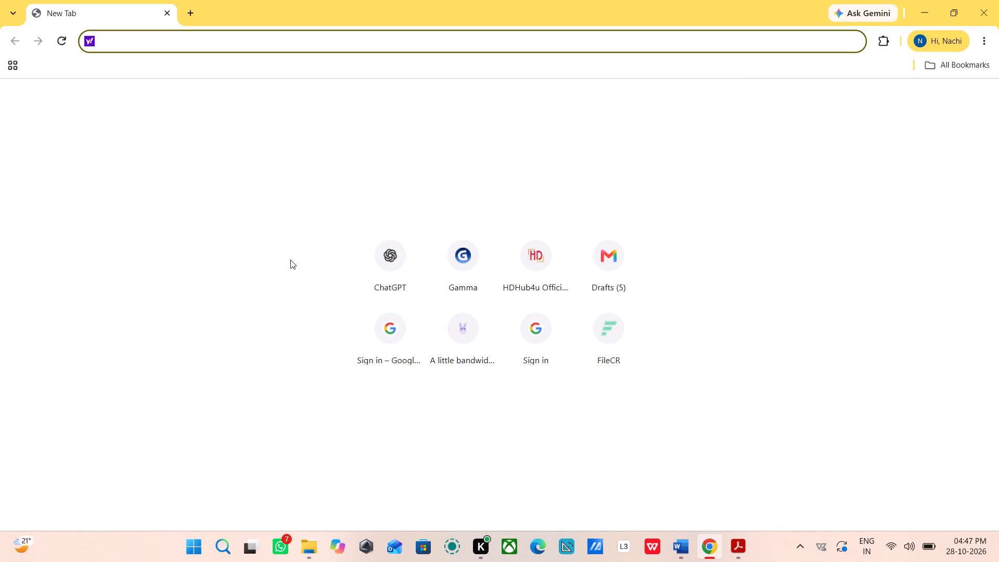
{"action": "left_click", "coordinate": [390, 246]}
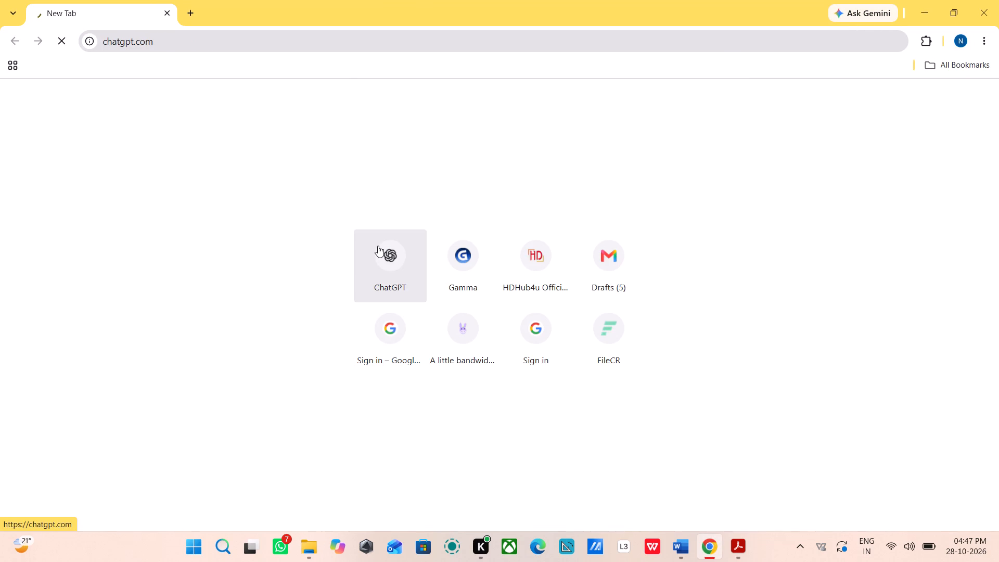
{"action": "left_click", "coordinate": [196, 12]}
{"action": "left_click", "coordinate": [165, 11]}
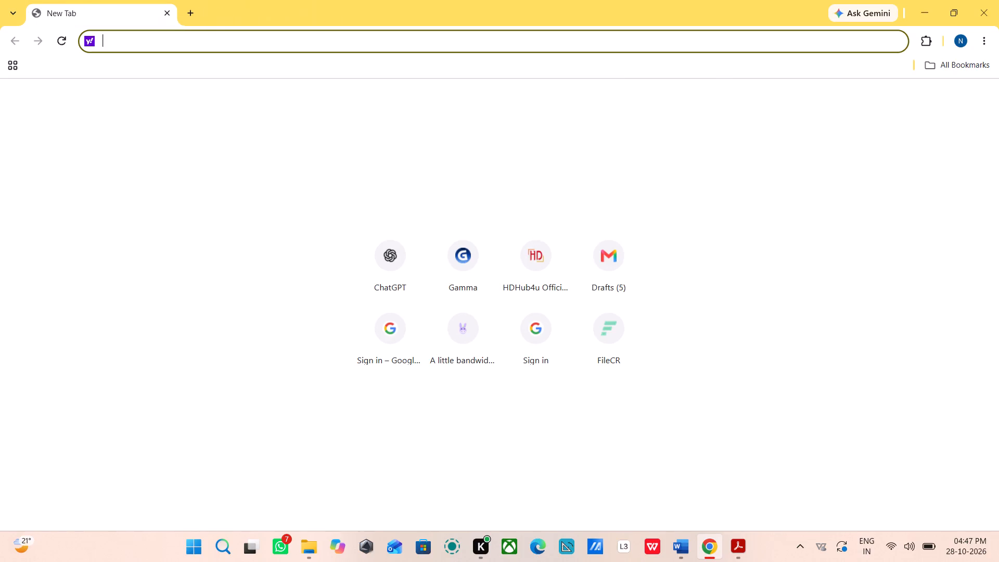
{"action": "key", "text": "i"}
{"action": "key", "text": "l"}
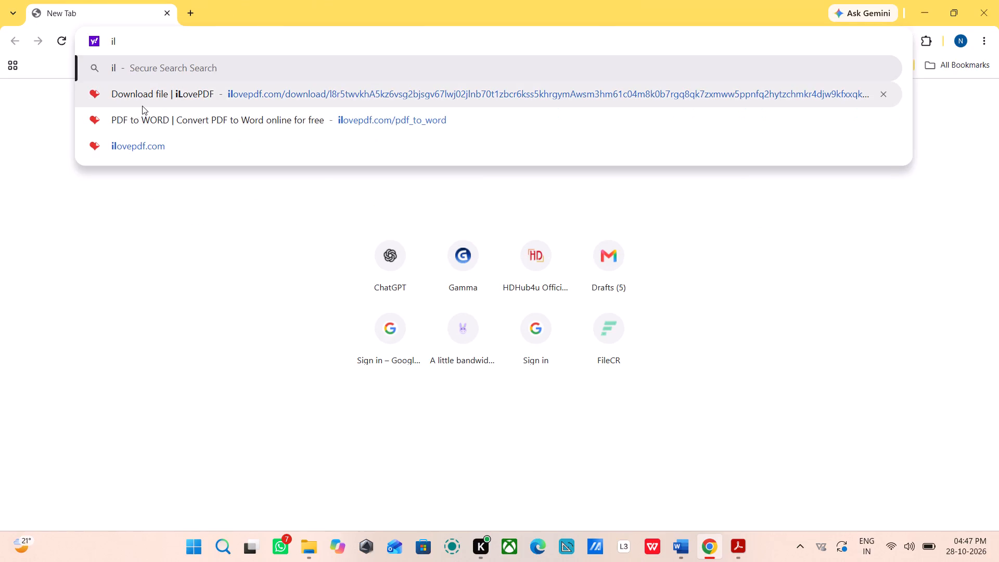
{"action": "left_click", "coordinate": [142, 106]}
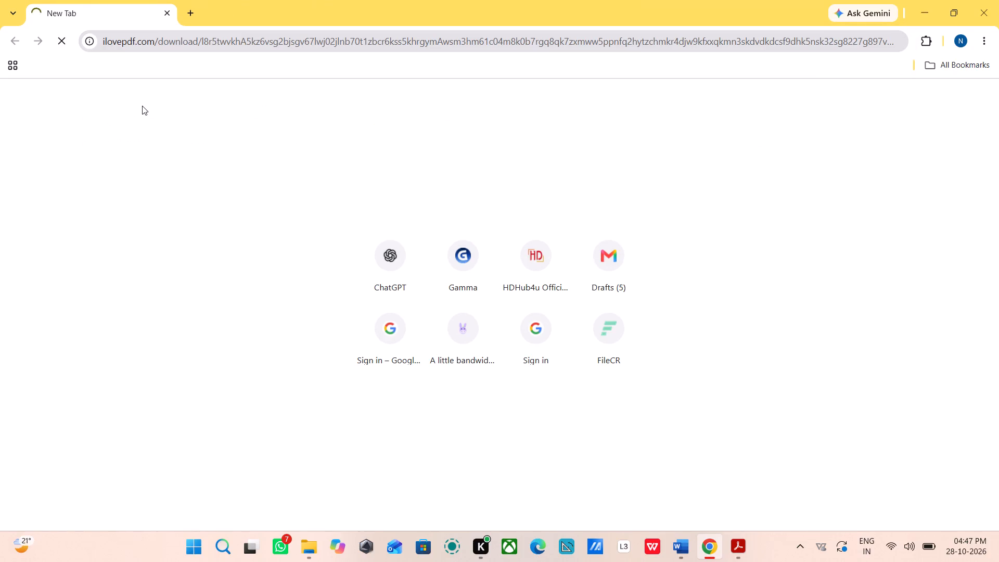
{"action": "left_click", "coordinate": [892, 544]}
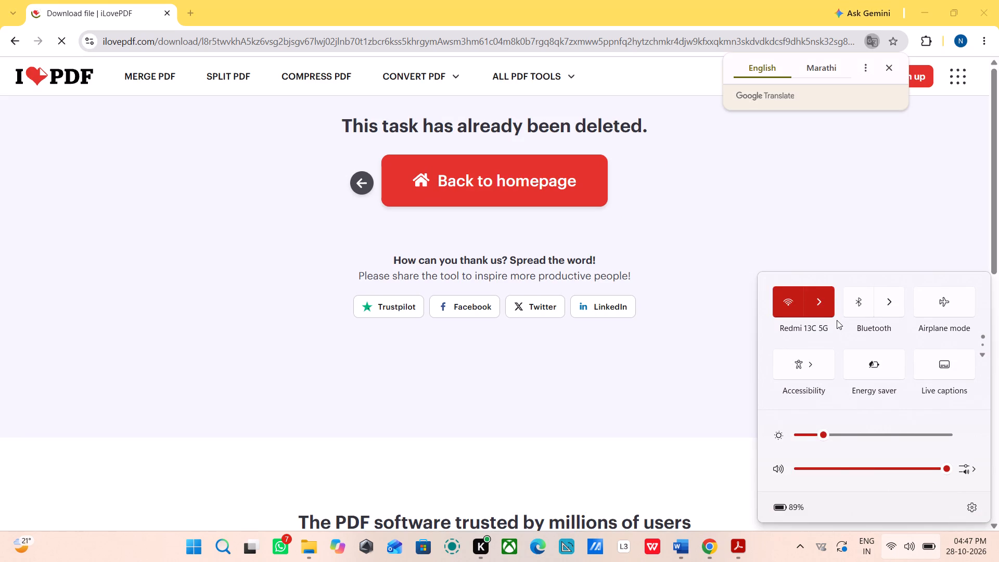
{"action": "type", "text": "`1"}
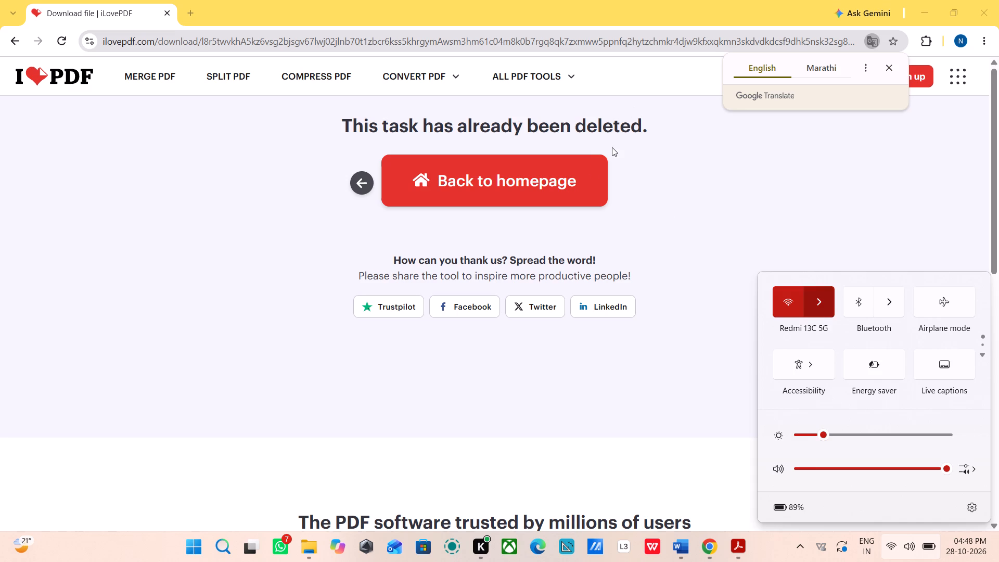
{"action": "left_click", "coordinate": [565, 196]}
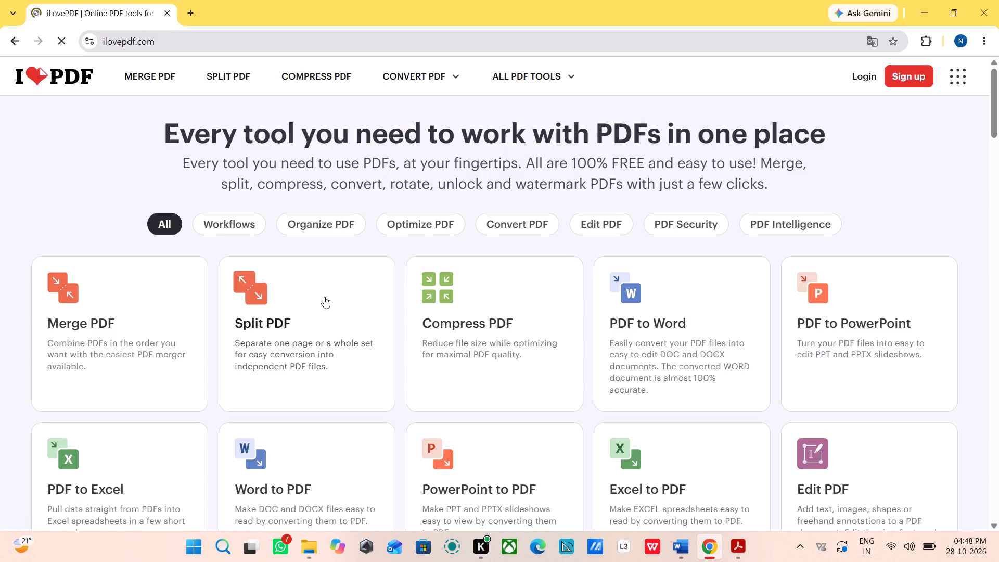
Convert the Abstract_AI_in_Precision_Agriculture document from the Downloads folder with iLovePDF's Word to PDF tool.
{"action": "scroll", "coordinate": [201, 271], "scroll_direction": "down", "scroll_amount": 1}
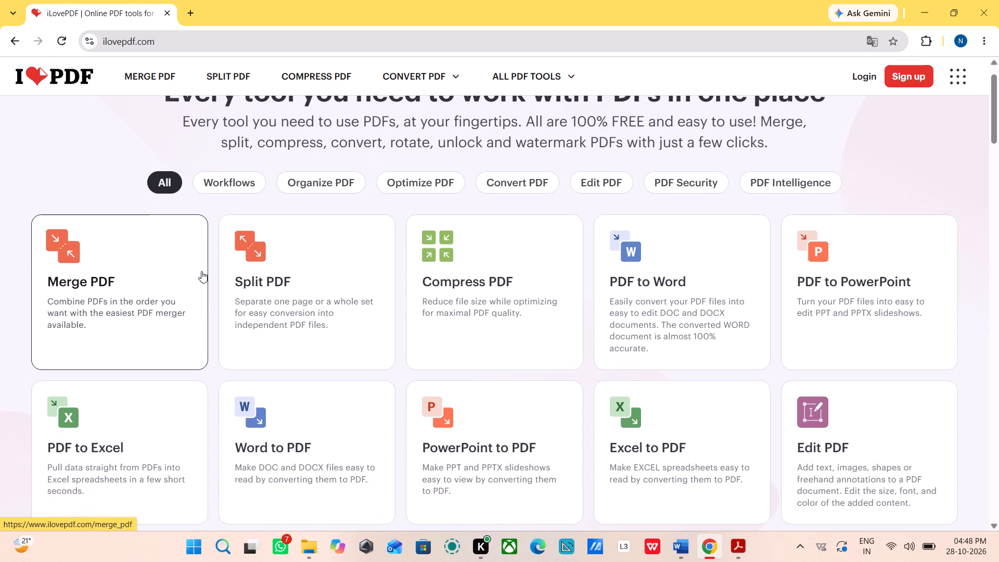
{"action": "scroll", "coordinate": [201, 271], "scroll_direction": "up", "scroll_amount": 1}
{"action": "scroll", "coordinate": [201, 271], "scroll_direction": "down", "scroll_amount": 1}
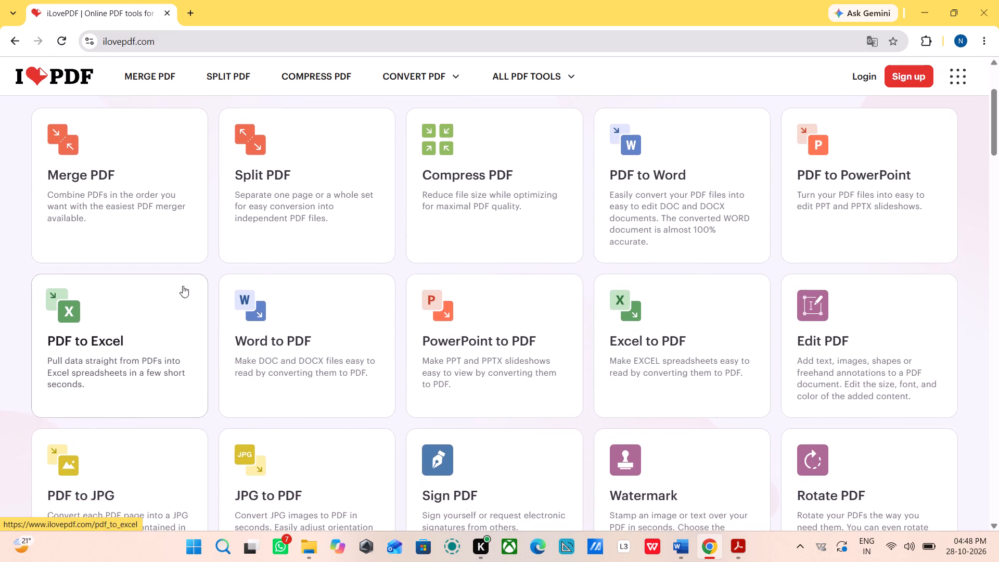
{"action": "left_click", "coordinate": [268, 308]}
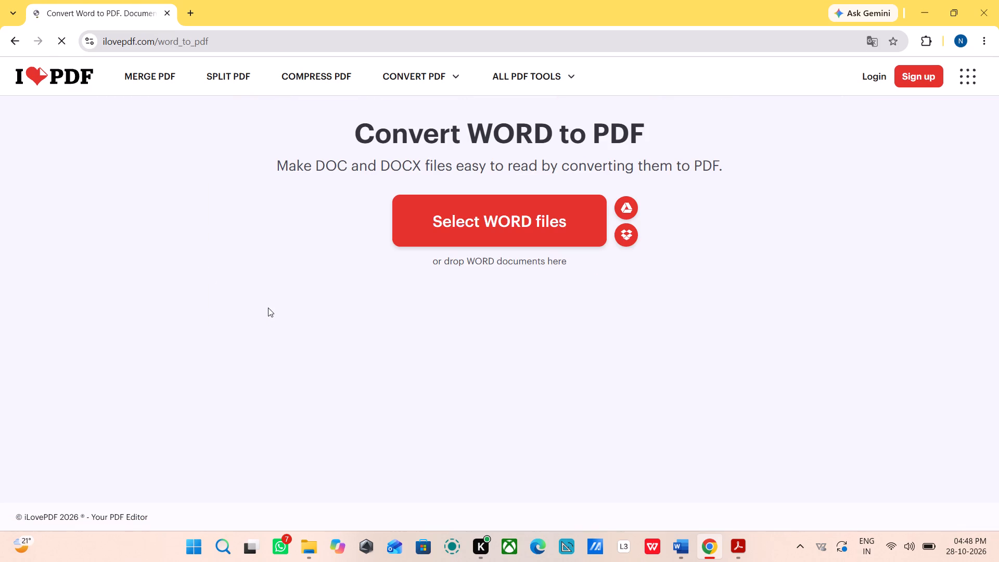
{"action": "left_click", "coordinate": [512, 213]}
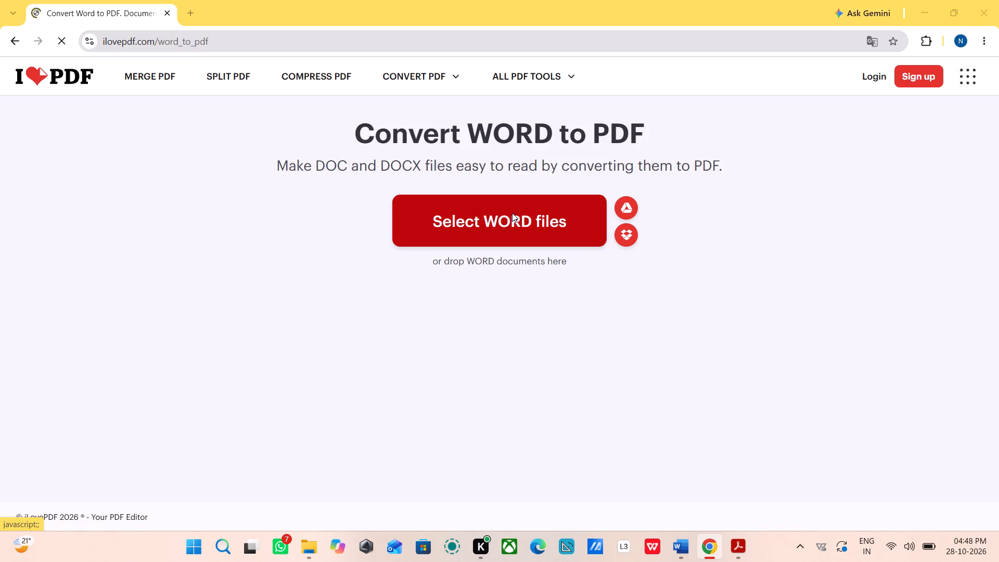
{"action": "left_click", "coordinate": [266, 125]}
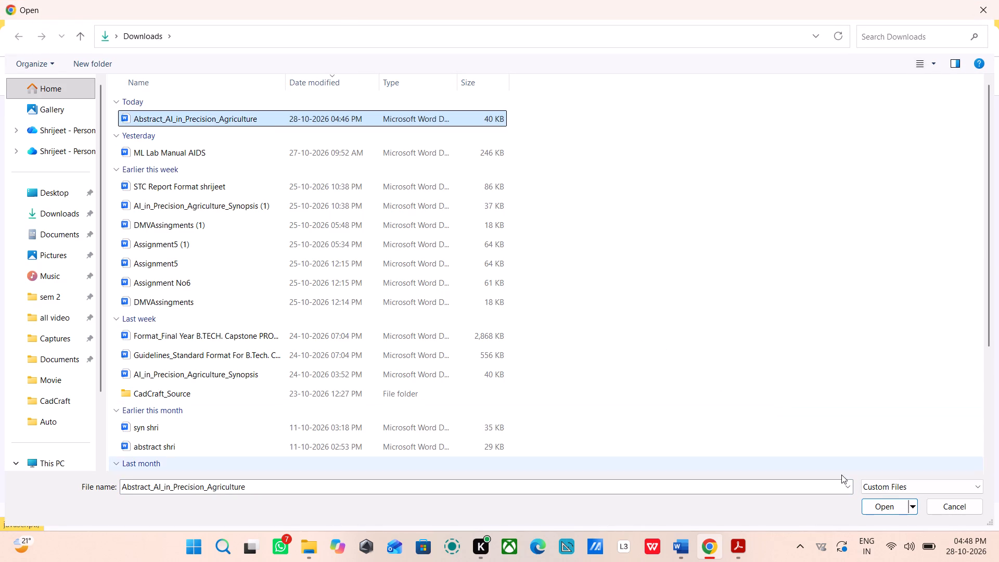
{"action": "left_click", "coordinate": [878, 507]}
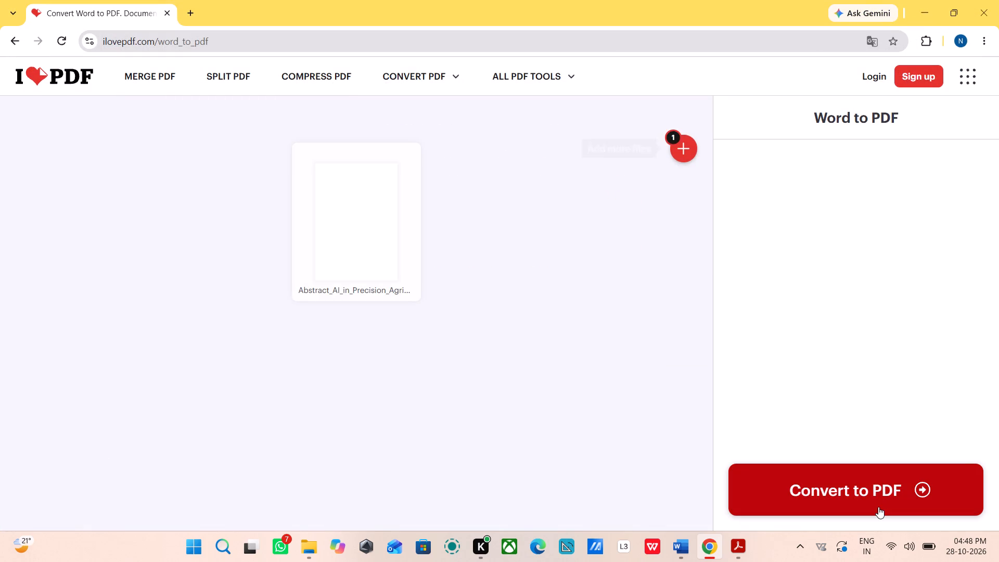
{"action": "left_click", "coordinate": [878, 507]}
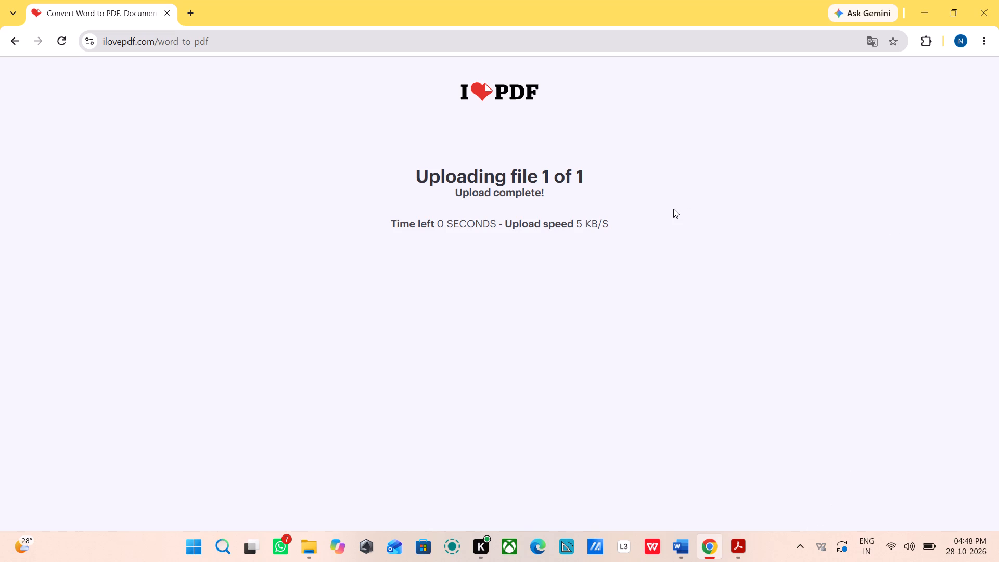
Download the converted abstract PDF from iLovePDF.
{"action": "scroll", "coordinate": [673, 209], "scroll_direction": "down", "scroll_amount": 2}
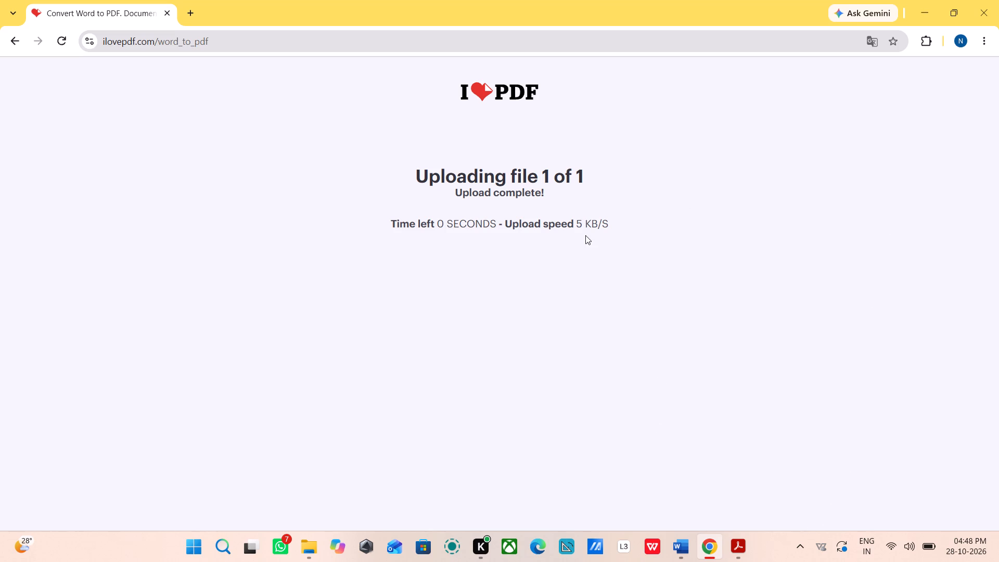
{"action": "left_click", "coordinate": [585, 235]}
{"action": "left_click", "coordinate": [570, 173]}
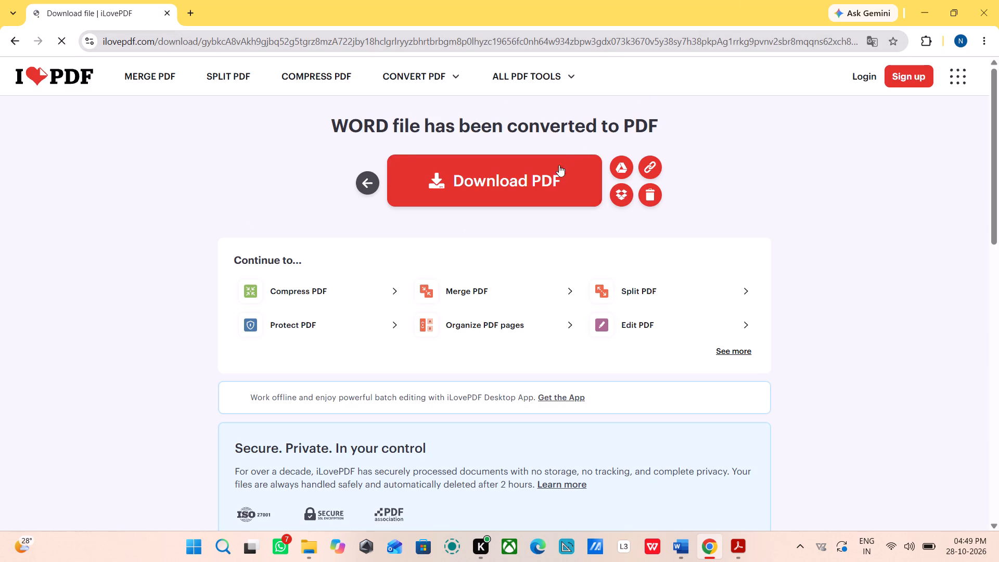
{"action": "left_click", "coordinate": [548, 171]}
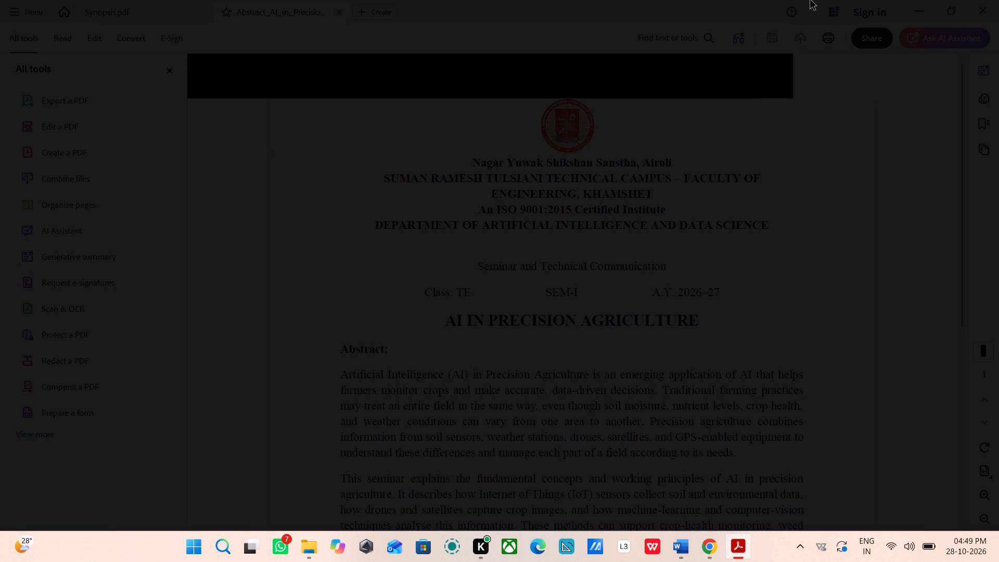
Decline setting Acrobat Reader as the default PDF app.
{"action": "left_click", "coordinate": [561, 215]}
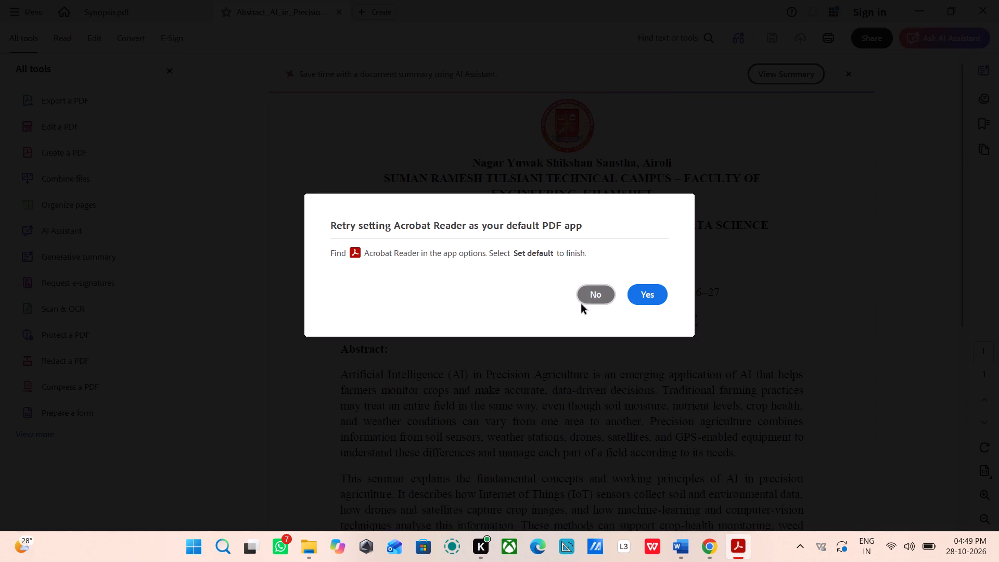
{"action": "left_click", "coordinate": [592, 316]}
{"action": "left_click", "coordinate": [595, 301]}
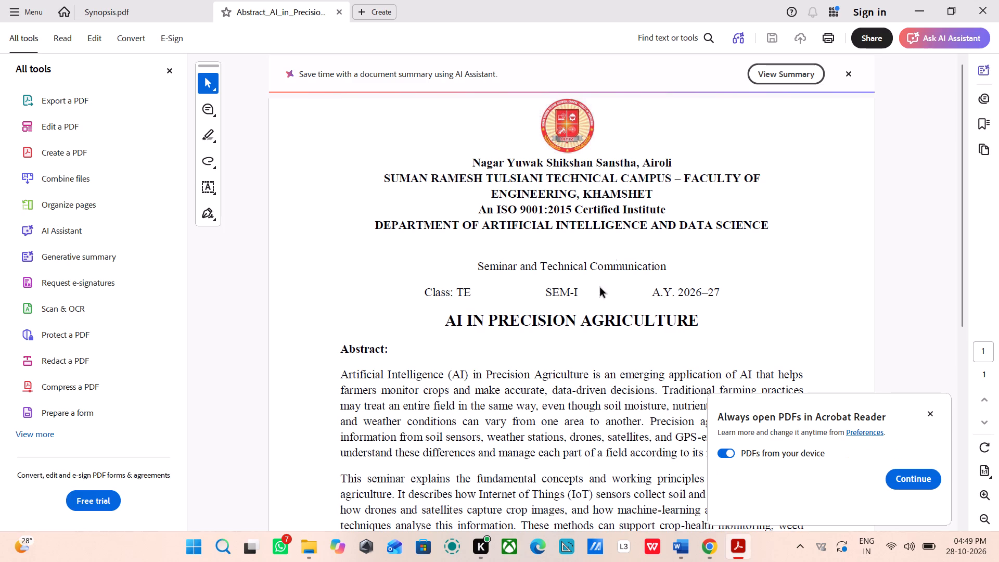
Examine the converted abstract PDF from the institute header to the keywords and signature lines, dismissing the default-viewer notice.
{"action": "scroll", "coordinate": [580, 300], "scroll_direction": "down", "scroll_amount": 1}
{"action": "scroll", "coordinate": [580, 300], "scroll_direction": "up", "scroll_amount": 1}
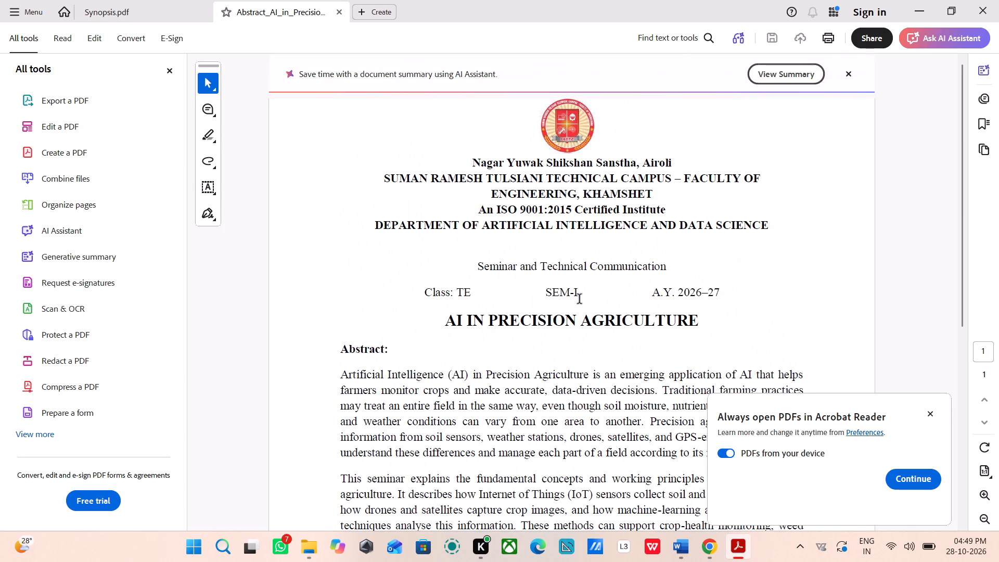
{"action": "scroll", "coordinate": [535, 243], "scroll_direction": "down", "scroll_amount": 1}
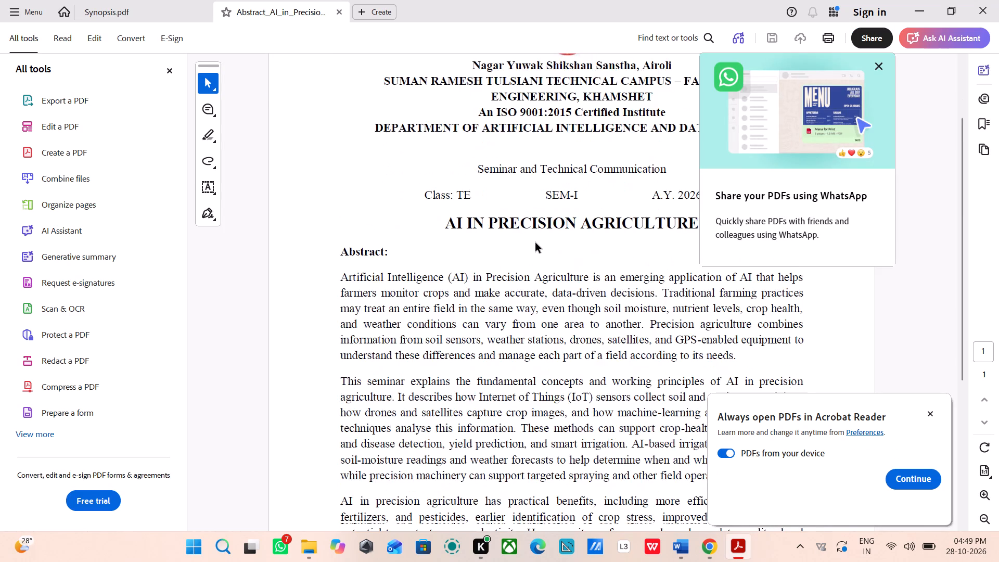
{"action": "scroll", "coordinate": [535, 243], "scroll_direction": "down", "scroll_amount": 1}
{"action": "left_click", "coordinate": [535, 243]}
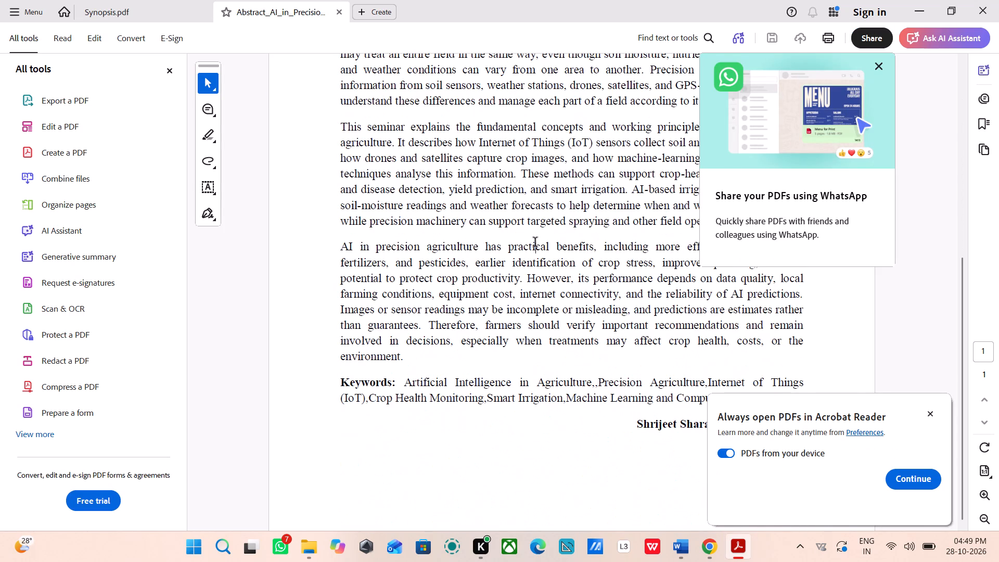
{"action": "left_click", "coordinate": [932, 408]}
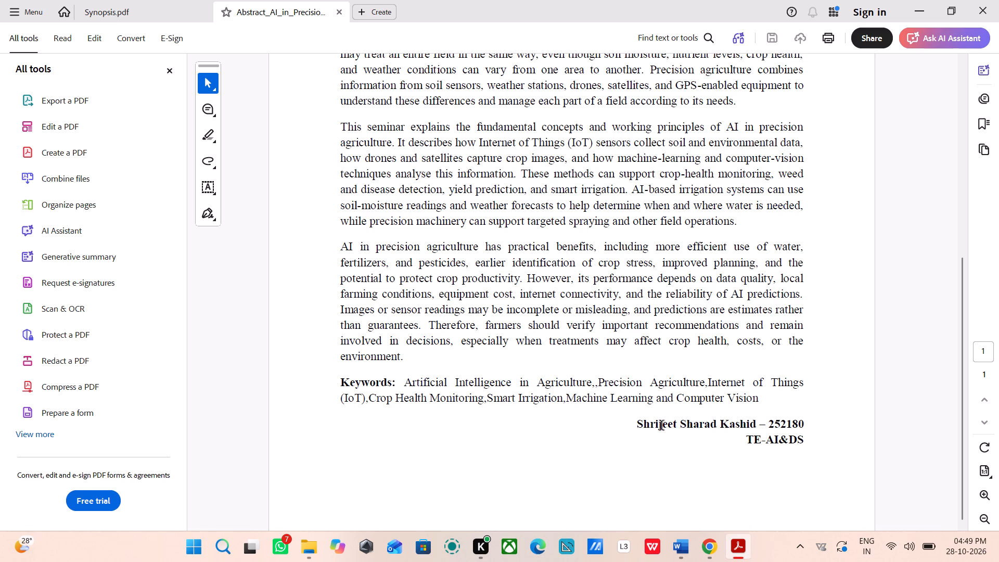
{"action": "scroll", "coordinate": [662, 426], "scroll_direction": "up", "scroll_amount": 1}
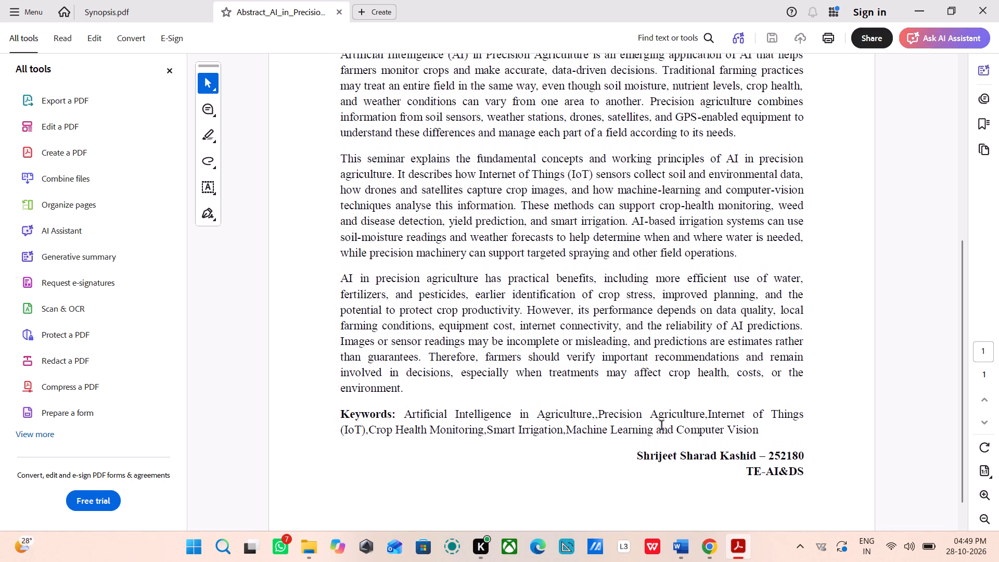
{"action": "scroll", "coordinate": [662, 426], "scroll_direction": "up", "scroll_amount": 1}
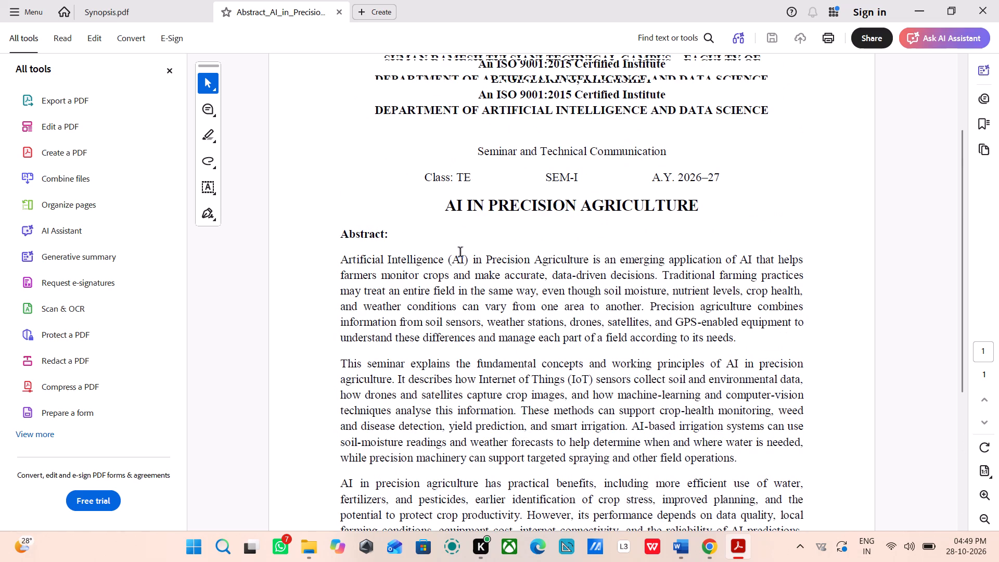
Close the converted abstract PDF, leaving the other open document tab alone.
{"action": "left_click_drag", "start_coordinate": [393, 241], "coordinate": [336, 248]}
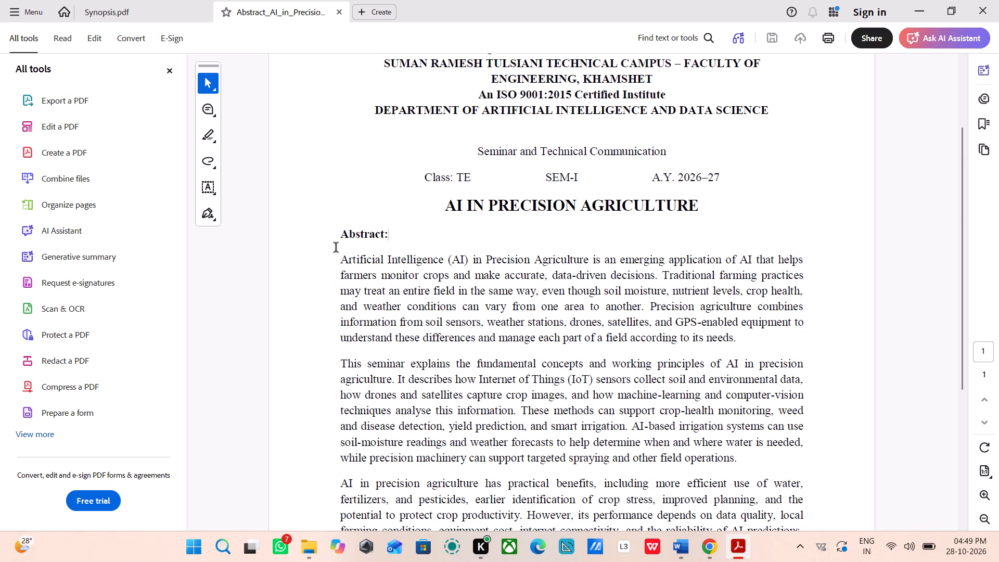
{"action": "left_click_drag", "start_coordinate": [336, 248], "coordinate": [342, 237]}
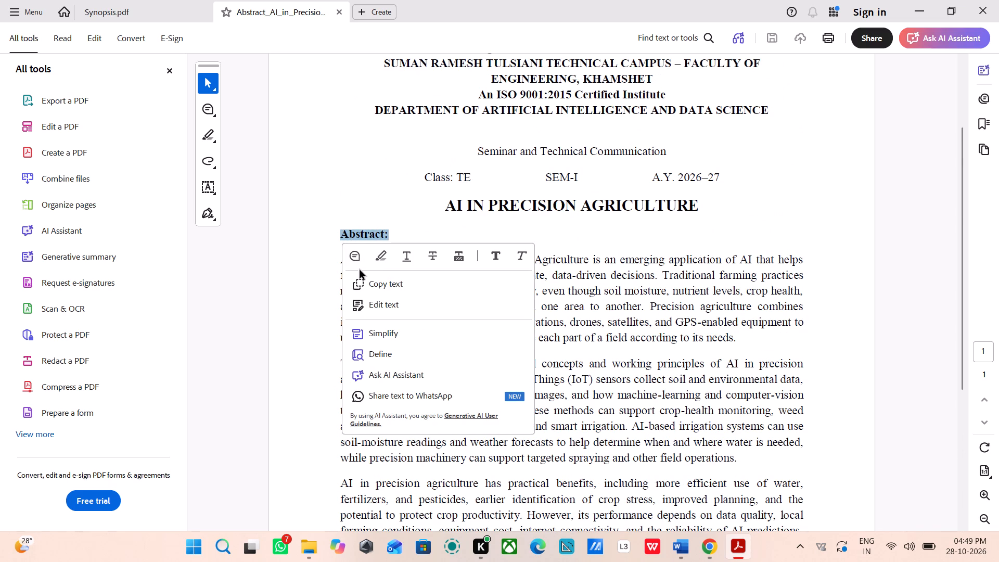
{"action": "left_click", "coordinate": [985, 0]}
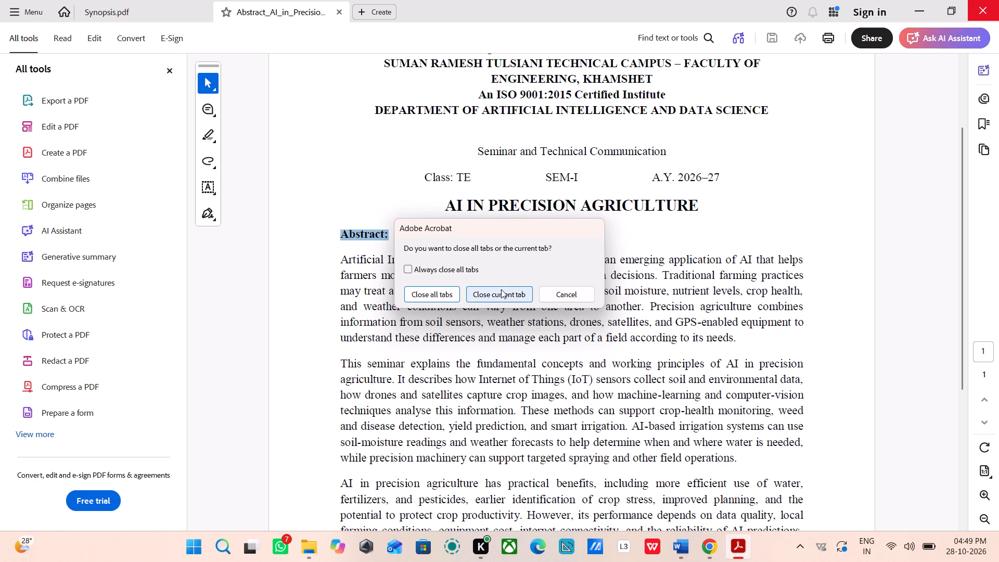
{"action": "left_click", "coordinate": [501, 289]}
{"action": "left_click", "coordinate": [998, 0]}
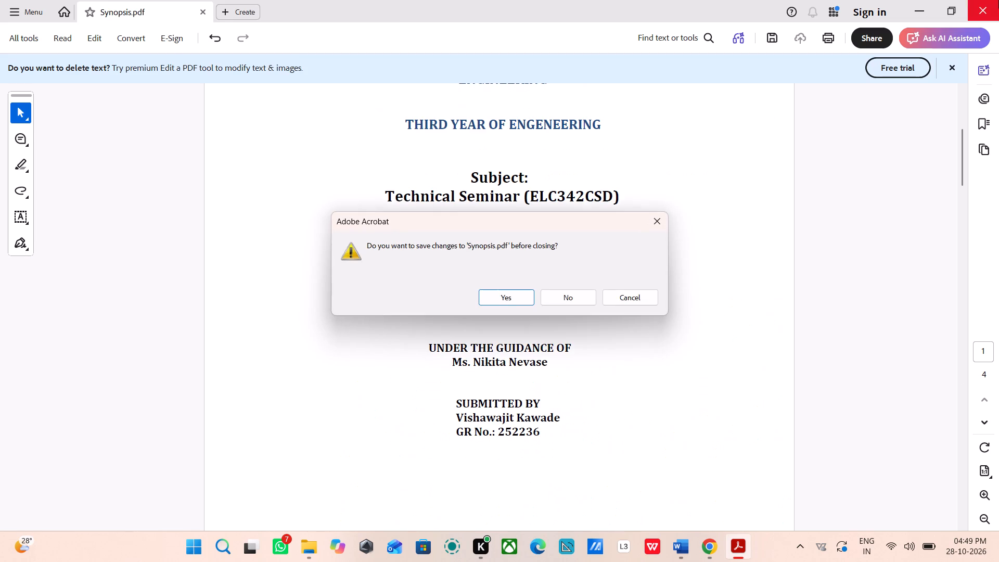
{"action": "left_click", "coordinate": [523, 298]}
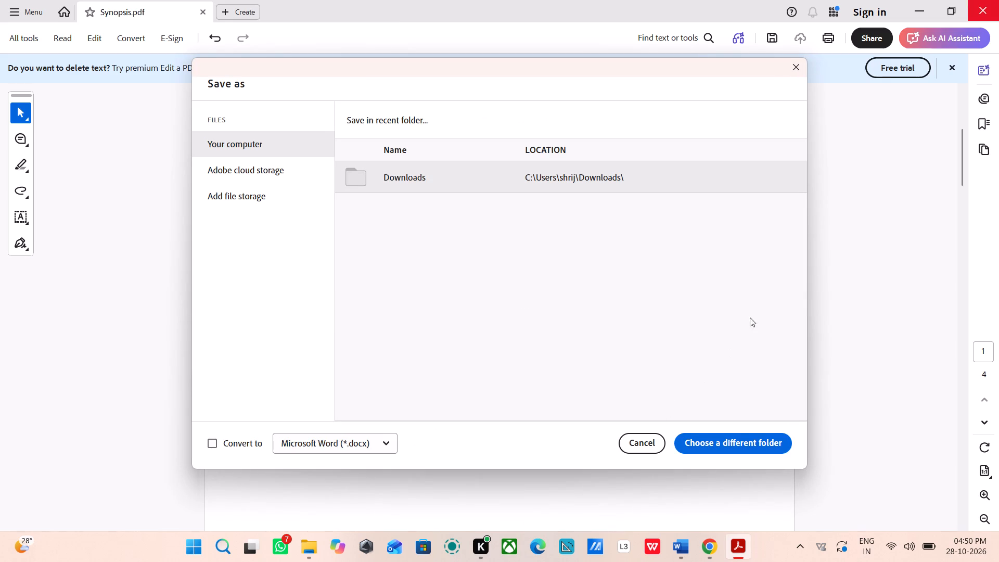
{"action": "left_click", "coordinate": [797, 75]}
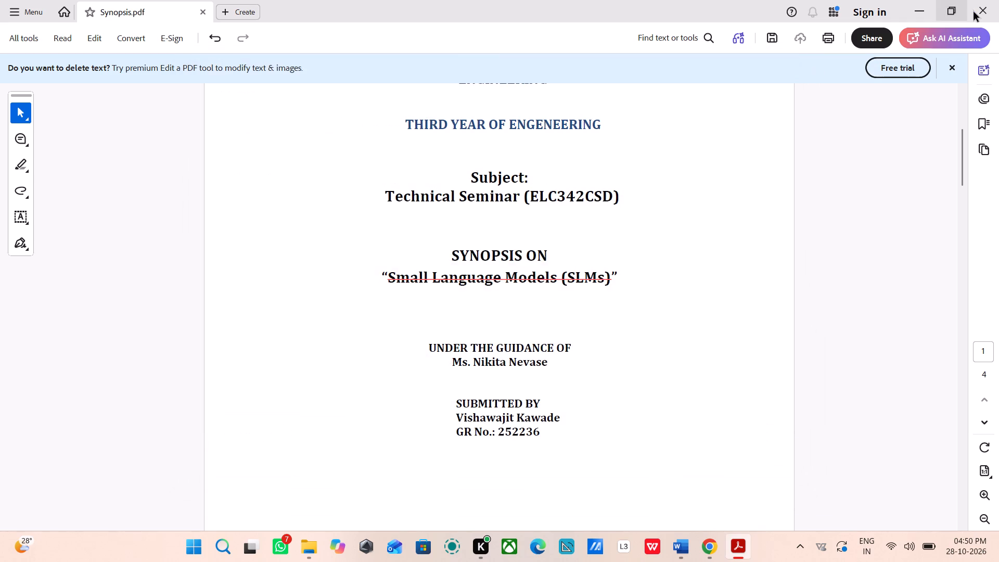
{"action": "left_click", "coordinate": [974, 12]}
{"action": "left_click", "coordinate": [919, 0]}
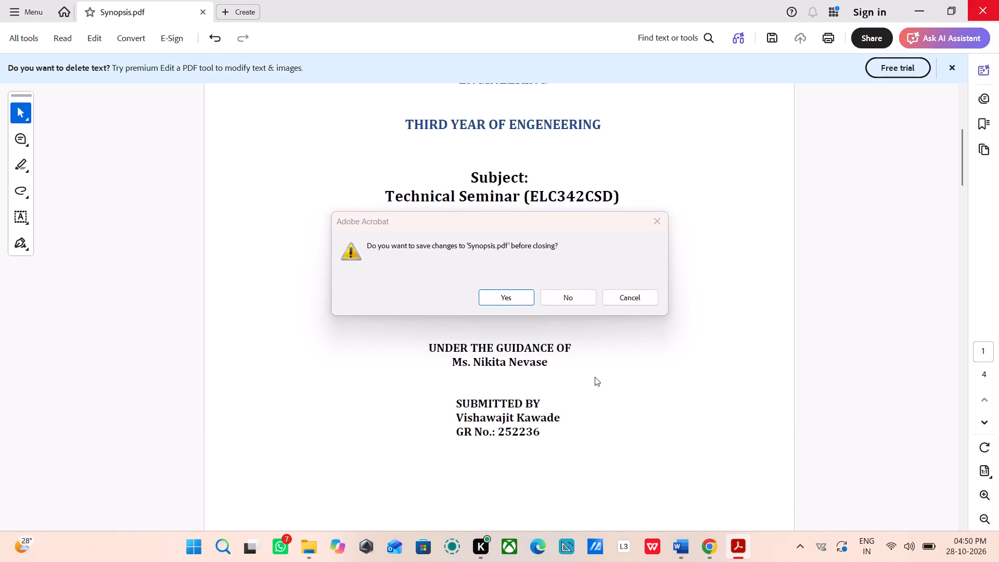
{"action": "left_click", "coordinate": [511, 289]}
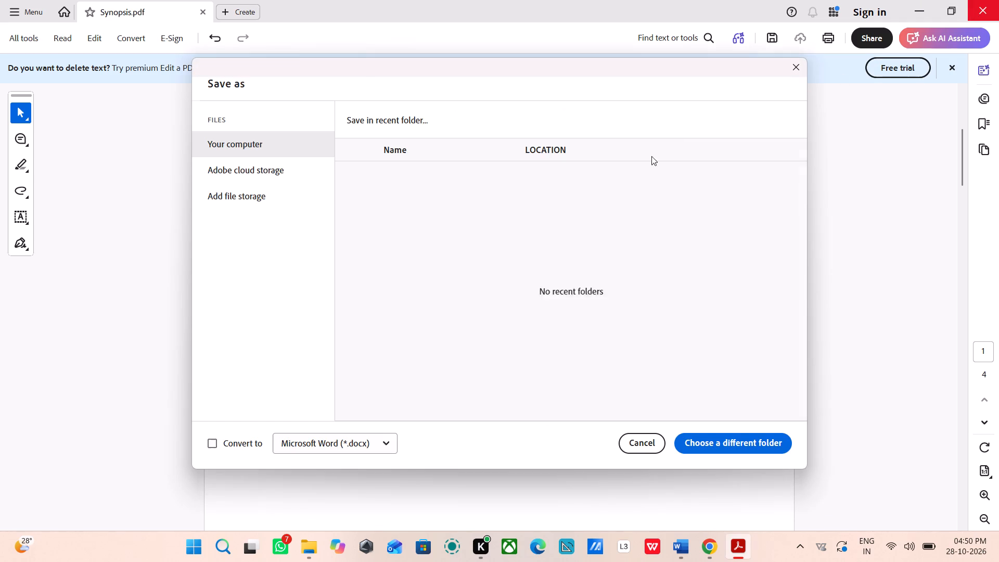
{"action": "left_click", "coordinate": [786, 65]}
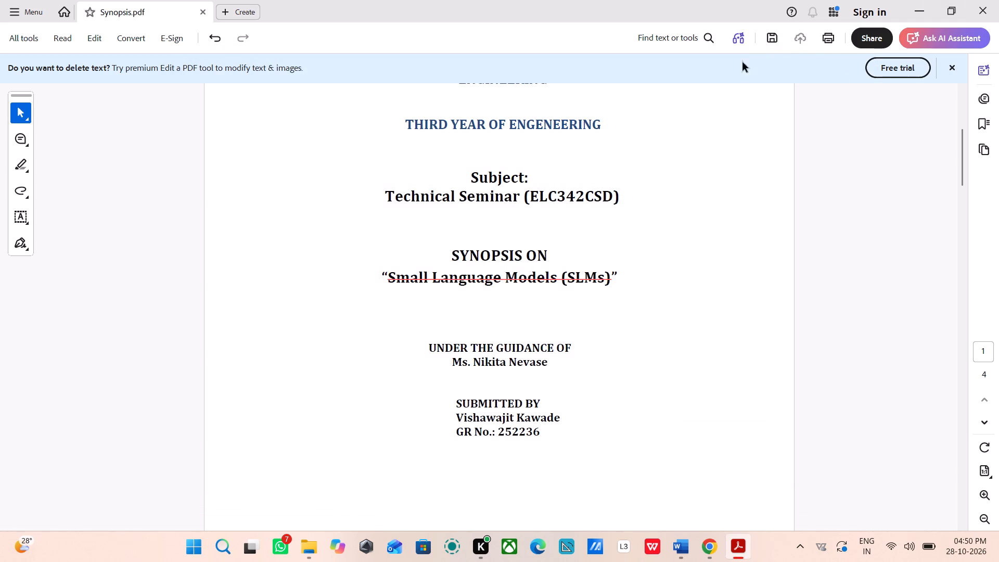
Close Synopsis.pdf without saving its changes.
{"action": "left_click", "coordinate": [998, 4]}
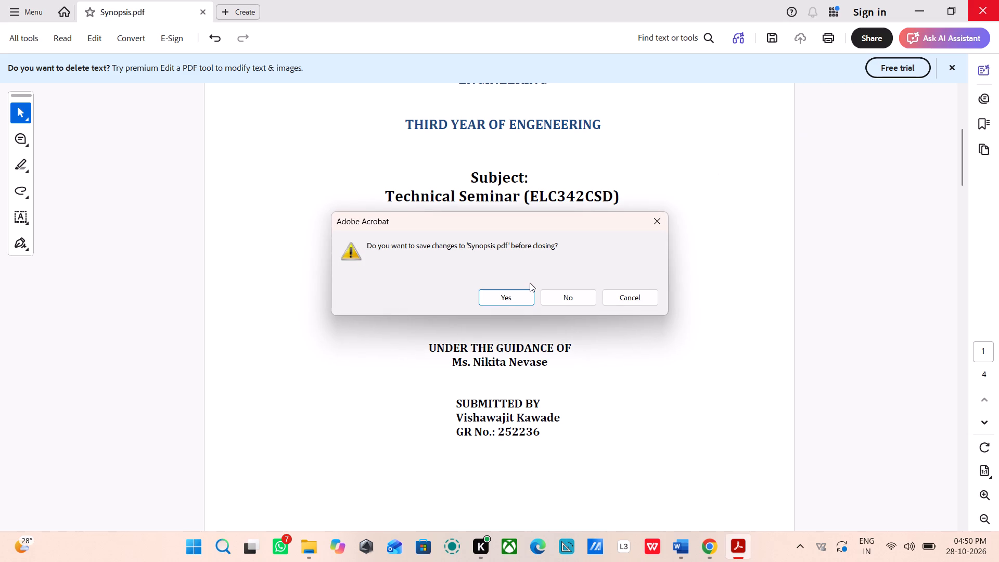
{"action": "left_click", "coordinate": [565, 295]}
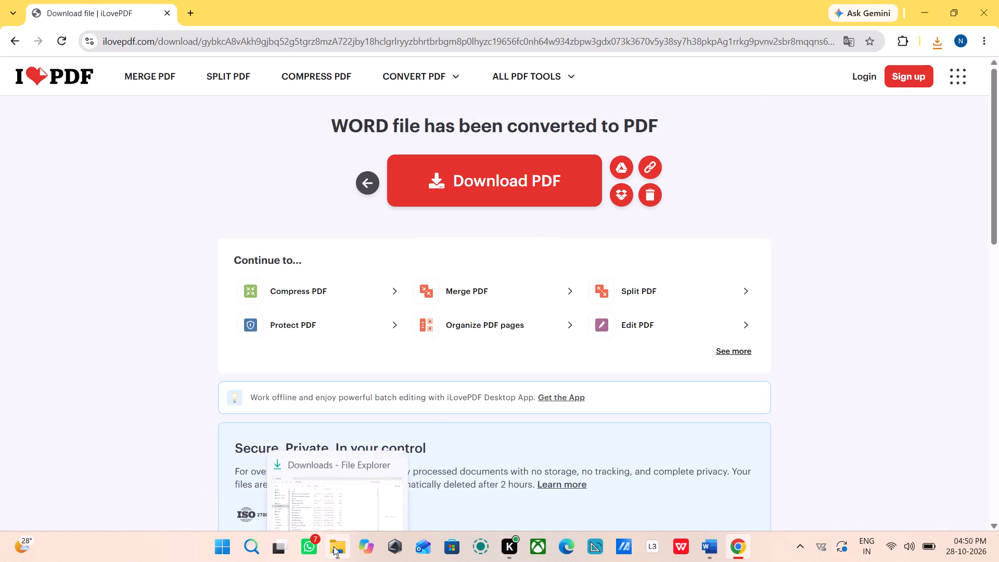
Open the Abstract_AI_in_Precision_Agriculture PDF from the Downloads folder in Word and enable editing.
{"action": "left_click", "coordinate": [335, 498]}
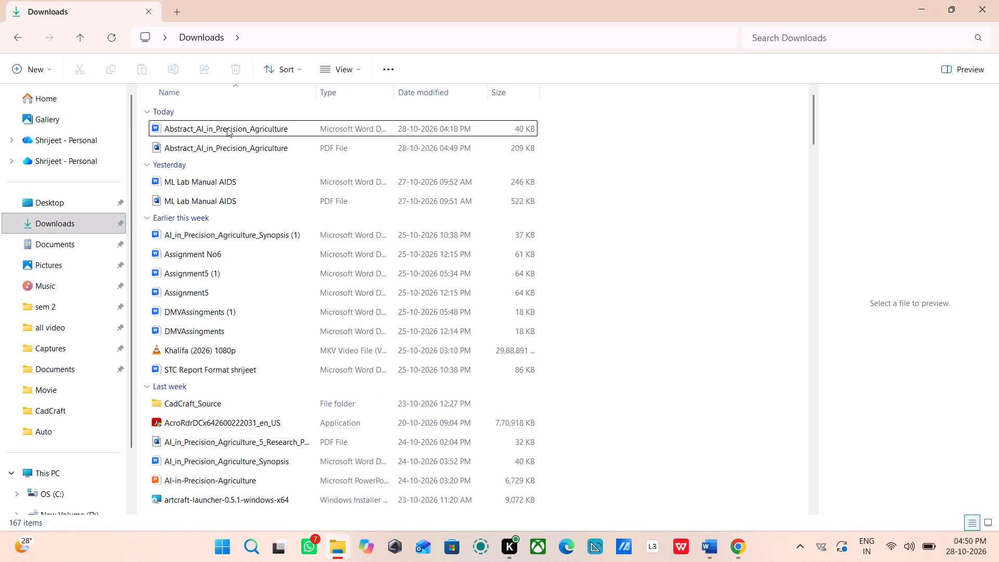
{"action": "double_click", "coordinate": [225, 149]}
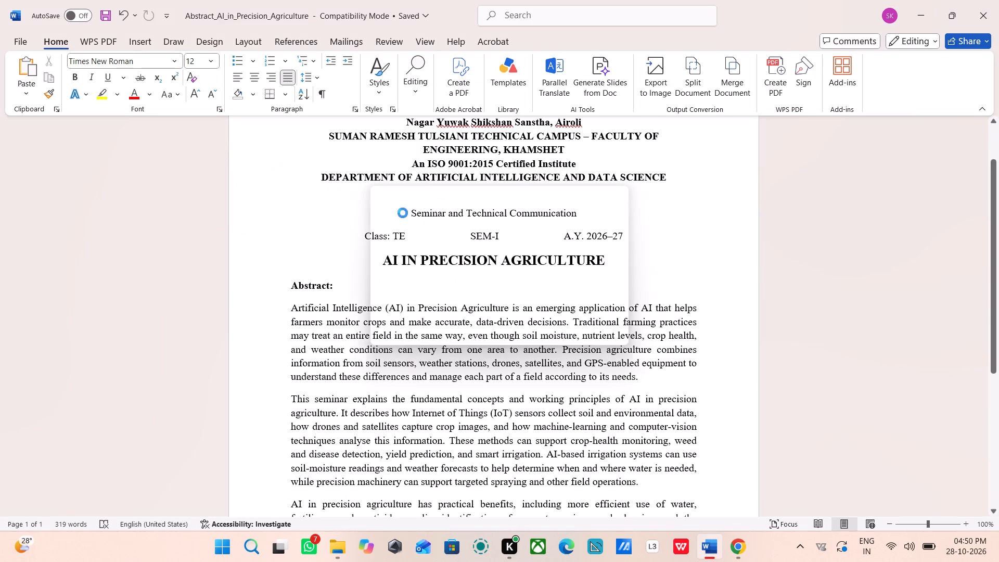
{"action": "scroll", "coordinate": [418, 226], "scroll_direction": "up", "scroll_amount": 5}
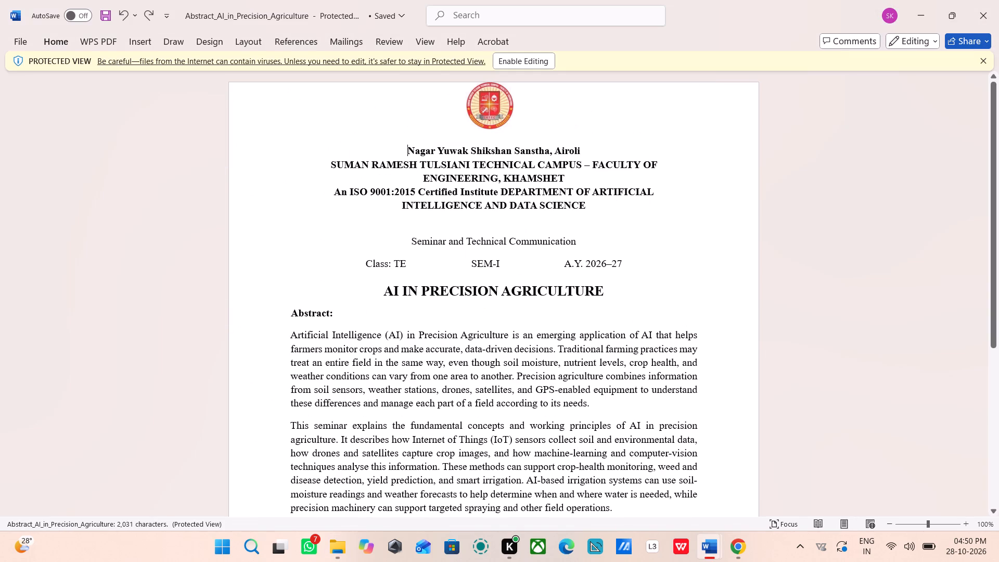
{"action": "left_click", "coordinate": [535, 57]}
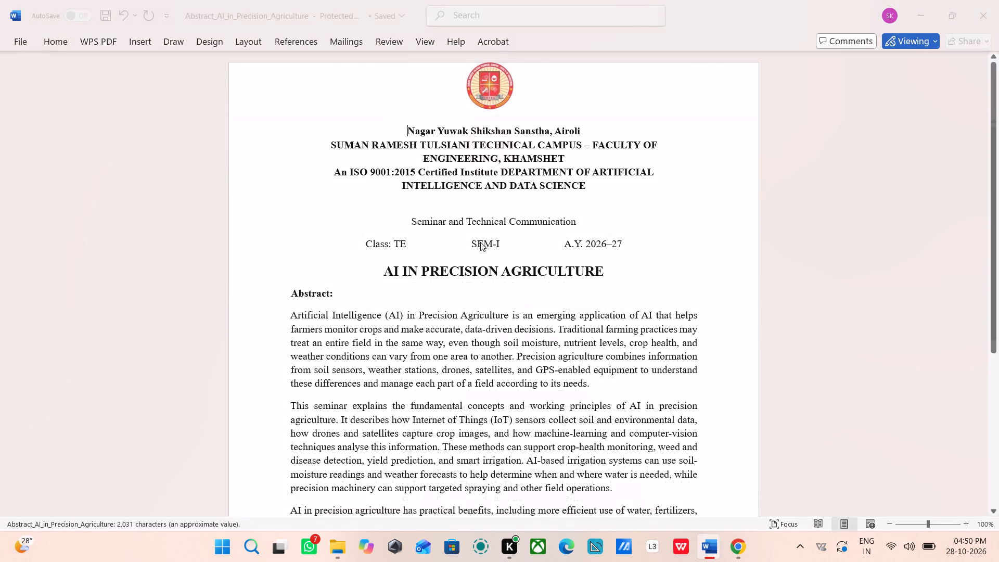
Set the font size of the "Abstract:" heading to 14.
{"action": "scroll", "coordinate": [480, 242], "scroll_direction": "down", "scroll_amount": 7}
{"action": "scroll", "coordinate": [480, 242], "scroll_direction": "up", "scroll_amount": 6}
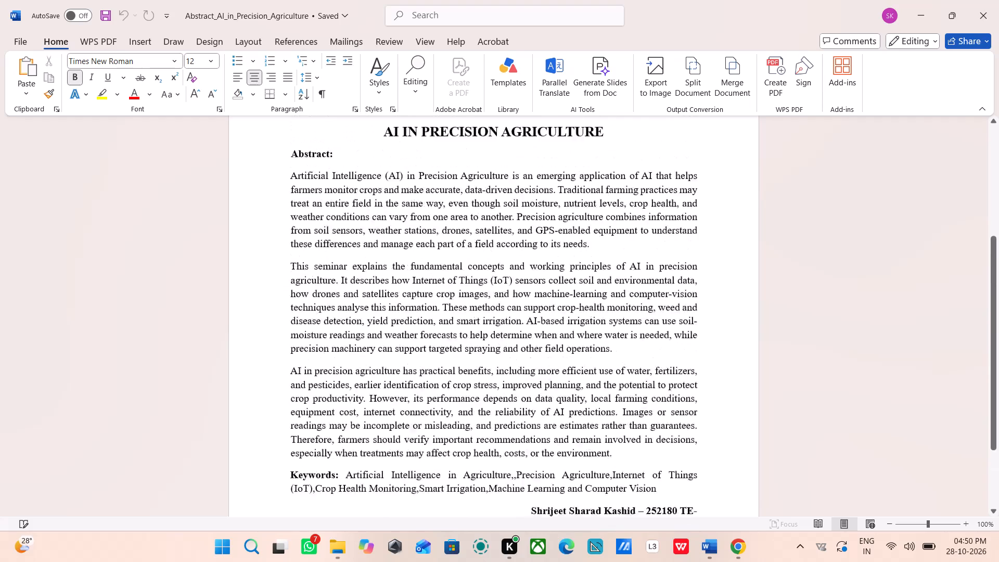
{"action": "scroll", "coordinate": [480, 242], "scroll_direction": "up", "scroll_amount": 2}
{"action": "left_click_drag", "start_coordinate": [287, 362], "coordinate": [360, 375]}
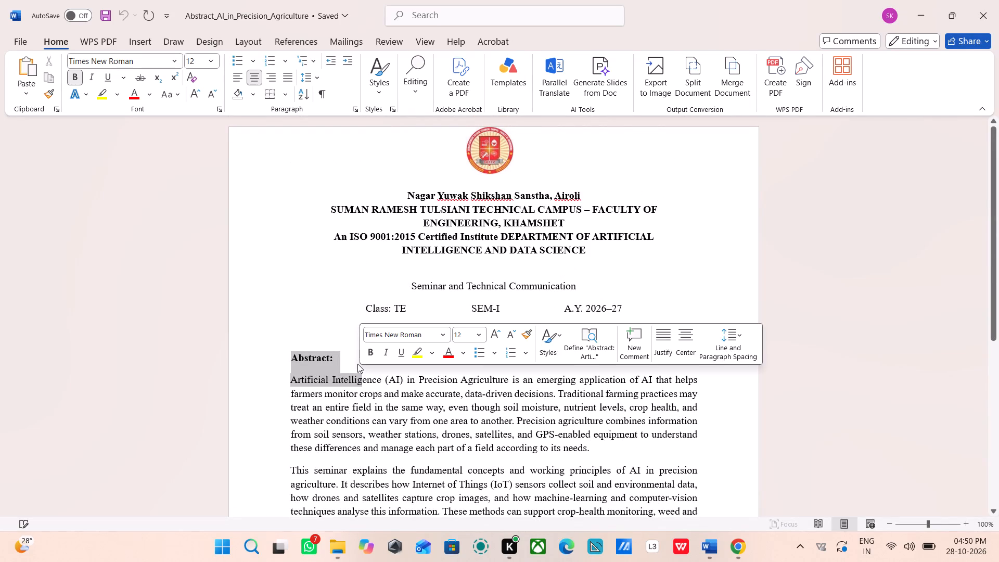
{"action": "left_click", "coordinate": [357, 364]}
{"action": "left_click_drag", "start_coordinate": [339, 355], "coordinate": [333, 356]}
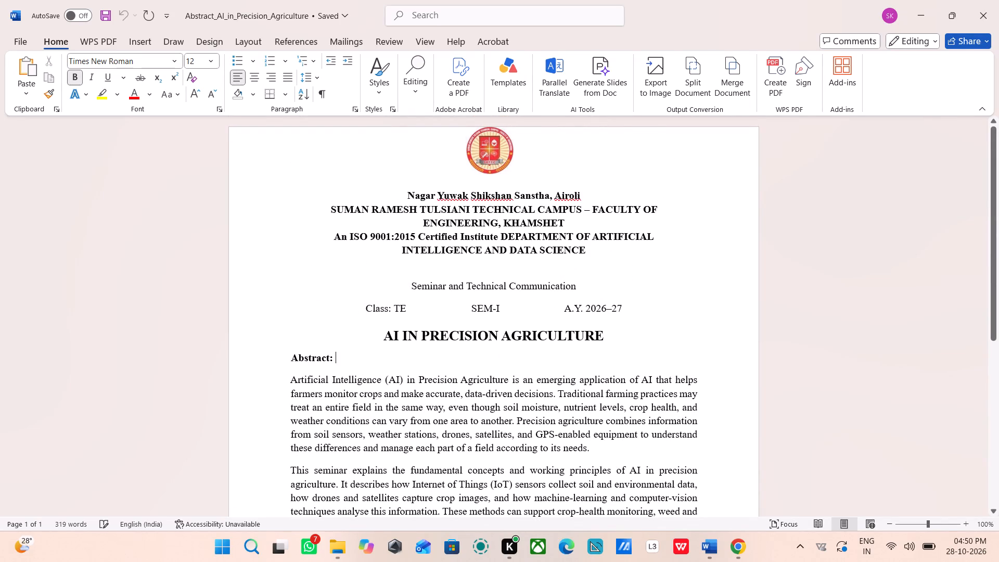
{"action": "left_click_drag", "start_coordinate": [333, 356], "coordinate": [254, 371]}
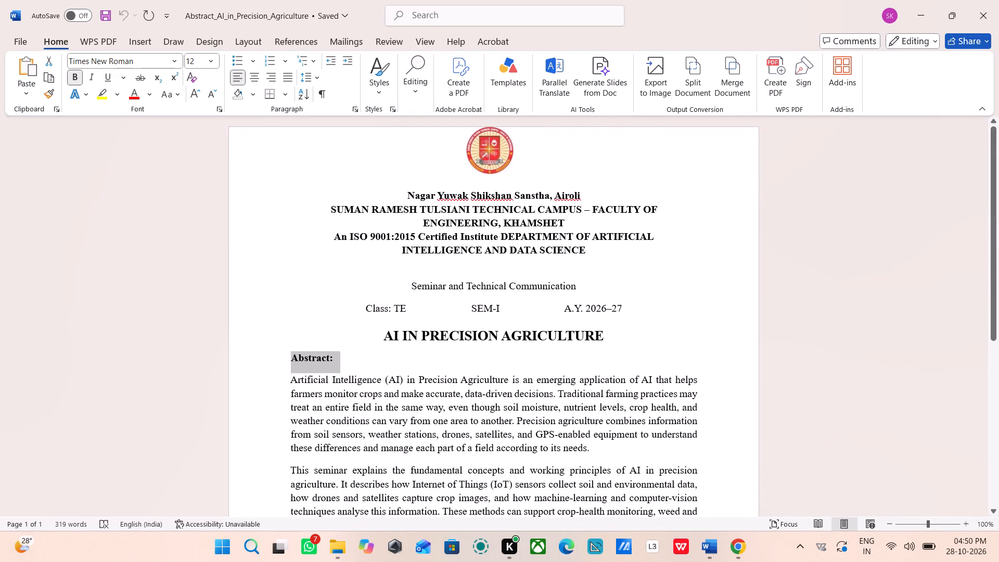
{"action": "right_click", "coordinate": [324, 365]}
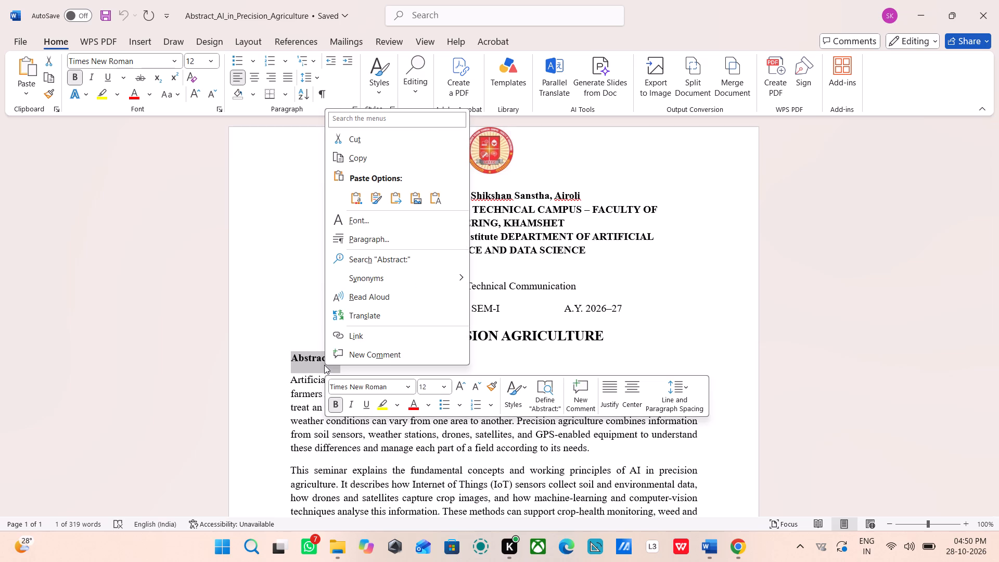
{"action": "left_click_drag", "start_coordinate": [443, 394], "coordinate": [443, 384]}
{"action": "left_click", "coordinate": [443, 384]}
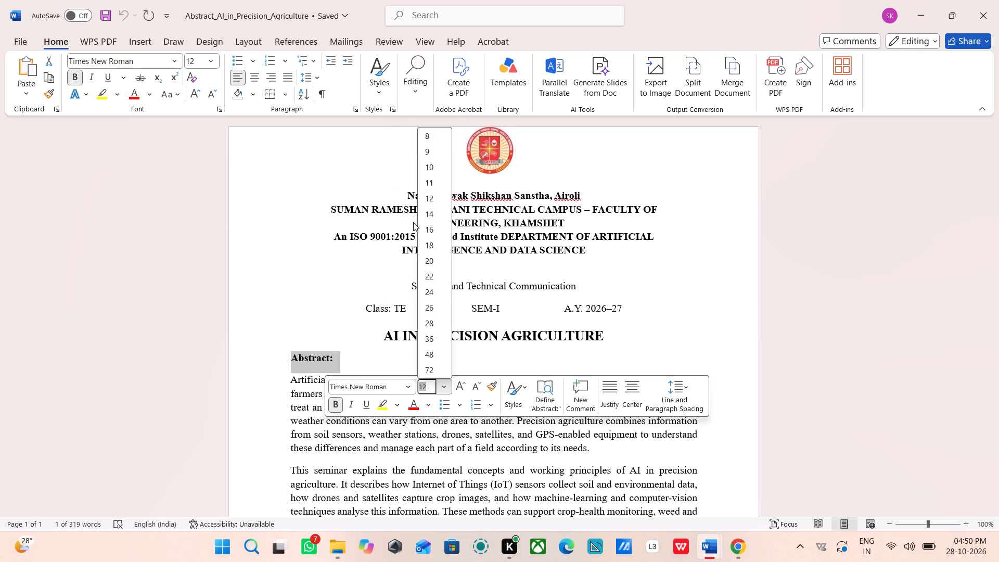
{"action": "left_click", "coordinate": [430, 213]}
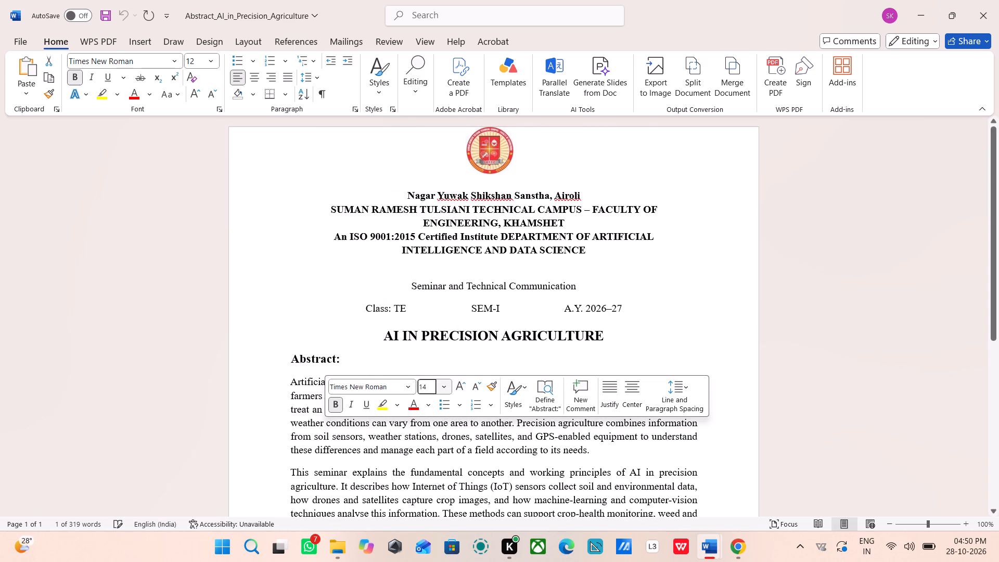
{"action": "left_click", "coordinate": [239, 263]}
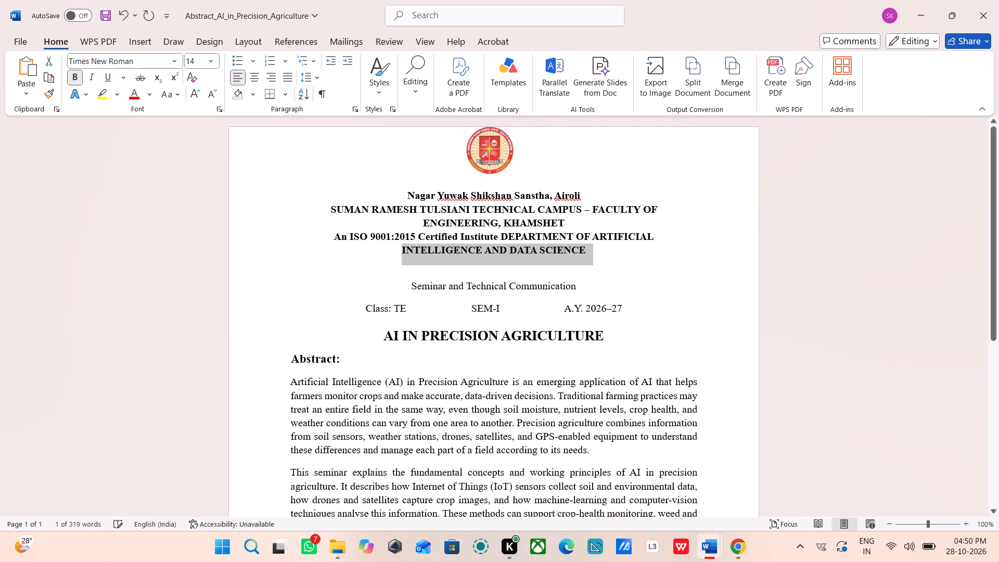
{"action": "left_click_drag", "start_coordinate": [289, 381], "coordinate": [340, 387]}
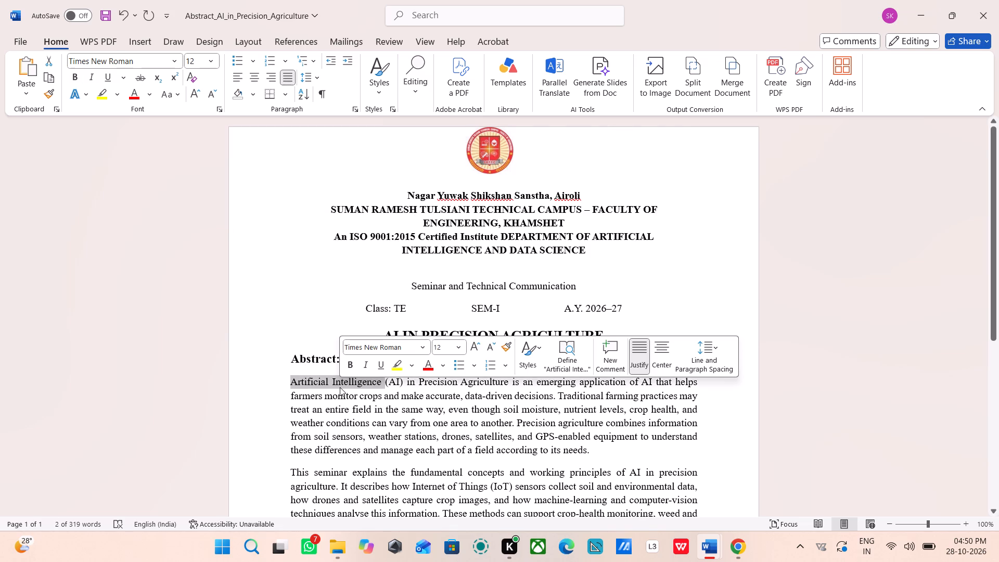
{"action": "left_click", "coordinate": [319, 285]}
Set the font size of the "Keywords:" label below the abstract paragraphs to 14.
{"action": "scroll", "coordinate": [319, 372], "scroll_direction": "down", "scroll_amount": 2}
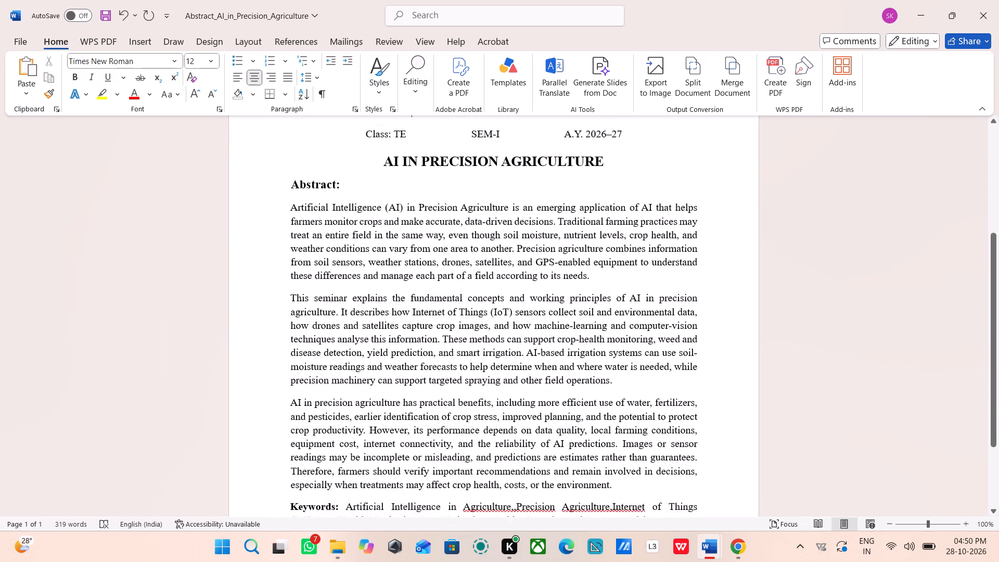
{"action": "scroll", "coordinate": [319, 372], "scroll_direction": "down", "scroll_amount": 1}
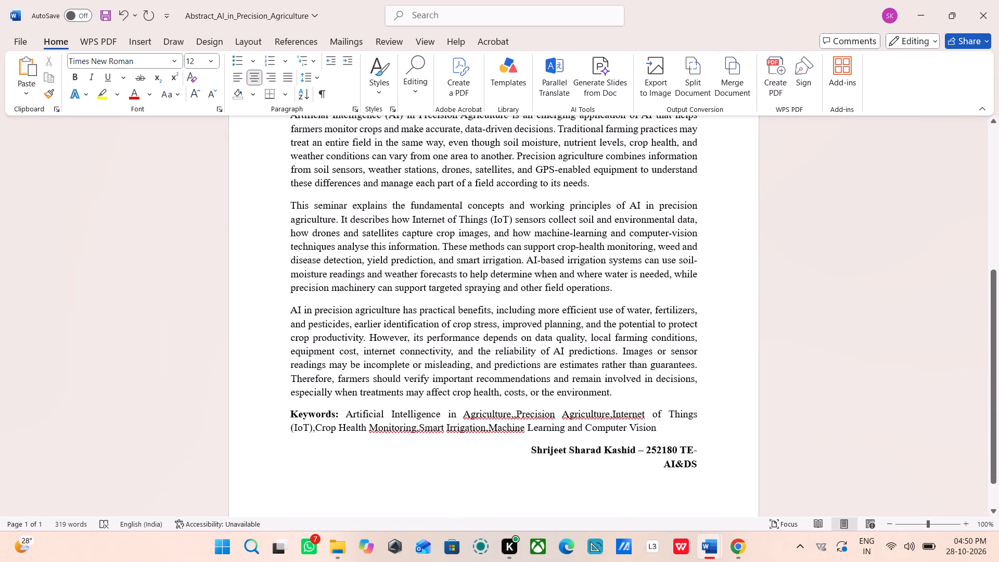
{"action": "left_click_drag", "start_coordinate": [291, 412], "coordinate": [348, 421]}
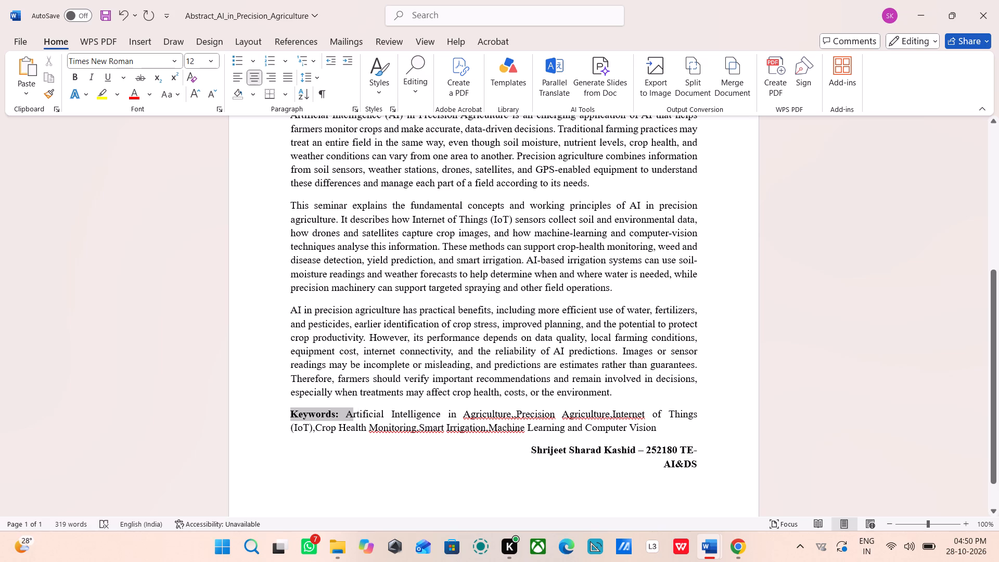
{"action": "left_click_drag", "start_coordinate": [348, 421], "coordinate": [343, 412]}
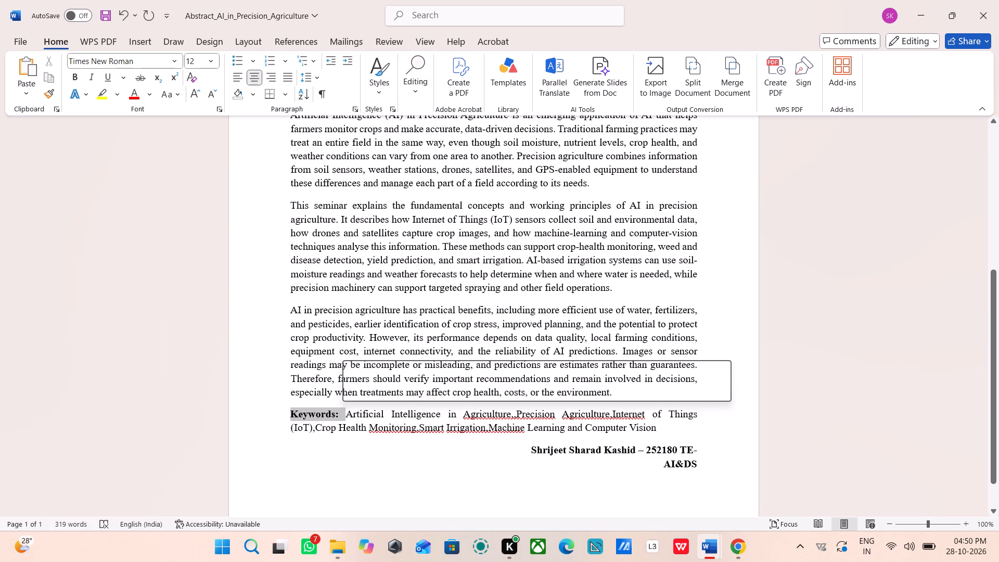
{"action": "left_click", "coordinate": [464, 371]}
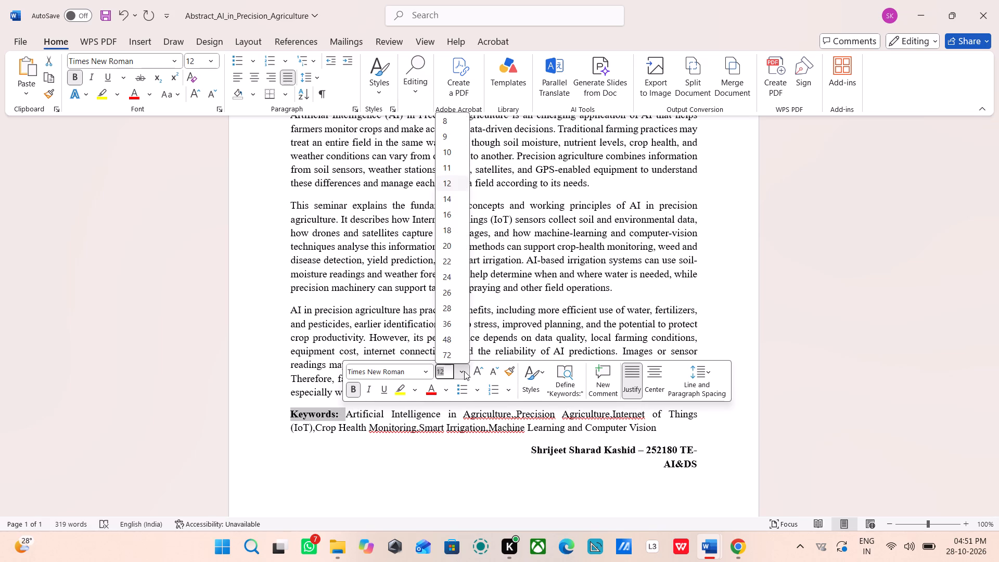
{"action": "left_click", "coordinate": [451, 196]}
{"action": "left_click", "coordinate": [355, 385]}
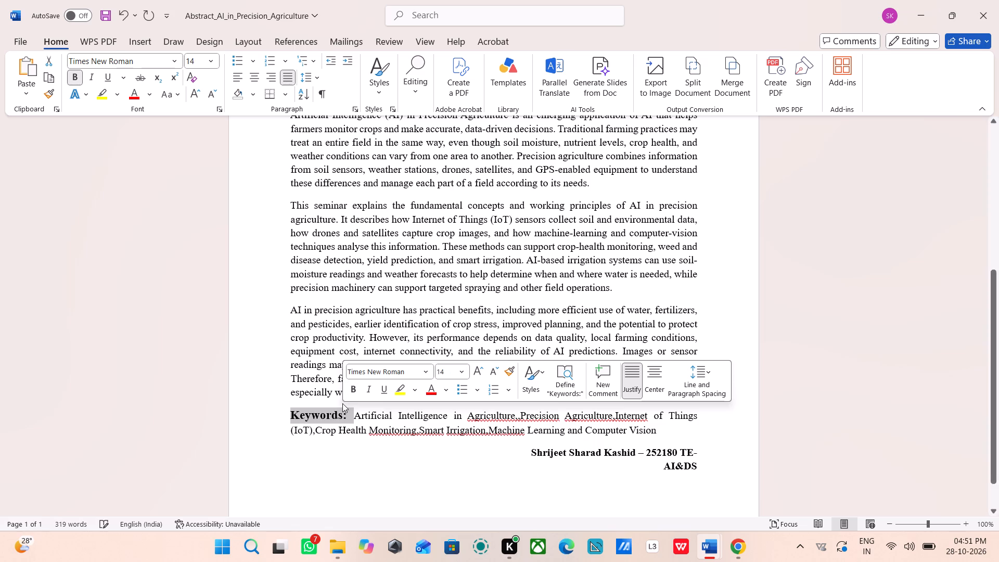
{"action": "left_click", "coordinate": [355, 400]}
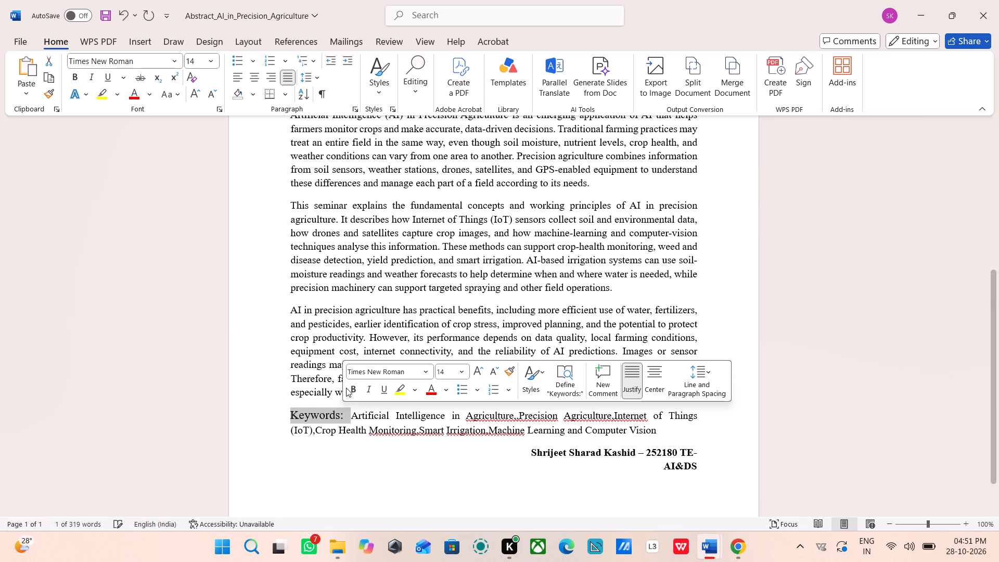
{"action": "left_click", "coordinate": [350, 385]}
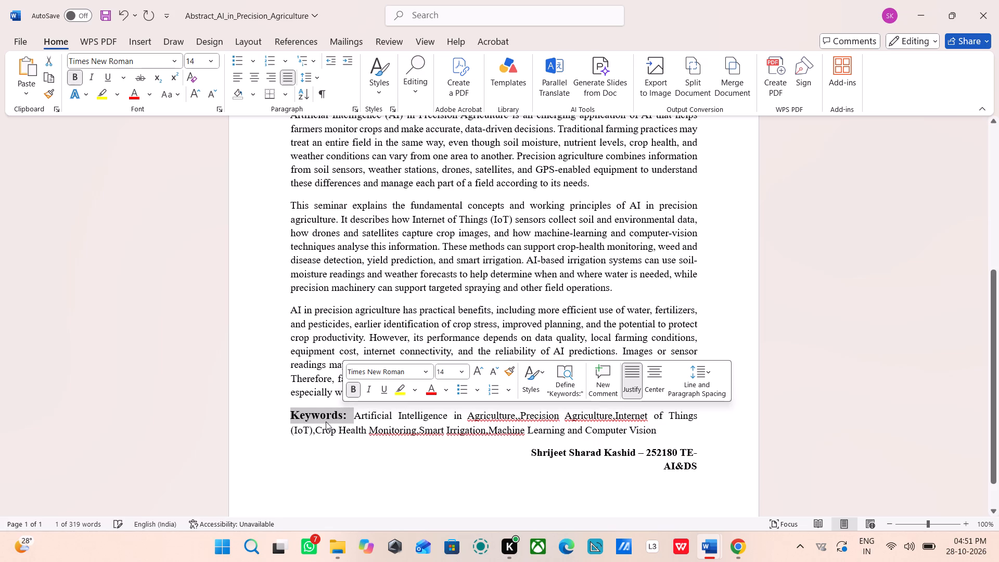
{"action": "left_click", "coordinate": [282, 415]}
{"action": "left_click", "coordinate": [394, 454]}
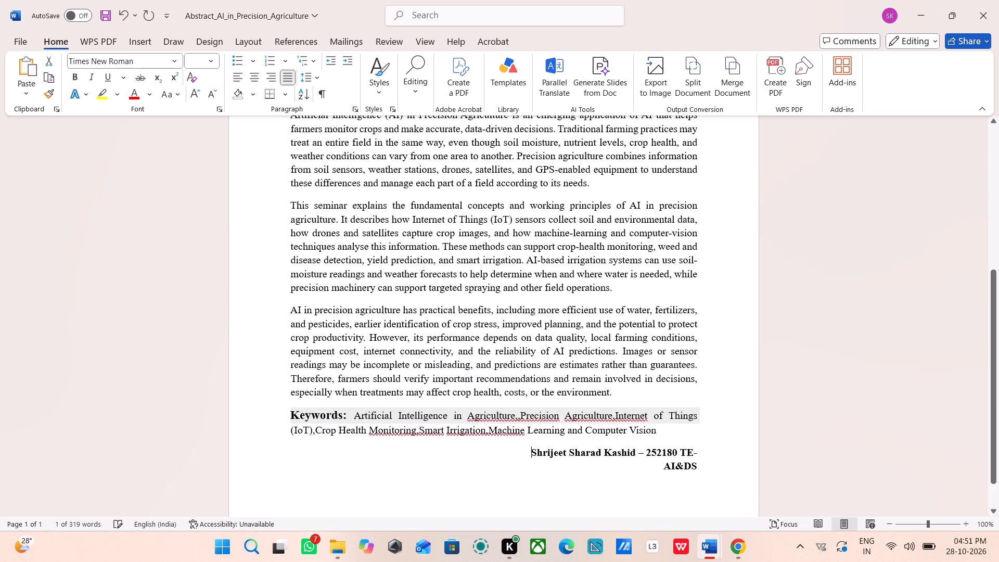
Check the font size of the keyword list and look over the whole abstract page.
{"action": "left_click_drag", "start_coordinate": [356, 413], "coordinate": [398, 425]}
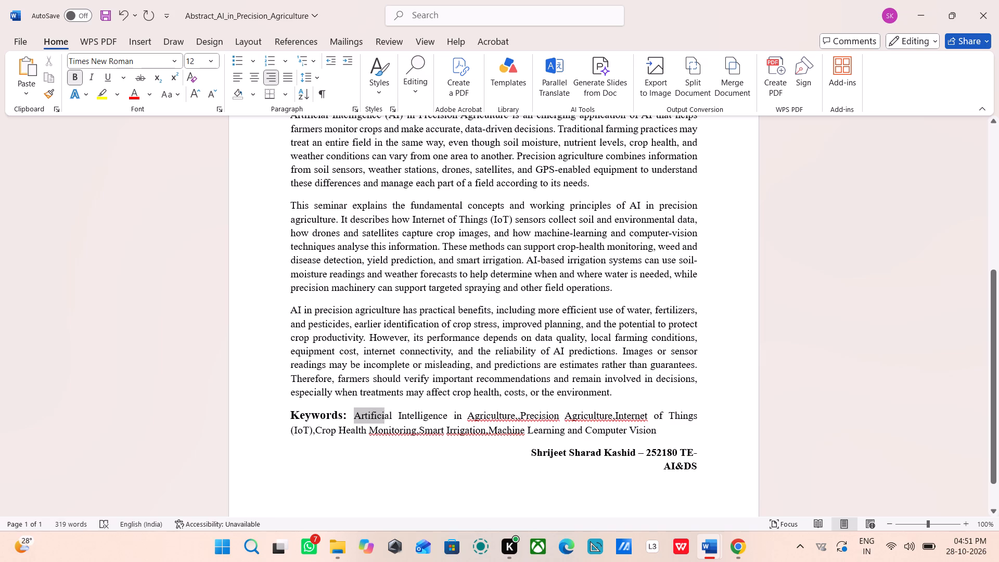
{"action": "left_click_drag", "start_coordinate": [398, 425], "coordinate": [707, 441]}
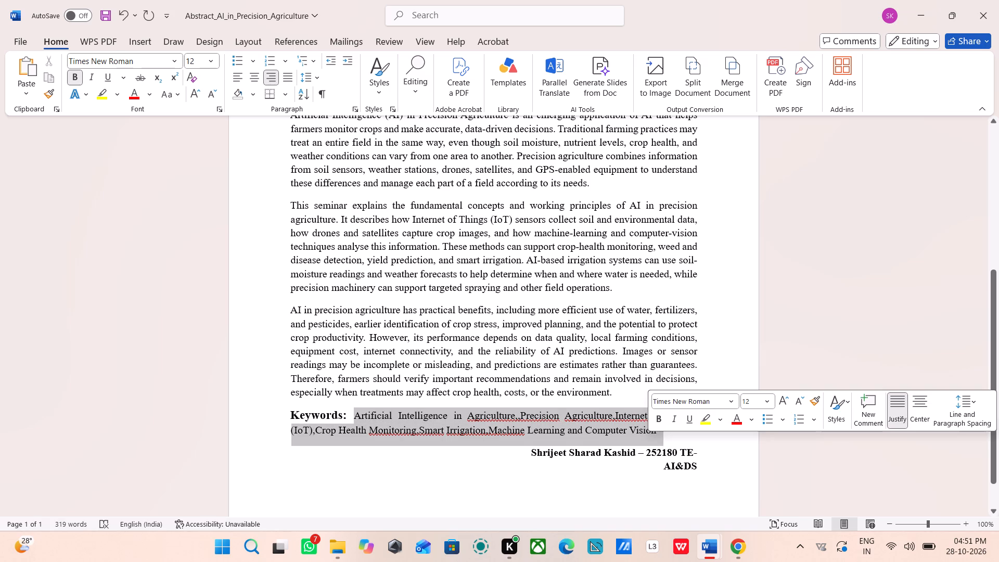
{"action": "left_click", "coordinate": [681, 351]}
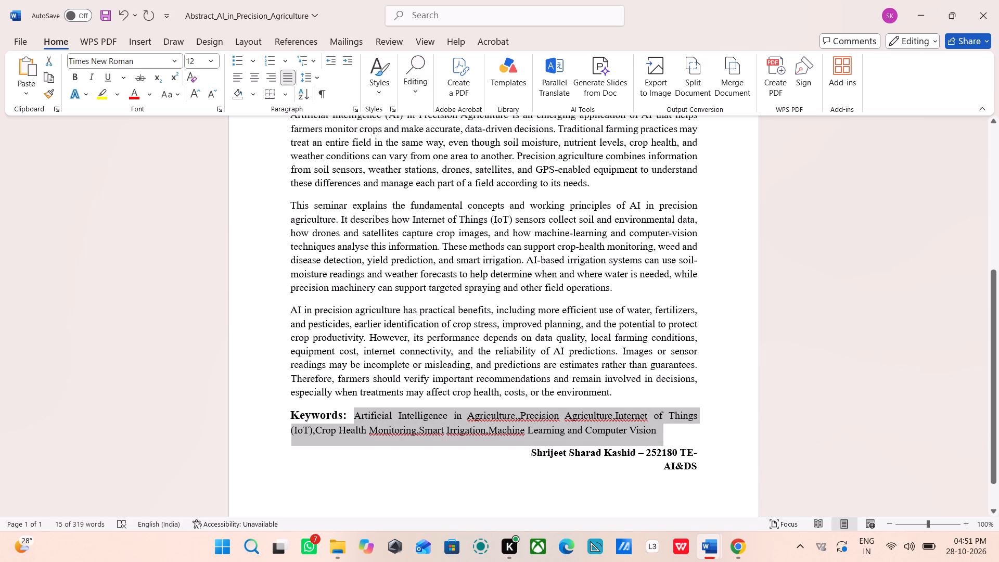
{"action": "scroll", "coordinate": [549, 292], "scroll_direction": "up", "scroll_amount": 2}
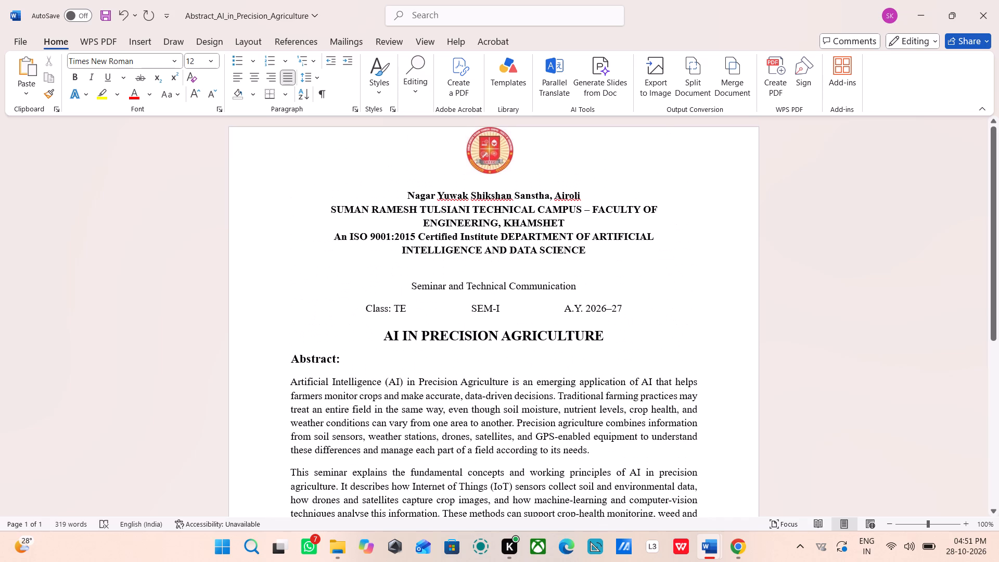
{"action": "scroll", "coordinate": [549, 292], "scroll_direction": "down", "scroll_amount": 4}
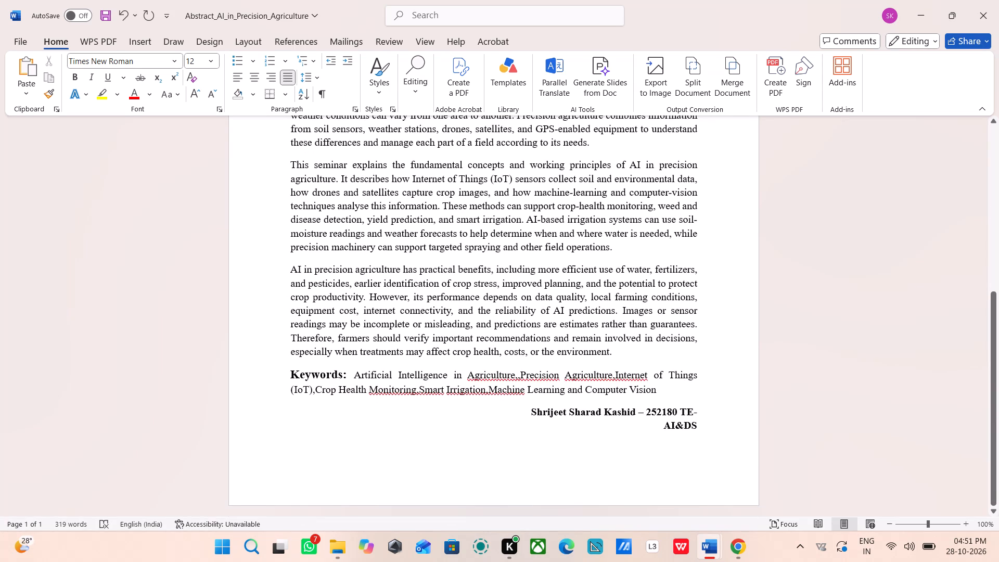
Save the document in Downloads as a Word document named "abstract stc shri".
{"action": "key", "text": "ctrl+s"}
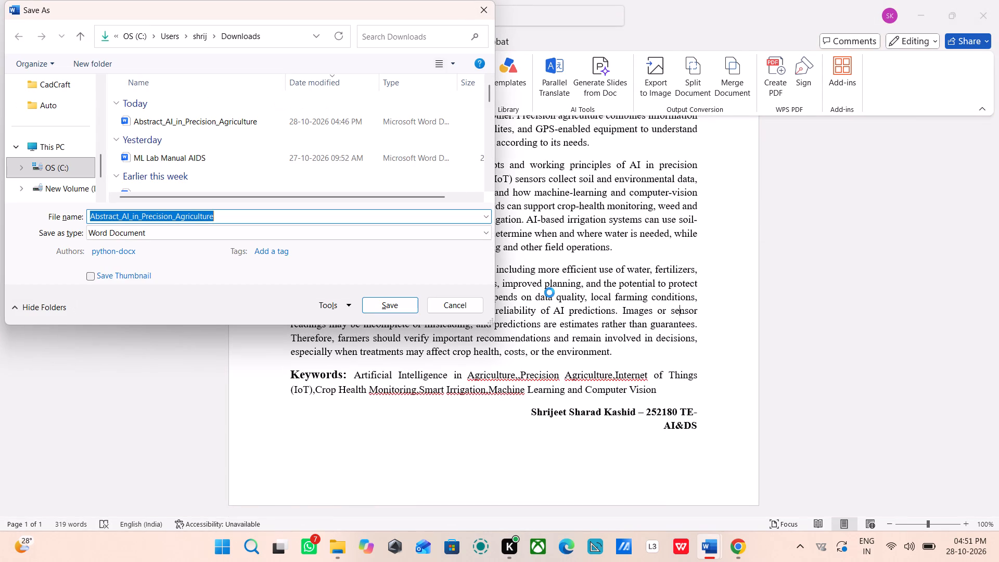
{"action": "left_click", "coordinate": [397, 305]}
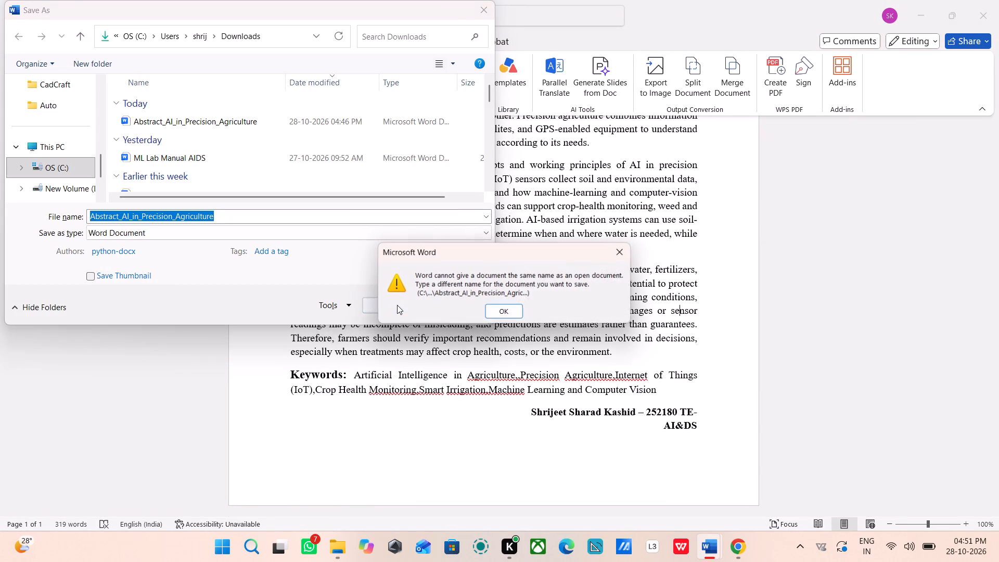
{"action": "left_click", "coordinate": [633, 238]}
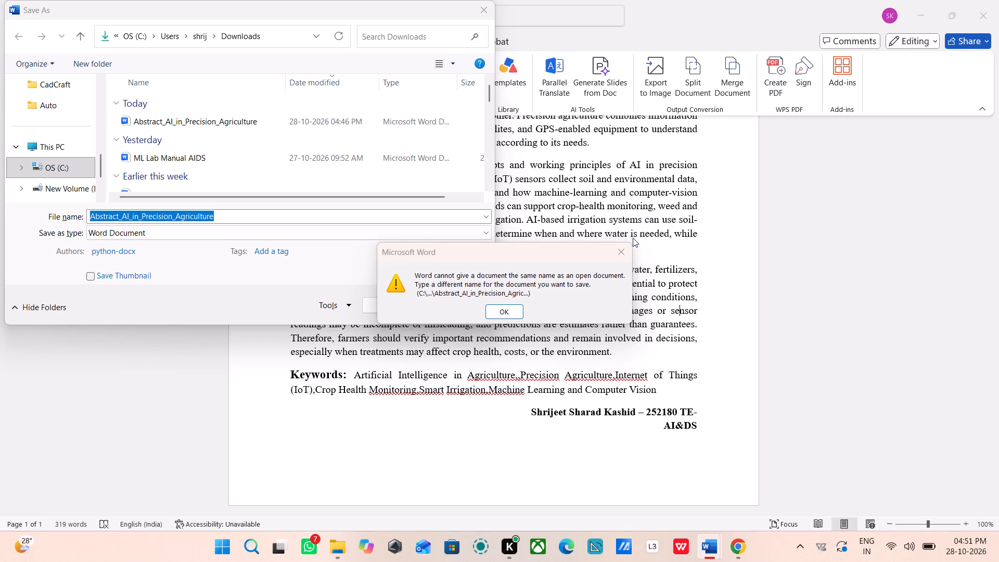
{"action": "left_click", "coordinate": [619, 248]}
{"action": "left_click", "coordinate": [615, 247]}
{"action": "left_click_drag", "start_coordinate": [243, 199], "coordinate": [232, 216]}
{"action": "left_click", "coordinate": [232, 216]}
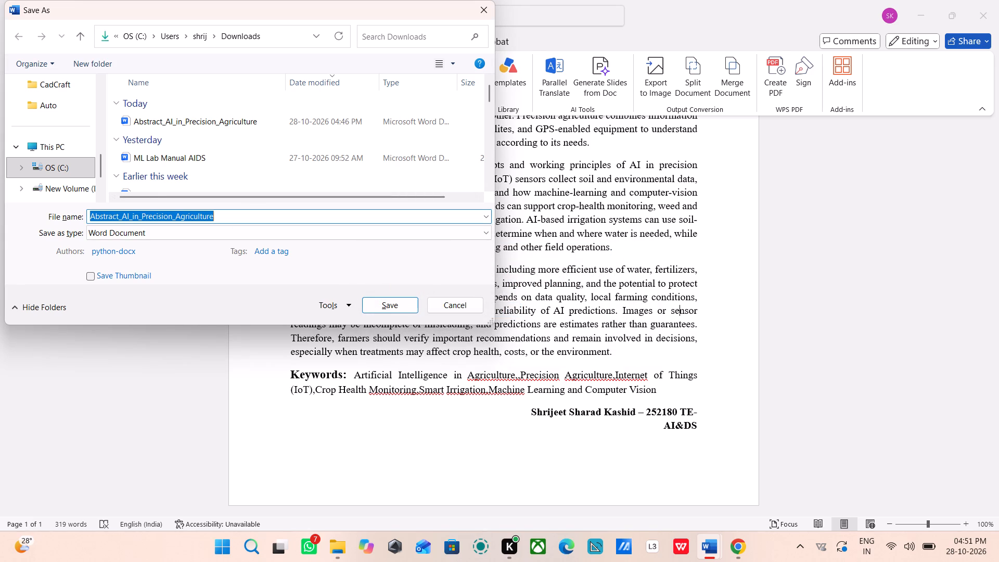
{"action": "key", "text": "s"}
{"action": "key", "text": "BackSpace"}
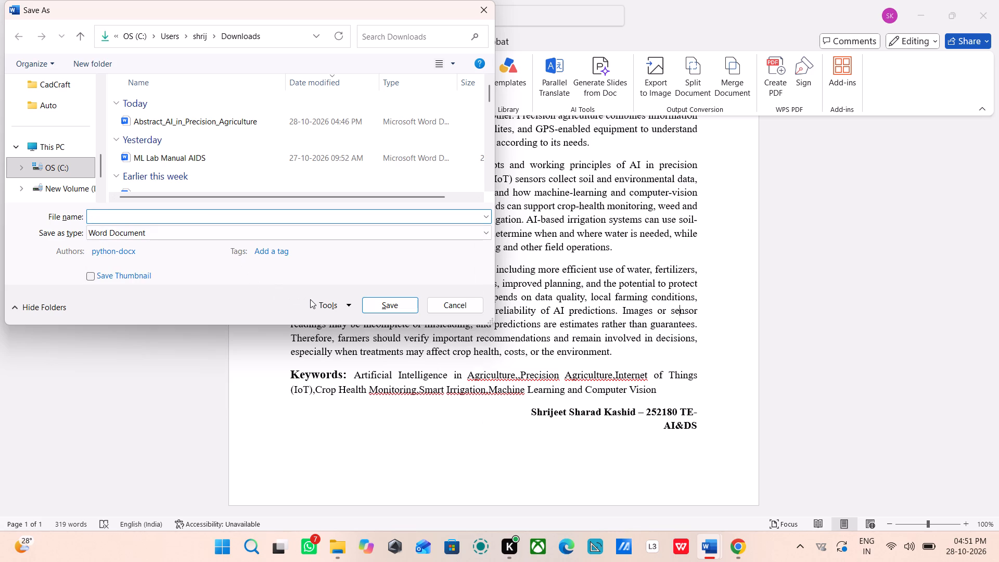
{"action": "key", "text": "a"}
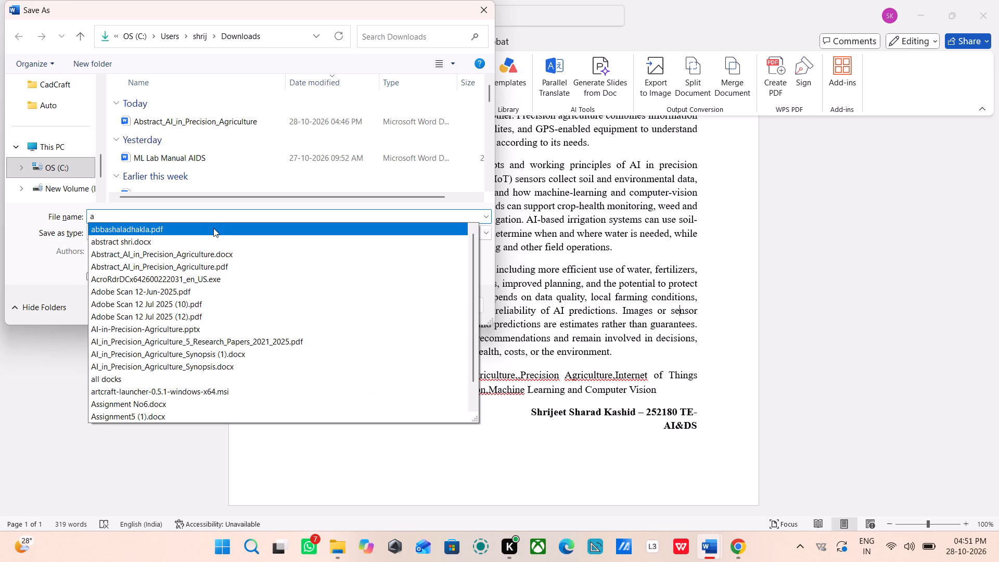
{"action": "type", "text": "bstract"}
{"action": "key", "text": "space"}
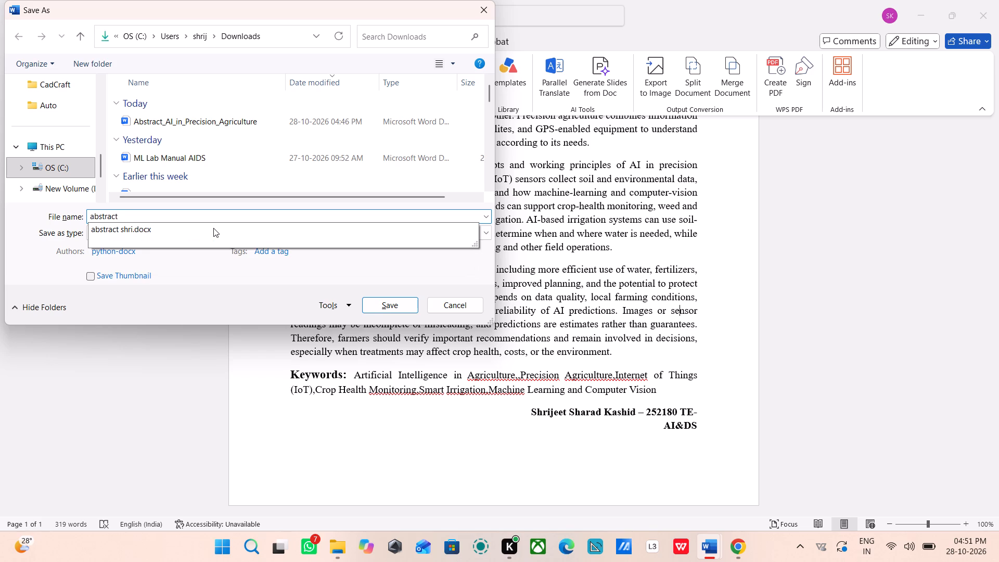
{"action": "key", "text": "s"}
{"action": "type", "text": "tc s"}
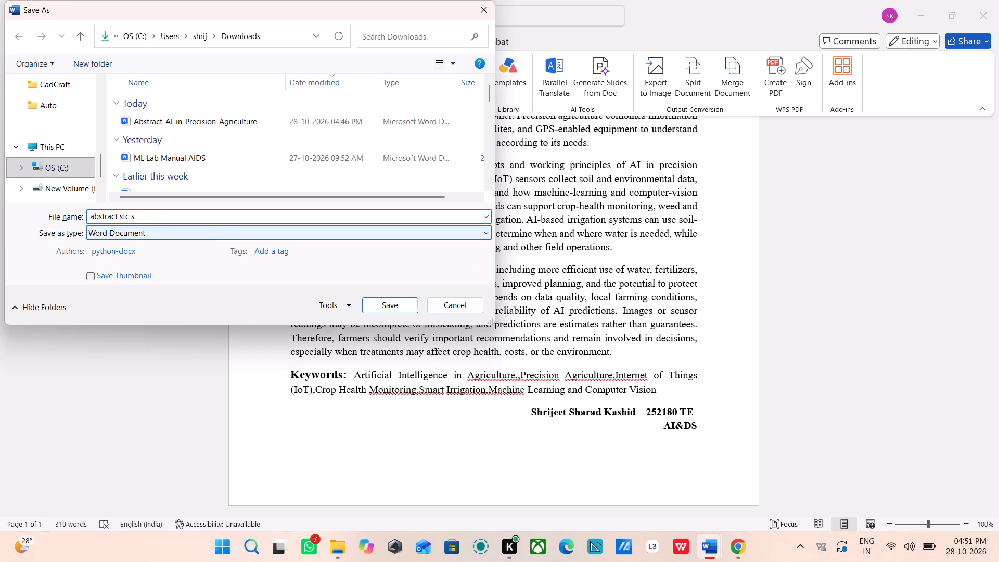
{"action": "type", "text": "hri"}
{"action": "key", "text": "Return"}
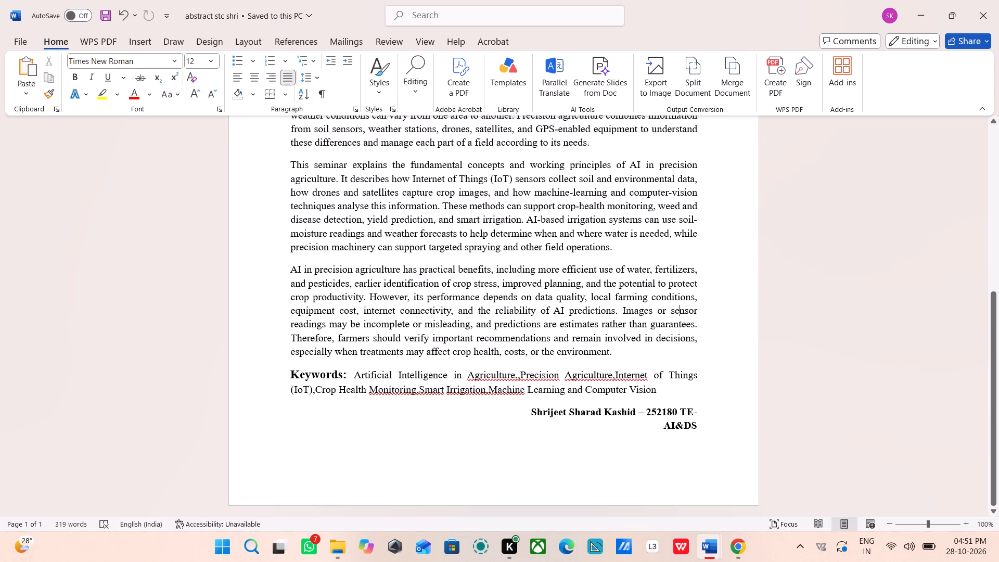
Delete the Abstract_AI_in_Precision_Agriculture Word document and PDF from the Downloads folder, skipping the file that is in use.
{"action": "scroll", "coordinate": [456, 234], "scroll_direction": "up", "scroll_amount": 5}
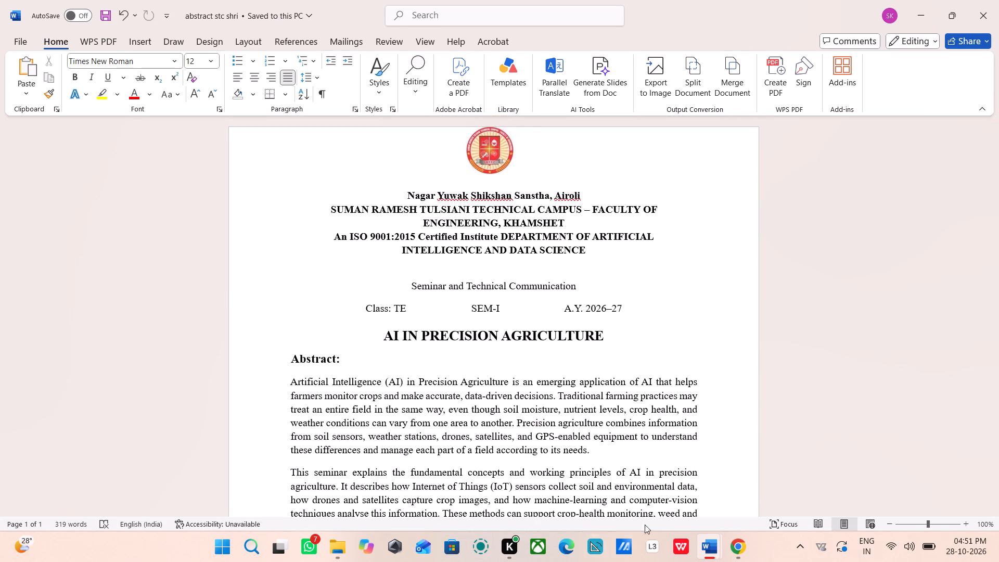
{"action": "left_click", "coordinate": [338, 538]}
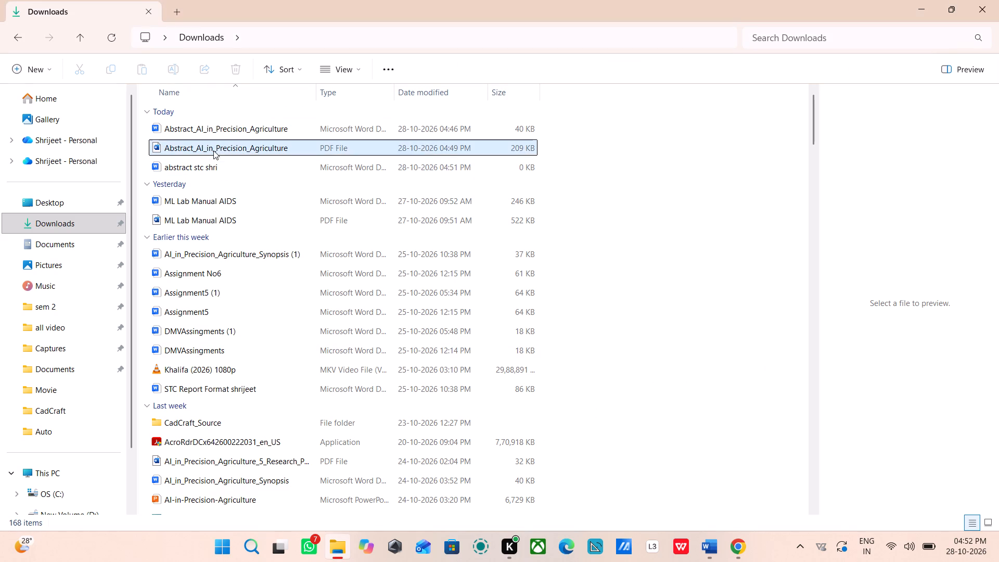
{"action": "left_click_drag", "start_coordinate": [146, 126], "coordinate": [190, 147]}
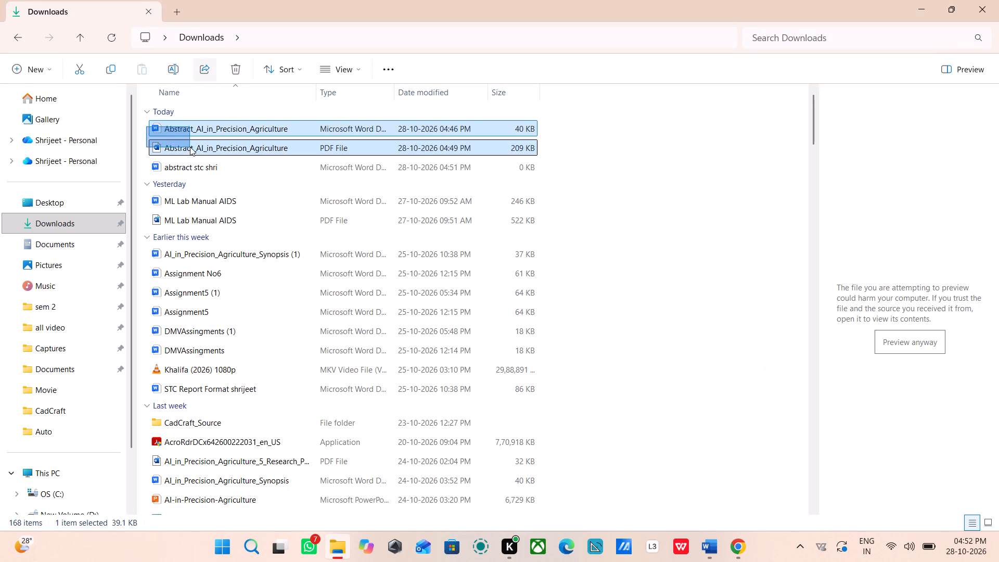
{"action": "left_click_drag", "start_coordinate": [190, 147], "coordinate": [200, 150]}
{"action": "left_click", "coordinate": [238, 75]}
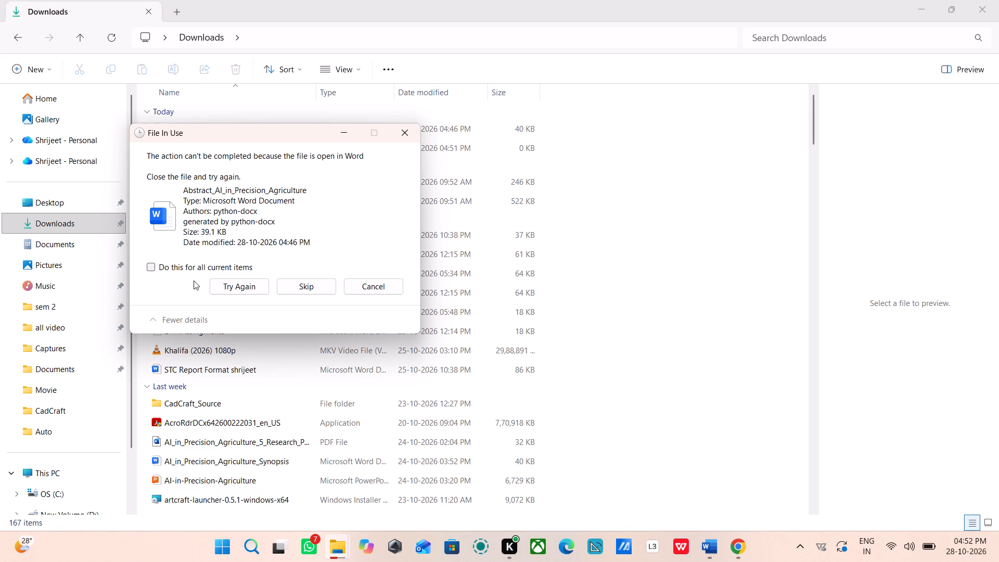
{"action": "left_click", "coordinate": [151, 265]}
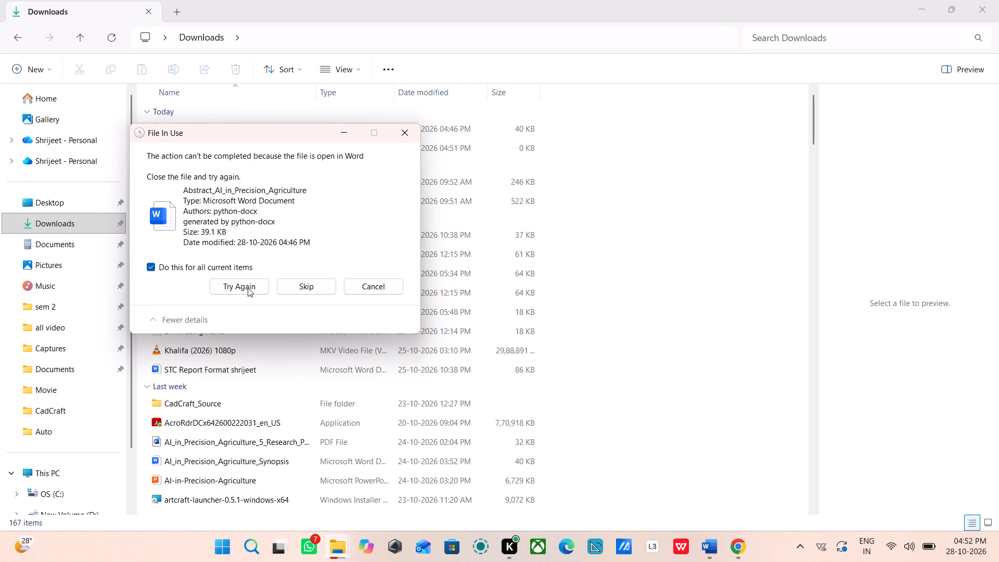
{"action": "left_click", "coordinate": [248, 288]}
{"action": "left_click", "coordinate": [327, 288]}
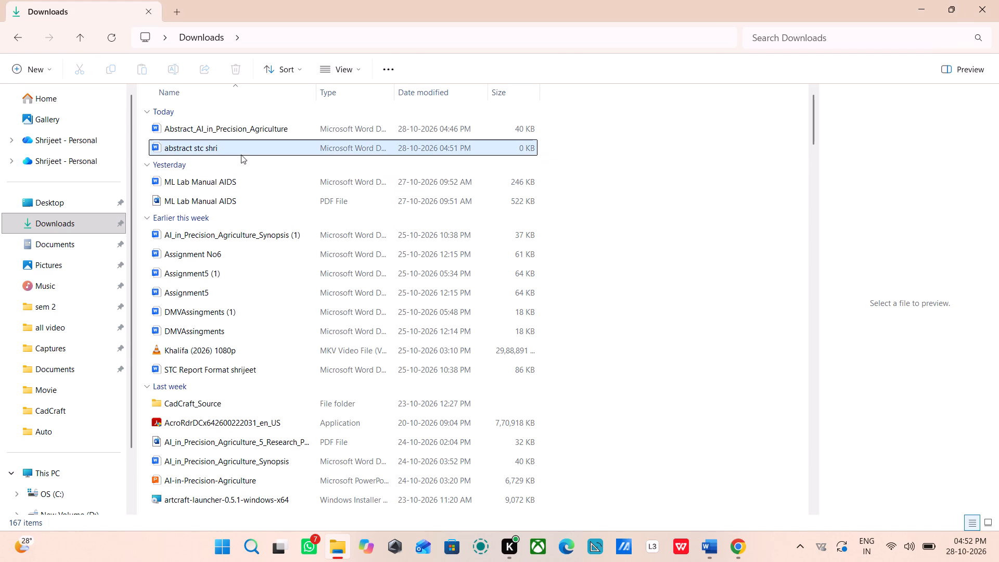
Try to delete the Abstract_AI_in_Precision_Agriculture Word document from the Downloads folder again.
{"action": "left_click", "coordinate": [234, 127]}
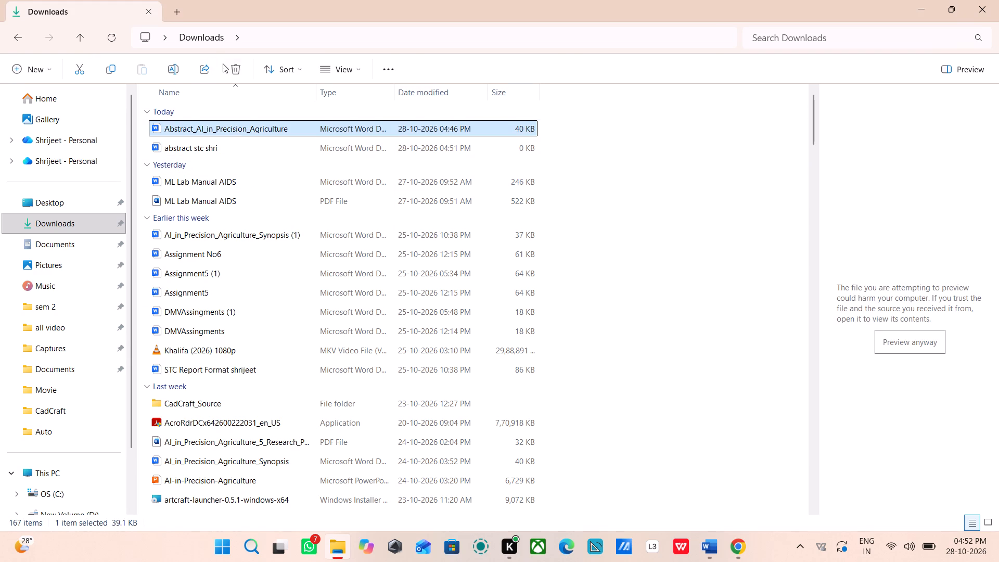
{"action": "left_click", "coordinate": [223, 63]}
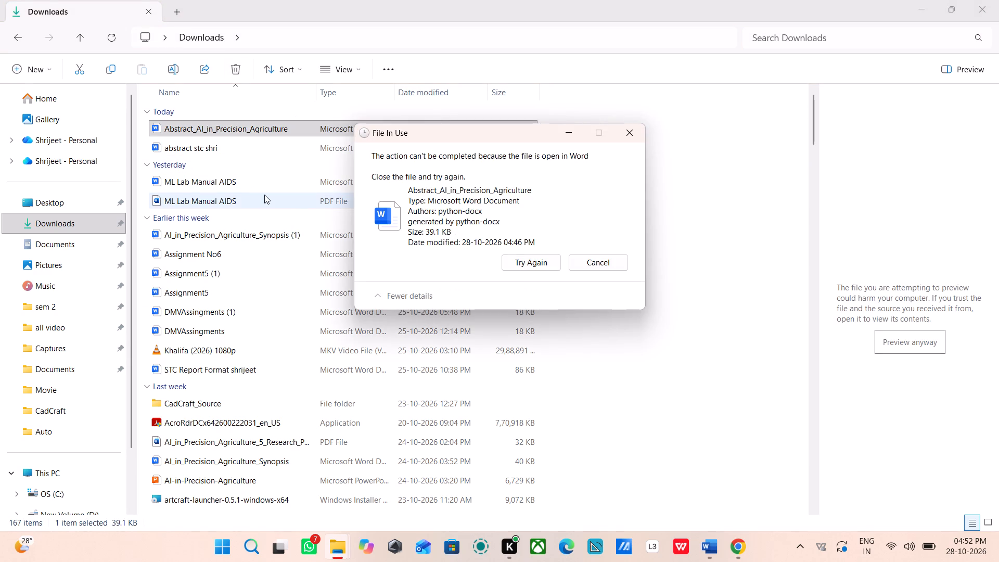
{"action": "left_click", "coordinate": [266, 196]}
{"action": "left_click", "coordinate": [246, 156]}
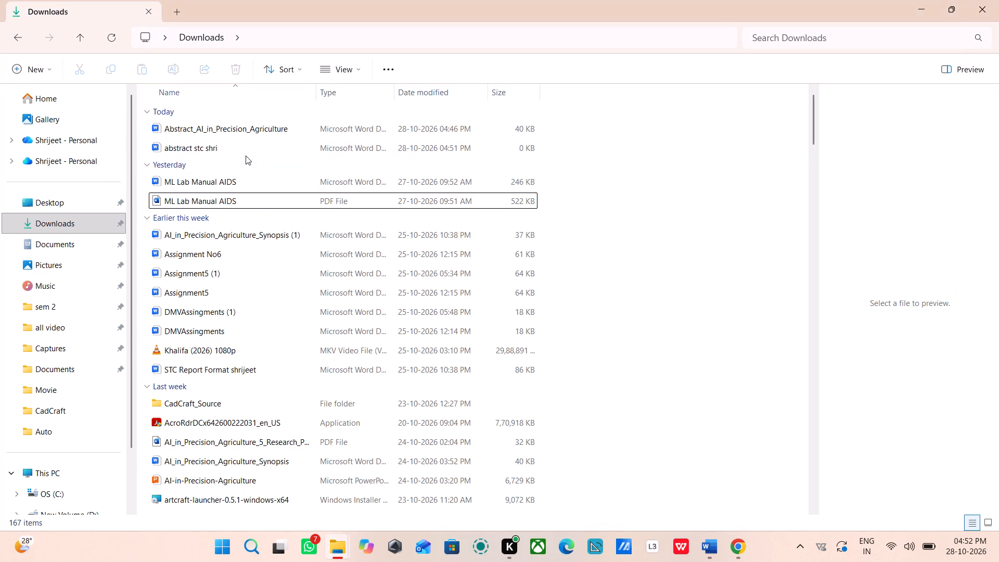
Open "abstract stc shri" from Downloads, review its layout from the header to the keywords, and close it.
{"action": "double_click", "coordinate": [245, 148]}
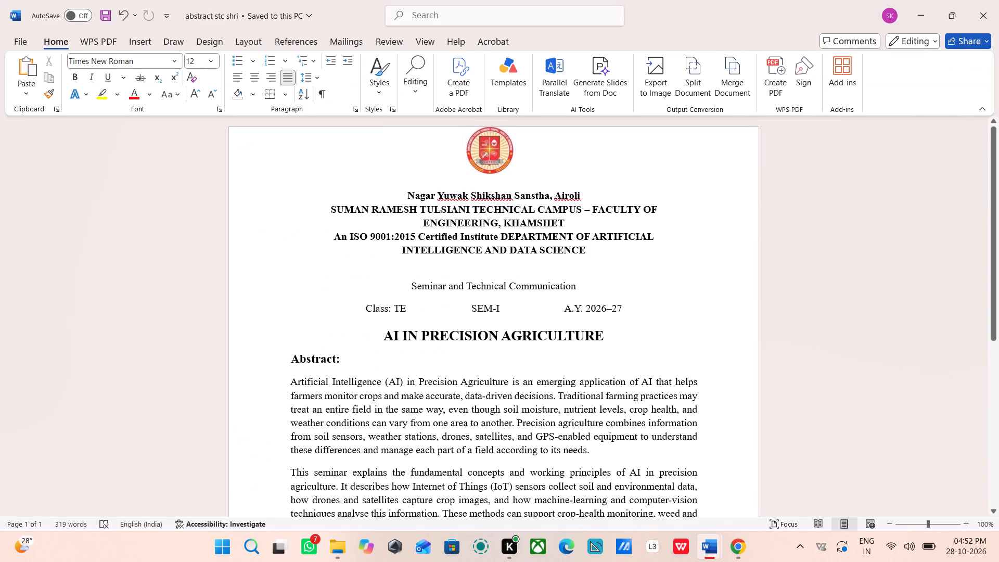
{"action": "scroll", "coordinate": [458, 313], "scroll_direction": "down", "scroll_amount": 2}
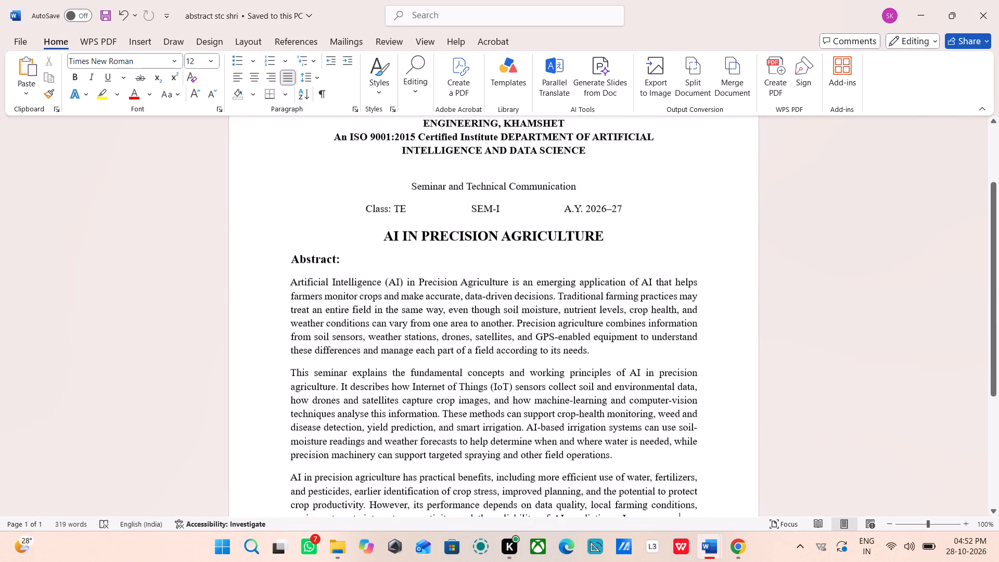
{"action": "scroll", "coordinate": [458, 313], "scroll_direction": "down", "scroll_amount": 1}
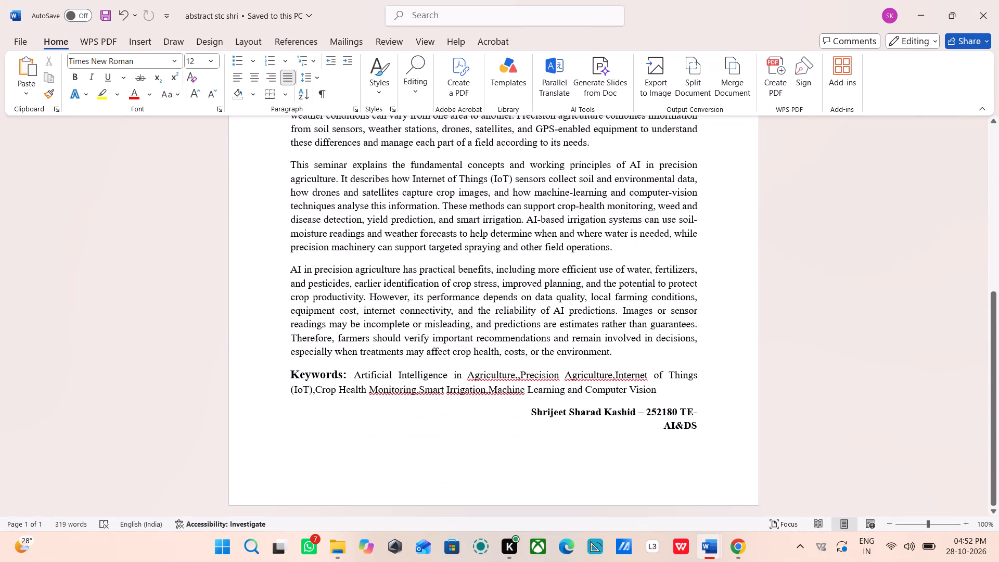
{"action": "scroll", "coordinate": [458, 313], "scroll_direction": "up", "scroll_amount": 5}
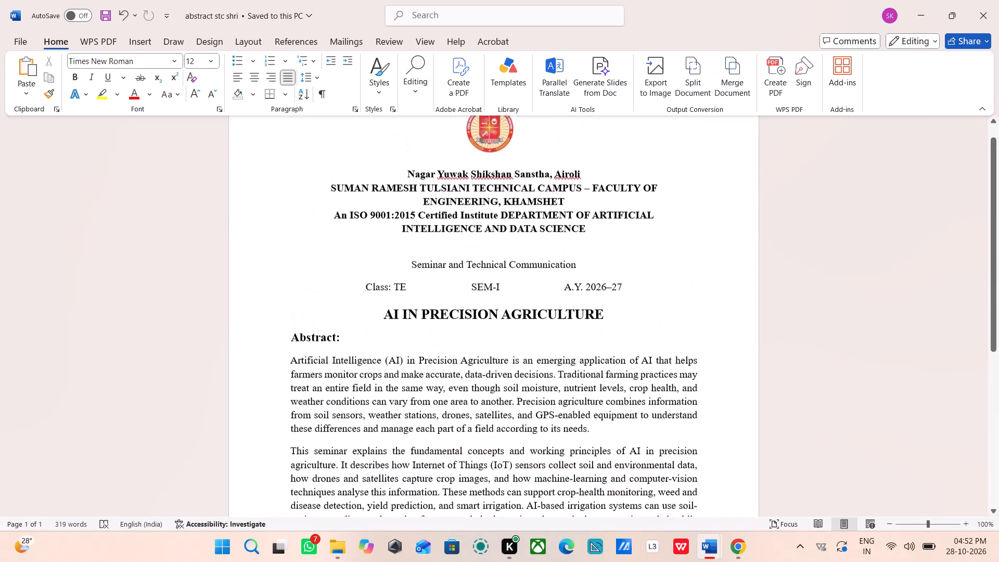
{"action": "scroll", "coordinate": [458, 313], "scroll_direction": "down", "scroll_amount": 1}
{"action": "scroll", "coordinate": [458, 313], "scroll_direction": "up", "scroll_amount": 8}
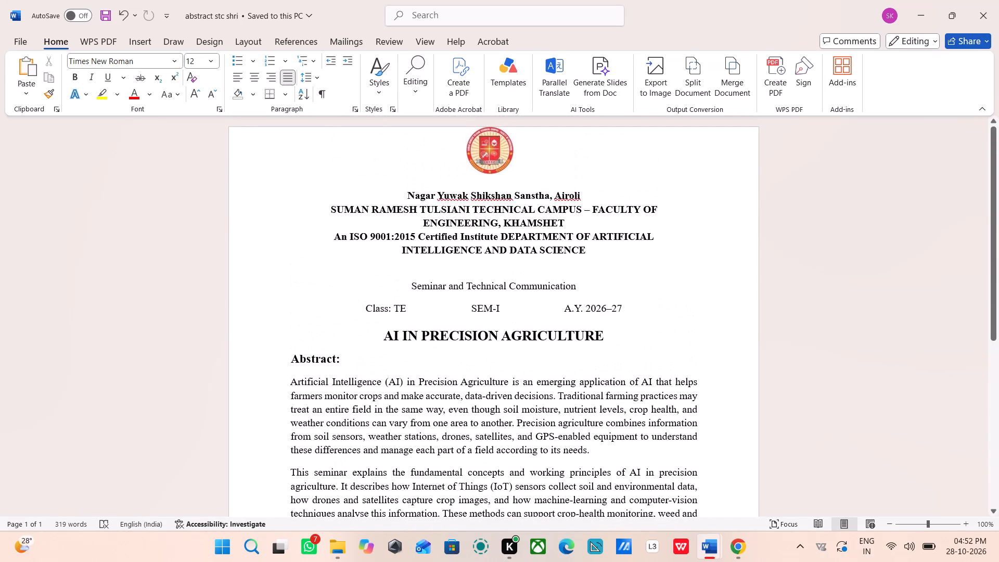
{"action": "scroll", "coordinate": [230, 156], "scroll_direction": "right", "scroll_amount": 1}
{"action": "left_click", "coordinate": [998, 0]}
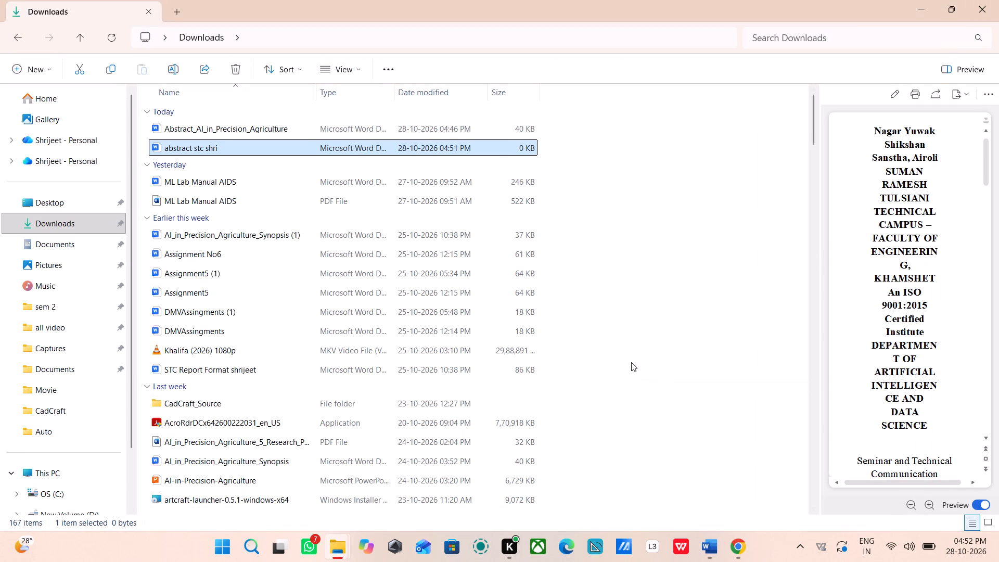
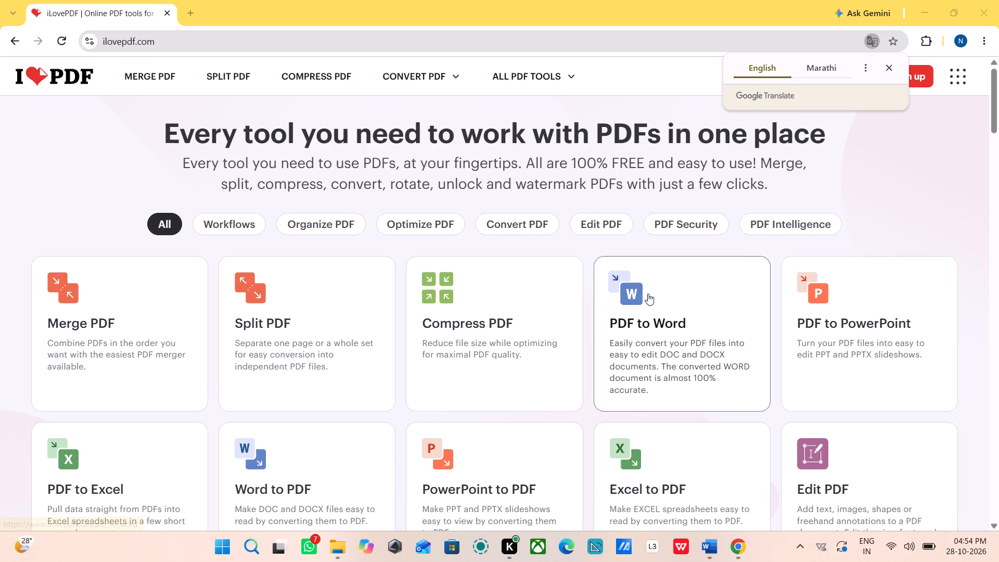
{"action": "left_click", "coordinate": [527, 231]}
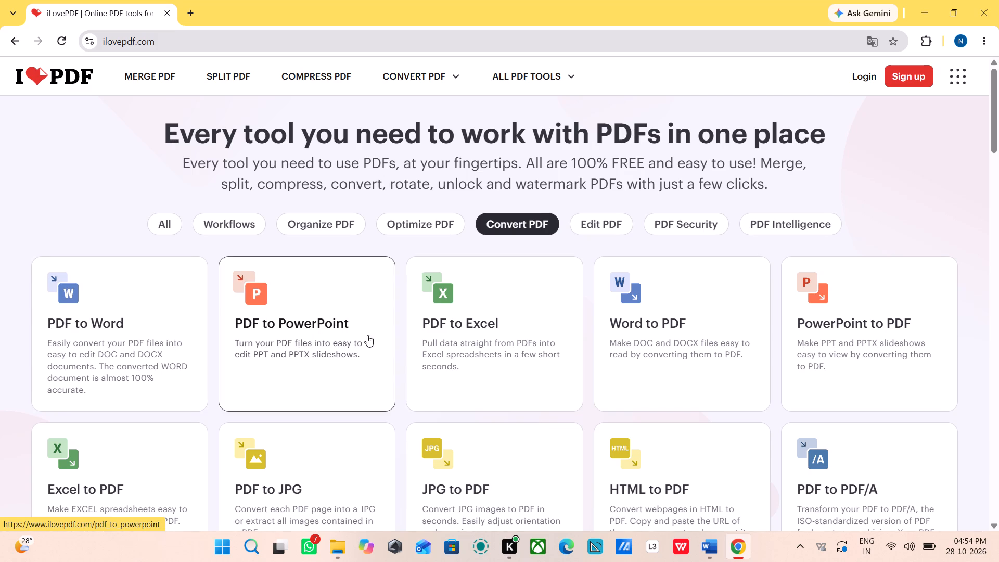
{"action": "left_click", "coordinate": [608, 307]}
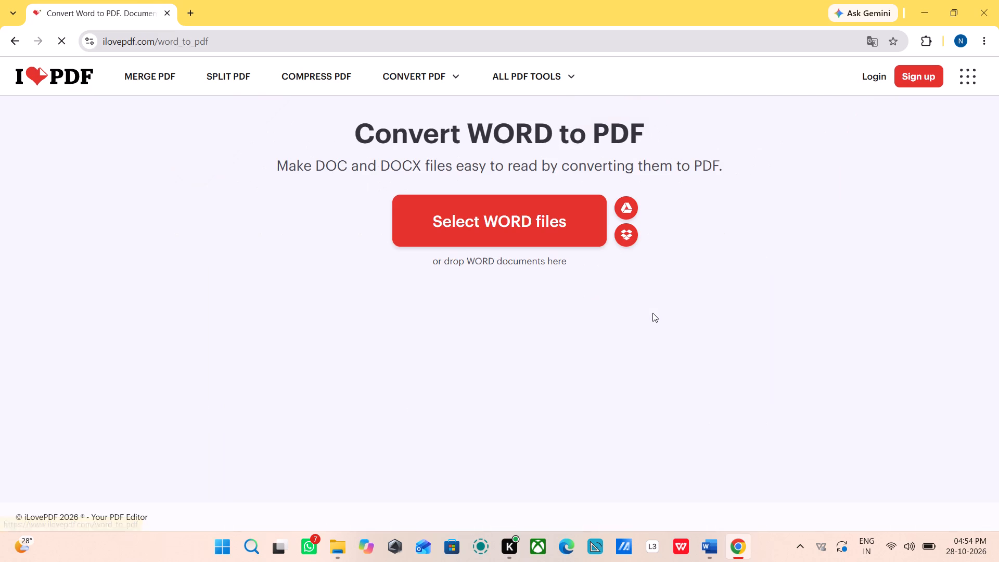
{"action": "left_click", "coordinate": [508, 210]}
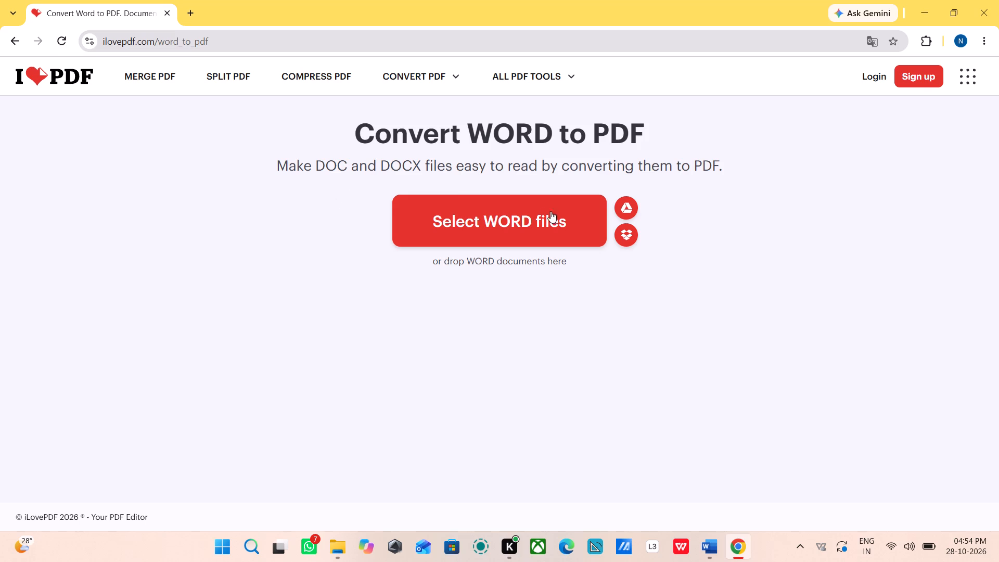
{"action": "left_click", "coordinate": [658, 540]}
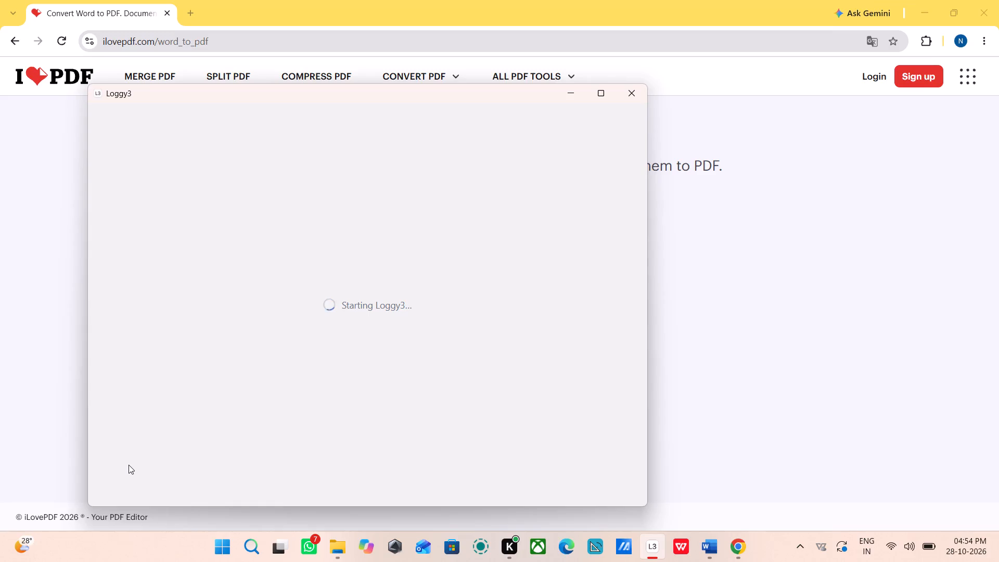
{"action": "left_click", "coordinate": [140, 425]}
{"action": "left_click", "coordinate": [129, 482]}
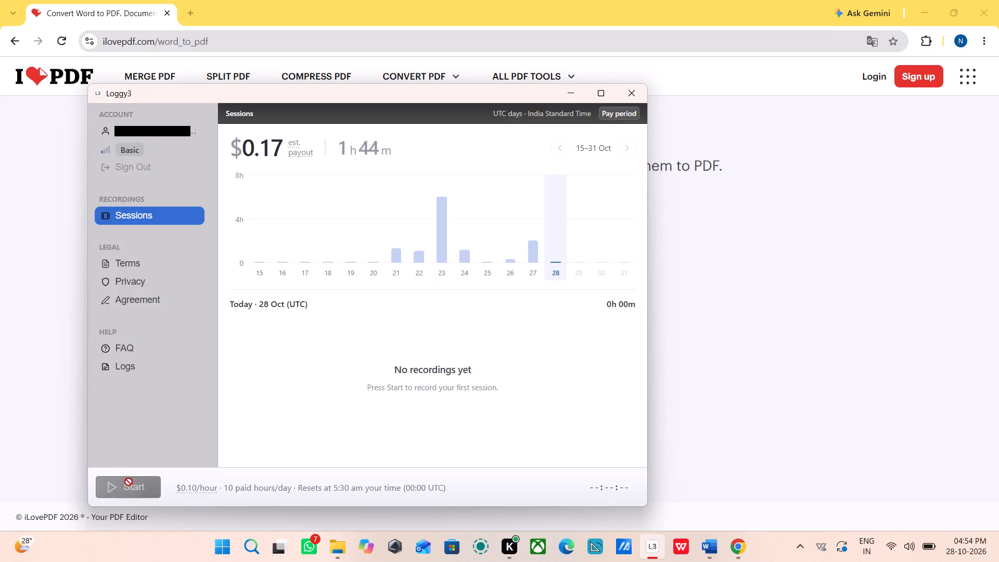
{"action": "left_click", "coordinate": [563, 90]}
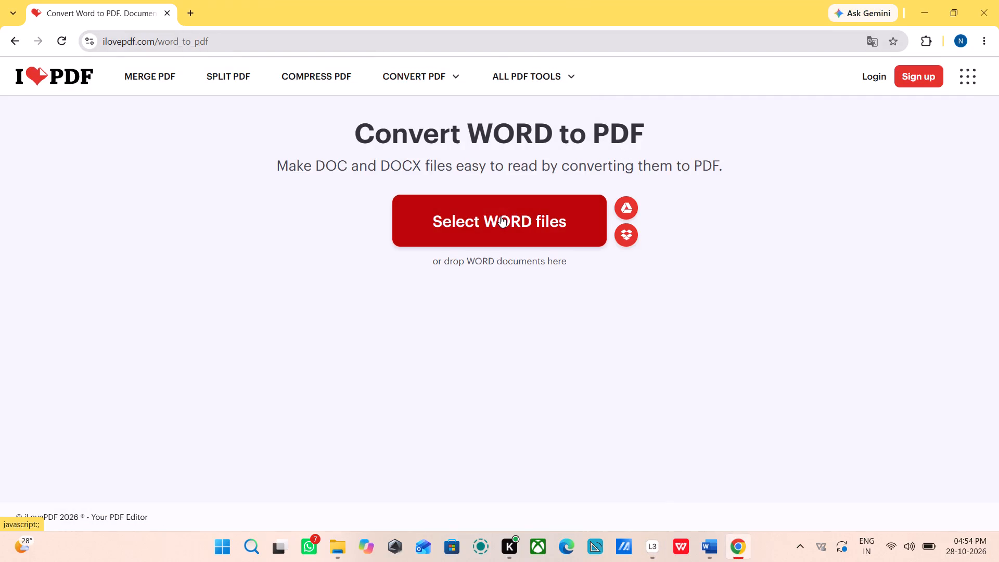
{"action": "left_click", "coordinate": [501, 216]}
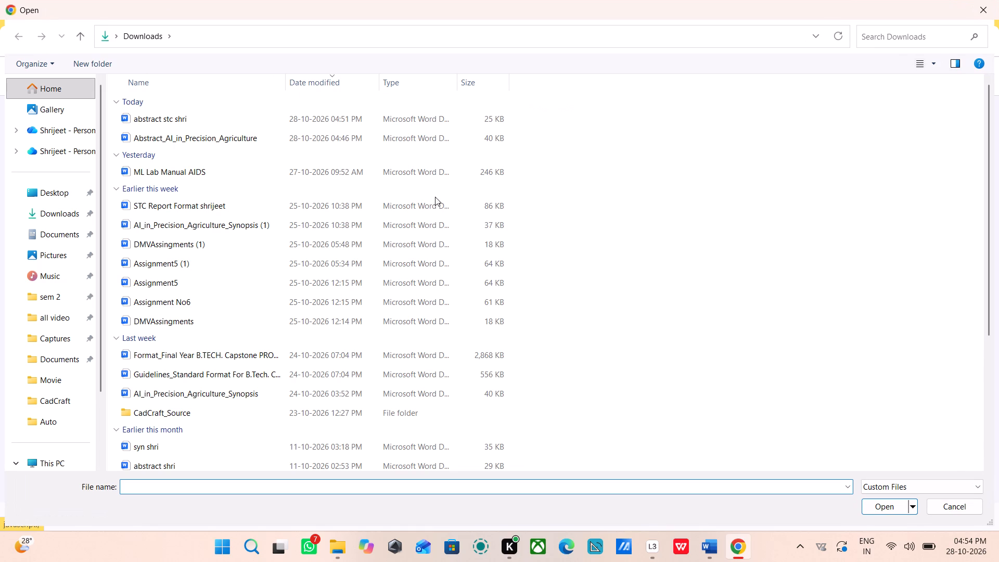
{"action": "left_click", "coordinate": [176, 114]}
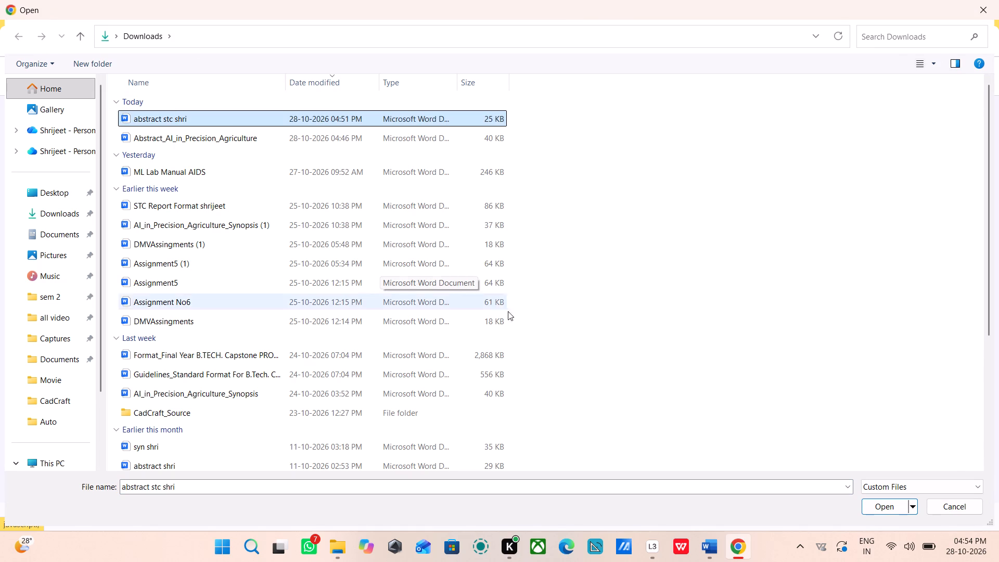
{"action": "left_click", "coordinate": [888, 508]}
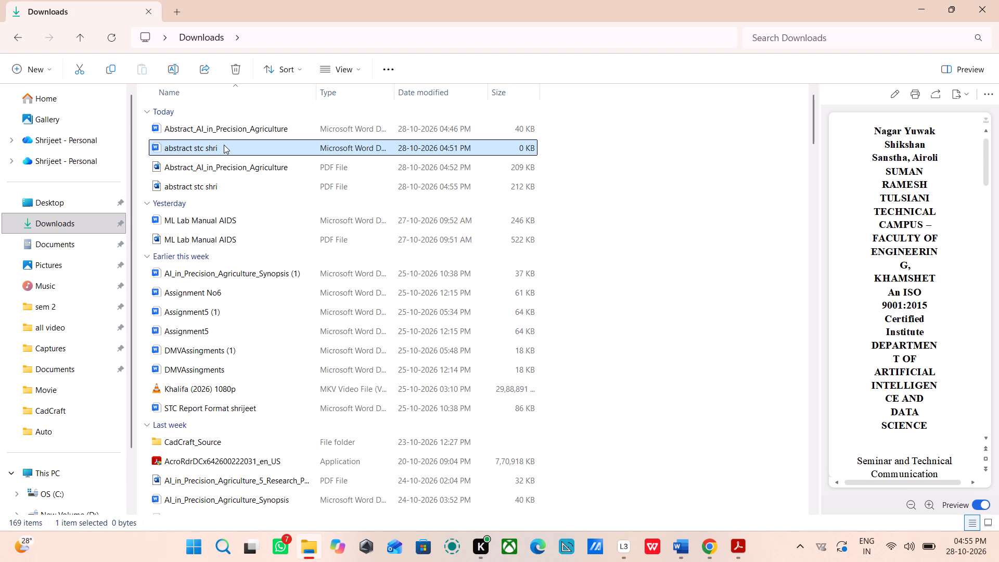
{"action": "left_click_drag", "start_coordinate": [224, 145], "coordinate": [329, 146]}
{"action": "scroll", "coordinate": [240, 178], "scroll_direction": "down", "scroll_amount": 1}
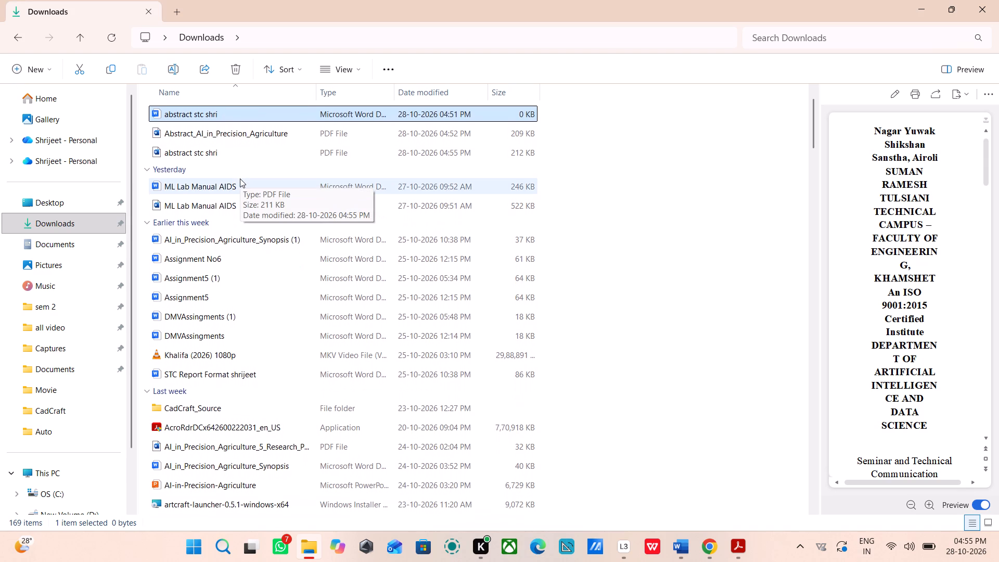
{"action": "scroll", "coordinate": [240, 178], "scroll_direction": "down", "scroll_amount": 1}
{"action": "scroll", "coordinate": [240, 178], "scroll_direction": "up", "scroll_amount": 1}
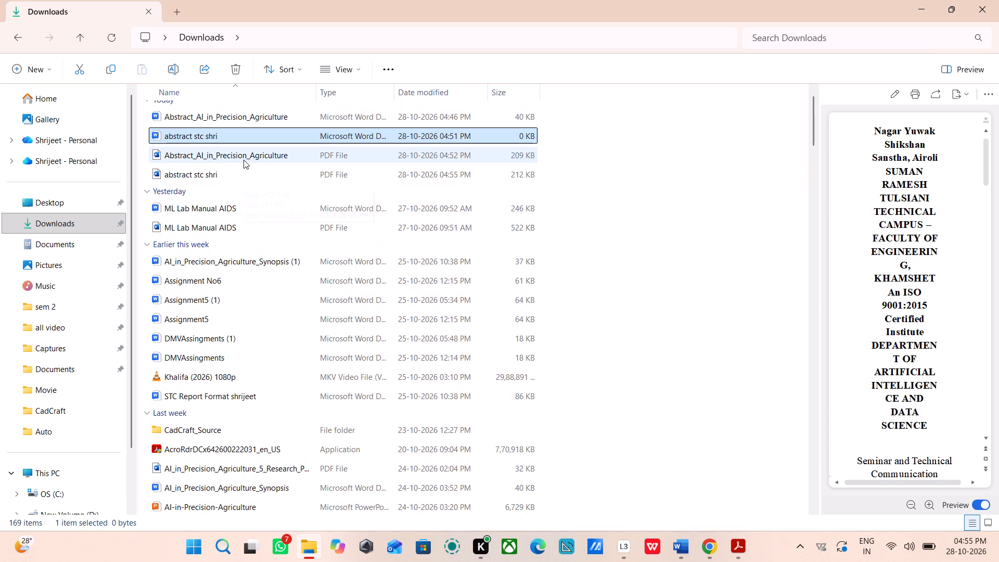
{"action": "scroll", "coordinate": [246, 219], "scroll_direction": "down", "scroll_amount": 2}
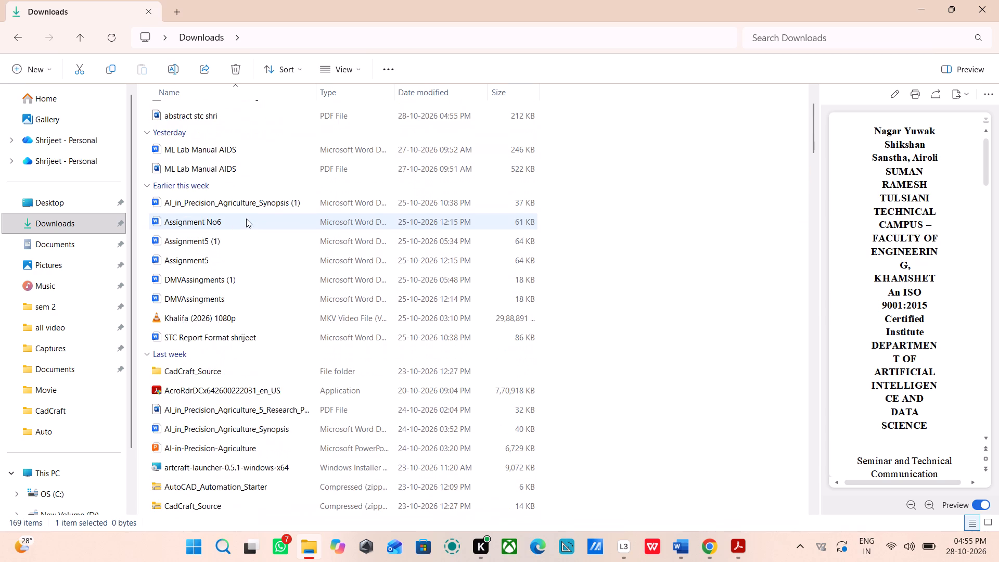
{"action": "scroll", "coordinate": [246, 219], "scroll_direction": "up", "scroll_amount": 3}
{"action": "scroll", "coordinate": [246, 219], "scroll_direction": "down", "scroll_amount": 5}
{"action": "scroll", "coordinate": [246, 219], "scroll_direction": "up", "scroll_amount": 7}
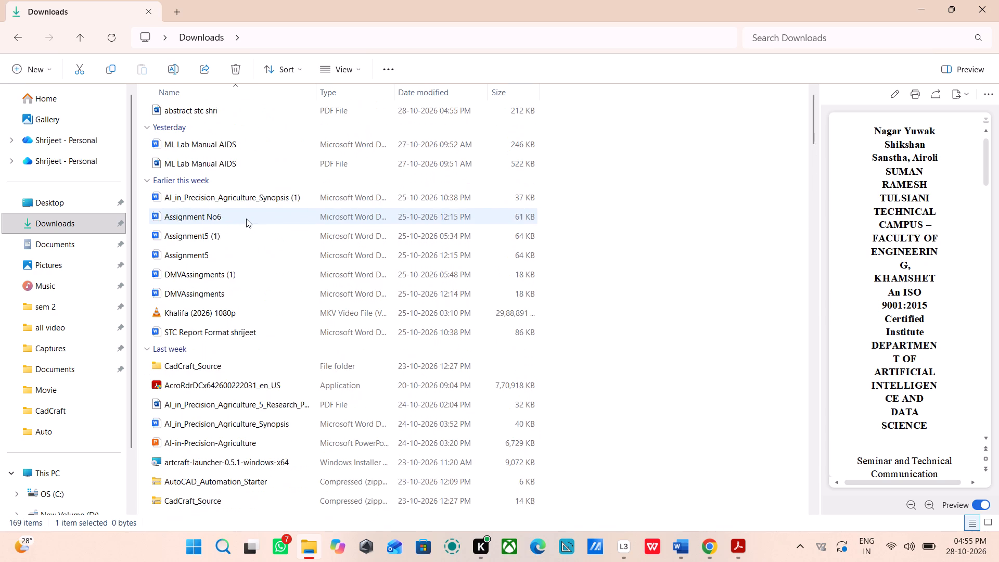
{"action": "scroll", "coordinate": [246, 219], "scroll_direction": "down", "scroll_amount": 3}
{"action": "scroll", "coordinate": [246, 219], "scroll_direction": "up", "scroll_amount": 5}
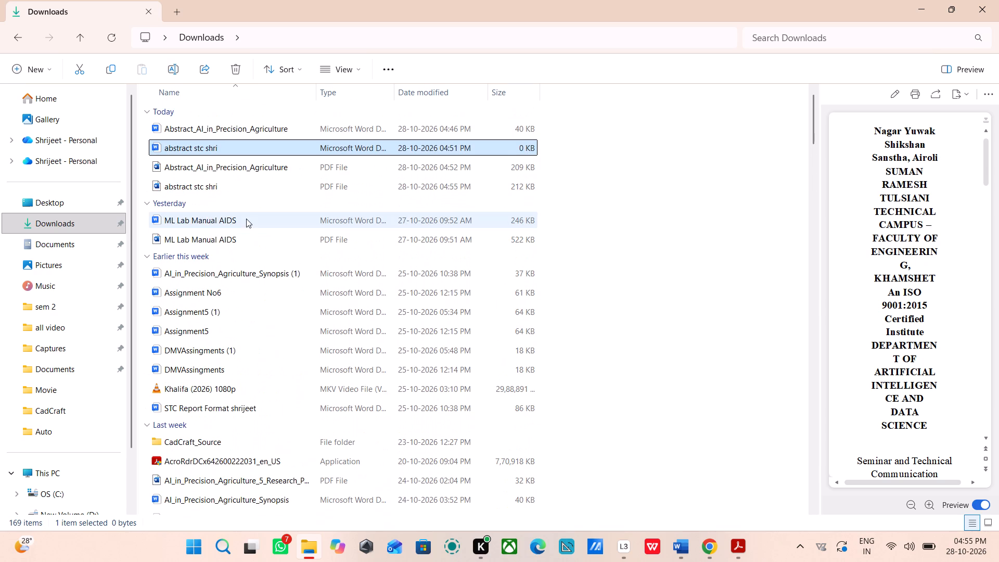
{"action": "double_click", "coordinate": [225, 186]}
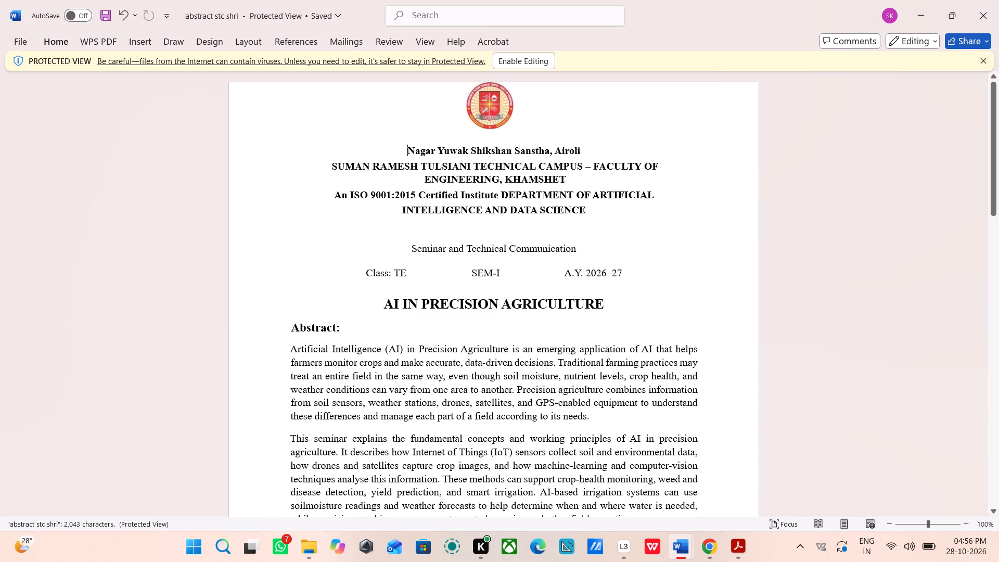
Close the abstract stc shri document in Word, return to Downloads in File Explorer, and open the sharing options for the abstract stc shri PDF.
{"action": "left_click", "coordinate": [998, 0]}
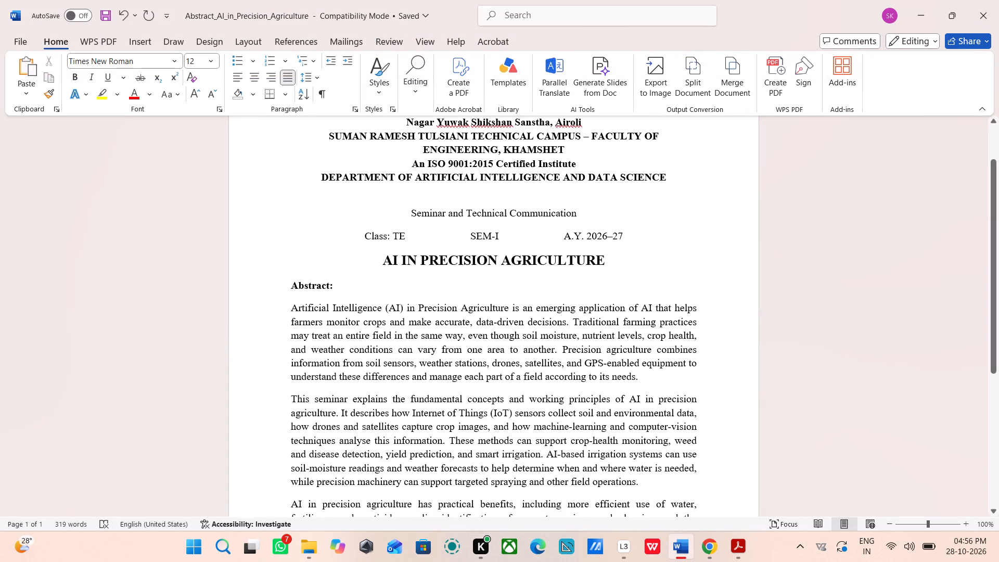
{"action": "left_click", "coordinate": [311, 547]}
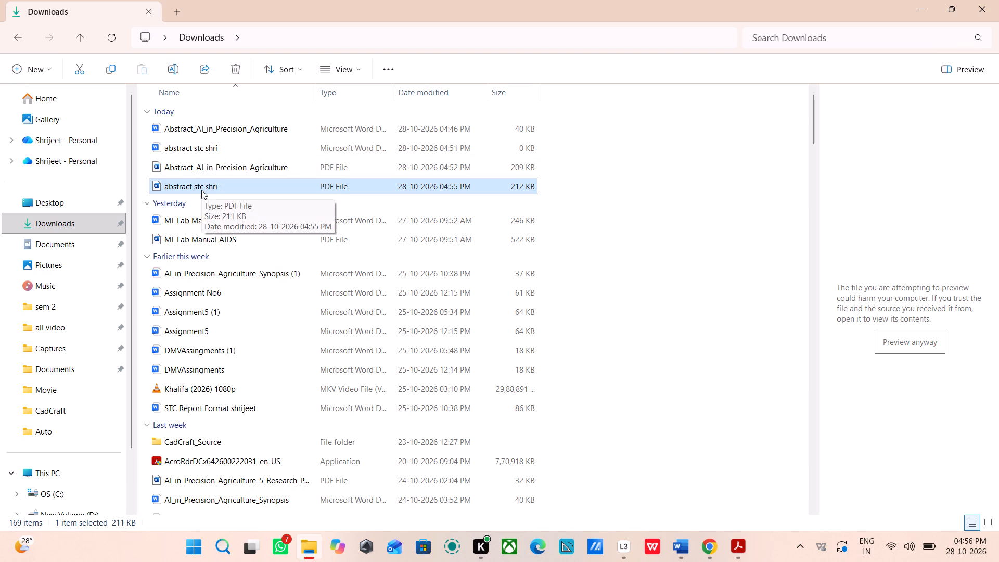
{"action": "left_click", "coordinate": [199, 60]}
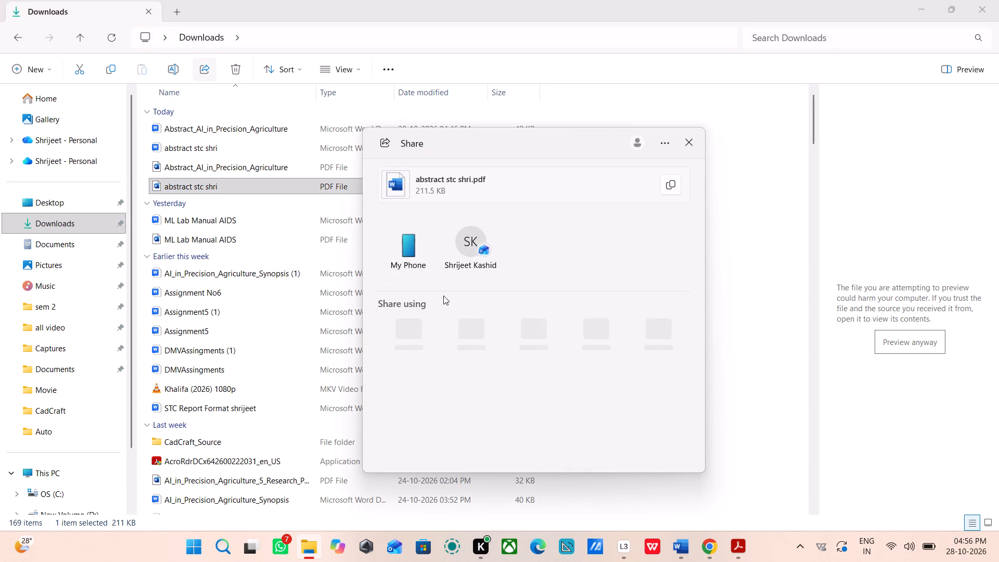
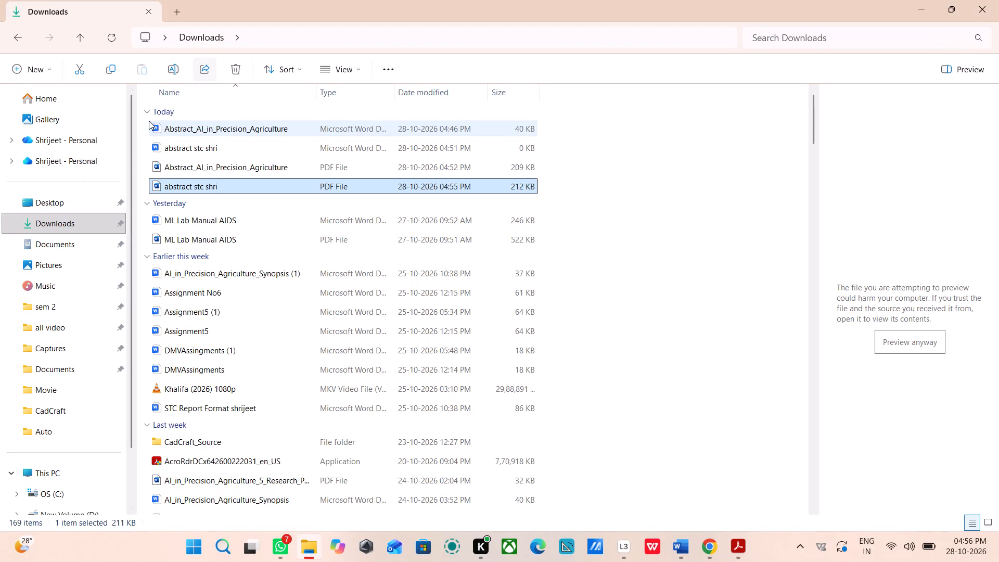
Delete the abstract stc shri Word document from Downloads, keeping the PDF of the same name.
{"action": "left_click_drag", "start_coordinate": [147, 127], "coordinate": [183, 158]}
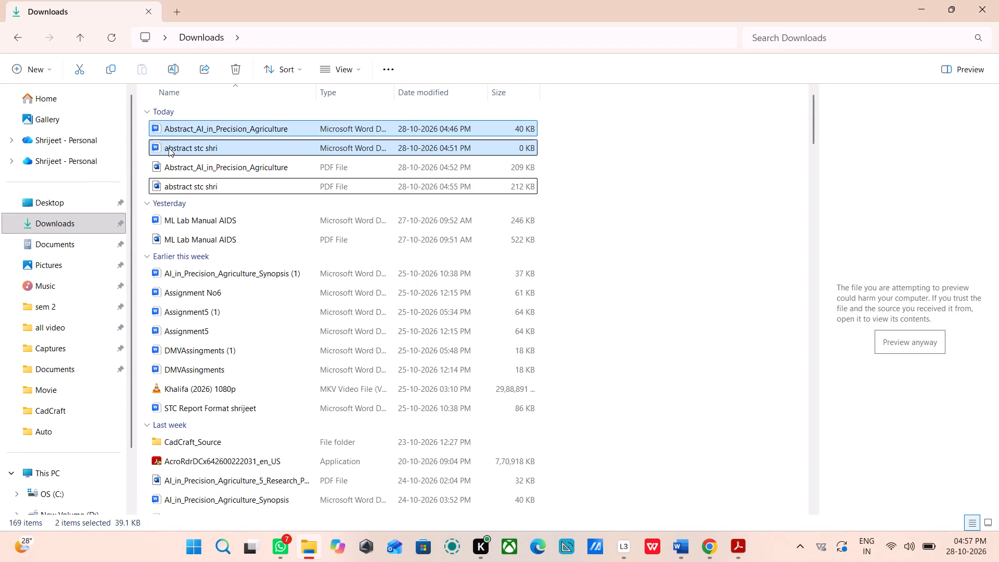
{"action": "left_click", "coordinate": [169, 148]}
{"action": "left_click", "coordinate": [235, 59]}
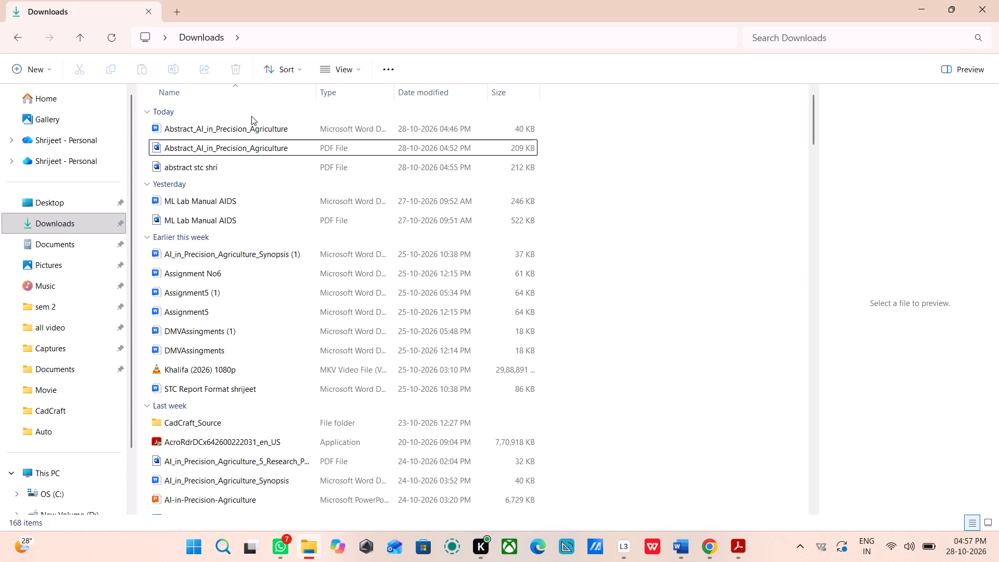
Delete the Abstract_AI_in_Precision_Agriculture PDF from the Downloads folder.
{"action": "left_click", "coordinate": [202, 144]}
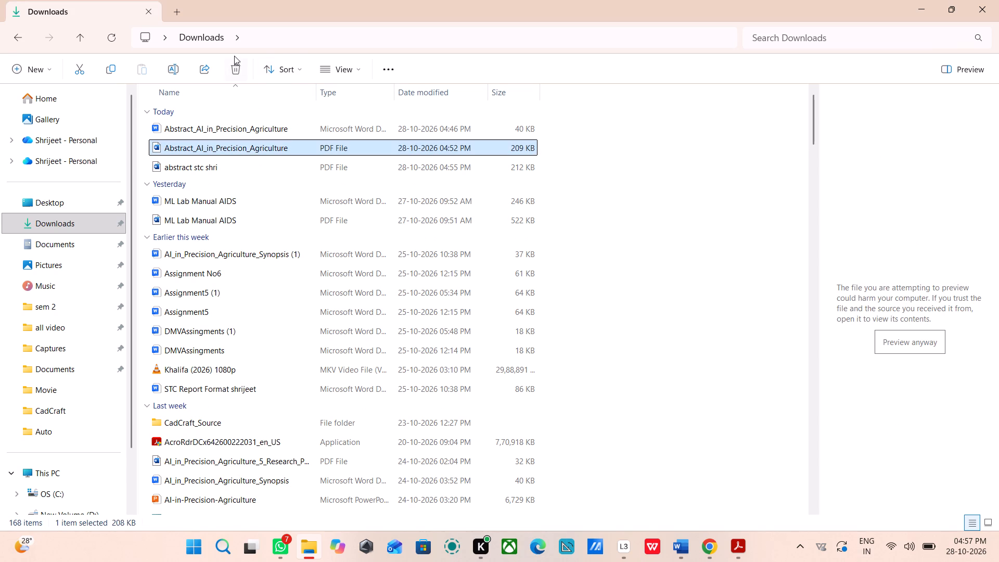
{"action": "left_click", "coordinate": [234, 56]}
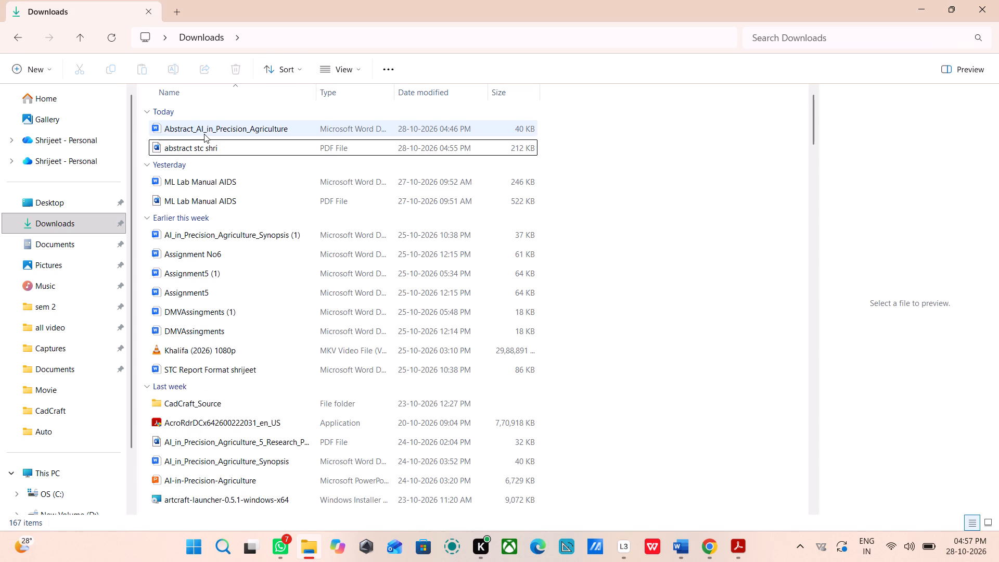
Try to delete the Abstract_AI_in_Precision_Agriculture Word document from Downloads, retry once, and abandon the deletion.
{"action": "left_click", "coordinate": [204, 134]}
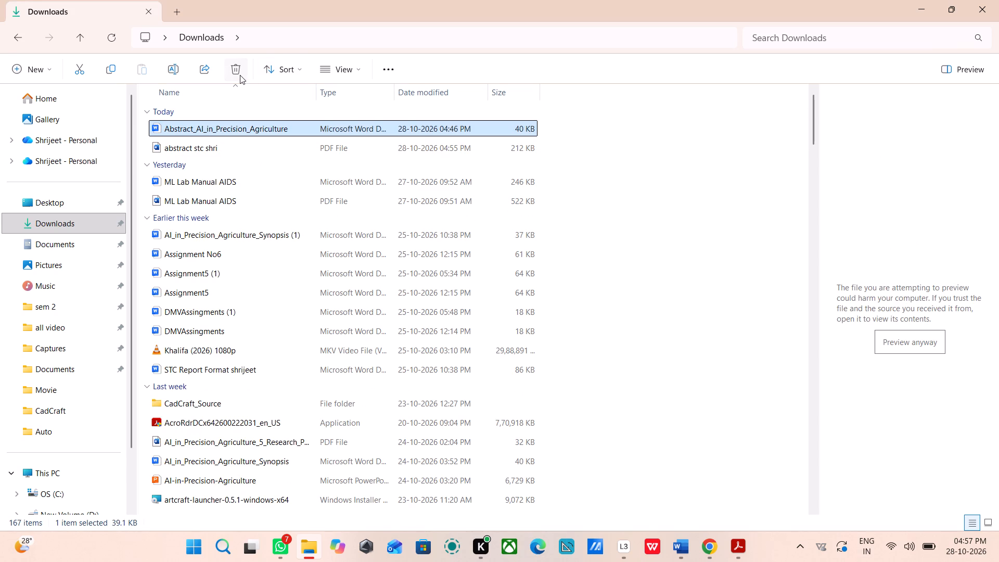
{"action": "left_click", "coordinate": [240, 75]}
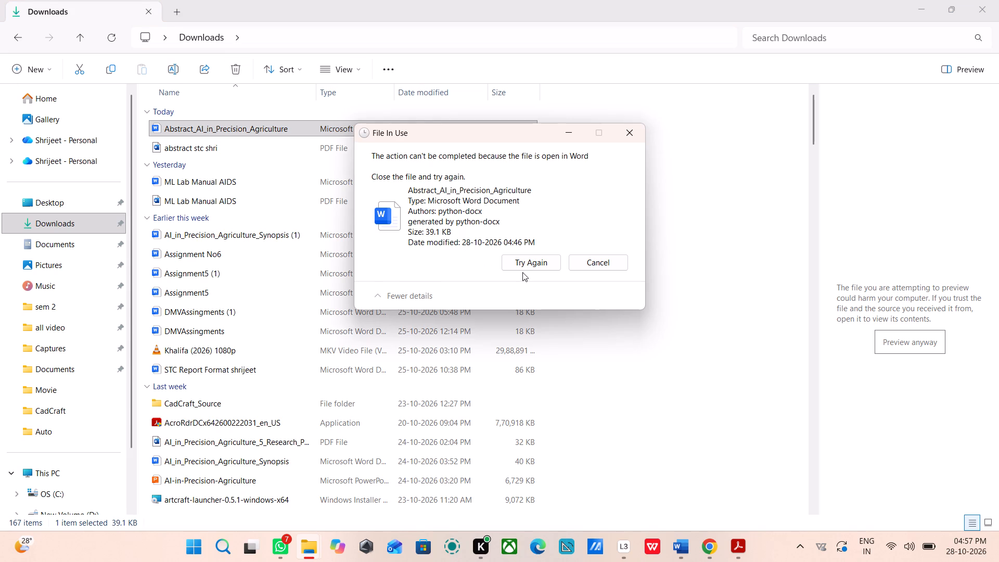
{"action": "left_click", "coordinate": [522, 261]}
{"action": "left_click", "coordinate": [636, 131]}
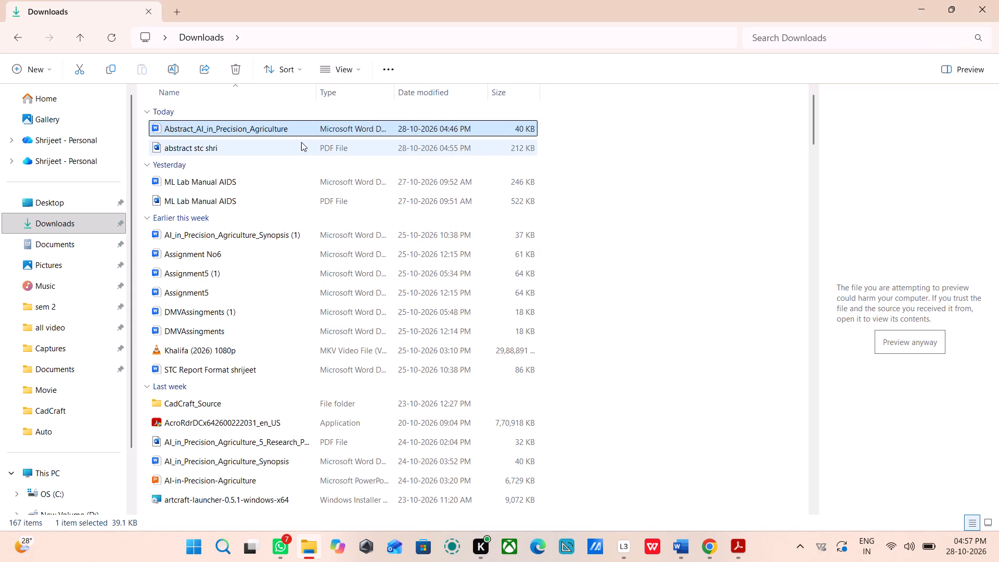
Open the AI_in_Precision_Agriculture_Synopsis (1) Word document from Downloads.
{"action": "double_click", "coordinate": [226, 238]}
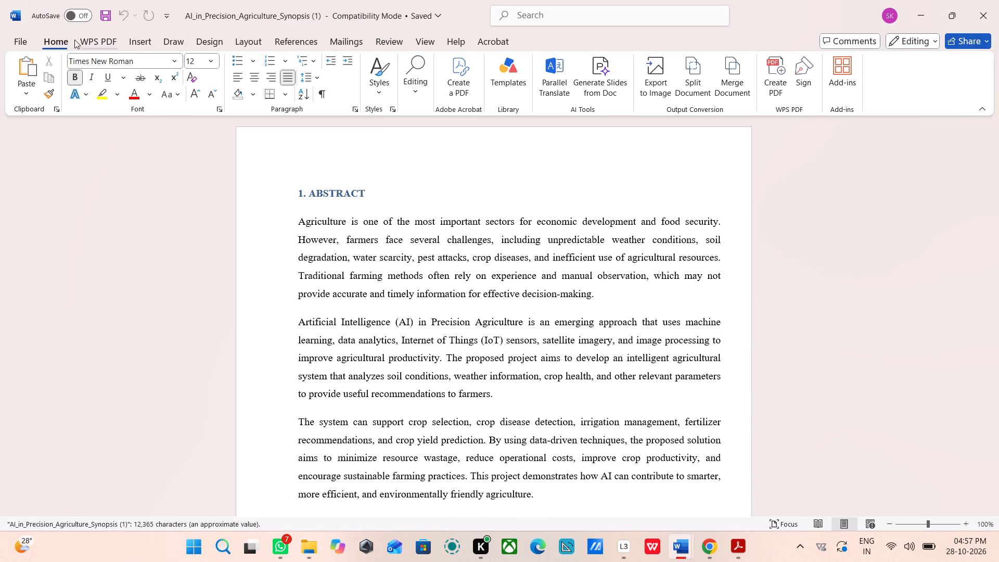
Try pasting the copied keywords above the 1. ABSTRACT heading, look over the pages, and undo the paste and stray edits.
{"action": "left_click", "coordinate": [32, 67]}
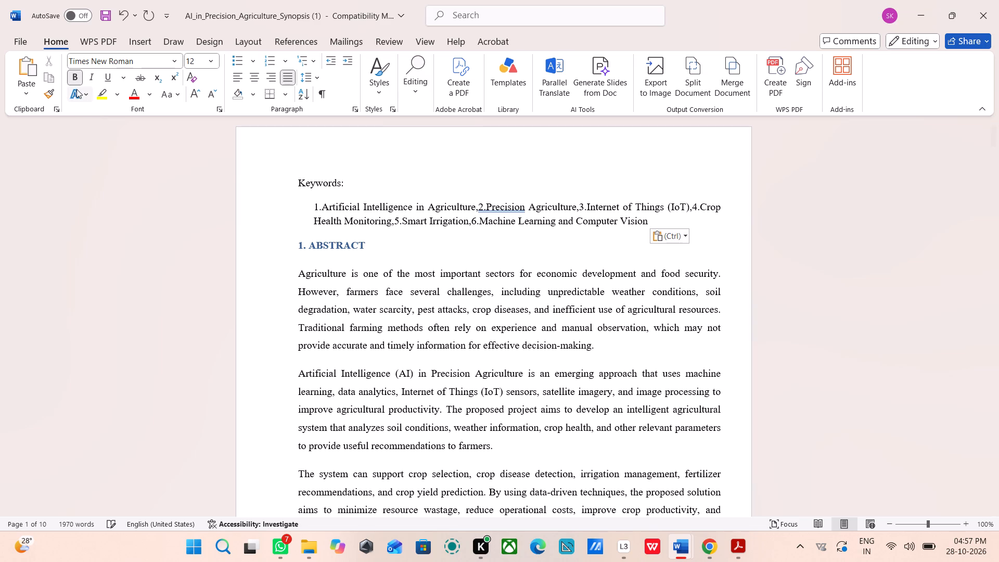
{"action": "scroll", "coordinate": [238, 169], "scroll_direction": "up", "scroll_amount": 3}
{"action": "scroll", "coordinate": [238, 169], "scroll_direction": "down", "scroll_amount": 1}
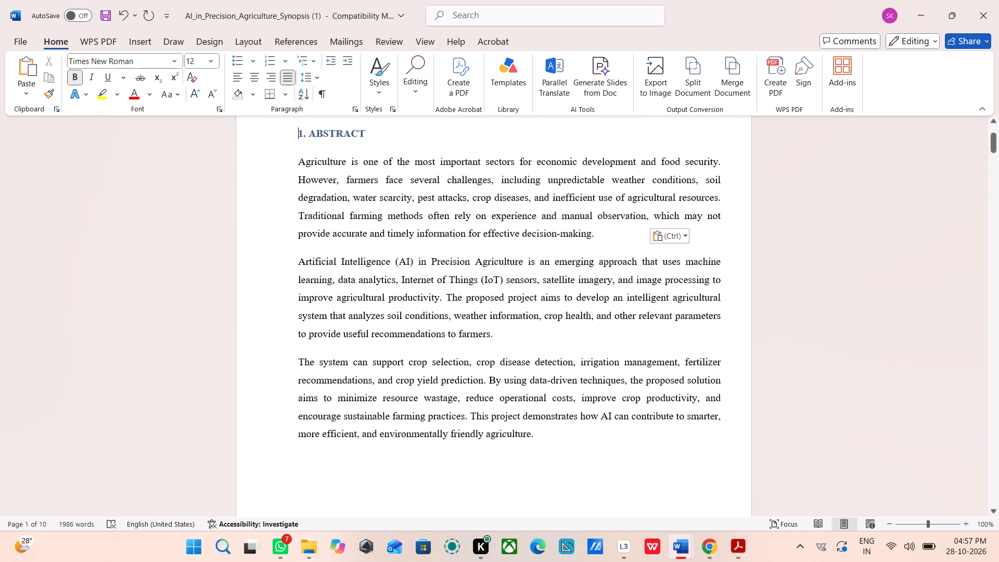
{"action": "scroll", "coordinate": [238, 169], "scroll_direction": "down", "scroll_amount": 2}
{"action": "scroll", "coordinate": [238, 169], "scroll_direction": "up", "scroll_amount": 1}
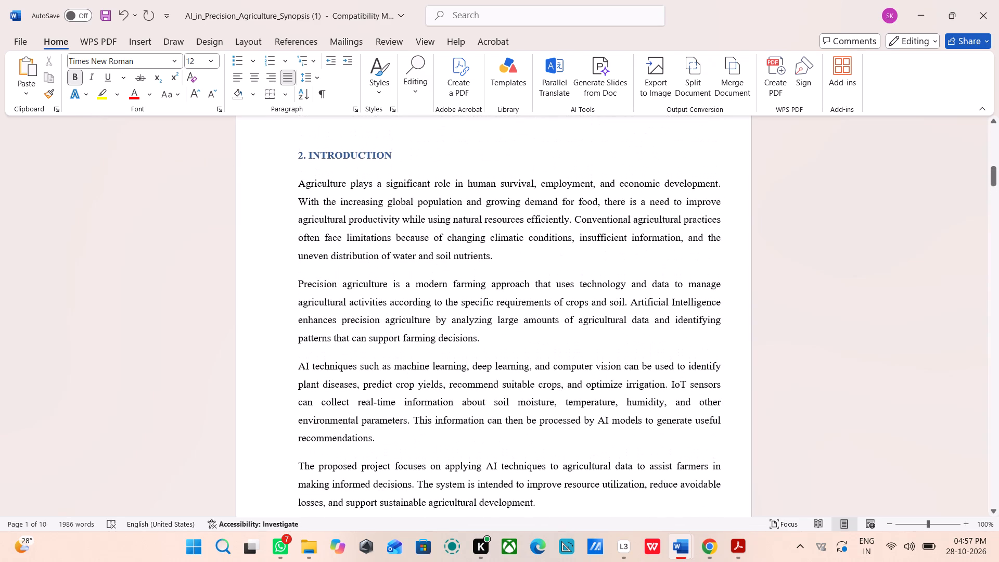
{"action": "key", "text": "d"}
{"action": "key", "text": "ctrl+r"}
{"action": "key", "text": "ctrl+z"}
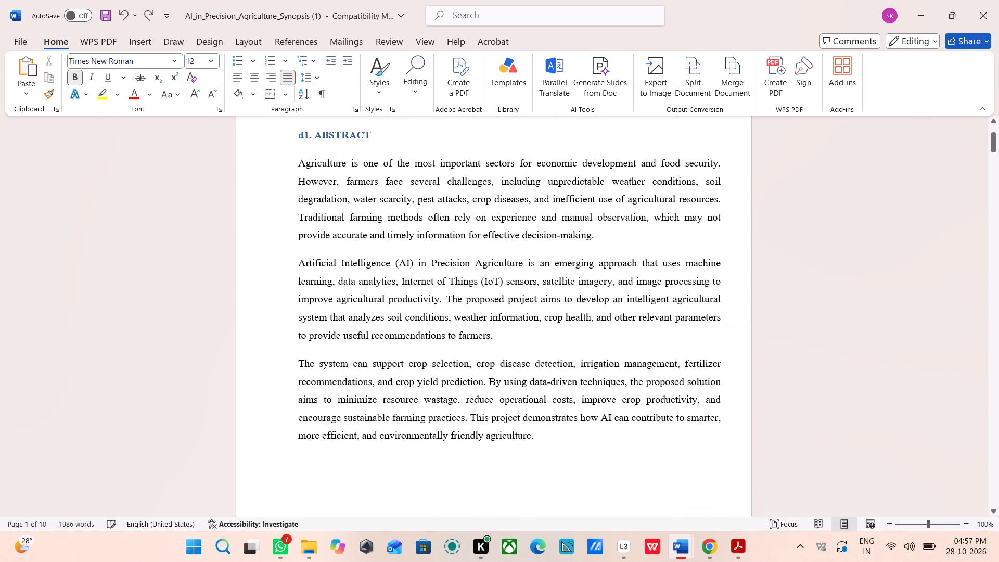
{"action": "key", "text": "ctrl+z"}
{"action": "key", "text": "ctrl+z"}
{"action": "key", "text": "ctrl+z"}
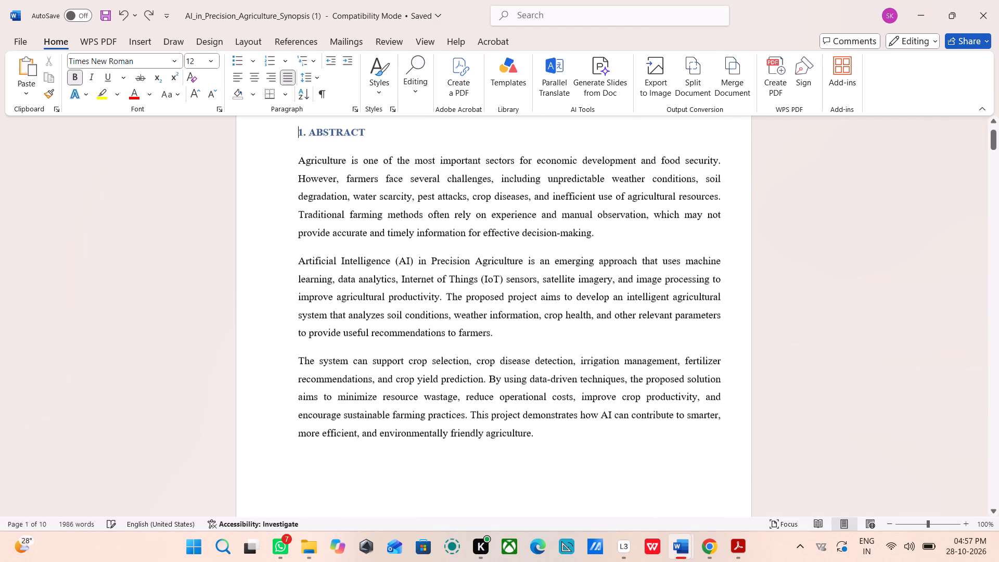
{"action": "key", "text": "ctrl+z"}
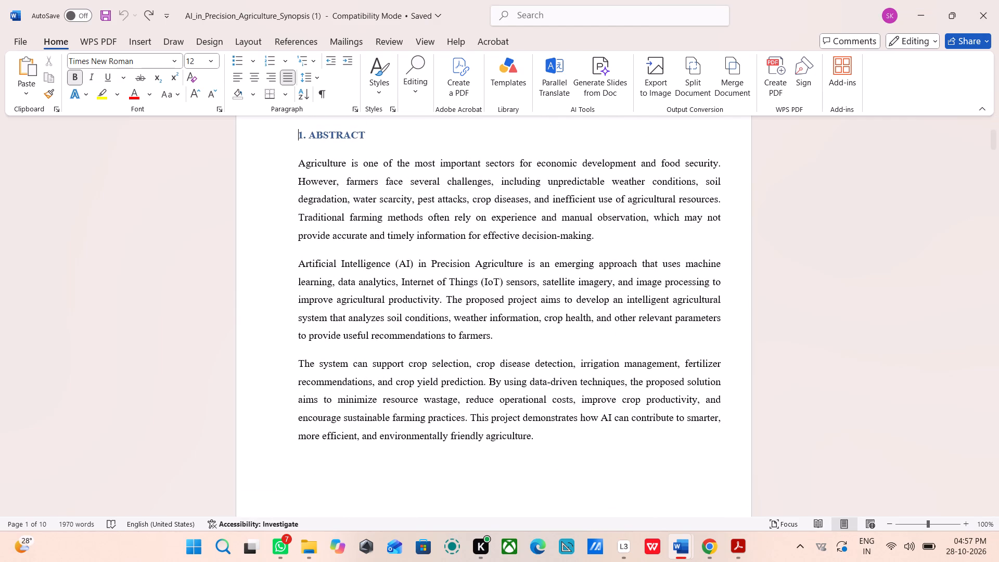
Set the font size of the 1. ABSTRACT heading to 14.
{"action": "scroll", "coordinate": [341, 240], "scroll_direction": "down", "scroll_amount": 1}
{"action": "scroll", "coordinate": [341, 240], "scroll_direction": "up", "scroll_amount": 1}
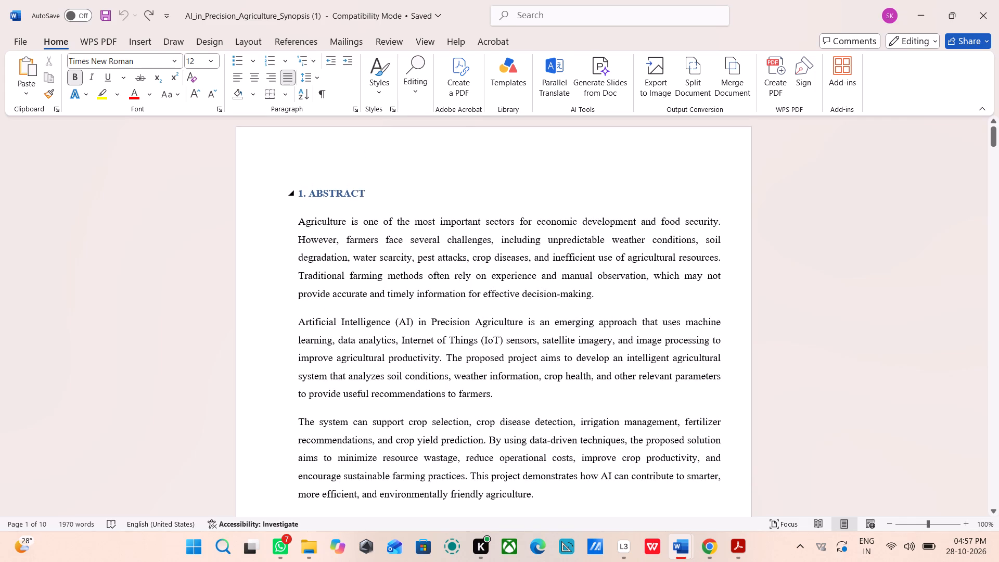
{"action": "left_click_drag", "start_coordinate": [308, 195], "coordinate": [371, 191]}
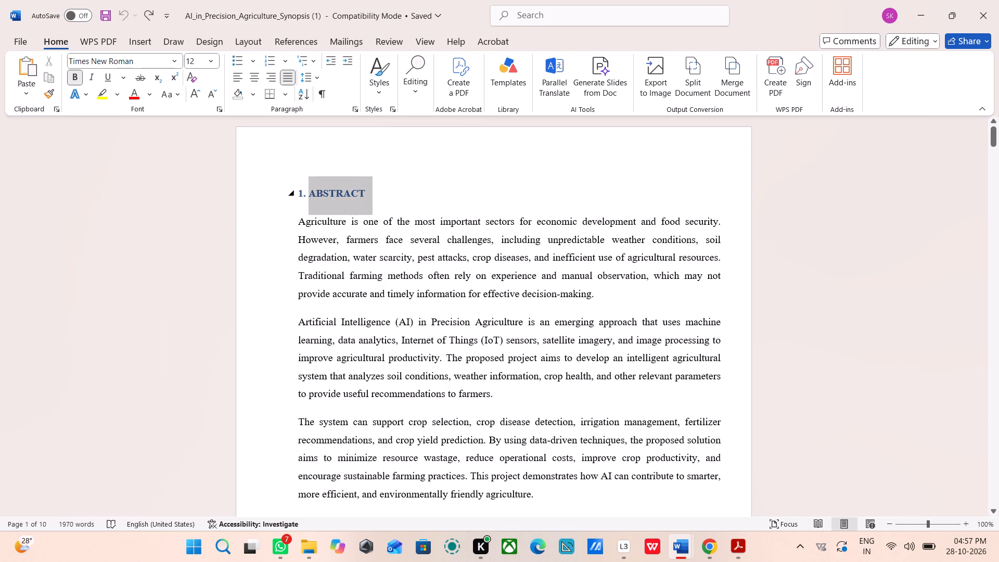
{"action": "left_click_drag", "start_coordinate": [371, 191], "coordinate": [370, 191]}
{"action": "left_click", "coordinate": [287, 177]}
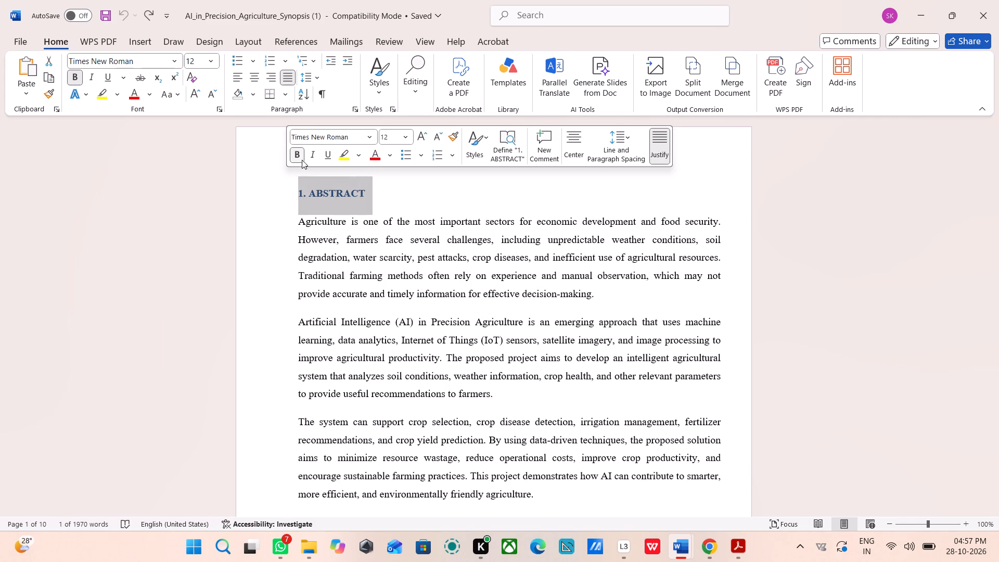
{"action": "left_click", "coordinate": [407, 137]}
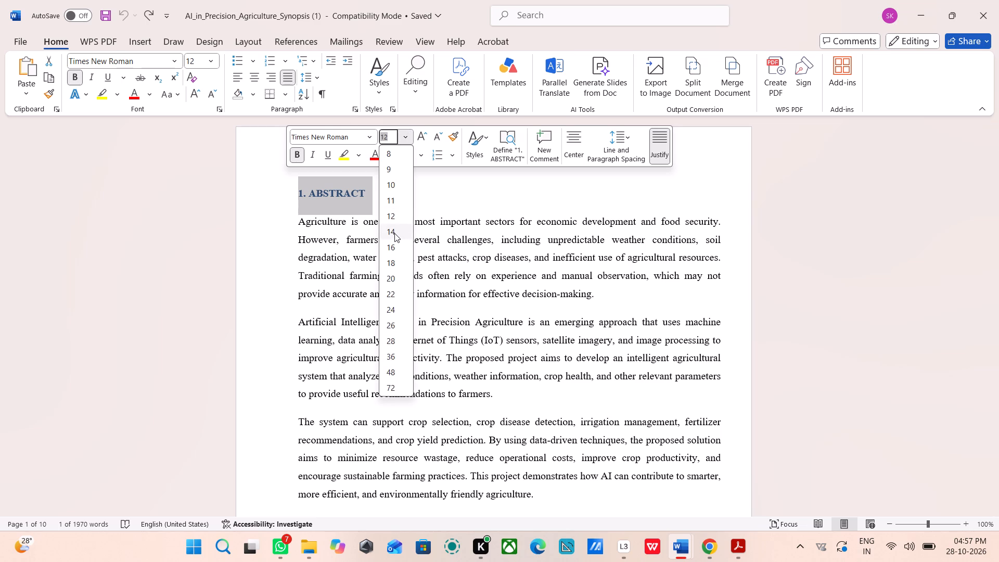
{"action": "left_click", "coordinate": [394, 233]}
{"action": "left_click", "coordinate": [372, 229]}
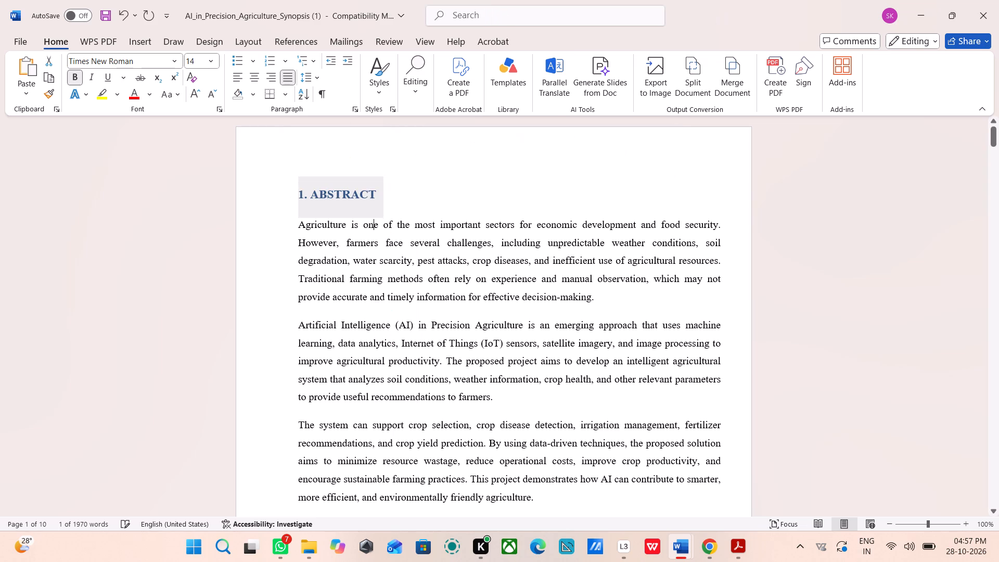
{"action": "left_click", "coordinate": [392, 181]}
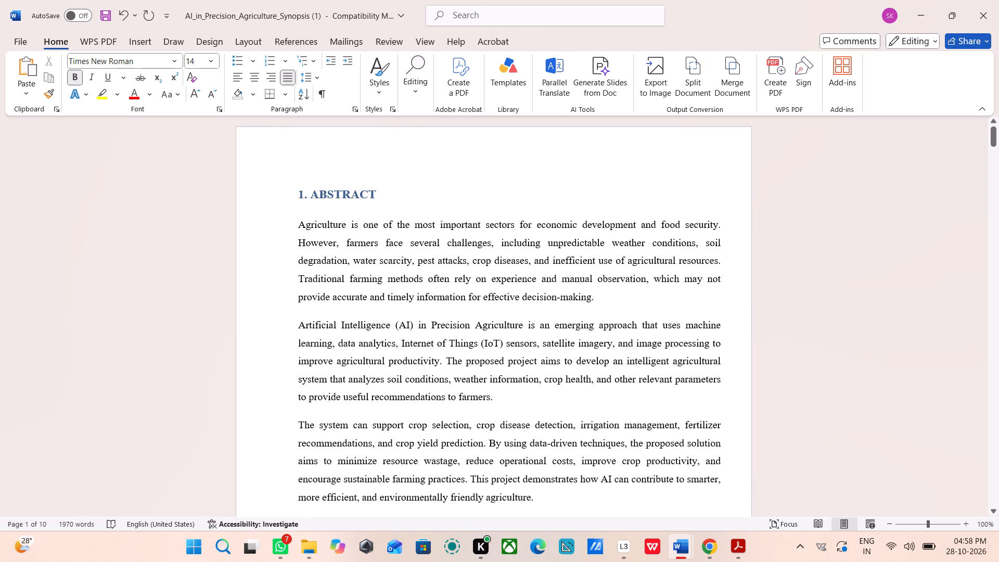
Examine the font and size of the 1. ABSTRACT heading and its three body paragraphs.
{"action": "left_click_drag", "start_coordinate": [297, 226], "coordinate": [578, 278]}
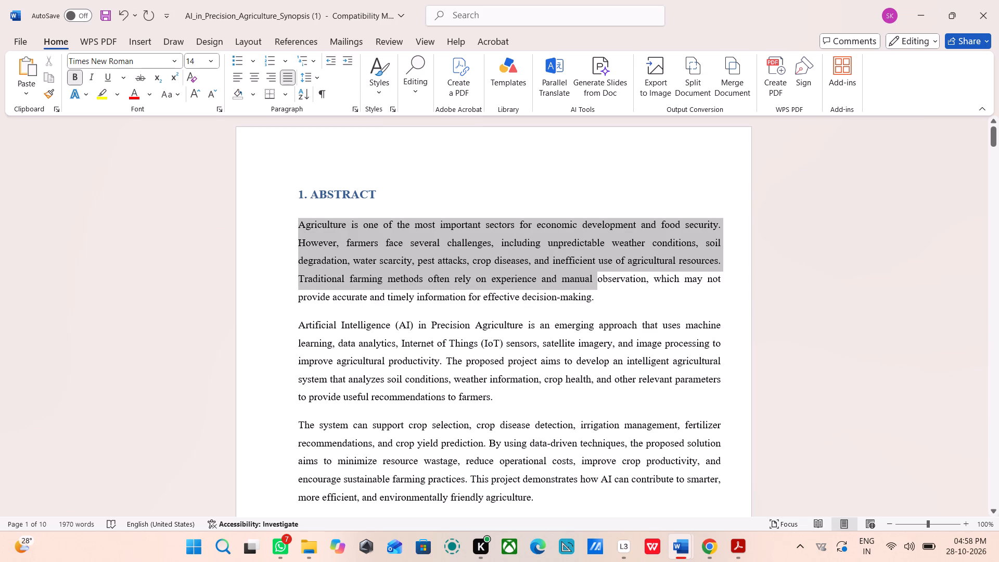
{"action": "left_click_drag", "start_coordinate": [578, 278], "coordinate": [577, 306]}
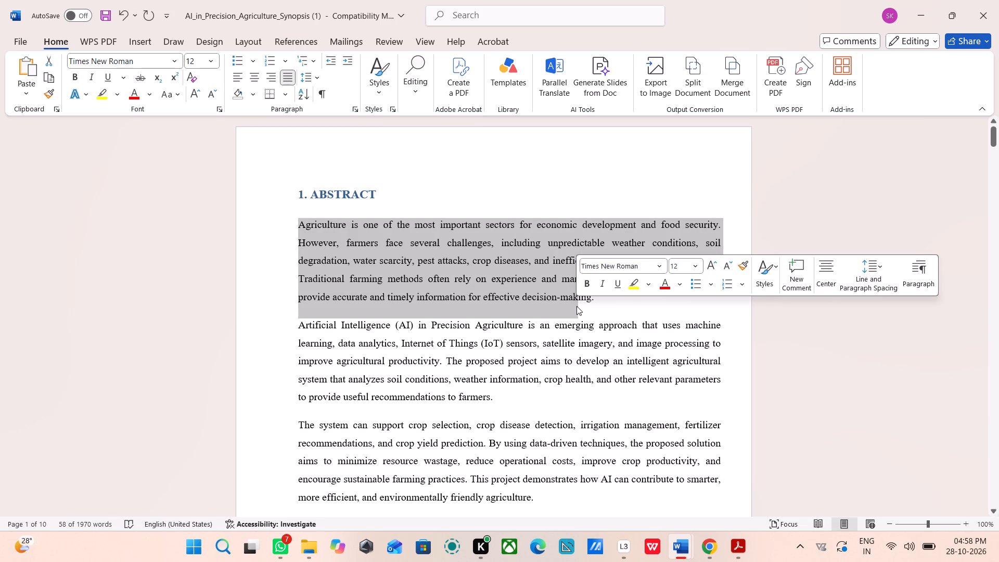
{"action": "left_click_drag", "start_coordinate": [289, 220], "coordinate": [298, 228]}
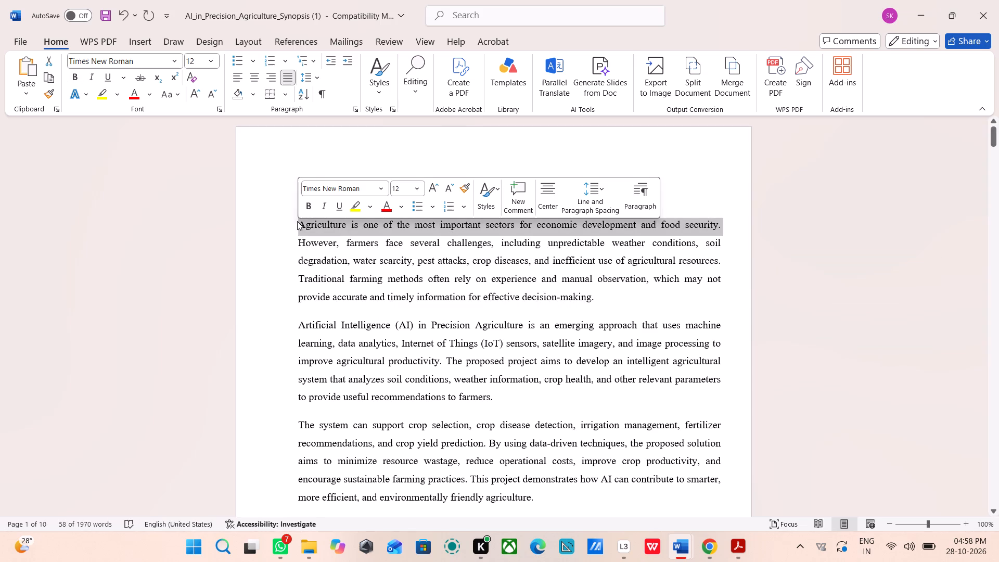
{"action": "left_click_drag", "start_coordinate": [297, 221], "coordinate": [288, 219]}
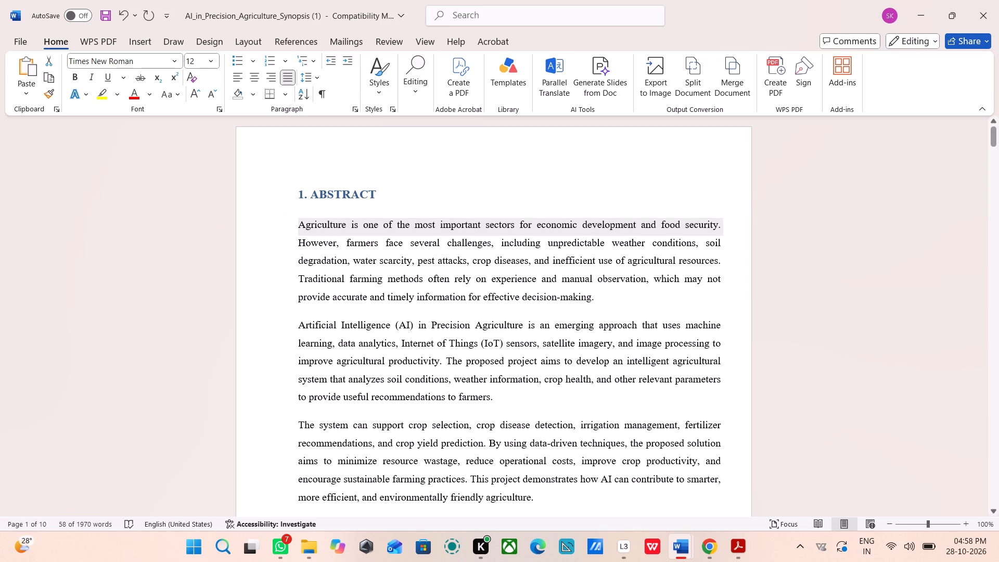
{"action": "left_click_drag", "start_coordinate": [294, 217], "coordinate": [477, 366]}
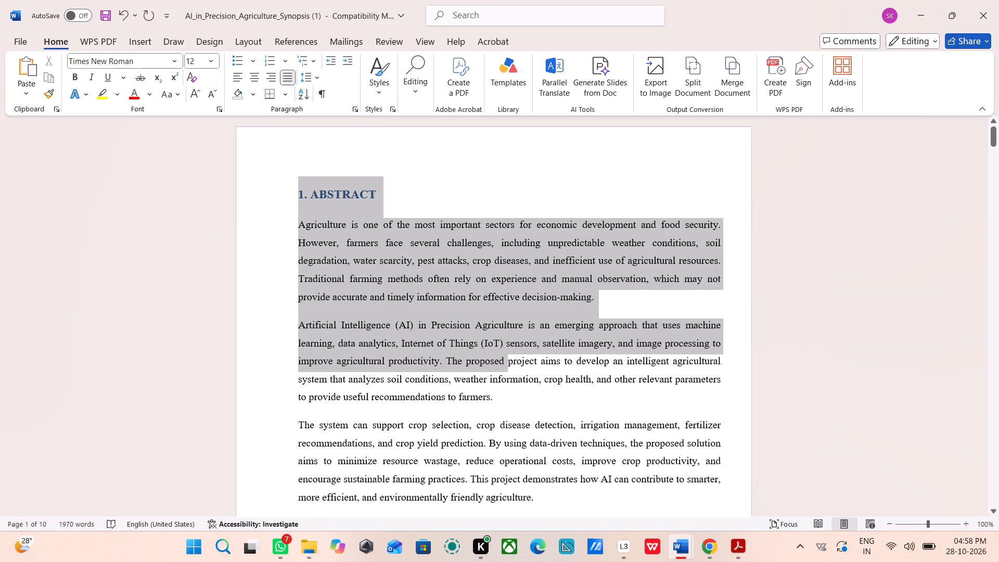
{"action": "left_click_drag", "start_coordinate": [477, 366], "coordinate": [317, 171]}
{"action": "left_click", "coordinate": [280, 167]}
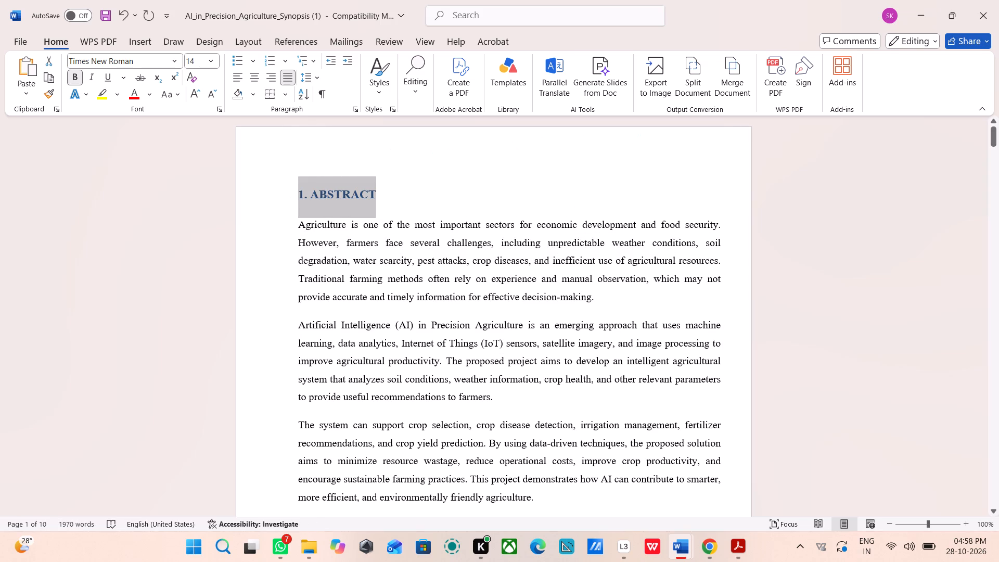
{"action": "left_click", "coordinate": [276, 254]}
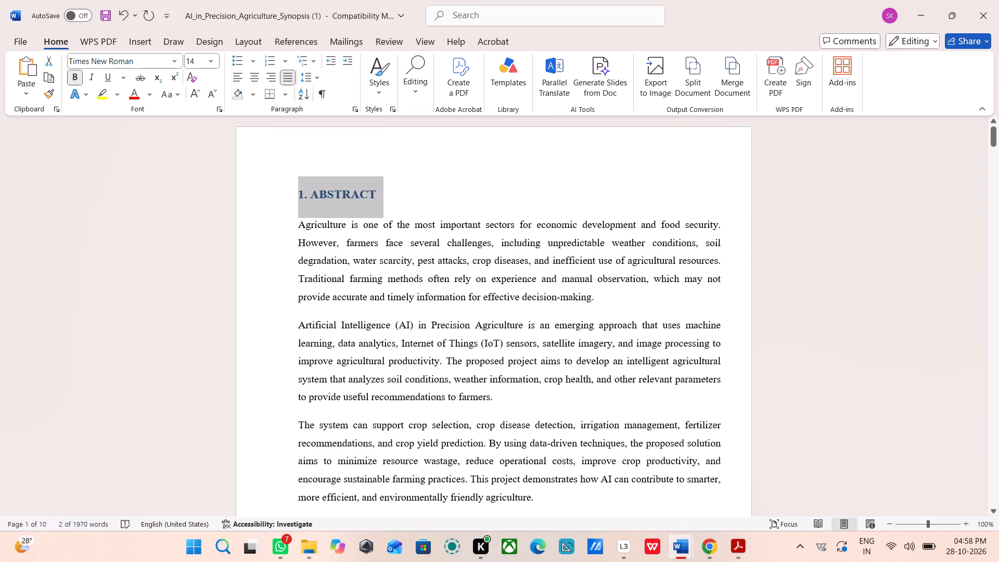
{"action": "left_click", "coordinate": [255, 252]}
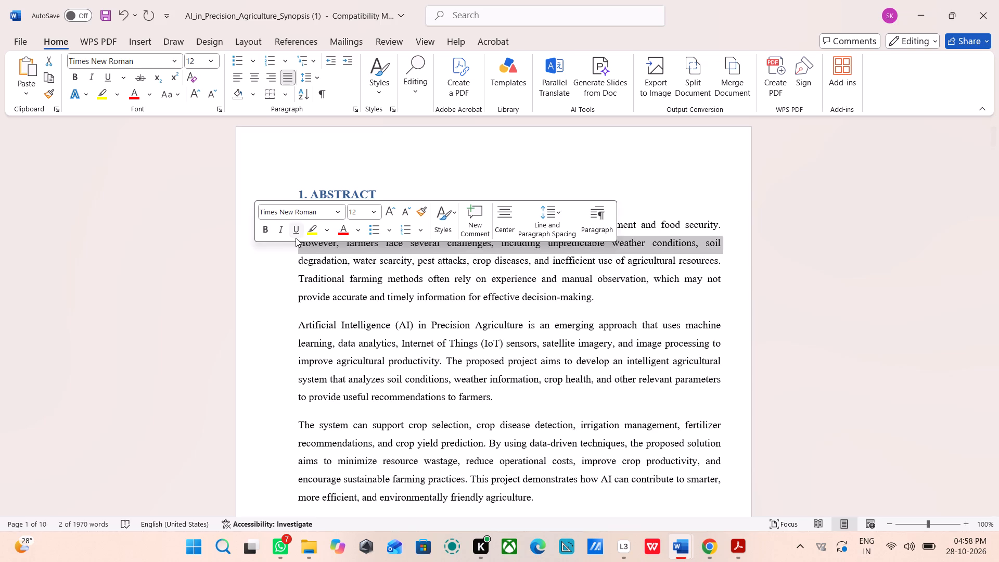
{"action": "left_click", "coordinate": [284, 266]}
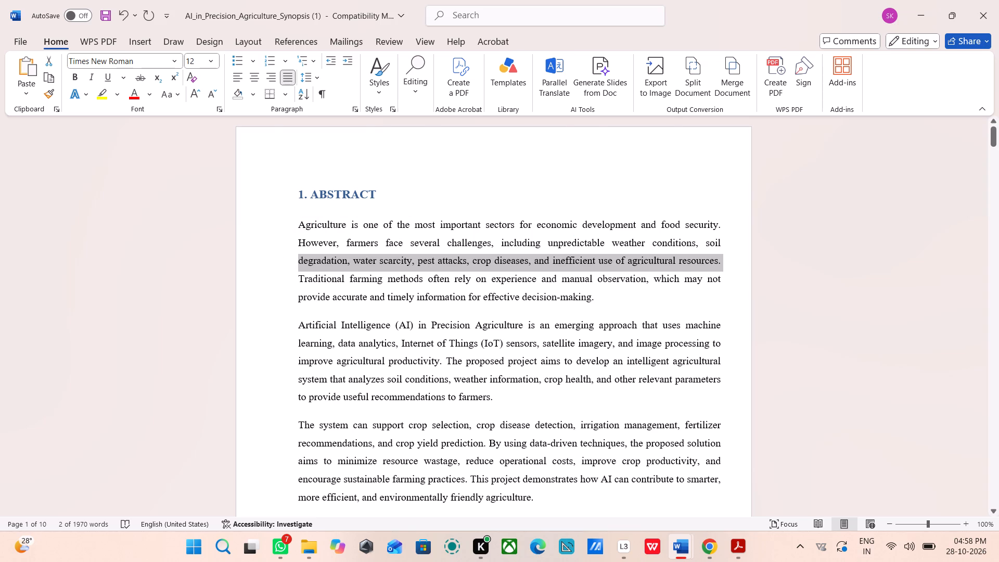
{"action": "left_click", "coordinate": [273, 160]}
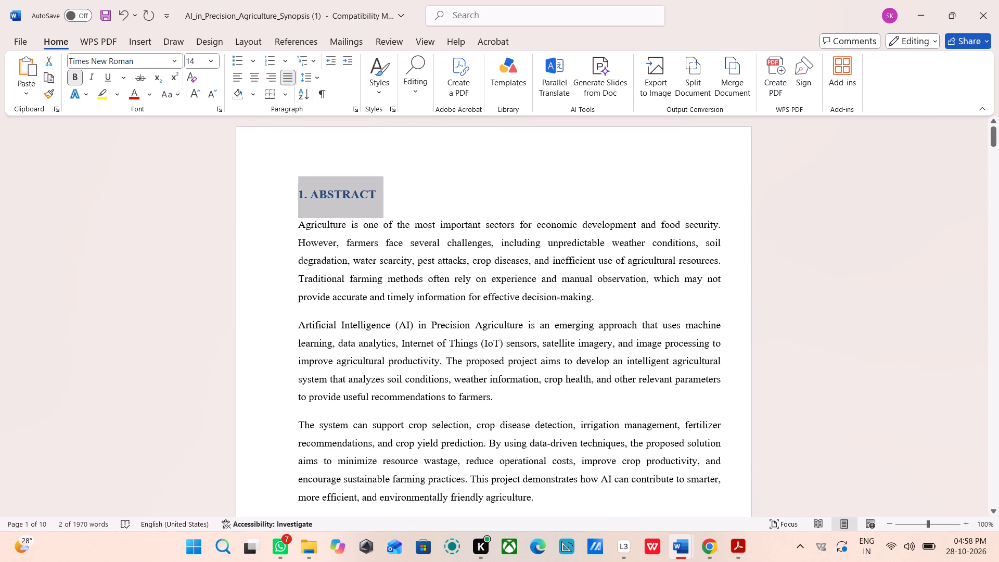
{"action": "left_click_drag", "start_coordinate": [297, 221], "coordinate": [617, 304]}
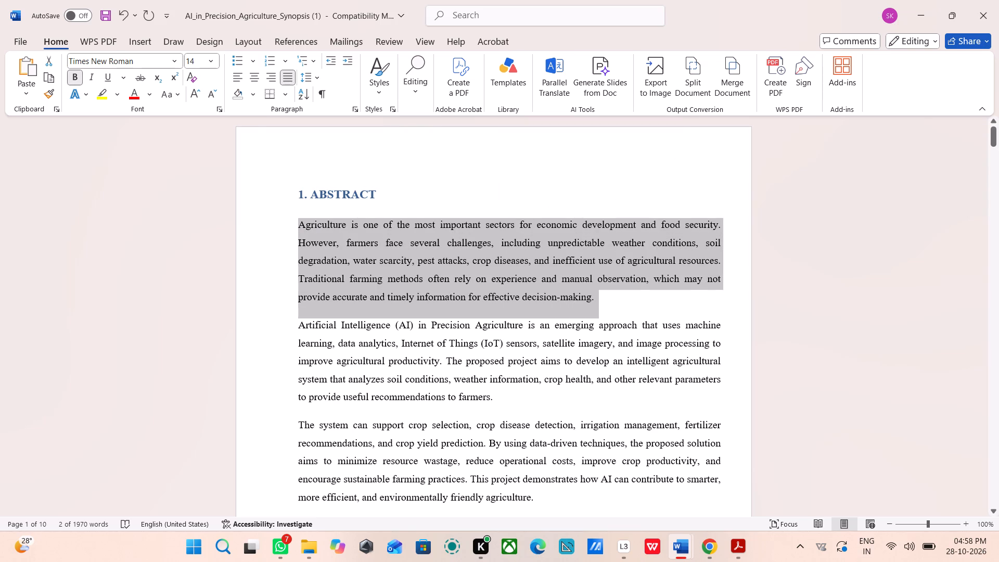
{"action": "left_click_drag", "start_coordinate": [617, 304], "coordinate": [757, 465]}
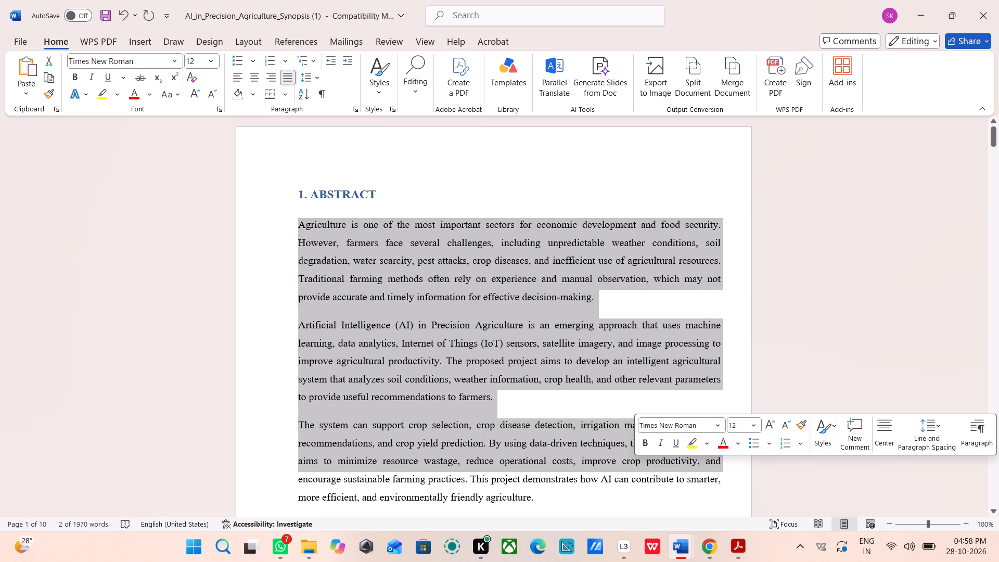
{"action": "left_click", "coordinate": [730, 466]}
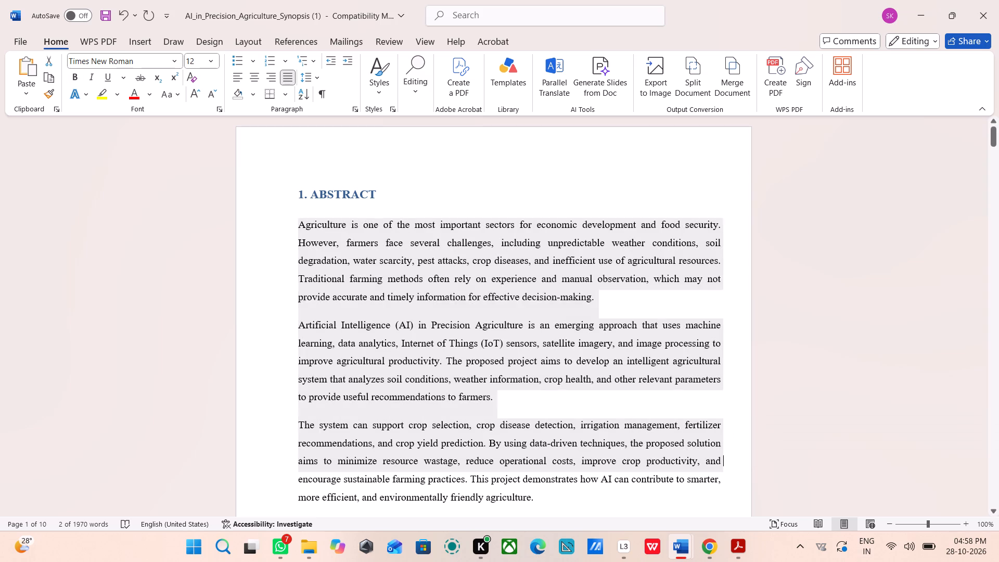
{"action": "scroll", "coordinate": [668, 468], "scroll_direction": "down", "scroll_amount": 1}
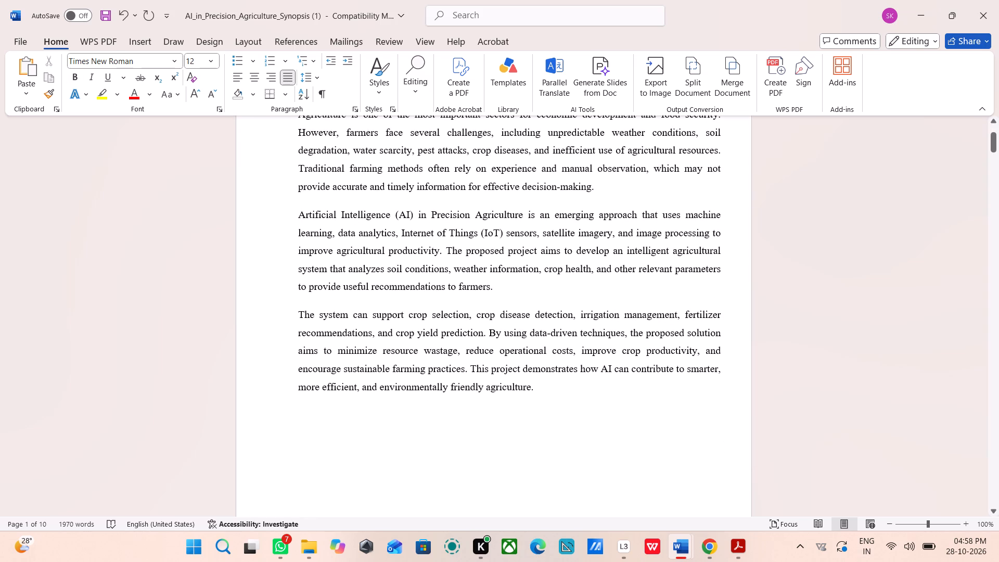
{"action": "left_click_drag", "start_coordinate": [297, 311], "coordinate": [596, 409]}
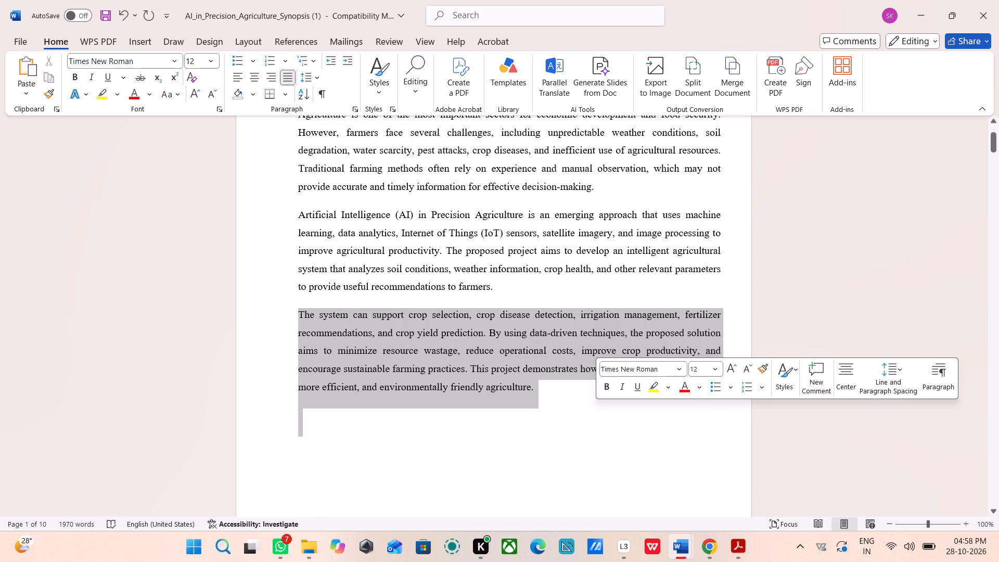
{"action": "left_click", "coordinate": [566, 395]}
{"action": "scroll", "coordinate": [566, 395], "scroll_direction": "down", "scroll_amount": 1}
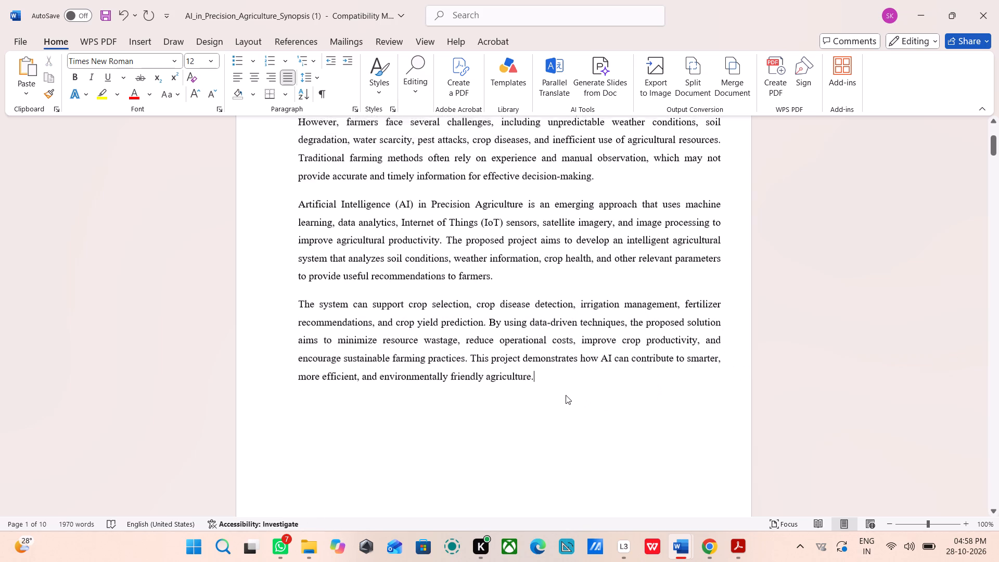
Merge the second ABSTRACT paragraph, starting "Artificial Intelligence (AI) in Precision Agriculture", into the end of the first paragraph.
{"action": "scroll", "coordinate": [566, 395], "scroll_direction": "down", "scroll_amount": 1}
{"action": "scroll", "coordinate": [566, 395], "scroll_direction": "up", "scroll_amount": 4}
{"action": "scroll", "coordinate": [566, 395], "scroll_direction": "down", "scroll_amount": 2}
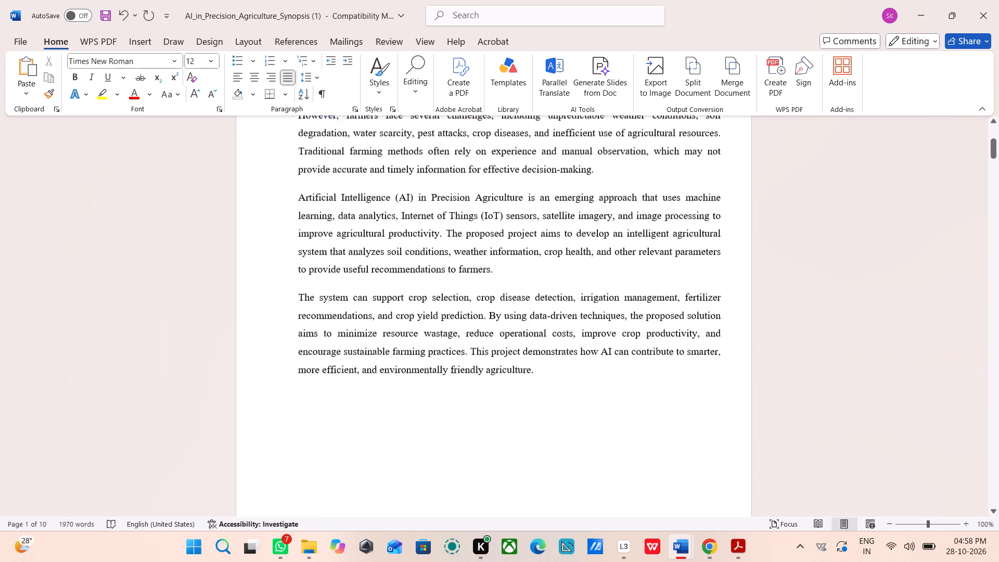
{"action": "scroll", "coordinate": [566, 395], "scroll_direction": "down", "scroll_amount": 5}
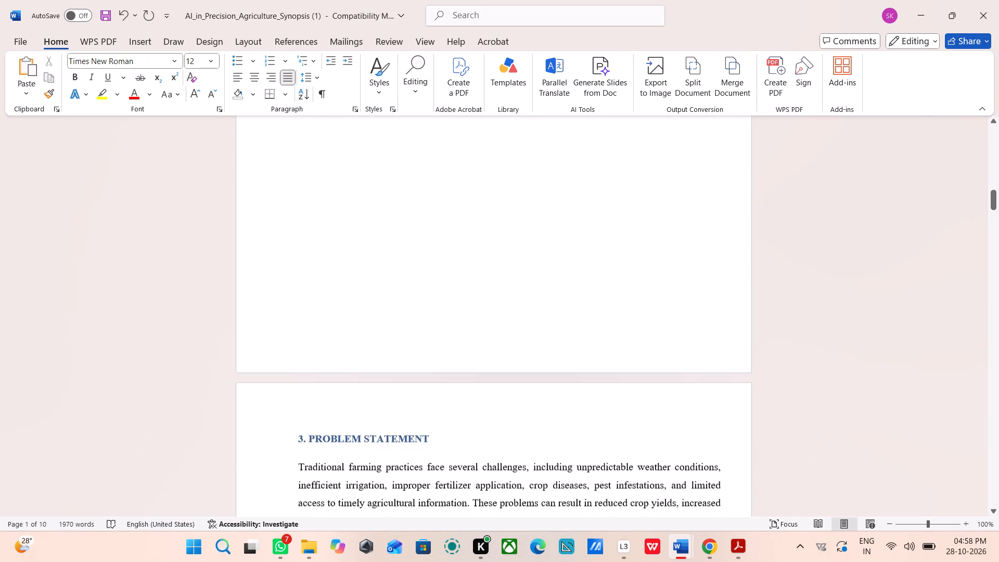
{"action": "scroll", "coordinate": [566, 395], "scroll_direction": "down", "scroll_amount": 3}
{"action": "scroll", "coordinate": [566, 395], "scroll_direction": "up", "scroll_amount": 12}
{"action": "scroll", "coordinate": [566, 395], "scroll_direction": "down", "scroll_amount": 1}
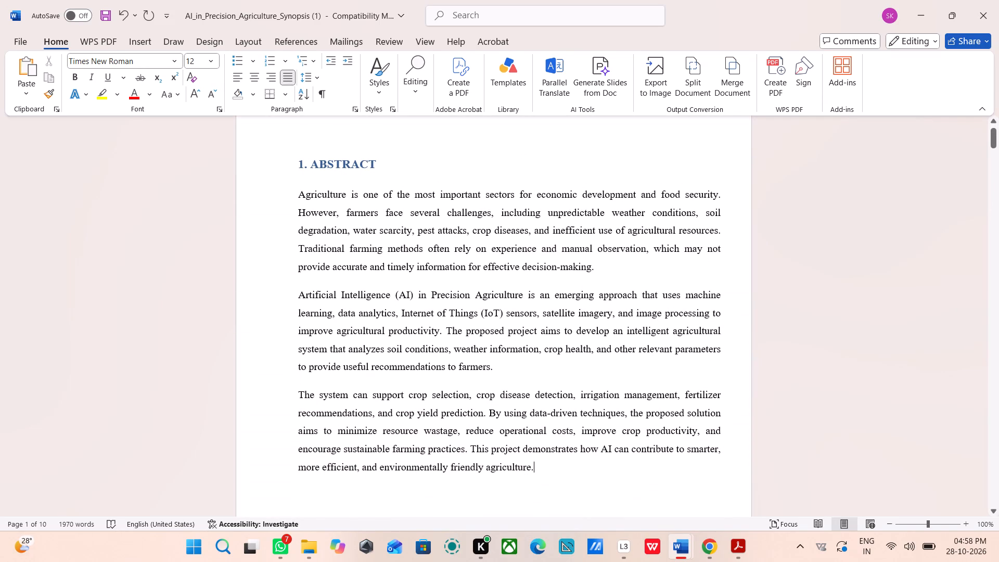
{"action": "left_click", "coordinate": [294, 293]}
{"action": "key", "text": "BackSpace"}
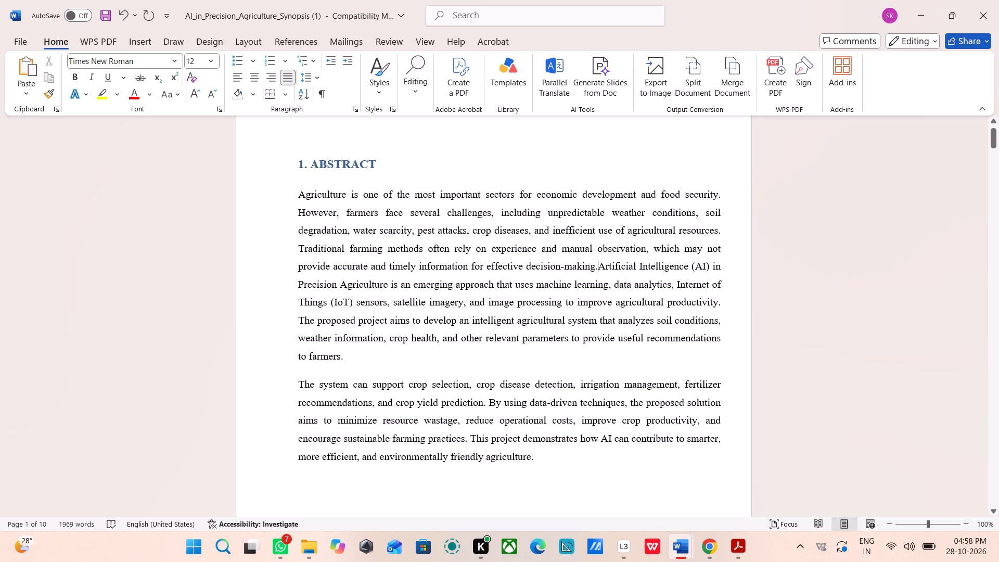
Delete the last ABSTRACT paragraph, starting "The system can support crop selection".
{"action": "left_click_drag", "start_coordinate": [300, 379], "coordinate": [620, 464]}
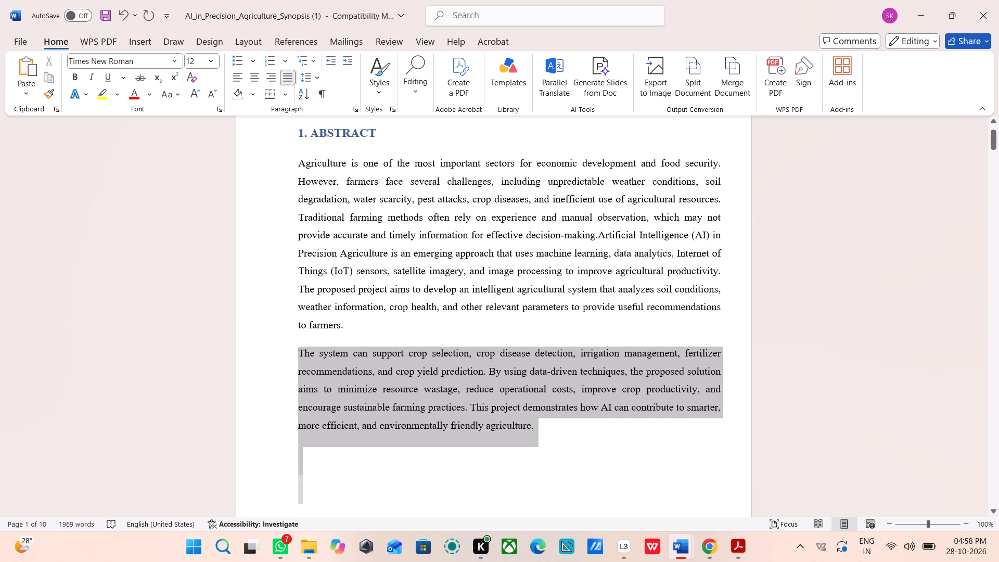
{"action": "left_click_drag", "start_coordinate": [620, 464], "coordinate": [606, 455]}
{"action": "key", "text": "BackSpace"}
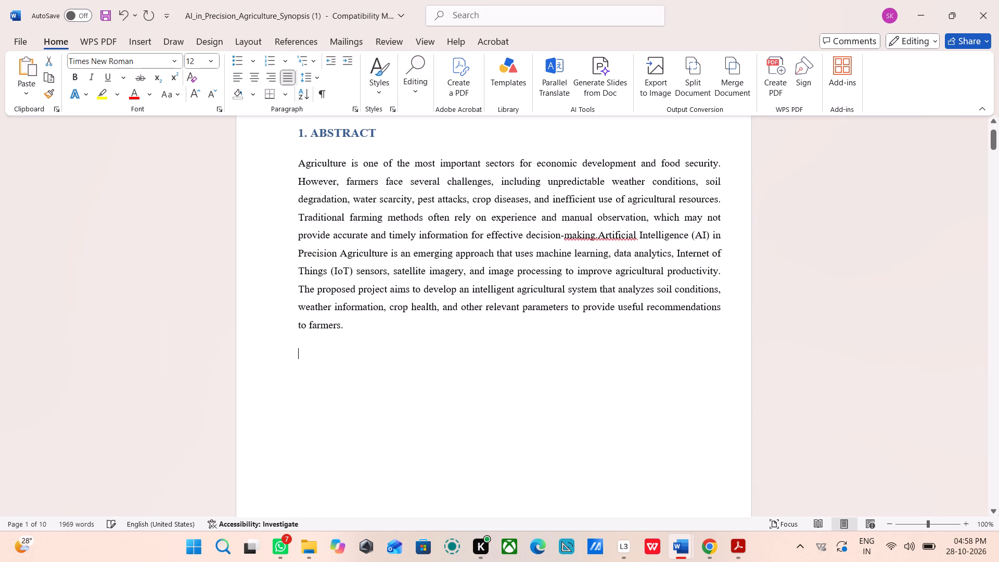
Remove all the empty lines between the abstract text and the 2. INTRODUCTION heading.
{"action": "scroll", "coordinate": [606, 455], "scroll_direction": "down", "scroll_amount": 1}
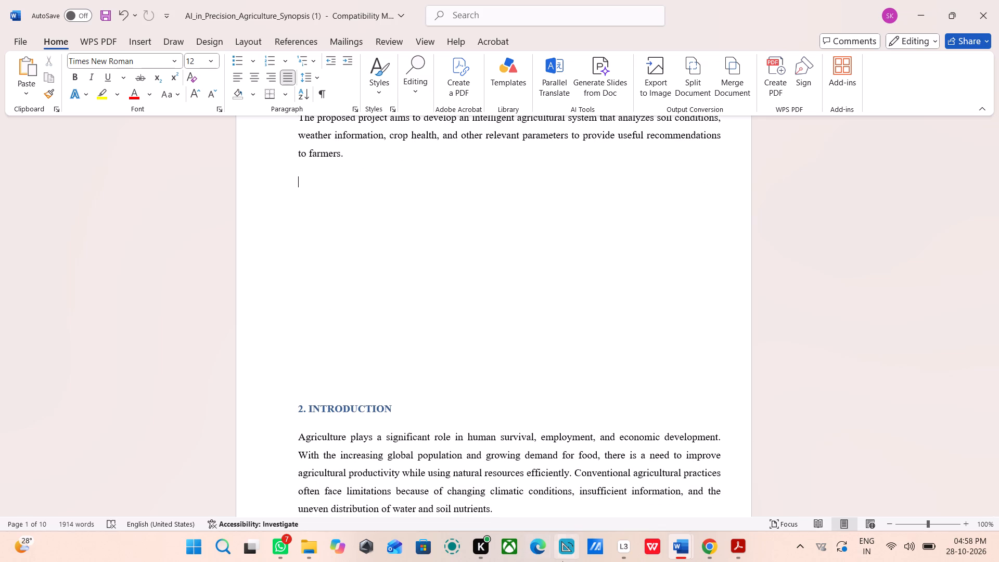
{"action": "left_click", "coordinate": [300, 401]}
{"action": "key", "text": "BackSpace"}
{"action": "key", "text": "BackSpace"}
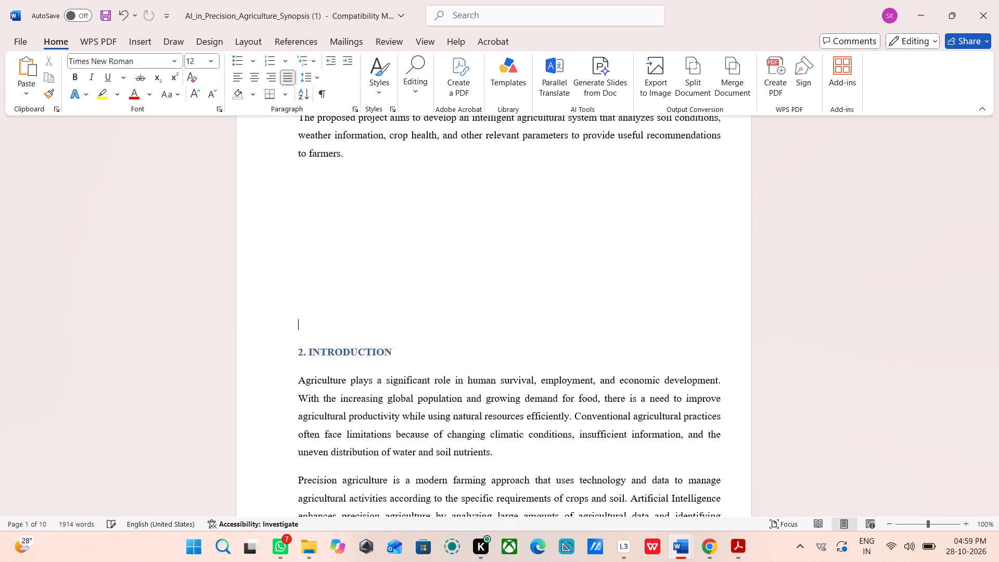
{"action": "key", "text": "BackSpace"}
{"action": "key", "text": "BackSpace"}
{"action": "key", "text": "BackSpace"}
{"action": "key", "text": "BackSpace"}
{"action": "key", "text": "BackSpace"}
{"action": "key", "text": "BackSpace"}
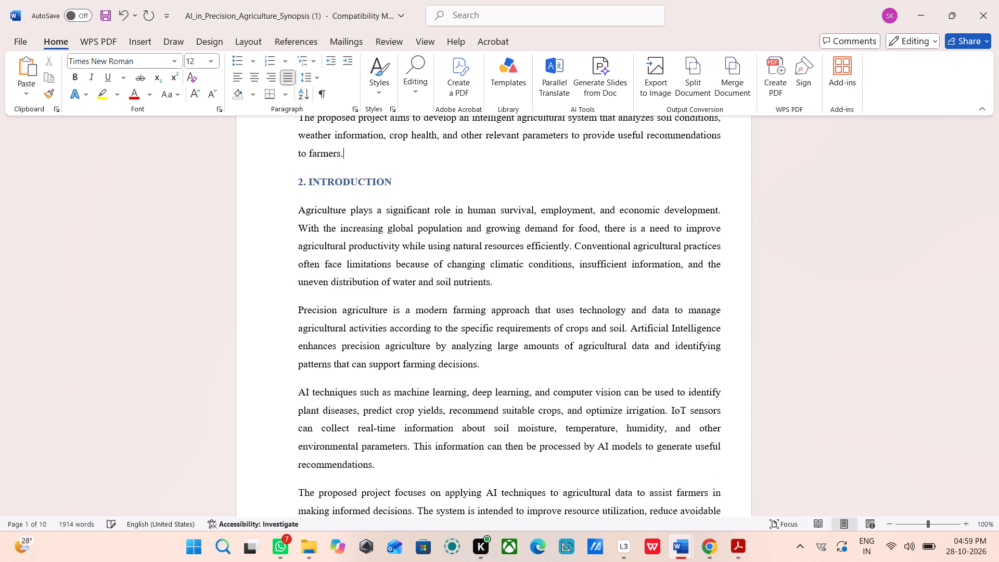
{"action": "key", "text": "Return"}
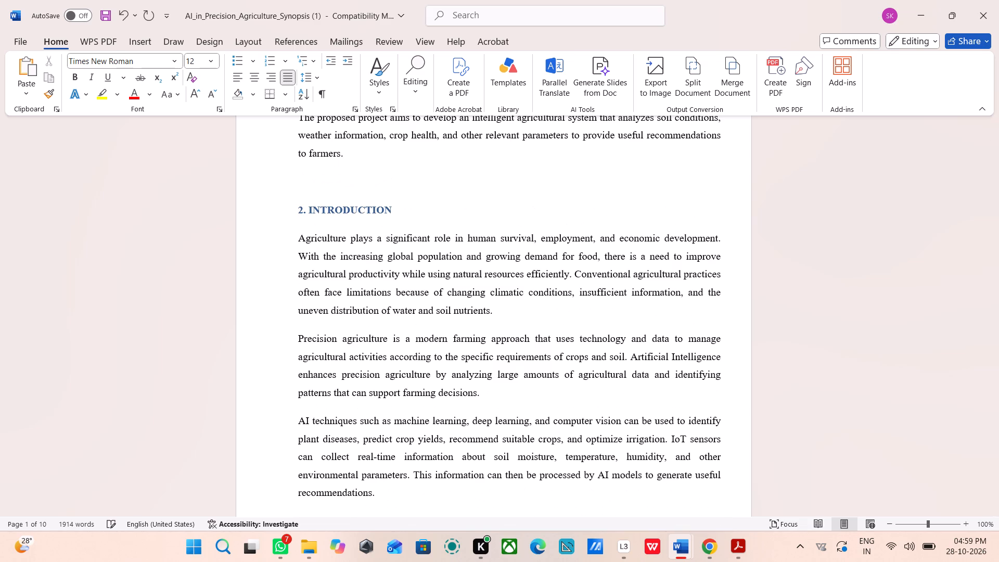
{"action": "key", "text": "BackSpace"}
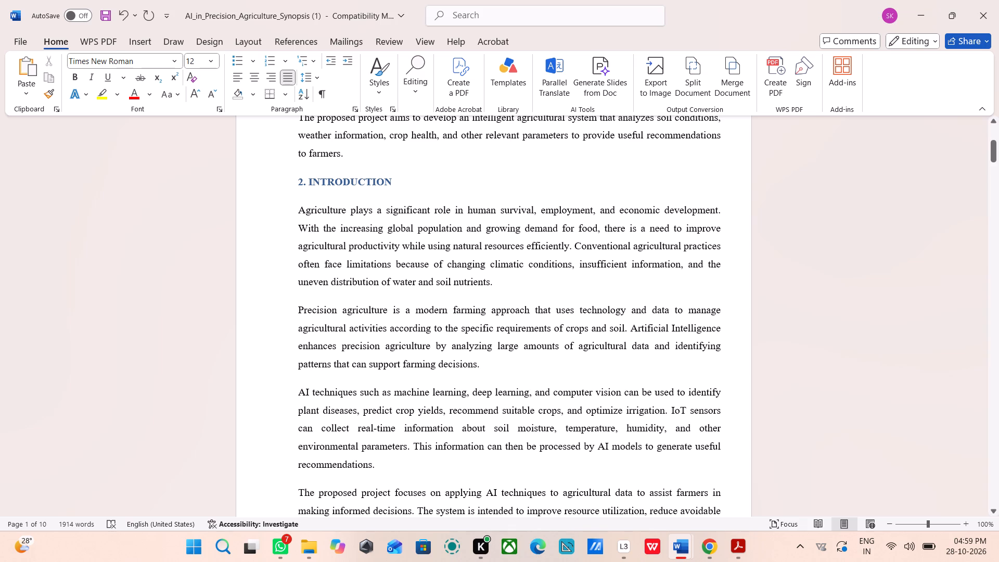
Delete the last two INTRODUCTION paragraphs, from "AI techniques such as machine learning" through "sustainable agricultural development.".
{"action": "scroll", "coordinate": [314, 265], "scroll_direction": "up", "scroll_amount": 1}
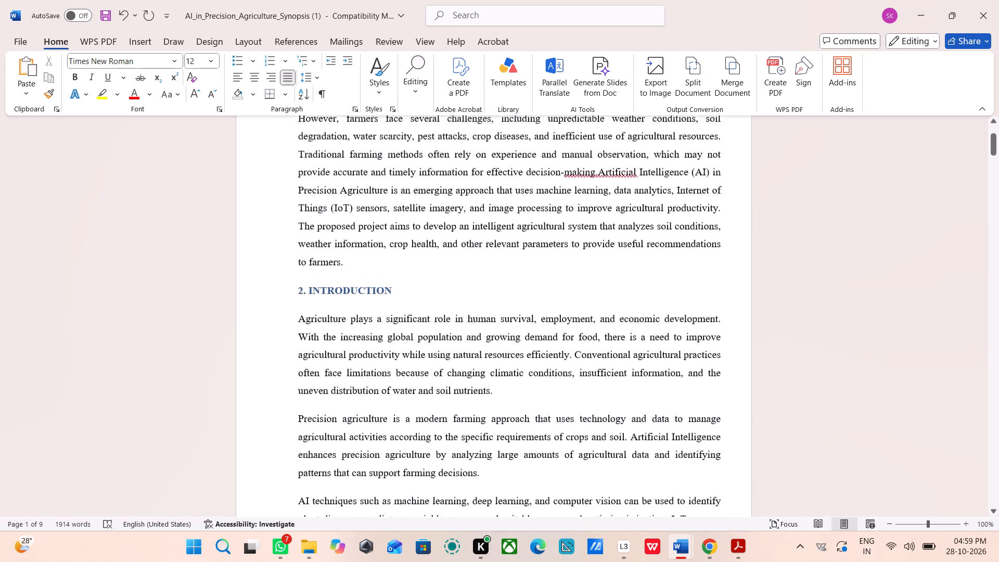
{"action": "scroll", "coordinate": [314, 265], "scroll_direction": "up", "scroll_amount": 1}
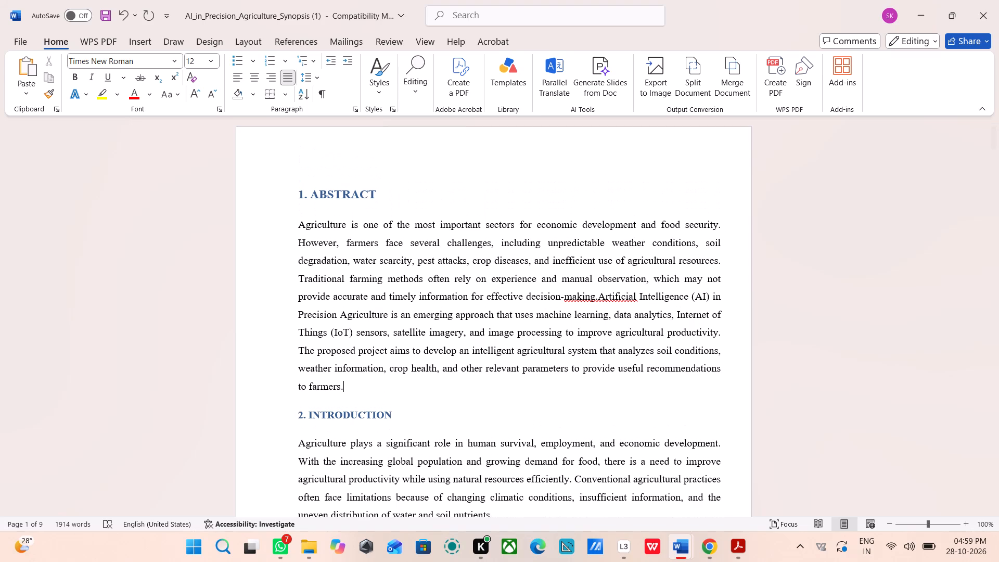
{"action": "scroll", "coordinate": [315, 284], "scroll_direction": "down", "scroll_amount": 1}
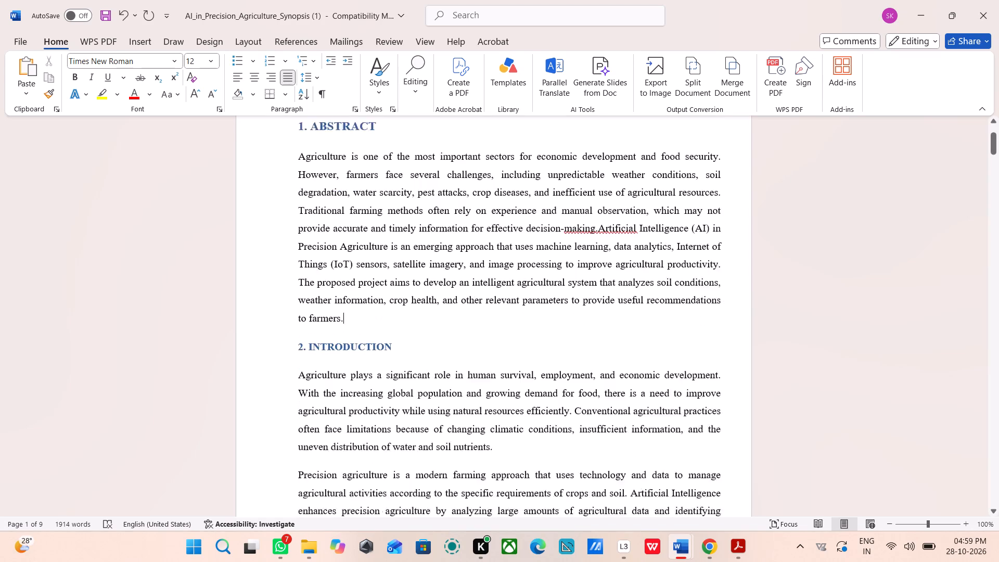
{"action": "scroll", "coordinate": [315, 284], "scroll_direction": "down", "scroll_amount": 1}
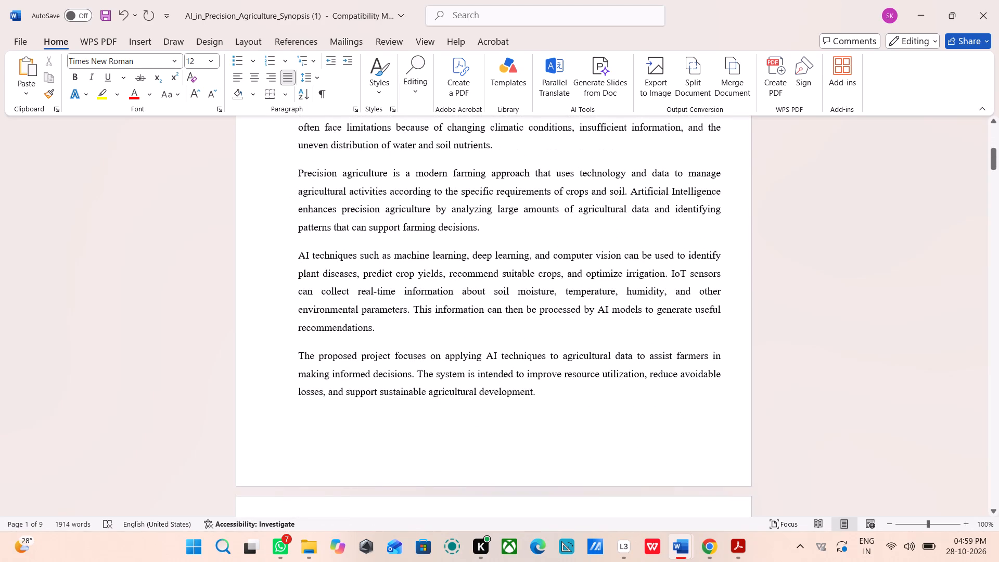
{"action": "left_click_drag", "start_coordinate": [293, 260], "coordinate": [586, 366]}
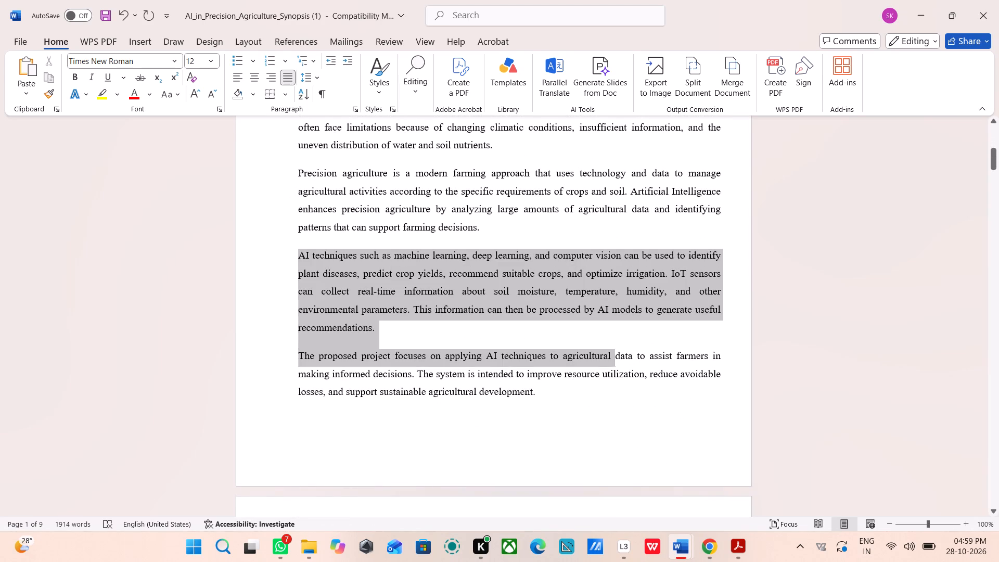
{"action": "left_click_drag", "start_coordinate": [586, 366], "coordinate": [574, 476]}
{"action": "key", "text": "BackSpace"}
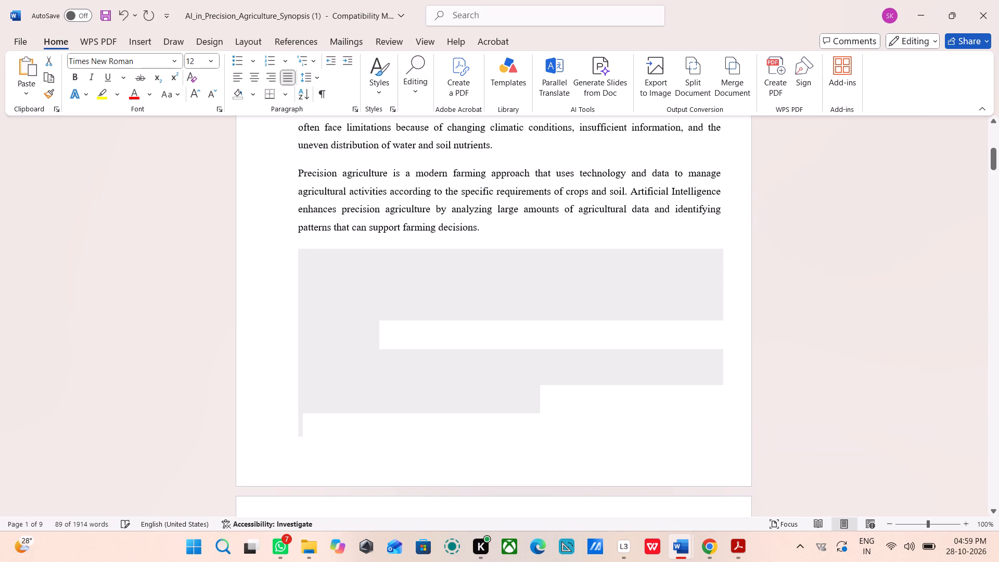
Remove the blank space before the 3. PROBLEM STATEMENT heading so it directly follows the introduction text.
{"action": "scroll", "coordinate": [574, 476], "scroll_direction": "down", "scroll_amount": 2}
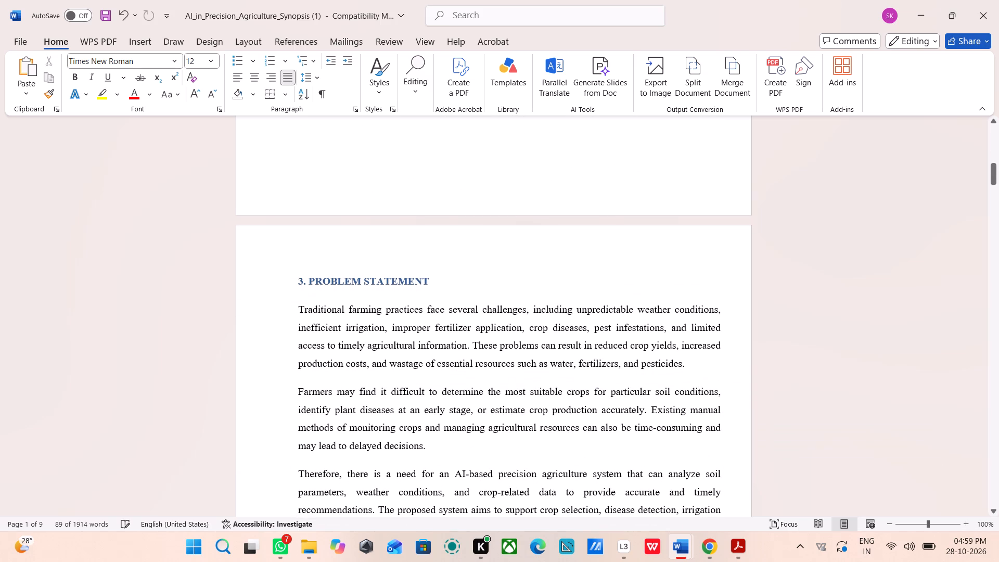
{"action": "left_click", "coordinate": [300, 281]}
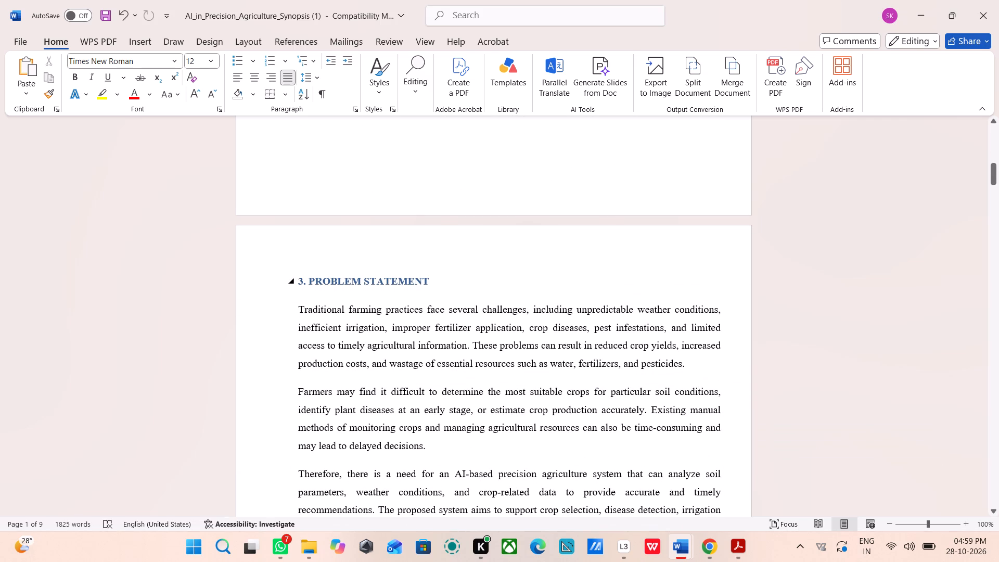
{"action": "key", "text": "BackSpace"}
{"action": "key", "text": "BackSpace"}
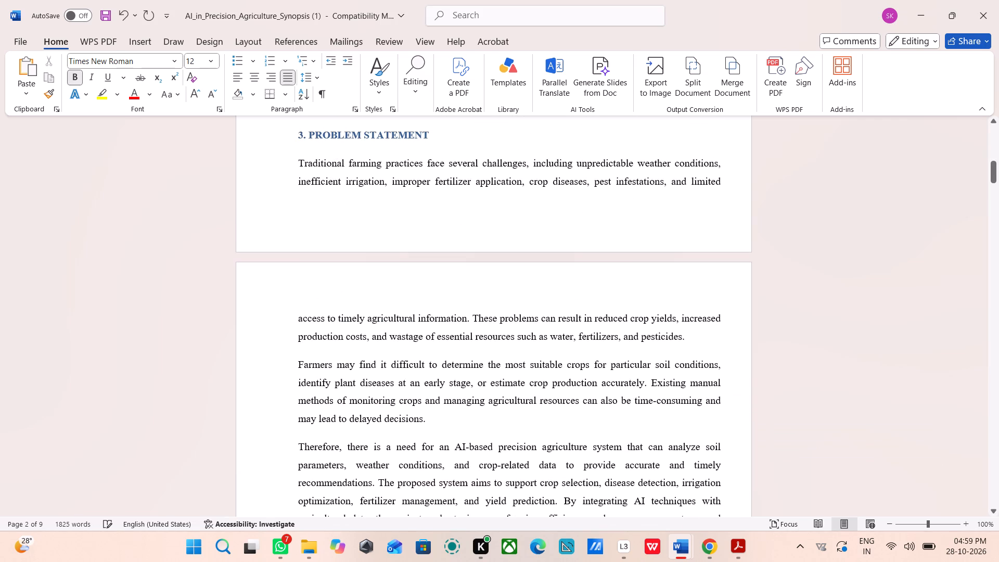
{"action": "scroll", "coordinate": [300, 281], "scroll_direction": "up", "scroll_amount": 2}
{"action": "key", "text": "BackSpace"}
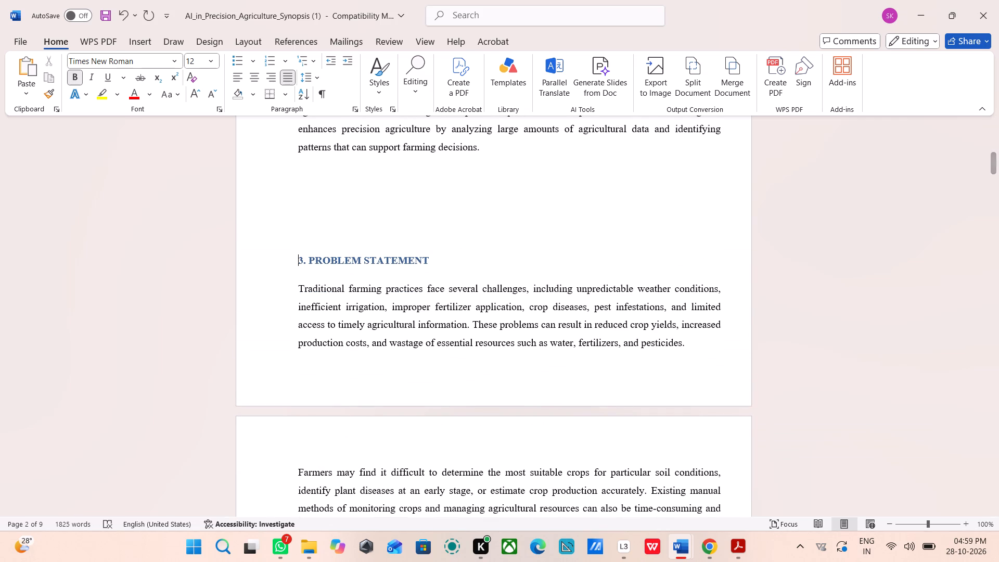
{"action": "key", "text": "BackSpace"}
{"action": "key", "text": "BackSpace"}
{"action": "key", "text": "BackSpace"}
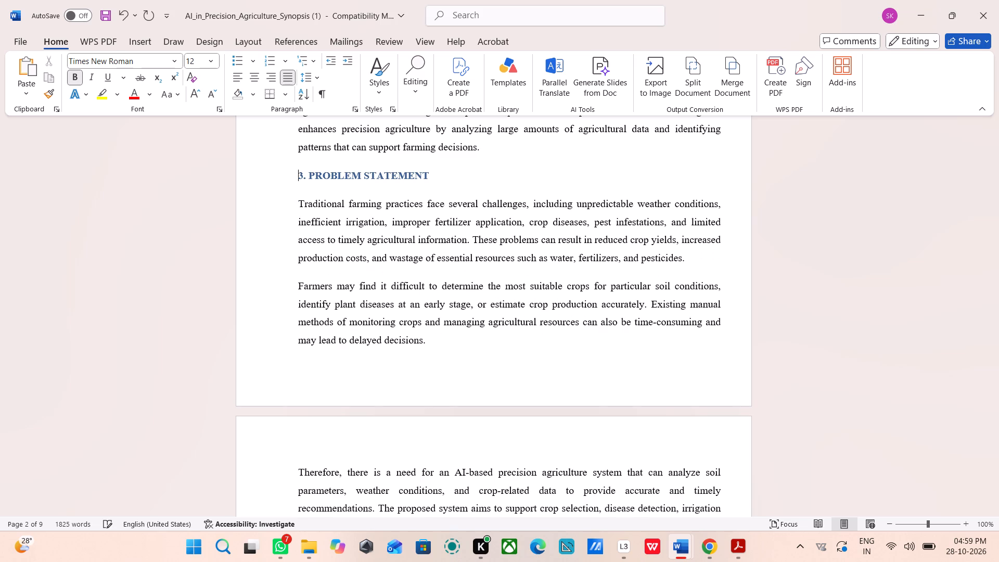
Delete the final PROBLEM STATEMENT paragraph, starting "Therefore, there is a need for an AI-based precision agriculture system".
{"action": "scroll", "coordinate": [300, 281], "scroll_direction": "up", "scroll_amount": 3}
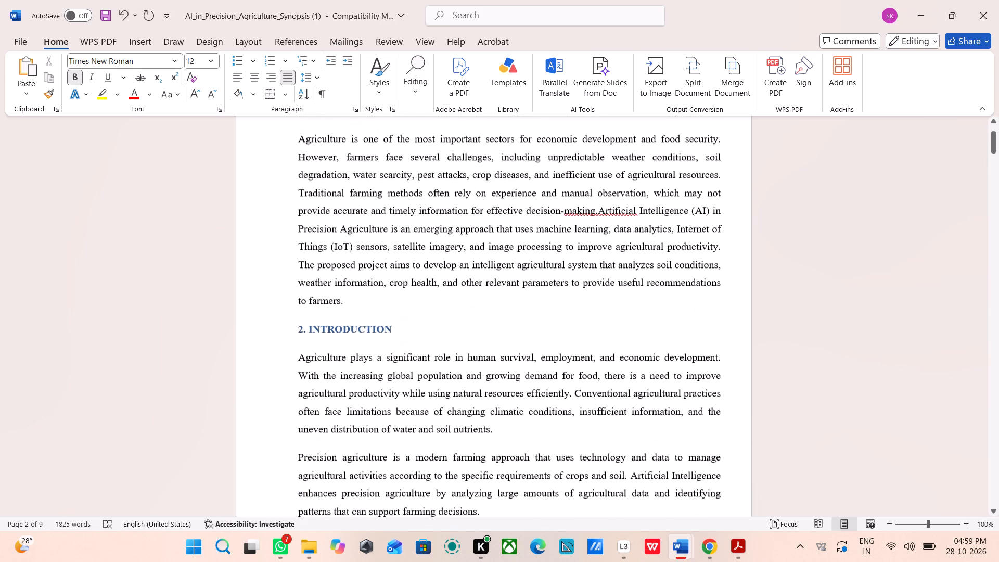
{"action": "scroll", "coordinate": [300, 281], "scroll_direction": "down", "scroll_amount": 3}
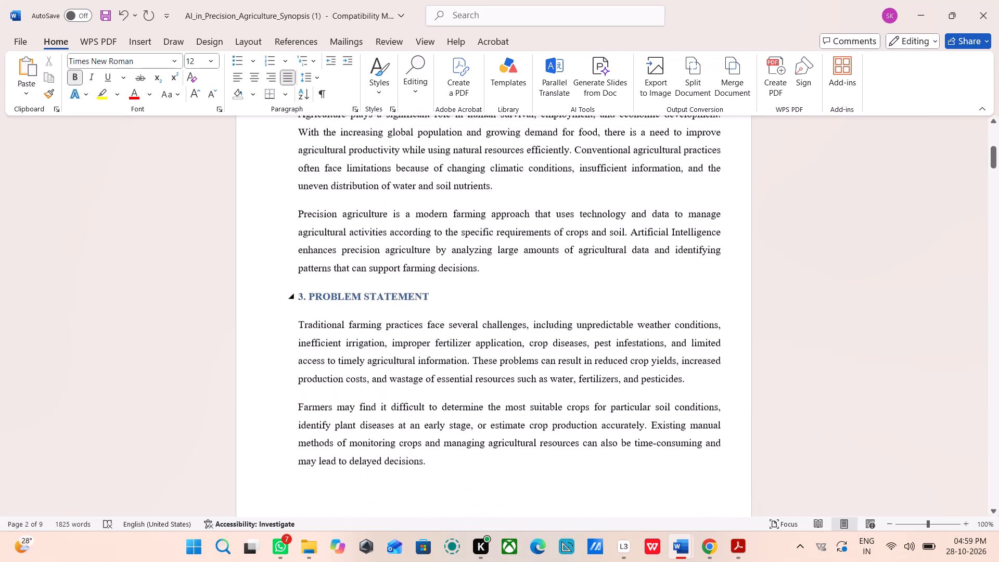
{"action": "scroll", "coordinate": [300, 281], "scroll_direction": "down", "scroll_amount": 1}
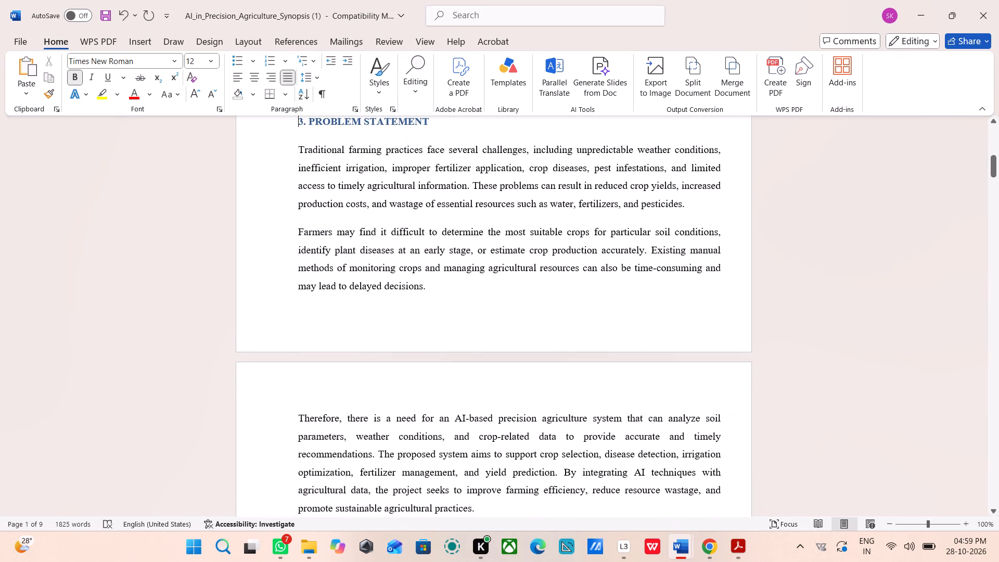
{"action": "left_click", "coordinate": [297, 232]}
{"action": "scroll", "coordinate": [297, 369], "scroll_direction": "down", "scroll_amount": 1}
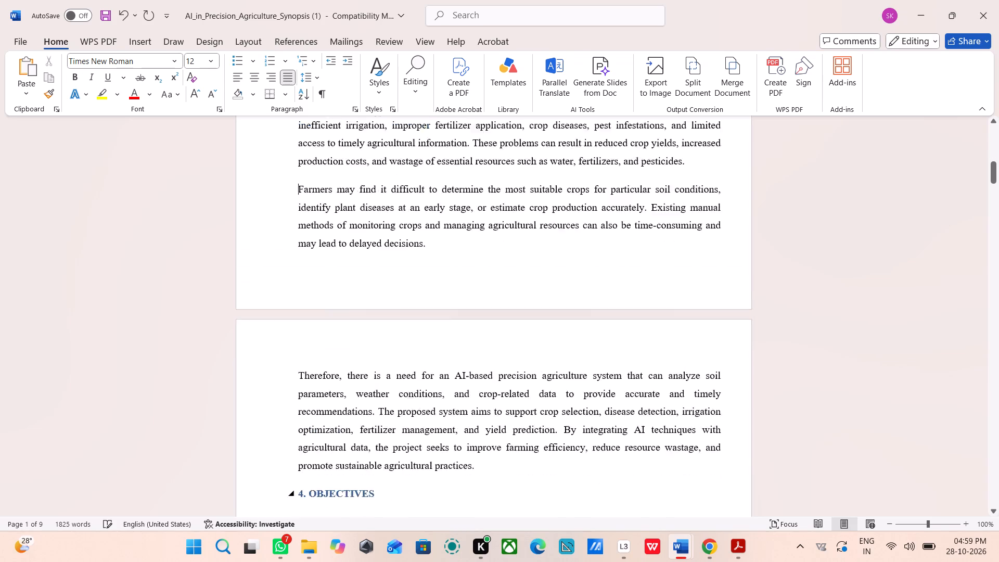
{"action": "scroll", "coordinate": [297, 369], "scroll_direction": "down", "scroll_amount": 1}
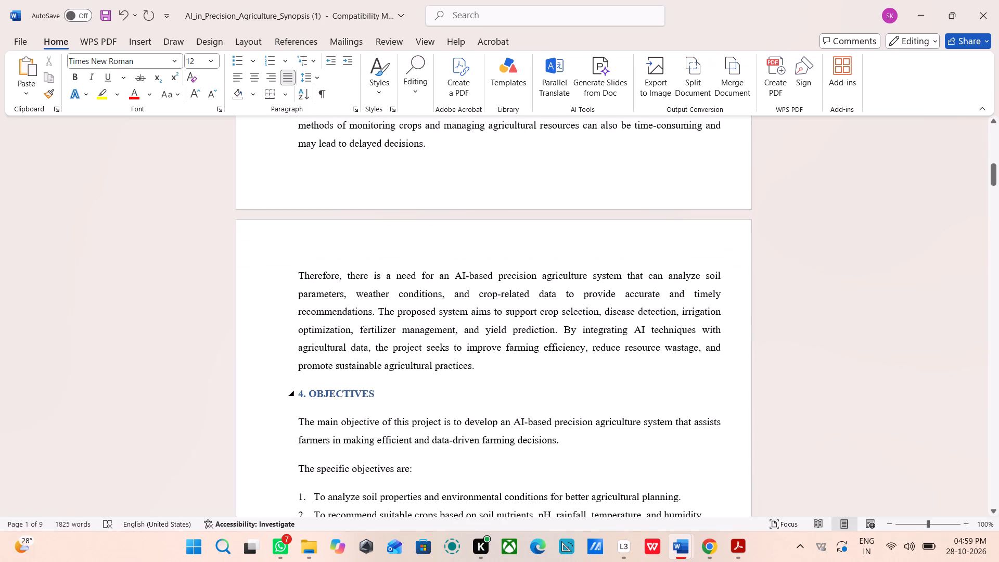
{"action": "left_click_drag", "start_coordinate": [292, 272], "coordinate": [487, 373]}
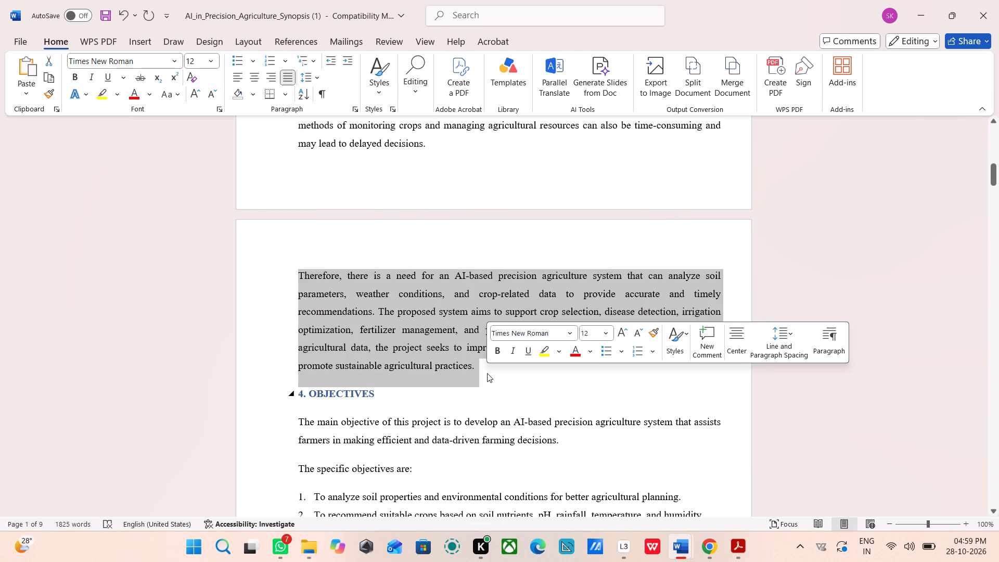
{"action": "key", "text": "BackSpace"}
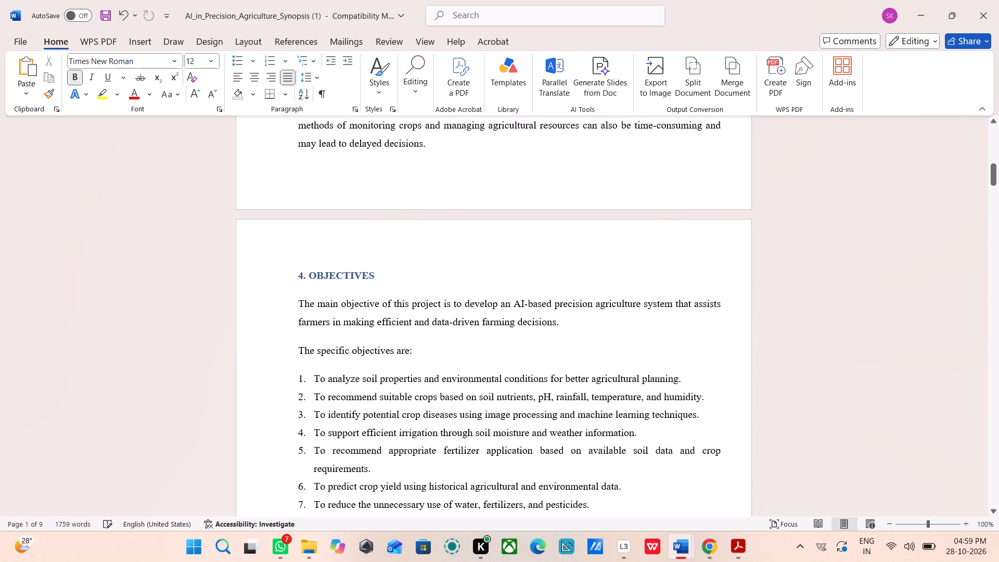
Join the 4. OBJECTIVES heading to the preceding paragraph, and split it back onto its own line.
{"action": "key", "text": "BackSpace"}
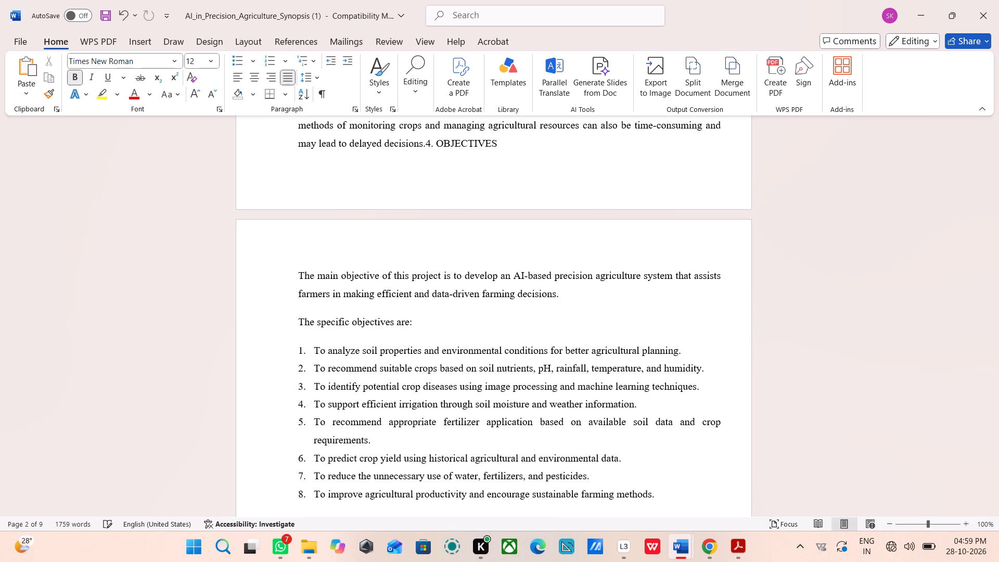
{"action": "key", "text": "Return"}
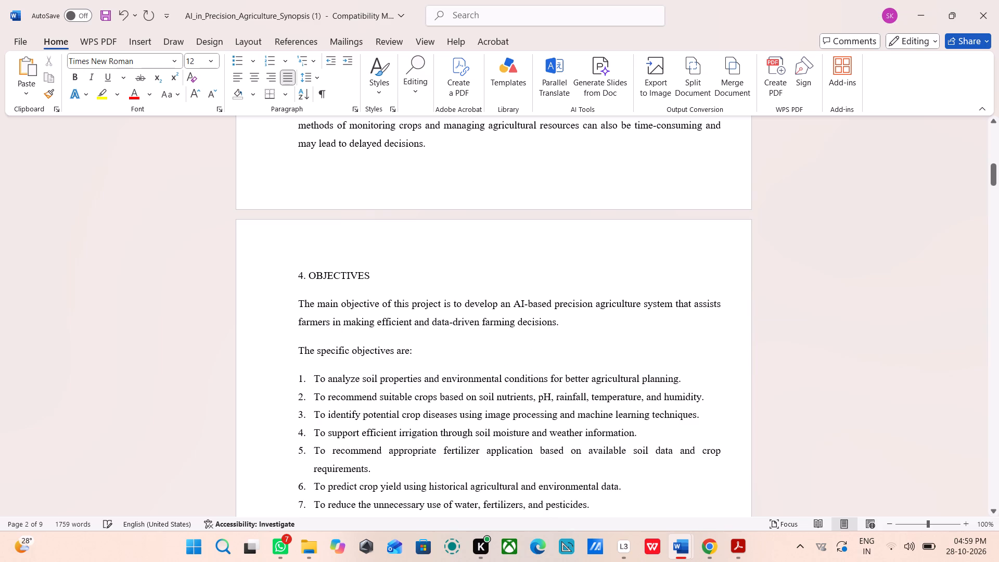
Make the 4. OBJECTIVES heading bold.
{"action": "left_click_drag", "start_coordinate": [377, 282], "coordinate": [272, 267]}
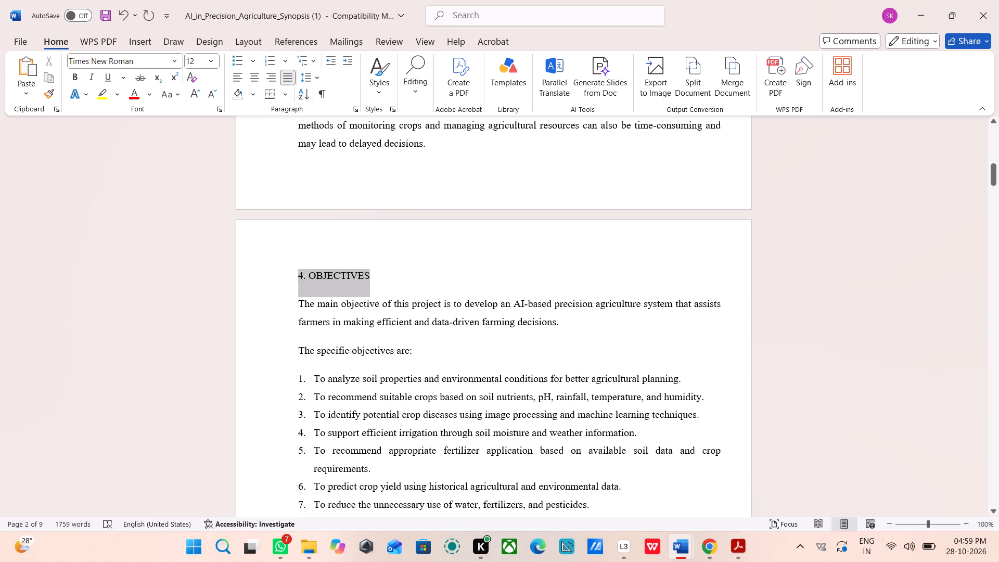
{"action": "left_click_drag", "start_coordinate": [272, 267], "coordinate": [284, 253]}
{"action": "left_click", "coordinate": [290, 229]}
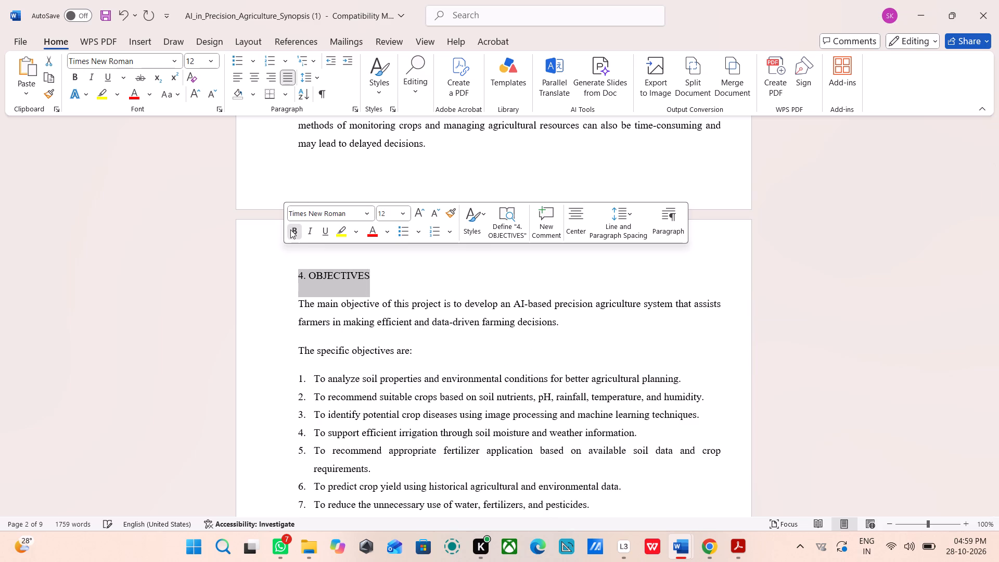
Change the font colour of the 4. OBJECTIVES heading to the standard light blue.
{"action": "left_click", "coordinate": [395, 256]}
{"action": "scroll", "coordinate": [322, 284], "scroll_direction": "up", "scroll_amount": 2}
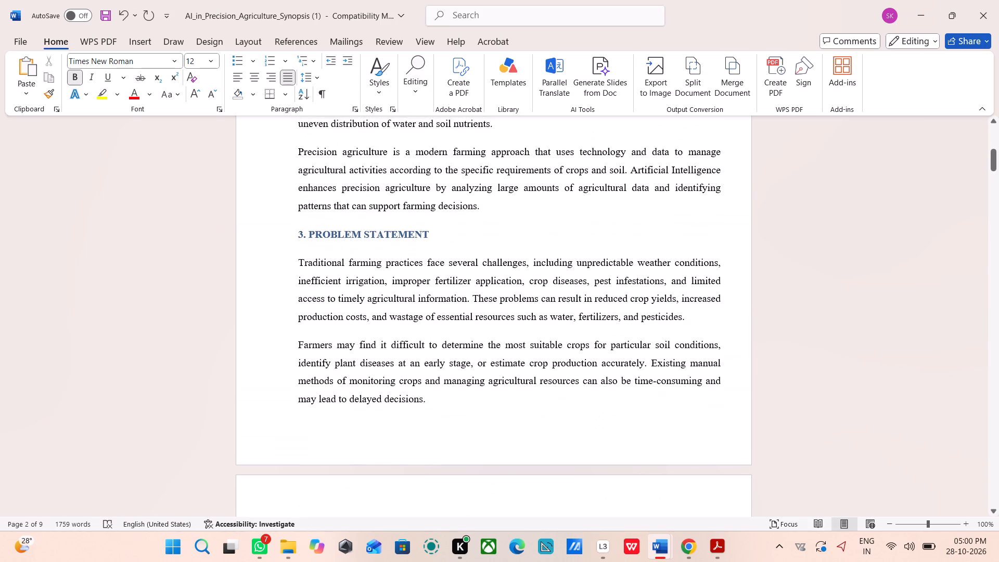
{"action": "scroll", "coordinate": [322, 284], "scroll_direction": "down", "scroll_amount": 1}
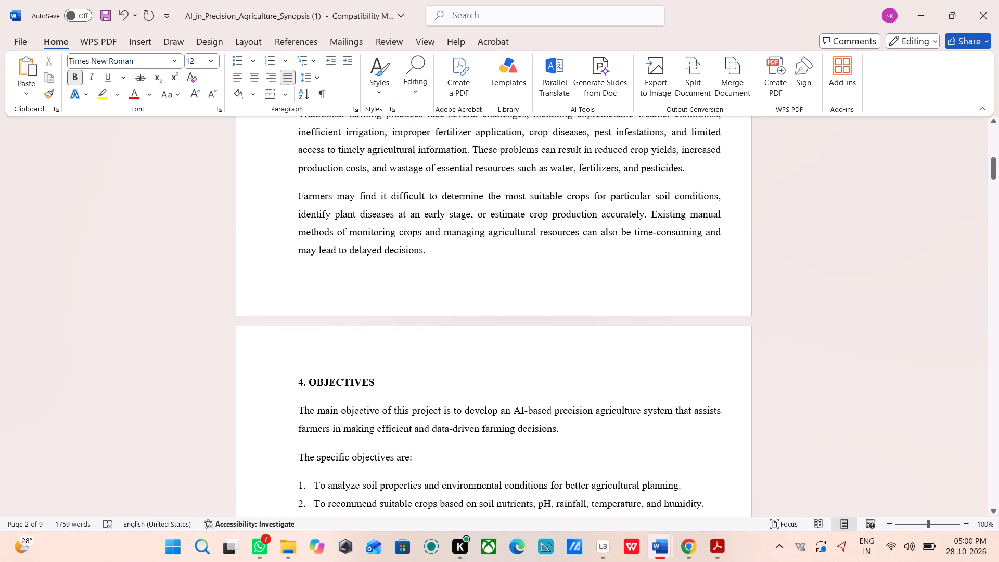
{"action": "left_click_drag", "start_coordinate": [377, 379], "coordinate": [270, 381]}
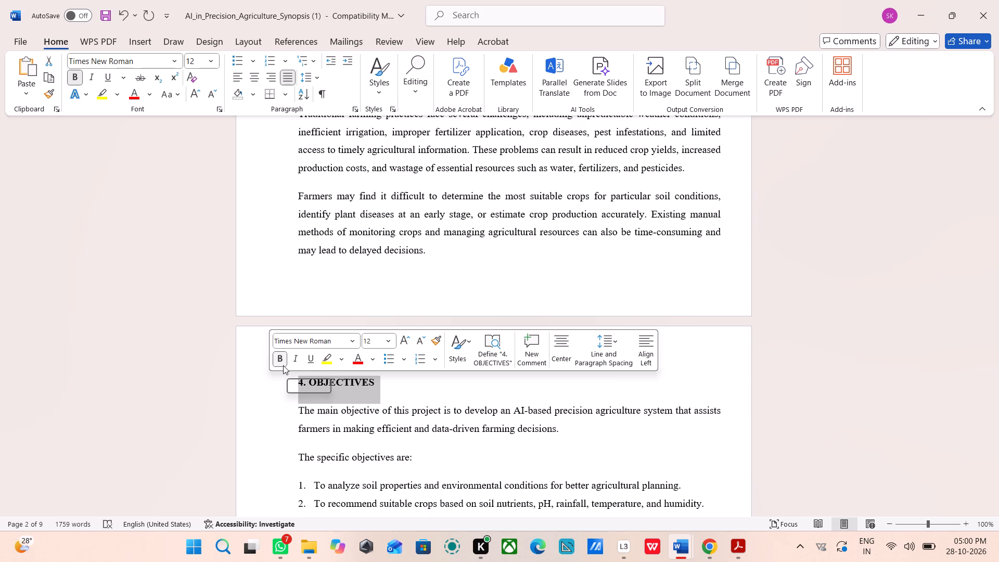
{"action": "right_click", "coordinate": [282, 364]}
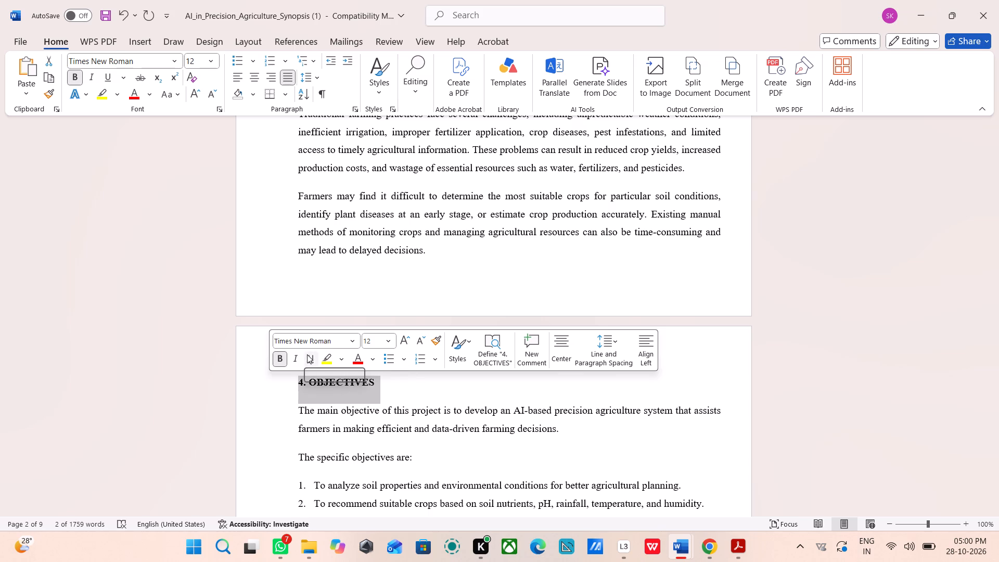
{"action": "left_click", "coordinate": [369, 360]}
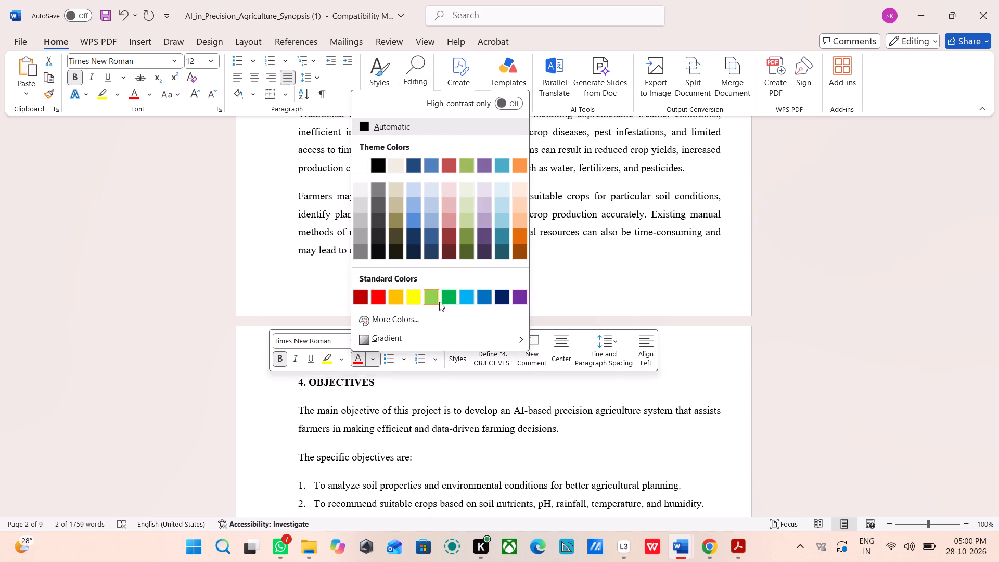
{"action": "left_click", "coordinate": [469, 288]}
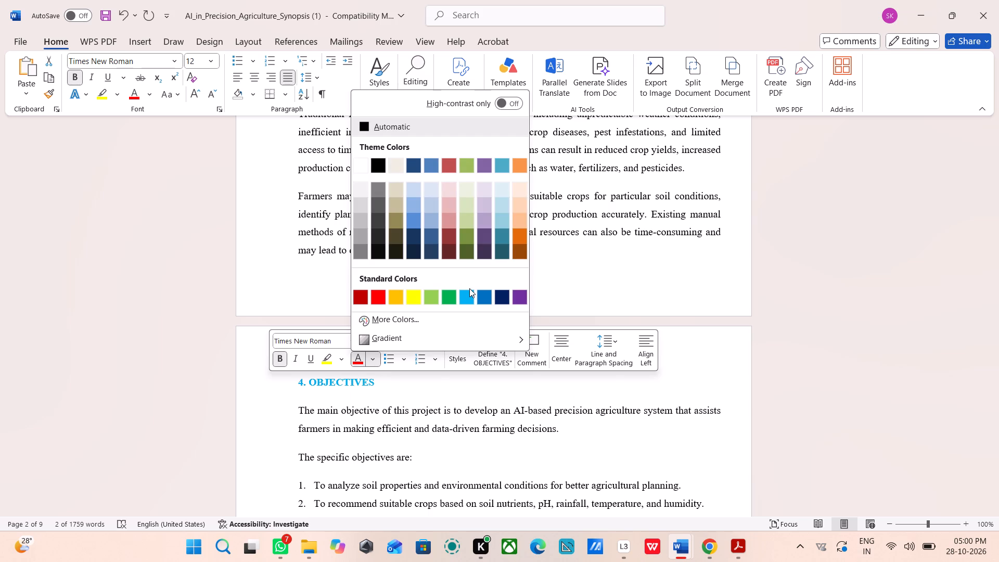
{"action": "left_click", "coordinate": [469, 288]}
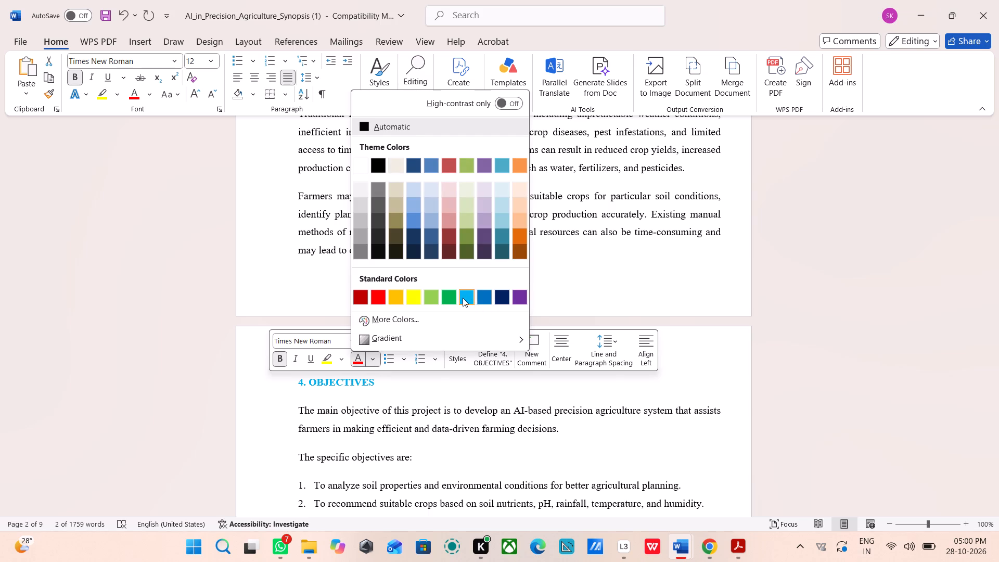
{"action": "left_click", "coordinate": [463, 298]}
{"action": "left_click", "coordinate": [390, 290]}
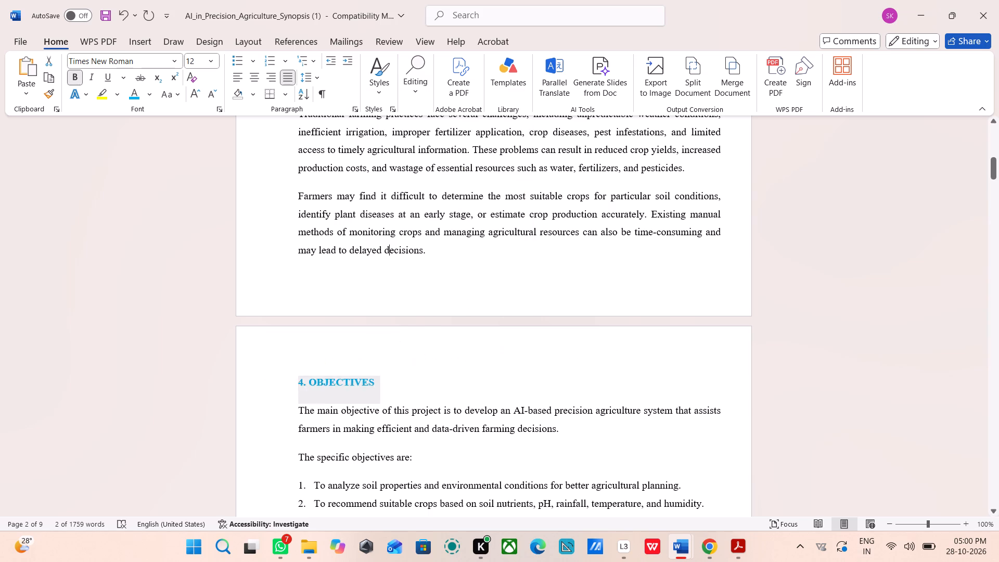
Set the font colour of the 4. OBJECTIVES heading to black.
{"action": "scroll", "coordinate": [390, 290], "scroll_direction": "up", "scroll_amount": 2}
{"action": "scroll", "coordinate": [390, 290], "scroll_direction": "down", "scroll_amount": 1}
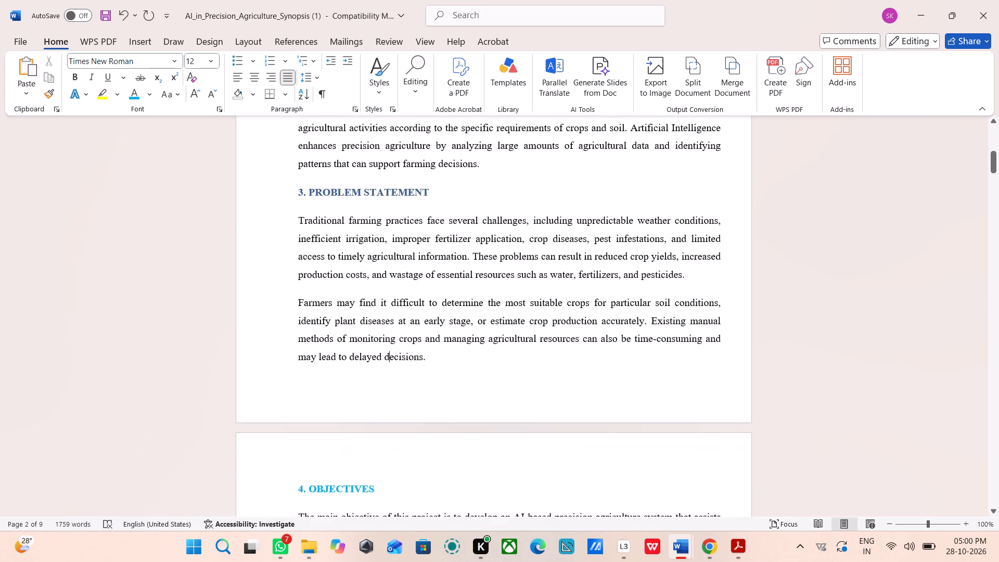
{"action": "scroll", "coordinate": [390, 290], "scroll_direction": "down", "scroll_amount": 2}
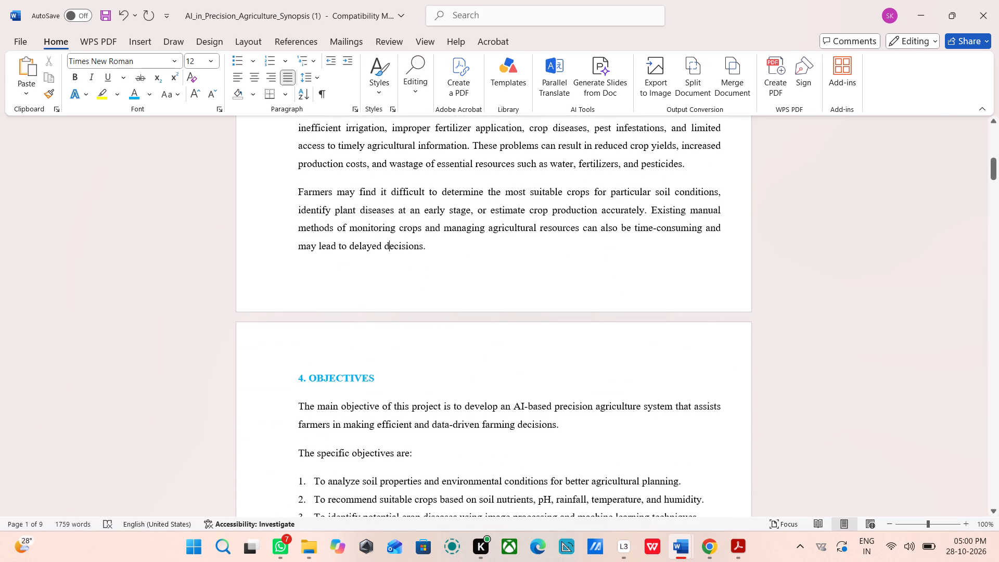
{"action": "left_click", "coordinate": [375, 373]}
{"action": "left_click_drag", "start_coordinate": [375, 373], "coordinate": [301, 380]}
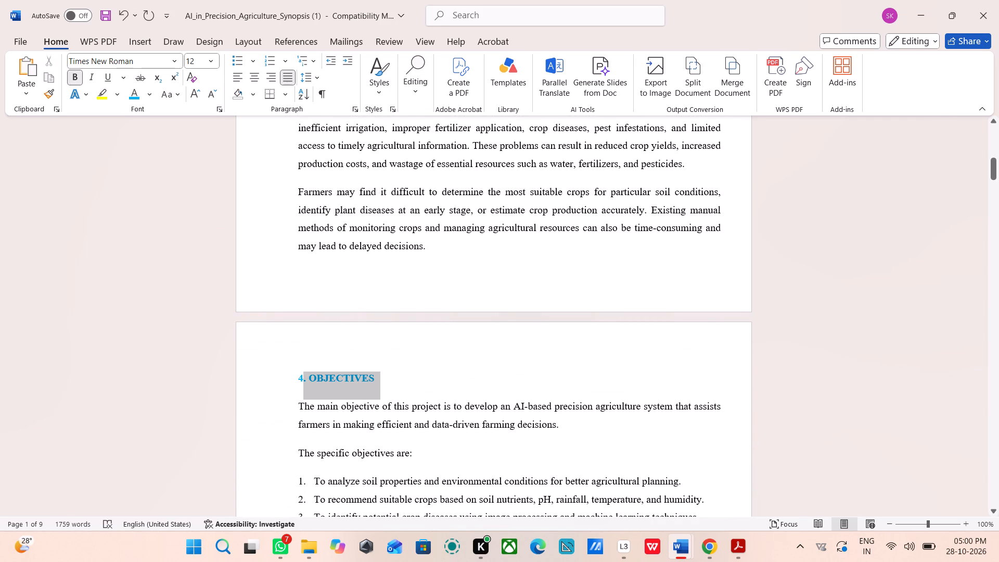
{"action": "left_click_drag", "start_coordinate": [301, 380], "coordinate": [290, 373]}
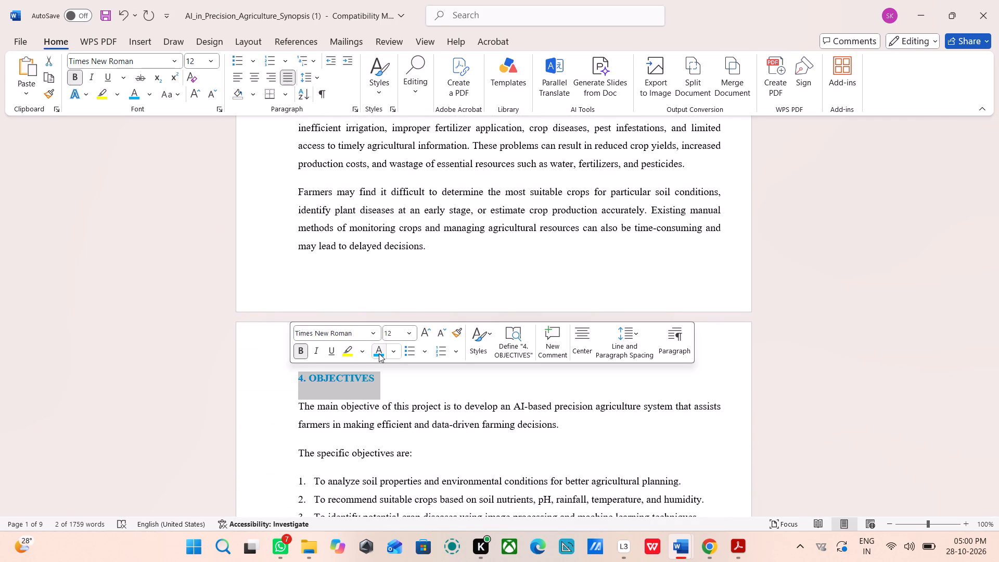
{"action": "left_click", "coordinate": [379, 353]}
{"action": "left_click", "coordinate": [388, 349]}
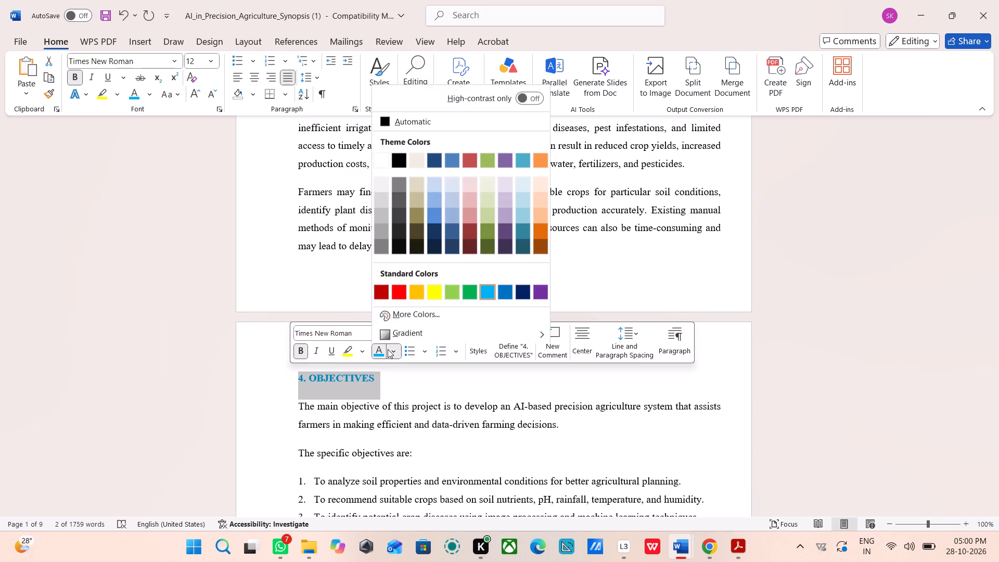
{"action": "left_click", "coordinate": [396, 154]}
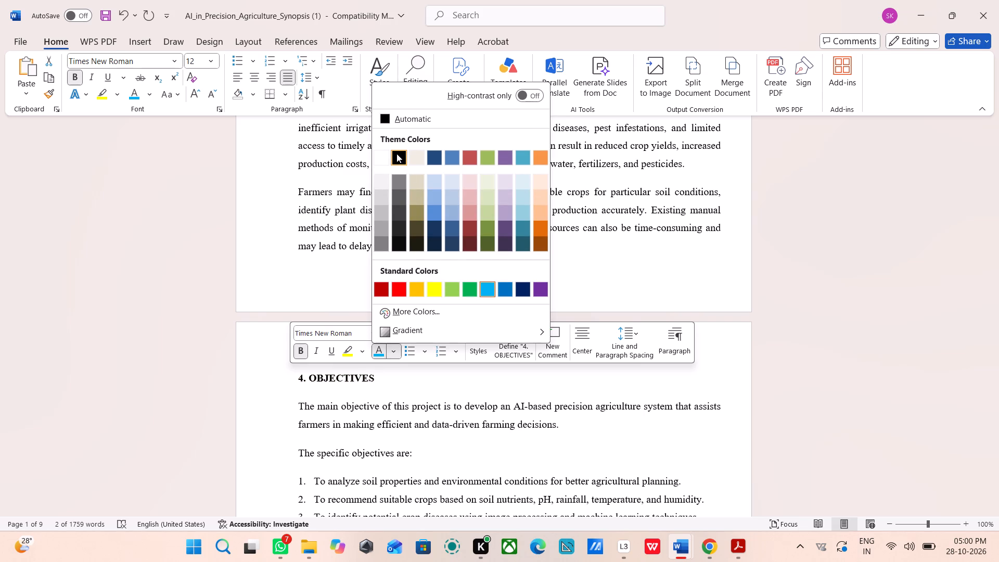
{"action": "left_click", "coordinate": [282, 295]}
Set the font colour of the 3. PROBLEM STATEMENT heading to black.
{"action": "scroll", "coordinate": [282, 295], "scroll_direction": "up", "scroll_amount": 1}
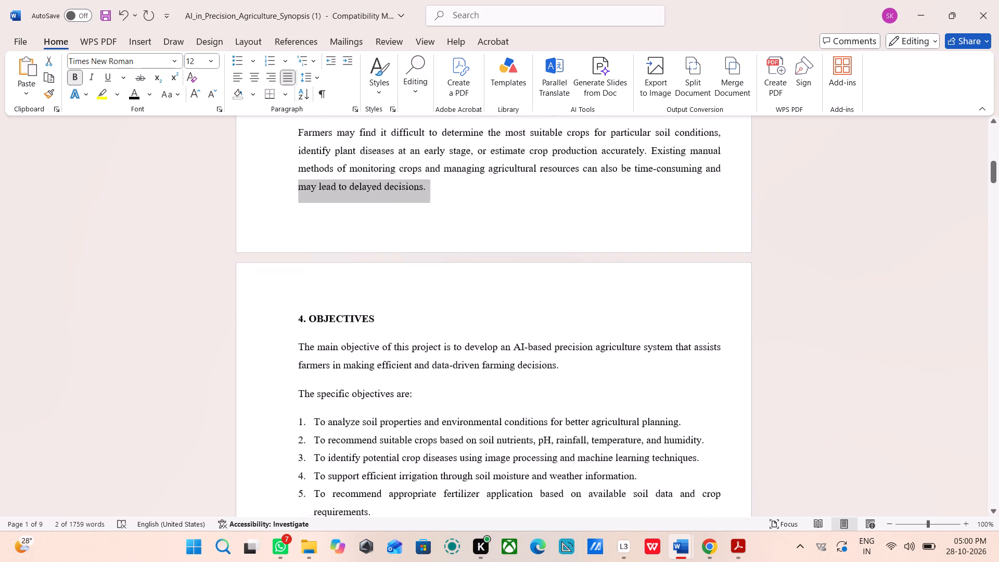
{"action": "scroll", "coordinate": [282, 295], "scroll_direction": "up", "scroll_amount": 2}
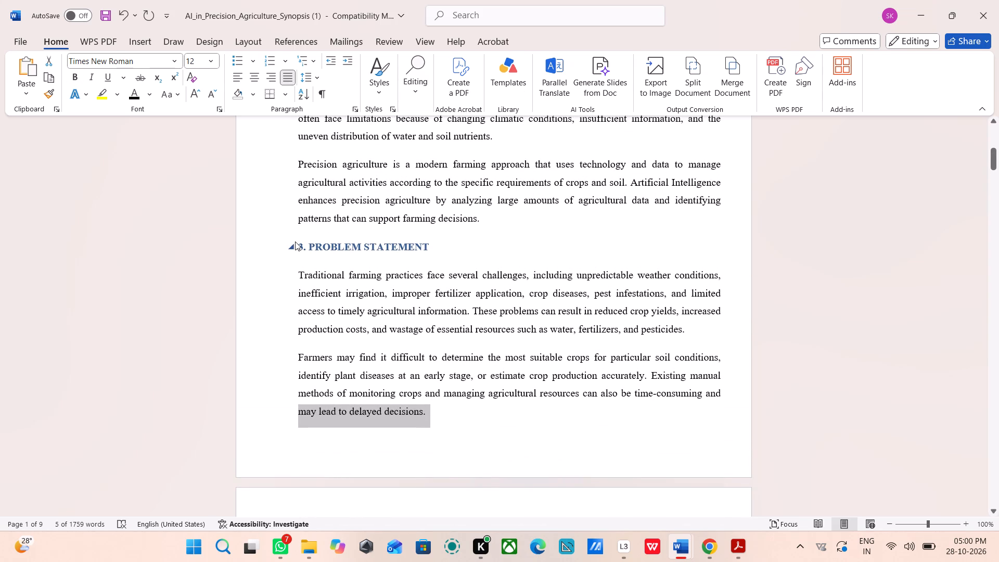
{"action": "left_click_drag", "start_coordinate": [298, 246], "coordinate": [439, 240]}
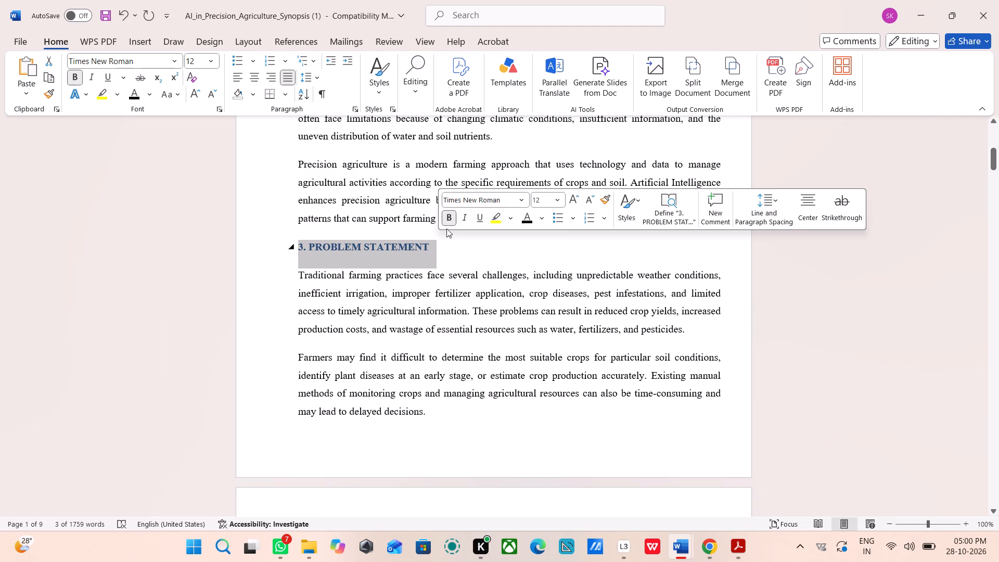
{"action": "left_click", "coordinate": [535, 216]}
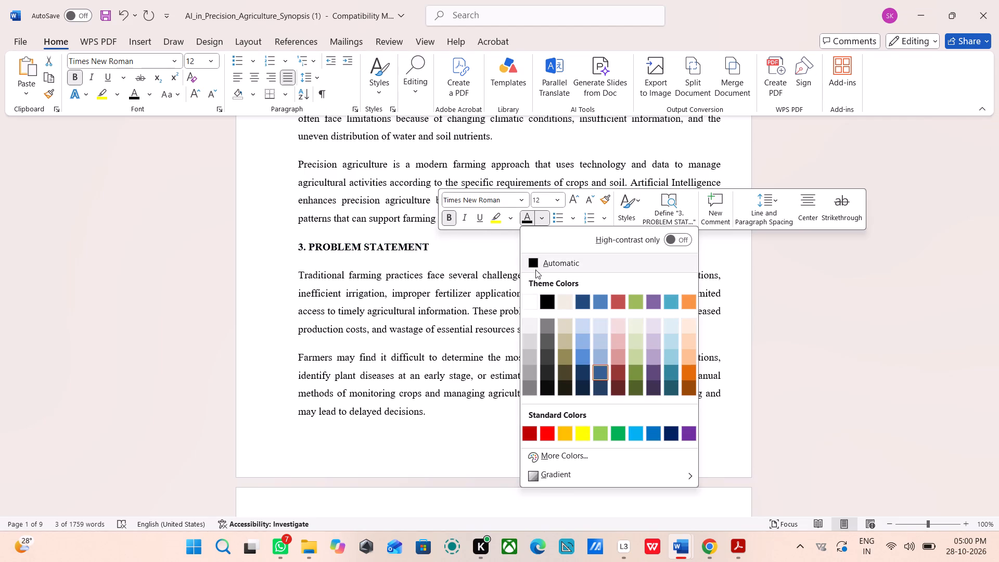
{"action": "left_click", "coordinate": [547, 299]}
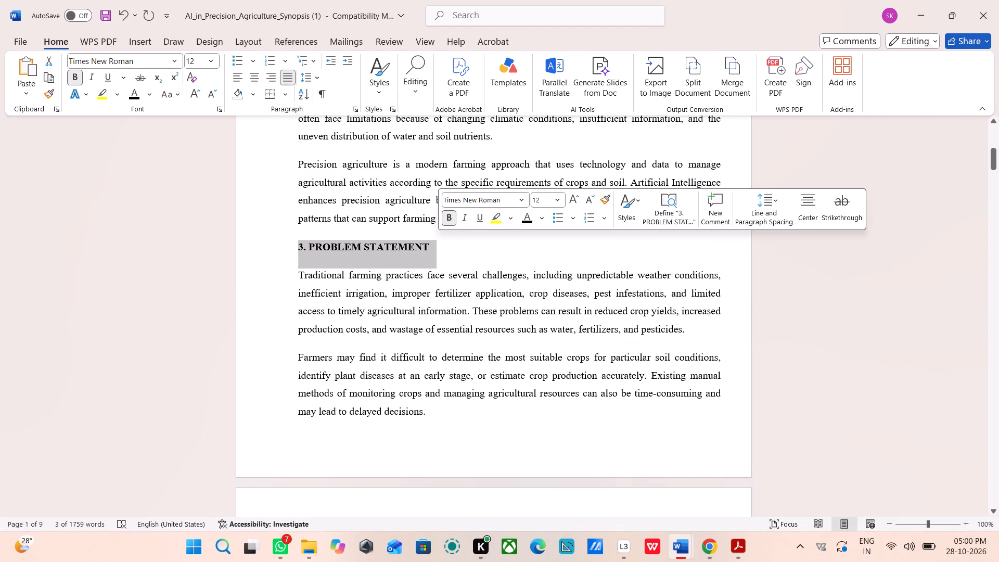
Set the font colour of the 2. INTRODUCTION heading to black.
{"action": "scroll", "coordinate": [325, 204], "scroll_direction": "up", "scroll_amount": 1}
{"action": "right_click", "coordinate": [325, 204]}
{"action": "scroll", "coordinate": [325, 204], "scroll_direction": "up", "scroll_amount": 1}
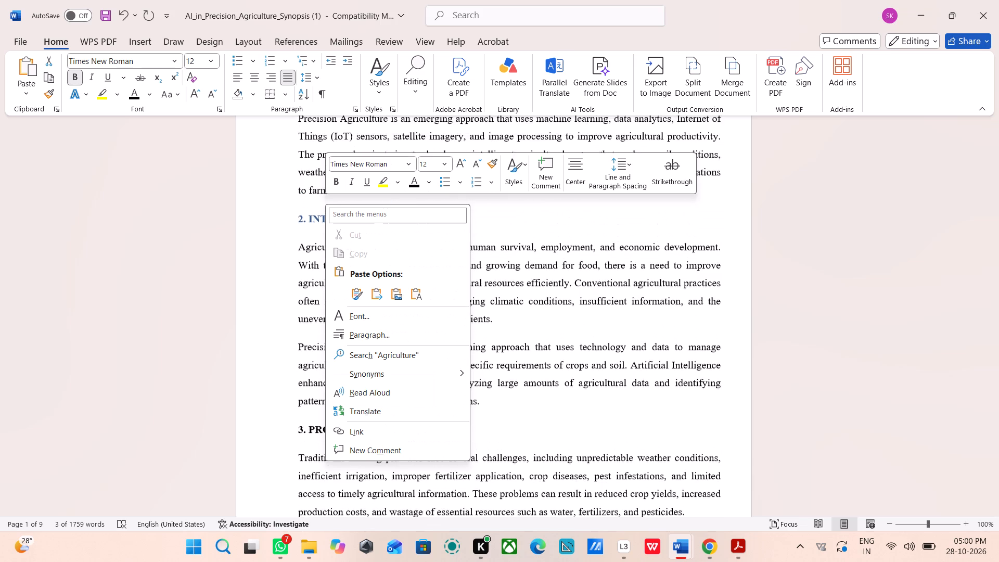
{"action": "left_click", "coordinate": [300, 208]}
{"action": "left_click_drag", "start_coordinate": [297, 217], "coordinate": [398, 223]}
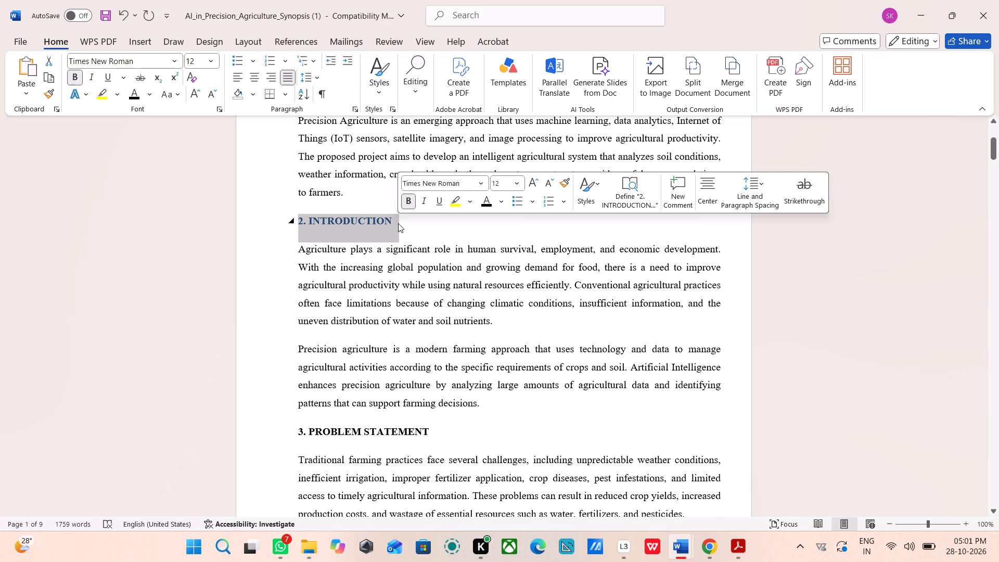
{"action": "left_click", "coordinate": [485, 198]}
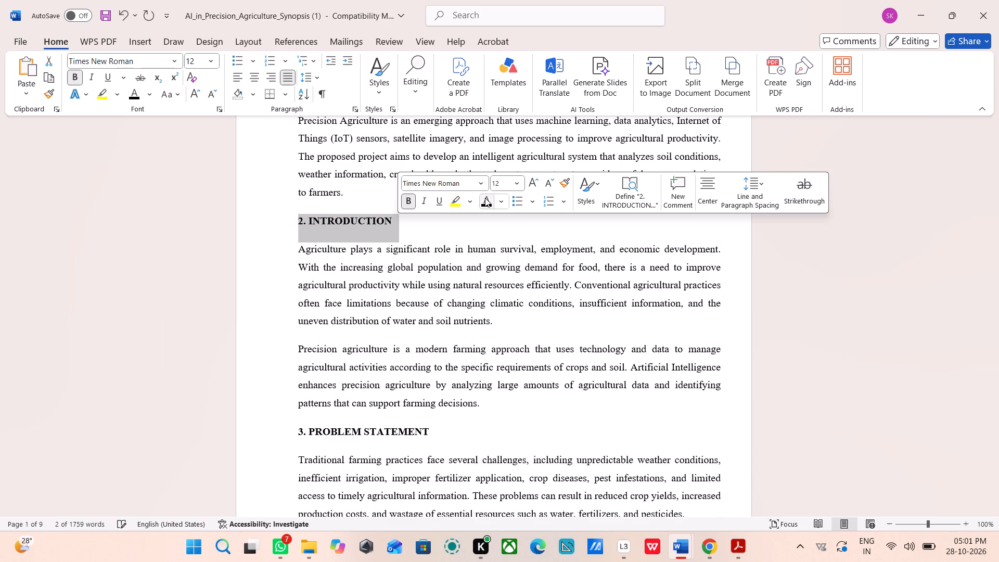
Set the font colour of the 1. ABSTRACT heading to Automatic (black).
{"action": "left_click", "coordinate": [326, 202]}
{"action": "scroll", "coordinate": [326, 202], "scroll_direction": "up", "scroll_amount": 2}
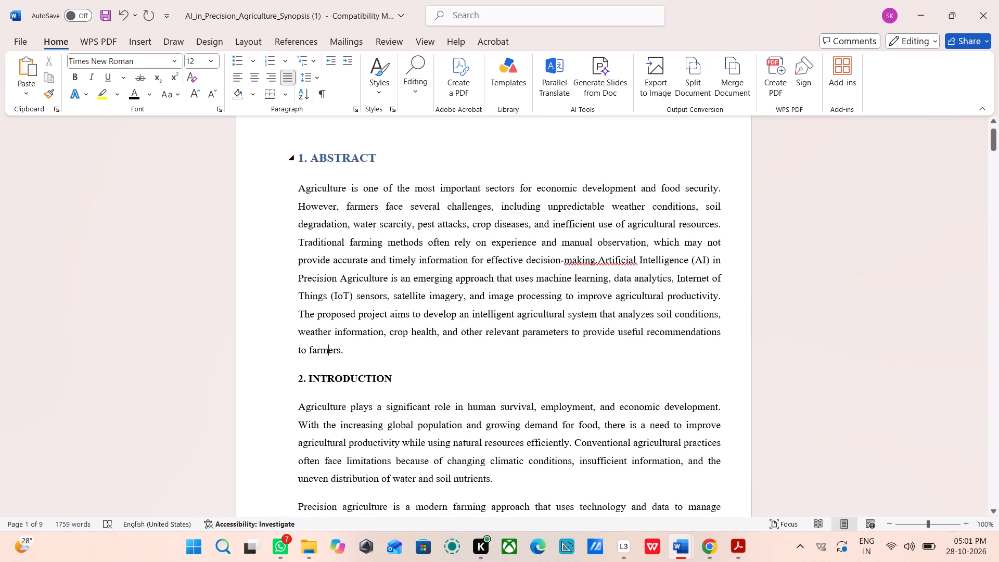
{"action": "left_click_drag", "start_coordinate": [298, 155], "coordinate": [393, 173]}
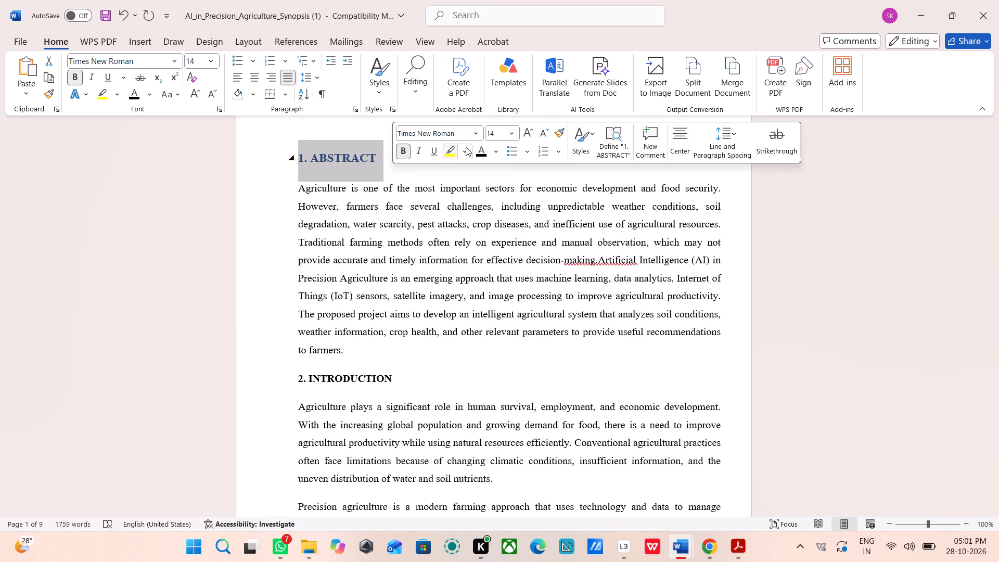
{"action": "left_click", "coordinate": [478, 148]}
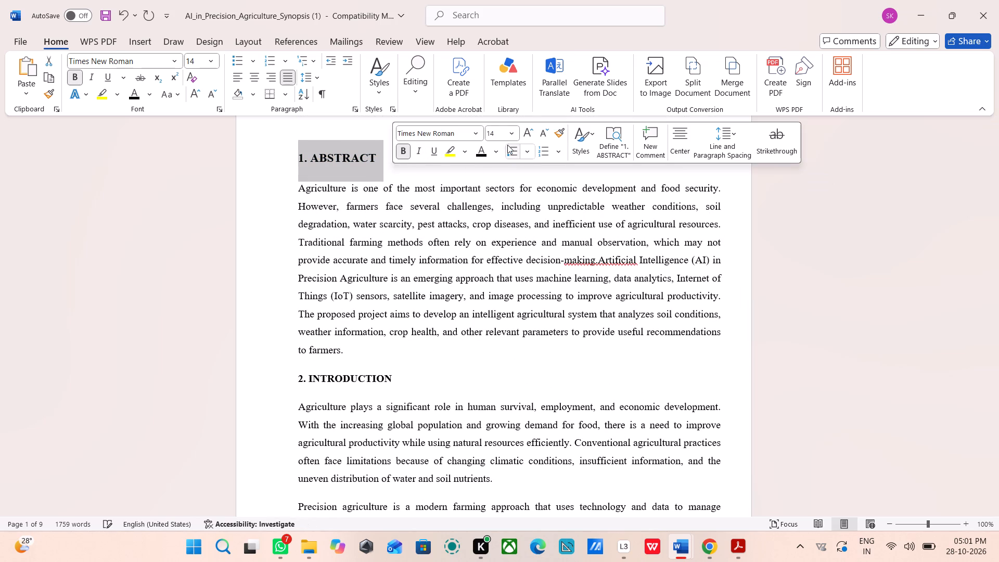
{"action": "left_click", "coordinate": [496, 148]}
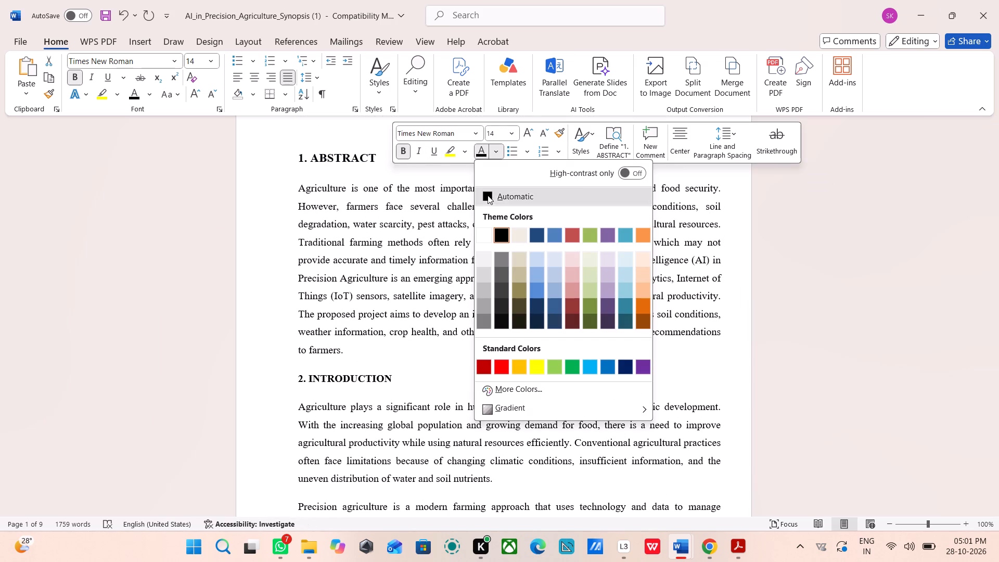
{"action": "left_click", "coordinate": [488, 195]}
{"action": "left_click", "coordinate": [266, 151]}
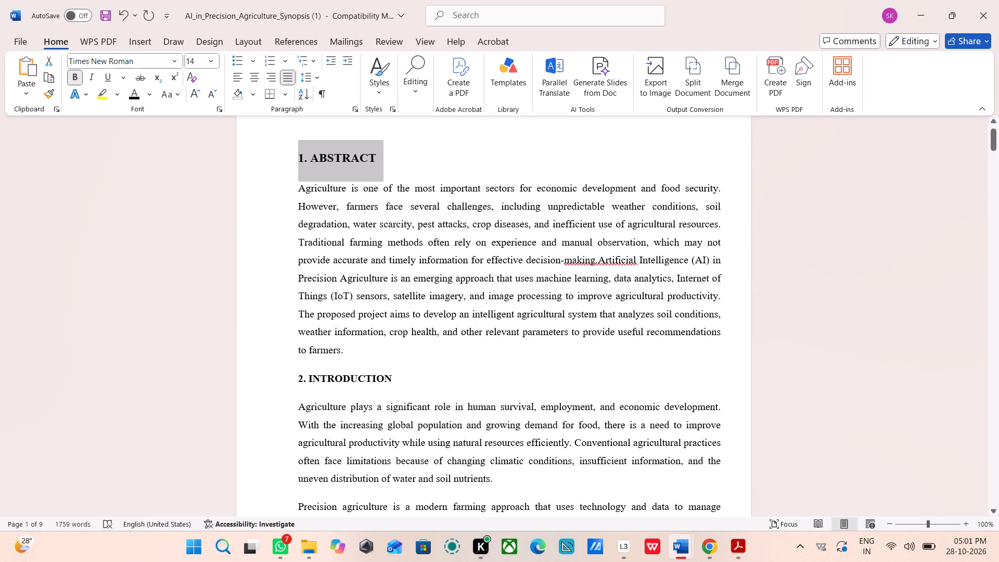
{"action": "left_click", "coordinate": [307, 302]}
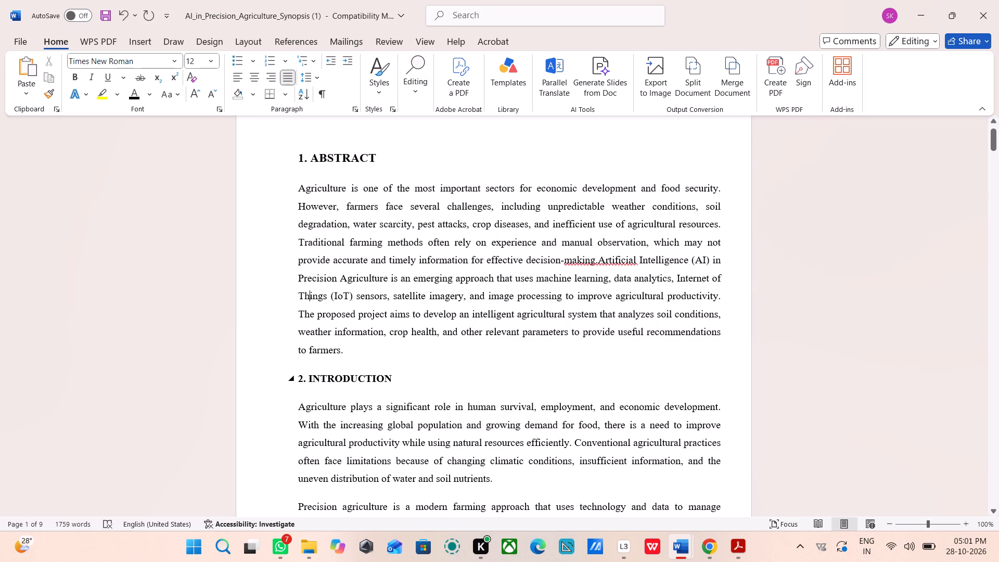
Set the font size of the 2. INTRODUCTION heading to 14, keeping its section expanded.
{"action": "left_click_drag", "start_coordinate": [296, 374], "coordinate": [331, 373]}
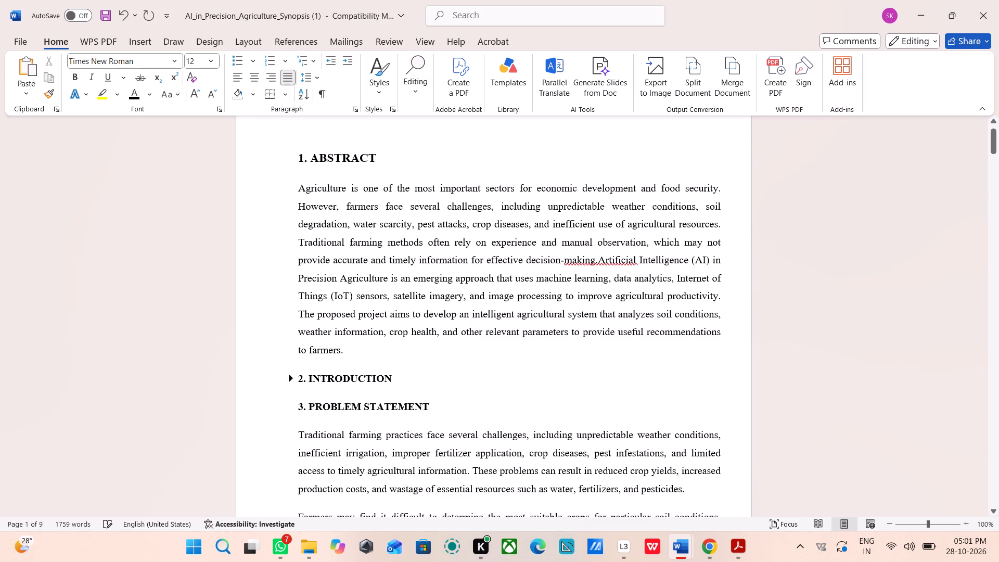
{"action": "key", "text": "ctrl+z"}
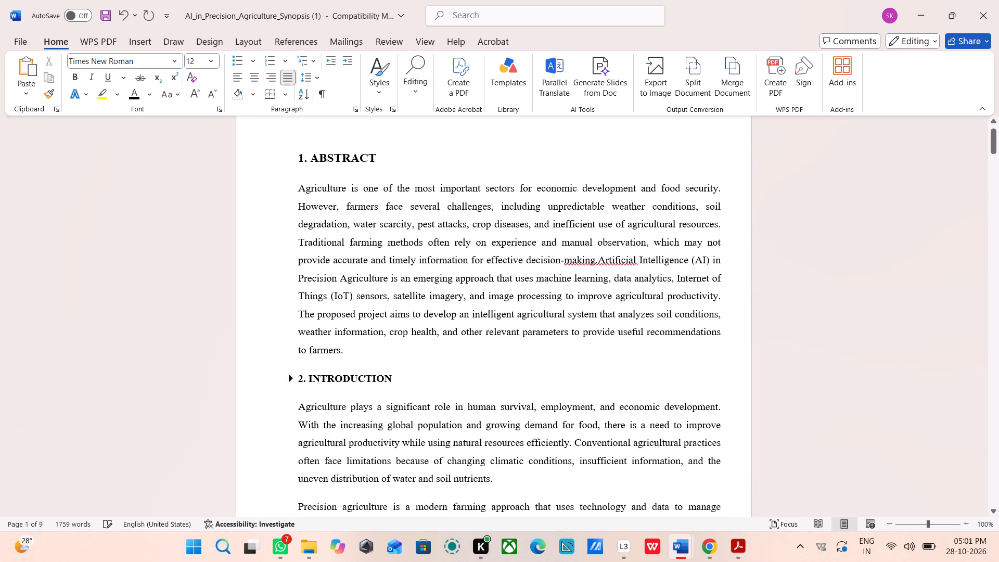
{"action": "scroll", "coordinate": [289, 368], "scroll_direction": "down", "scroll_amount": 1}
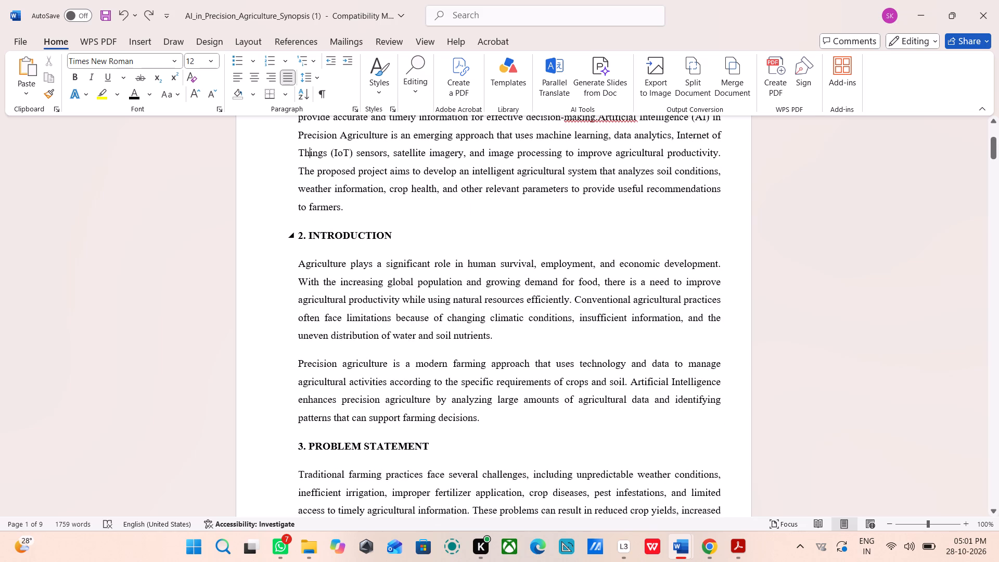
{"action": "left_click_drag", "start_coordinate": [297, 237], "coordinate": [303, 236]}
{"action": "left_click_drag", "start_coordinate": [303, 236], "coordinate": [362, 230]}
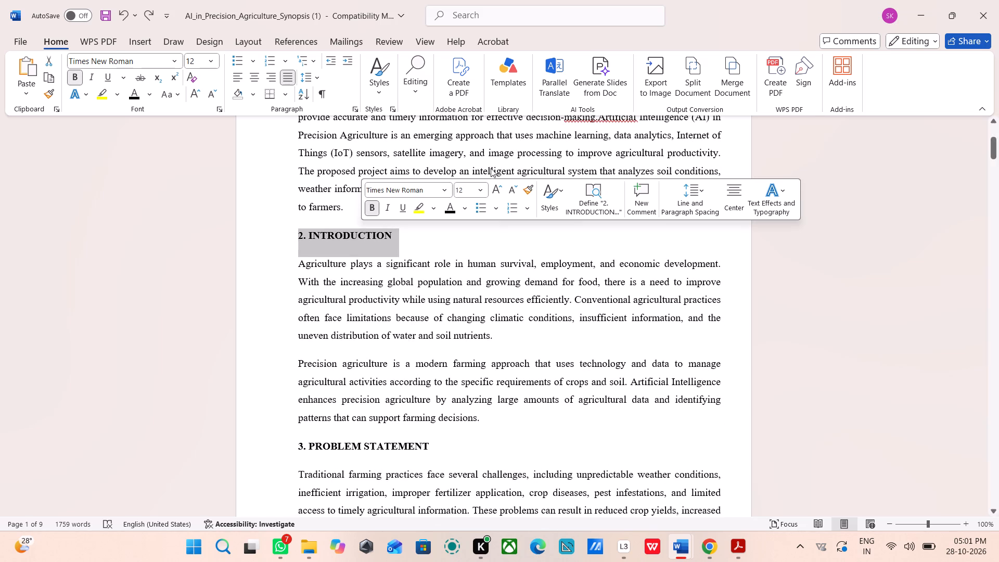
{"action": "left_click", "coordinate": [479, 187]}
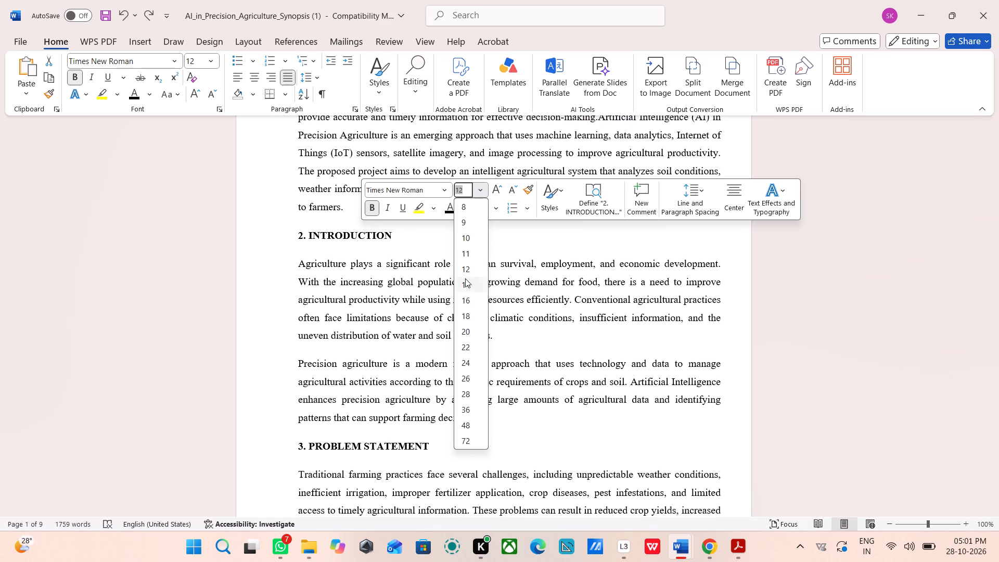
{"action": "left_click", "coordinate": [465, 281]}
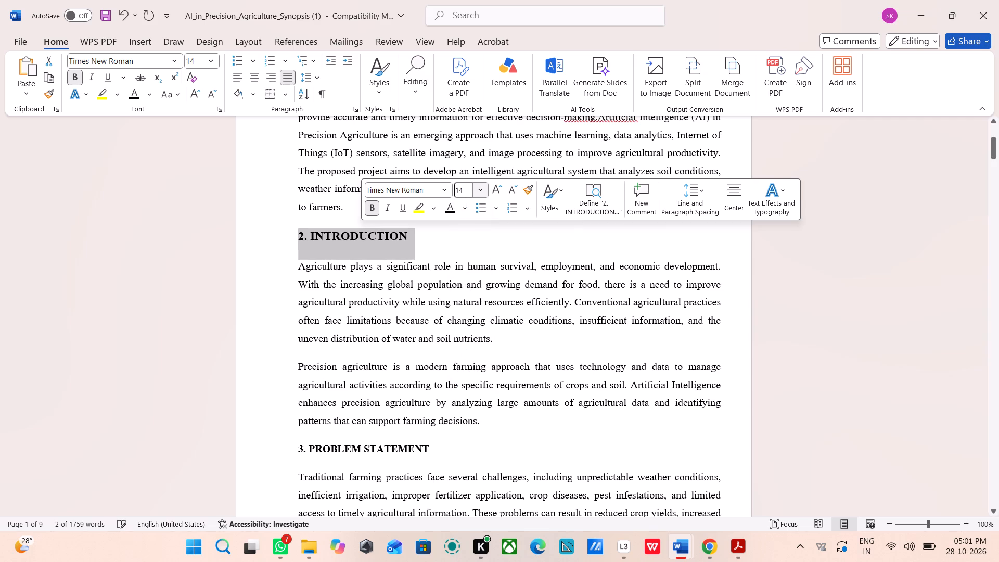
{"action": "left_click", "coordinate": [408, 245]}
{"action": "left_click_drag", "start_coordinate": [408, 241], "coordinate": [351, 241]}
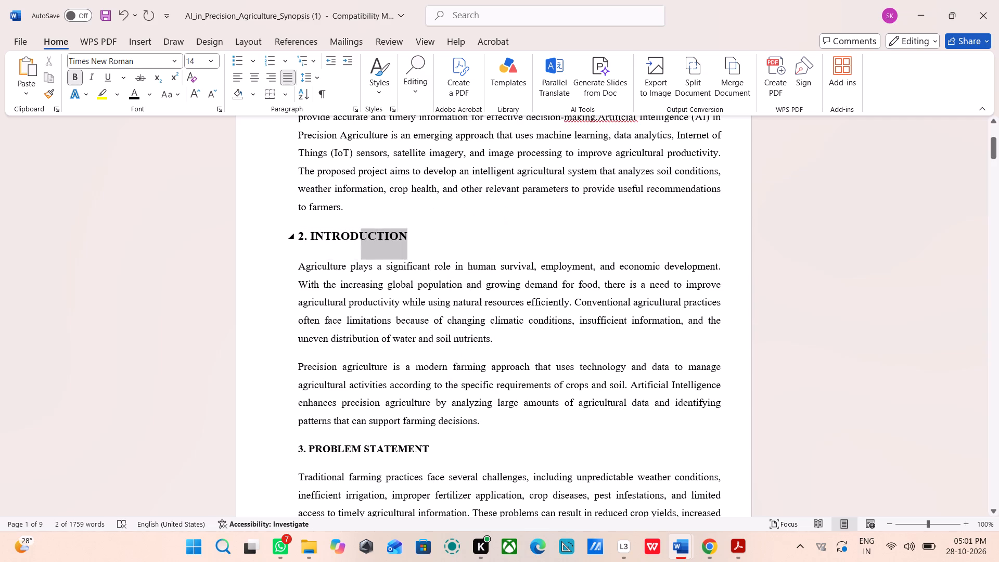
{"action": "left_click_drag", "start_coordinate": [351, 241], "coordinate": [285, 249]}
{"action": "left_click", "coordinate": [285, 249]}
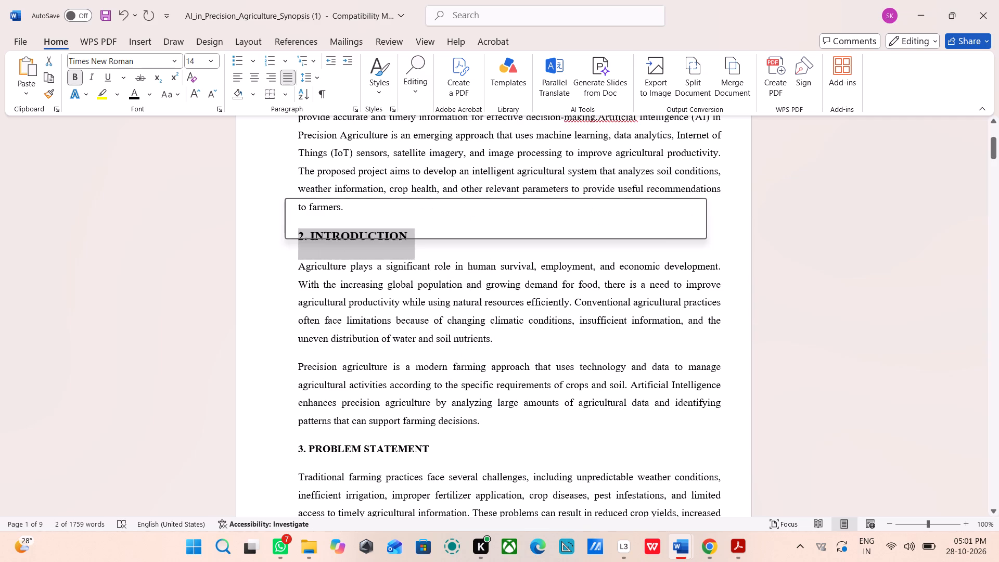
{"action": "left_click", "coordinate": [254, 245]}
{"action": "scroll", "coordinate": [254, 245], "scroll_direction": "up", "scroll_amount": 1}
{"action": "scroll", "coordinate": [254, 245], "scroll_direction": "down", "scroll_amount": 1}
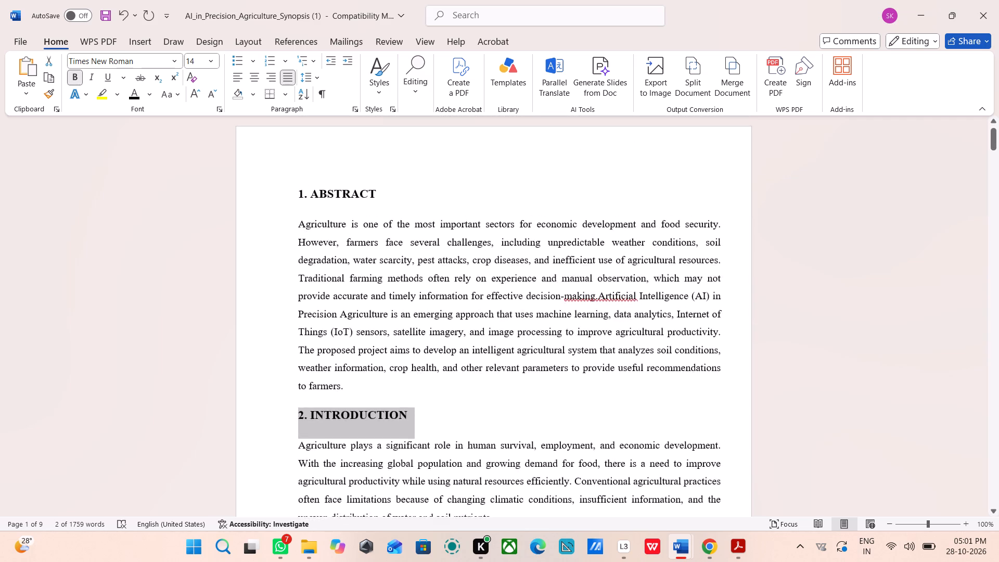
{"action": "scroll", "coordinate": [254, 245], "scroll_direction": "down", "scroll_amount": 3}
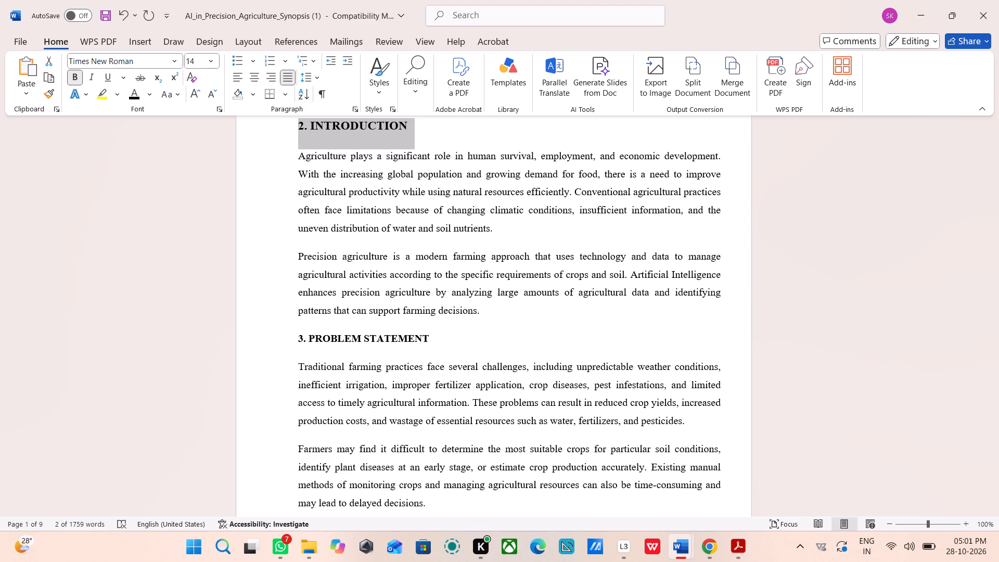
Set the font size of the 3. PROBLEM STATEMENT heading to 14.
{"action": "scroll", "coordinate": [254, 245], "scroll_direction": "up", "scroll_amount": 1}
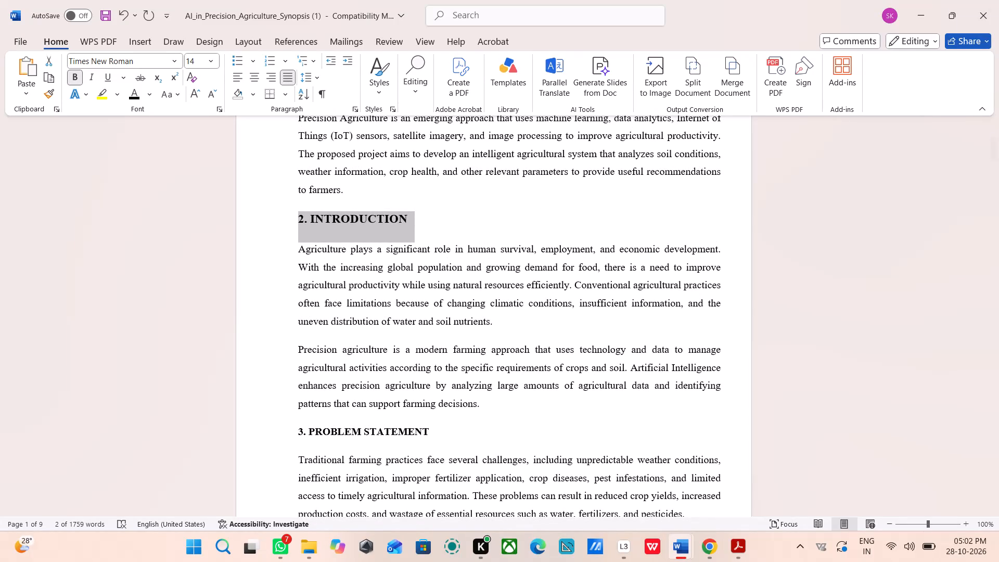
{"action": "left_click", "coordinate": [309, 288]}
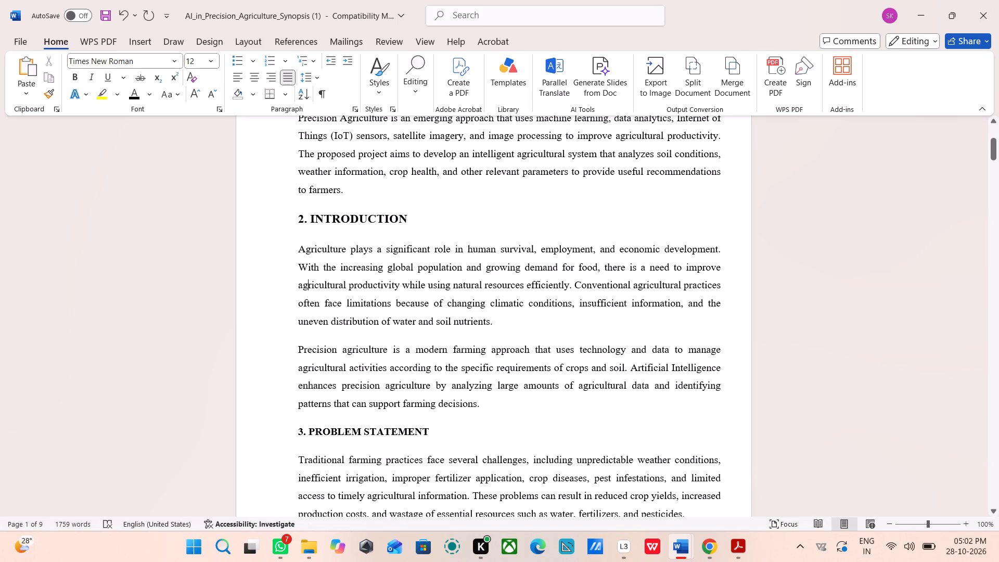
{"action": "left_click_drag", "start_coordinate": [297, 429], "coordinate": [411, 413]}
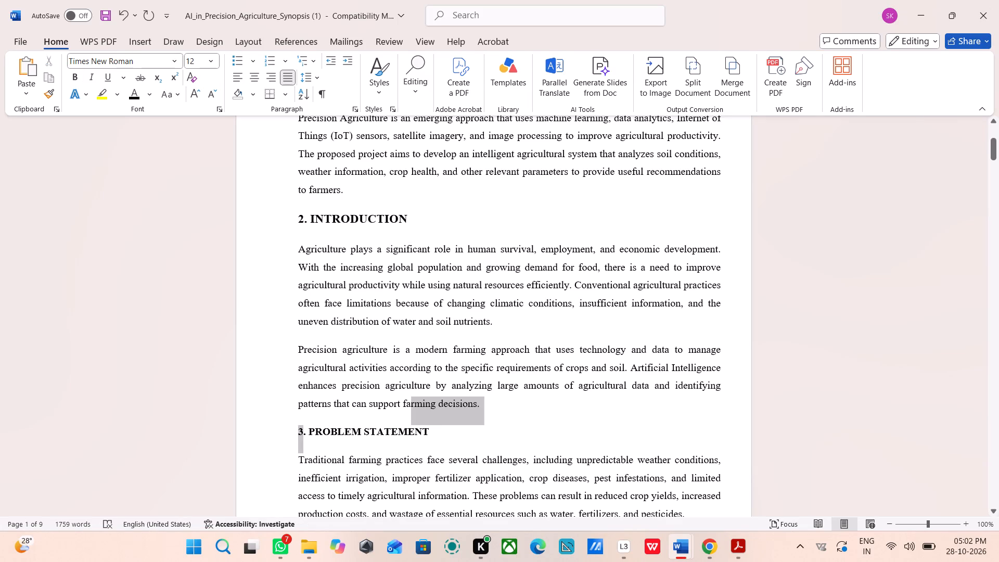
{"action": "left_click_drag", "start_coordinate": [411, 413], "coordinate": [430, 440]}
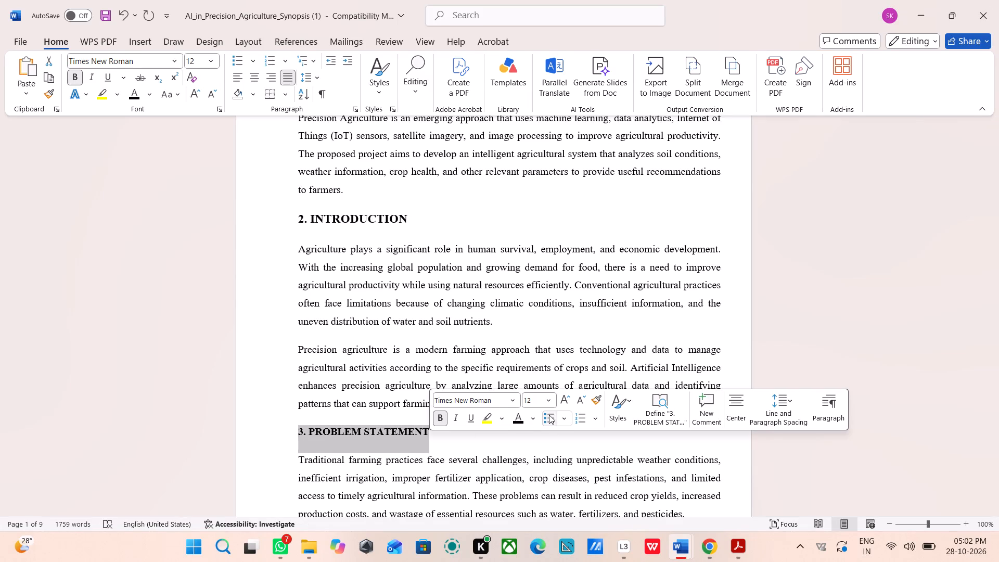
{"action": "left_click", "coordinate": [546, 401]}
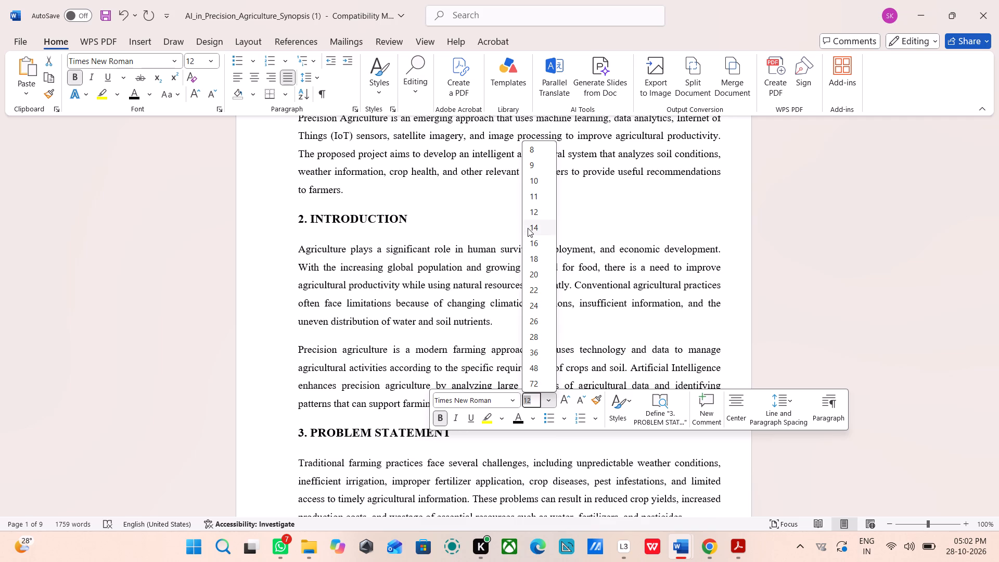
{"action": "left_click", "coordinate": [528, 228]}
{"action": "left_click", "coordinate": [381, 325]}
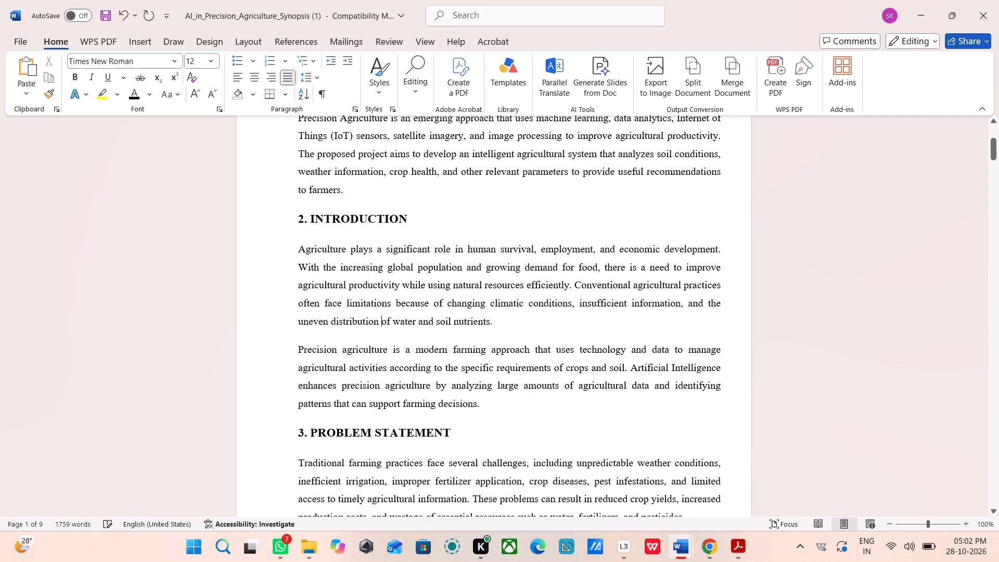
Set the font size of the 4. OBJECTIVES heading to 14.
{"action": "scroll", "coordinate": [381, 325], "scroll_direction": "down", "scroll_amount": 4}
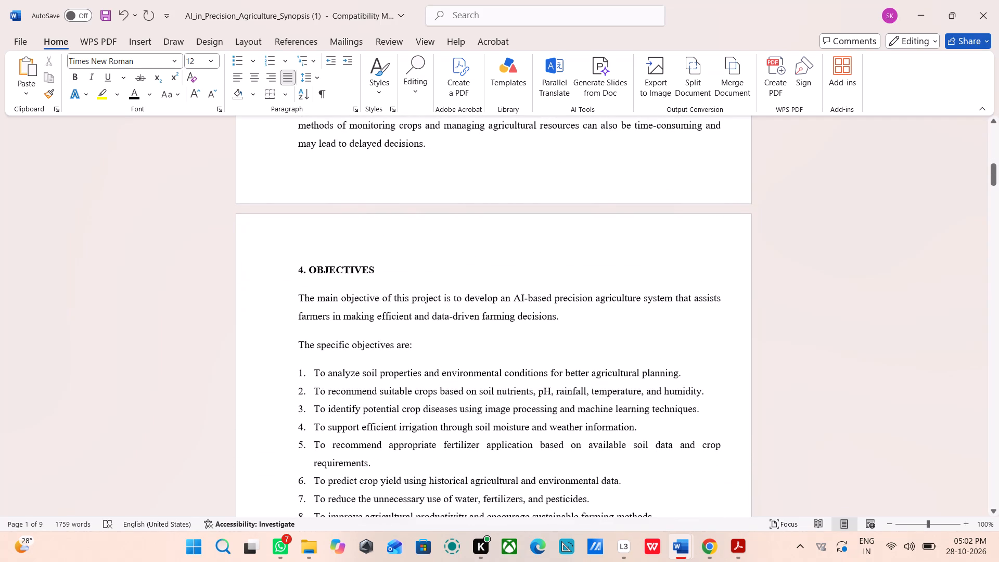
{"action": "left_click_drag", "start_coordinate": [293, 275], "coordinate": [361, 272]}
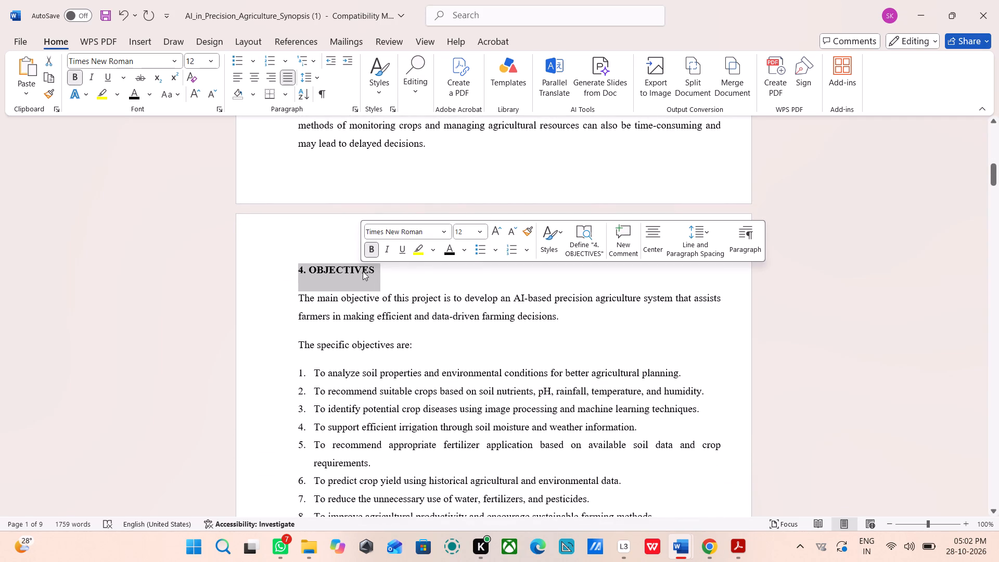
{"action": "left_click", "coordinate": [475, 231]}
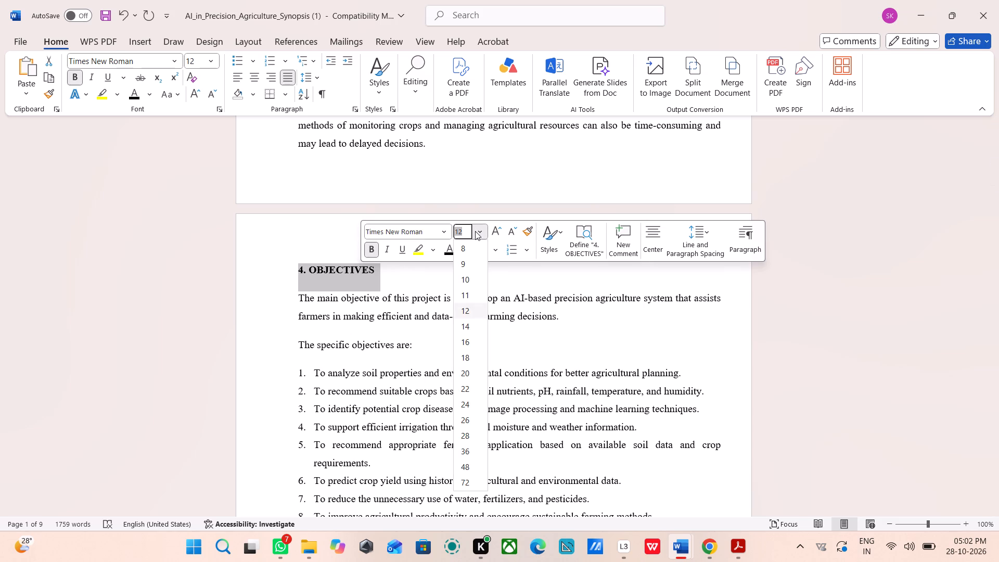
{"action": "left_click", "coordinate": [469, 326]}
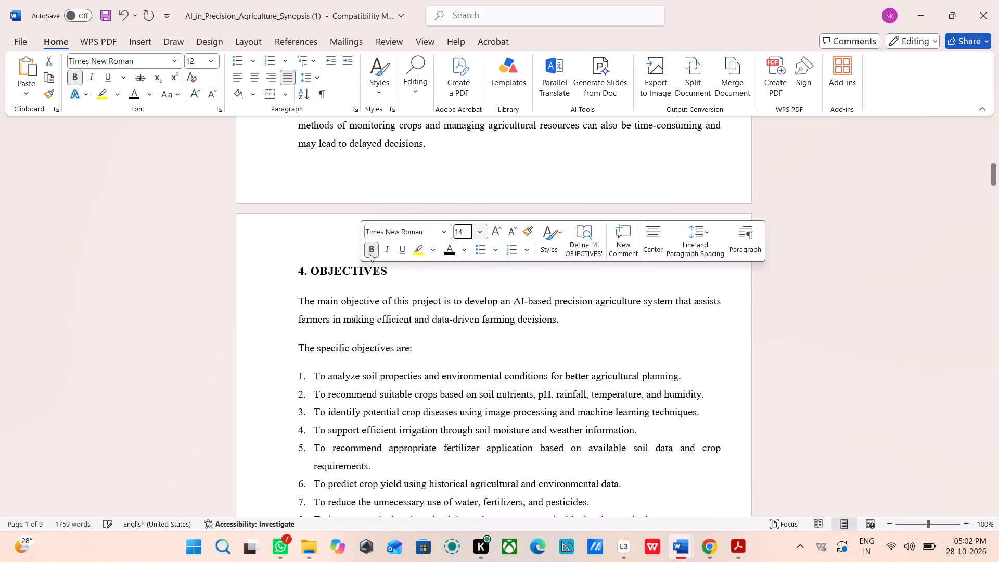
{"action": "left_click", "coordinate": [323, 261]}
{"action": "left_click", "coordinate": [323, 261]}
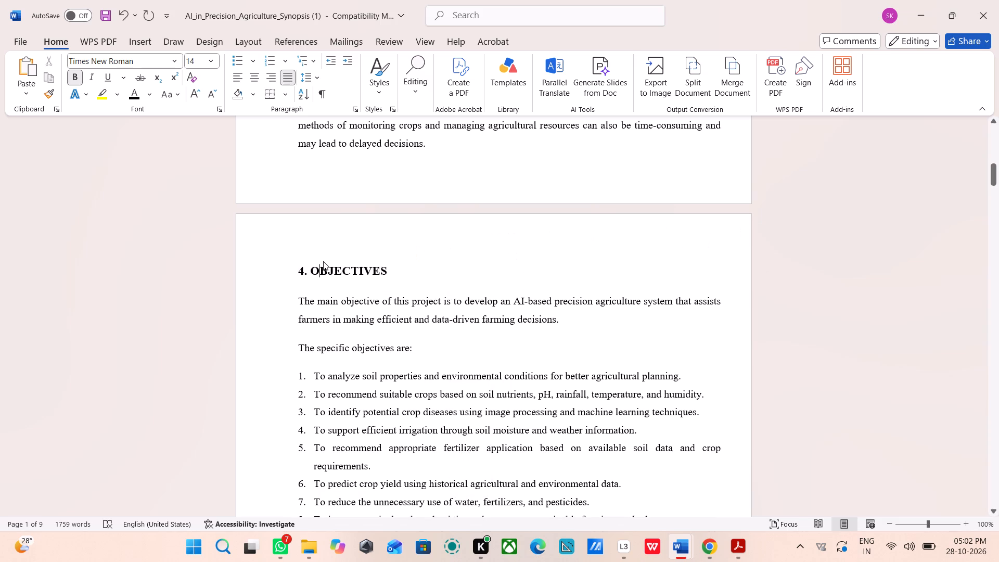
{"action": "left_click", "coordinate": [307, 255]}
Place the insertion point at the end of the synopsis abstract, and copy the Keywords paragraph from the abstract PDF in Acrobat.
{"action": "scroll", "coordinate": [317, 284], "scroll_direction": "down", "scroll_amount": 1}
{"action": "scroll", "coordinate": [317, 284], "scroll_direction": "up", "scroll_amount": 3}
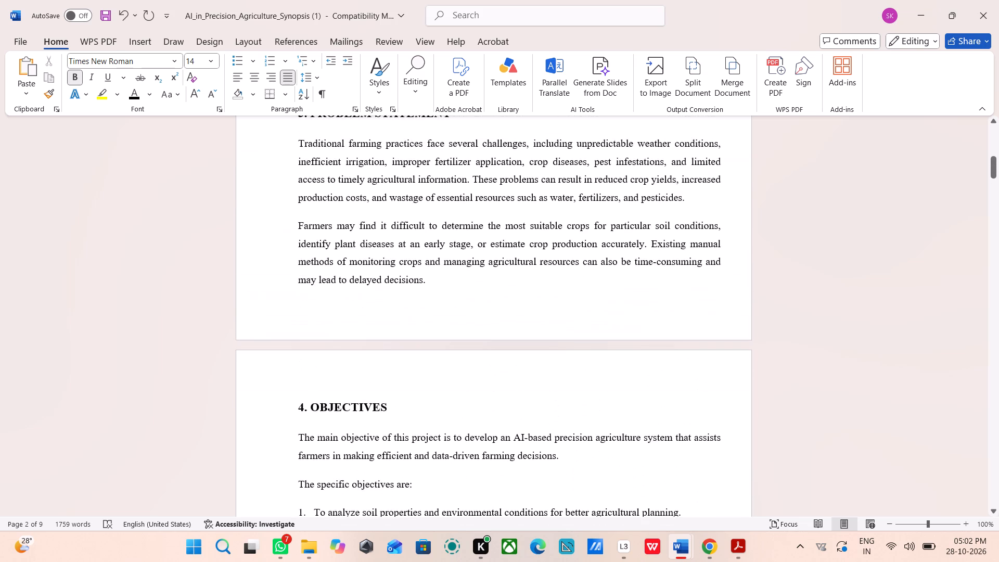
{"action": "scroll", "coordinate": [317, 284], "scroll_direction": "up", "scroll_amount": 5}
{"action": "scroll", "coordinate": [317, 284], "scroll_direction": "down", "scroll_amount": 1}
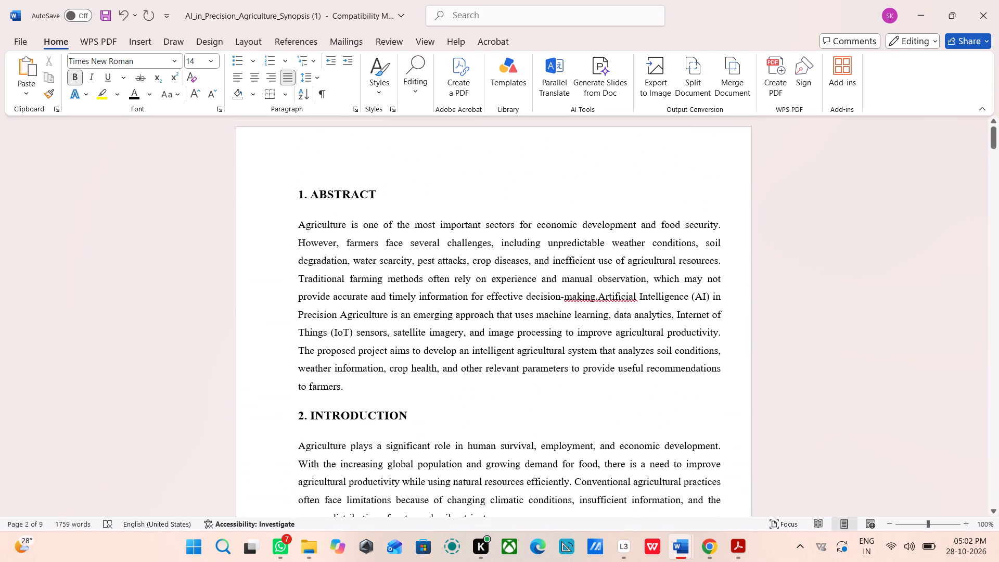
{"action": "scroll", "coordinate": [317, 284], "scroll_direction": "down", "scroll_amount": 1}
{"action": "left_click", "coordinate": [346, 274]}
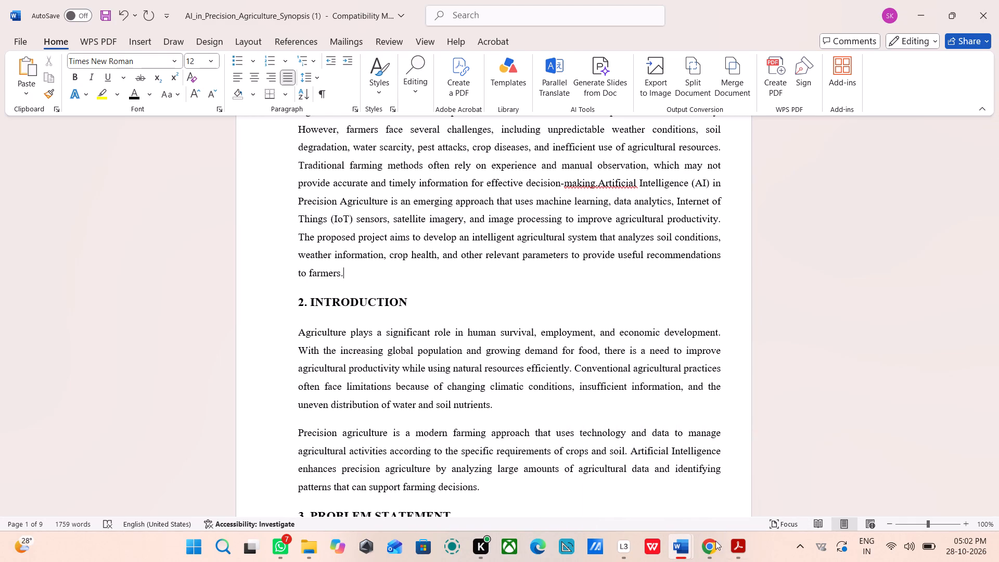
{"action": "left_click", "coordinate": [729, 541]}
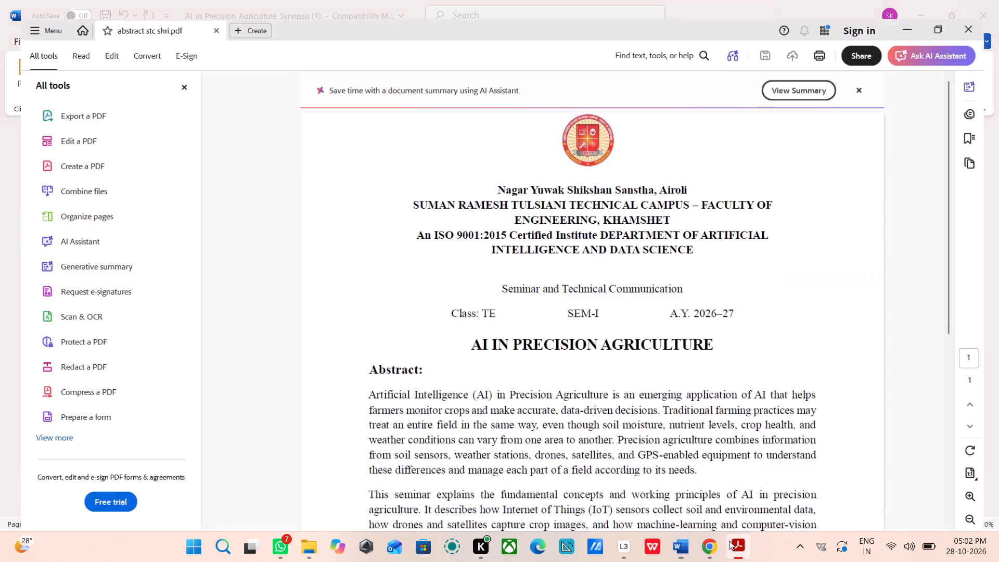
{"action": "scroll", "coordinate": [586, 404], "scroll_direction": "down", "scroll_amount": 3}
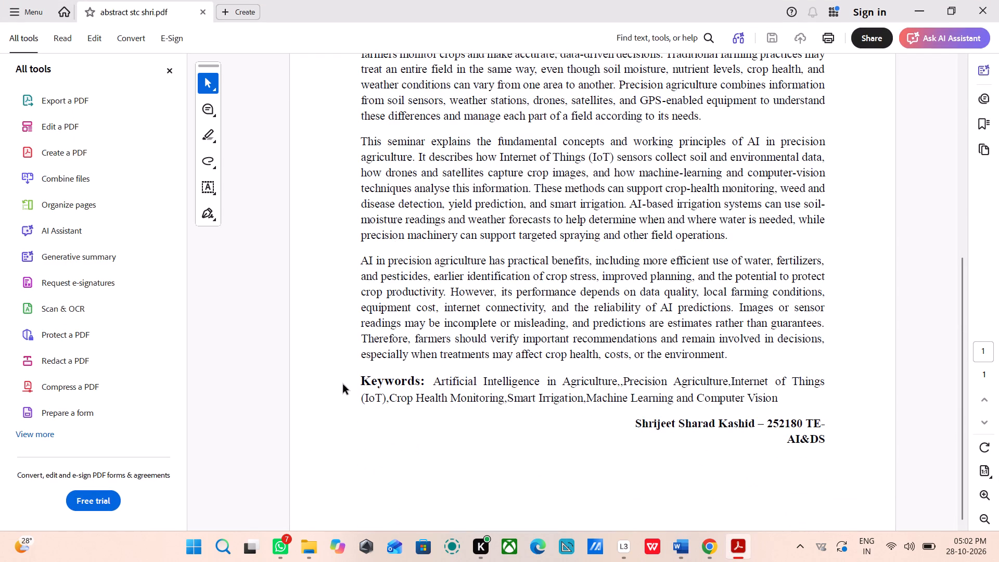
{"action": "left_click_drag", "start_coordinate": [356, 377], "coordinate": [759, 394]}
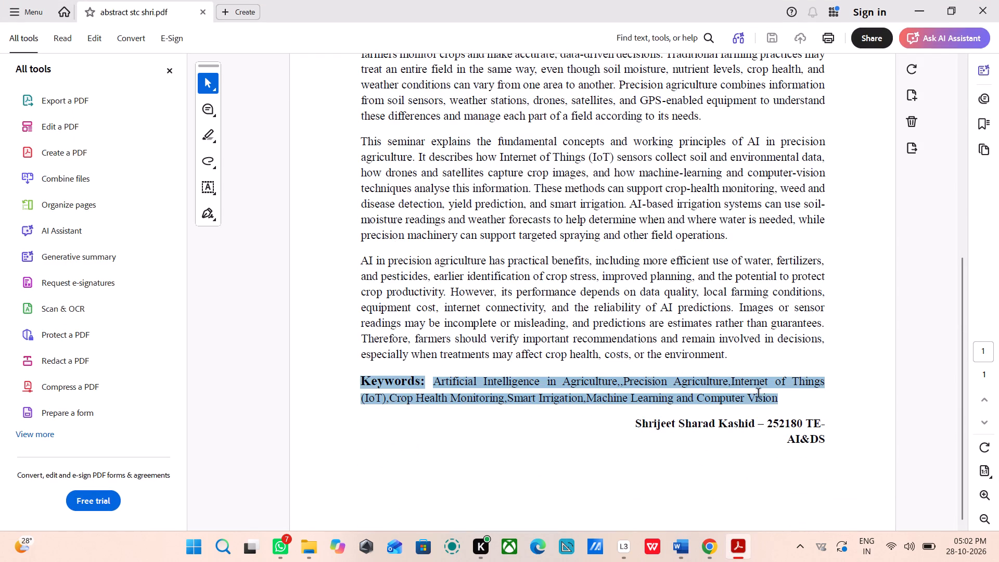
{"action": "left_click_drag", "start_coordinate": [759, 394], "coordinate": [767, 400]}
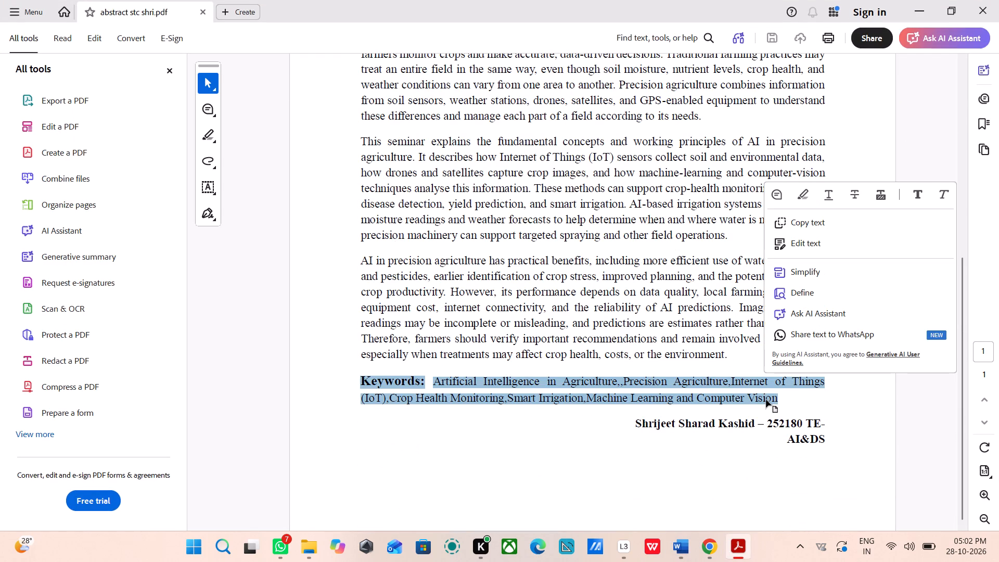
{"action": "key", "text": "ctrl+s"}
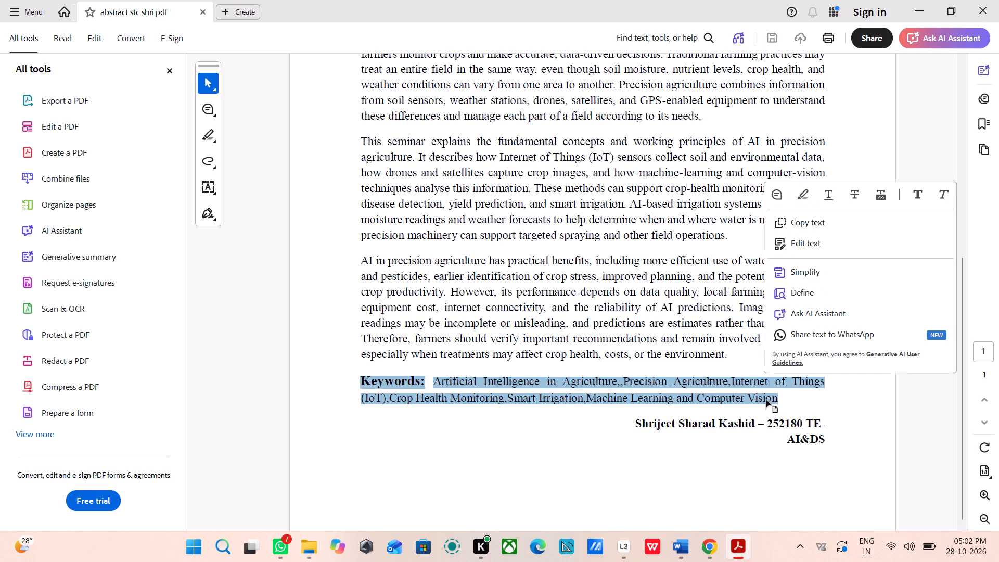
{"action": "key", "text": "ctrl+c"}
{"action": "key", "text": "ctrl+c"}
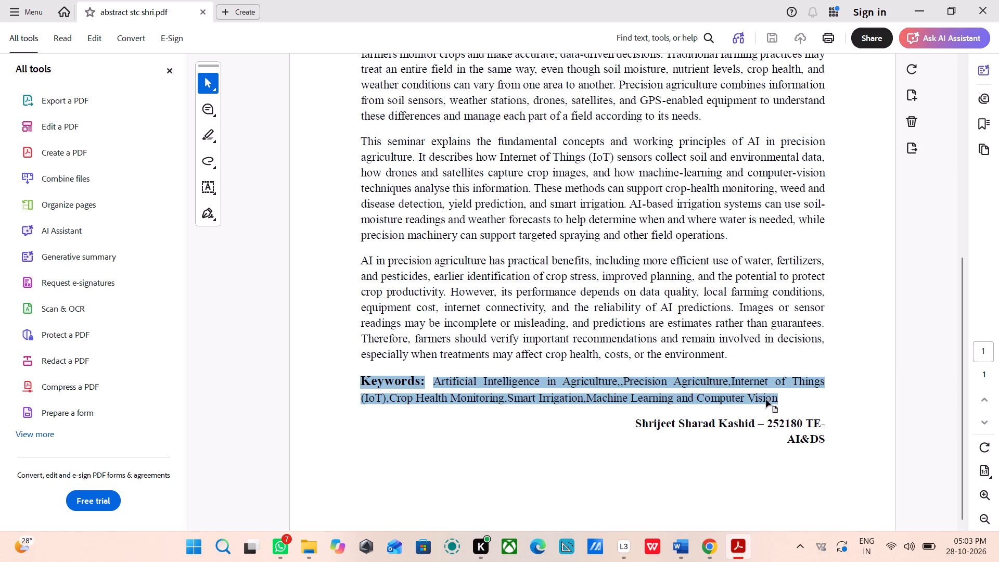
Back in the Word synopsis, paste the Keywords as a new paragraph between the abstract and 2. INTRODUCTION, without a blank line above it.
{"action": "left_click", "coordinate": [929, 0]}
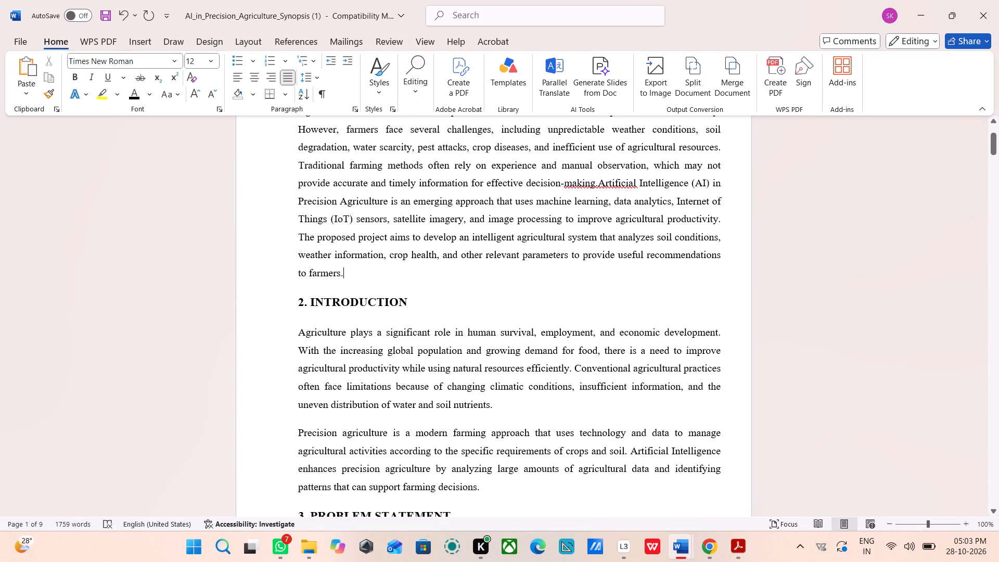
{"action": "key", "text": "Return"}
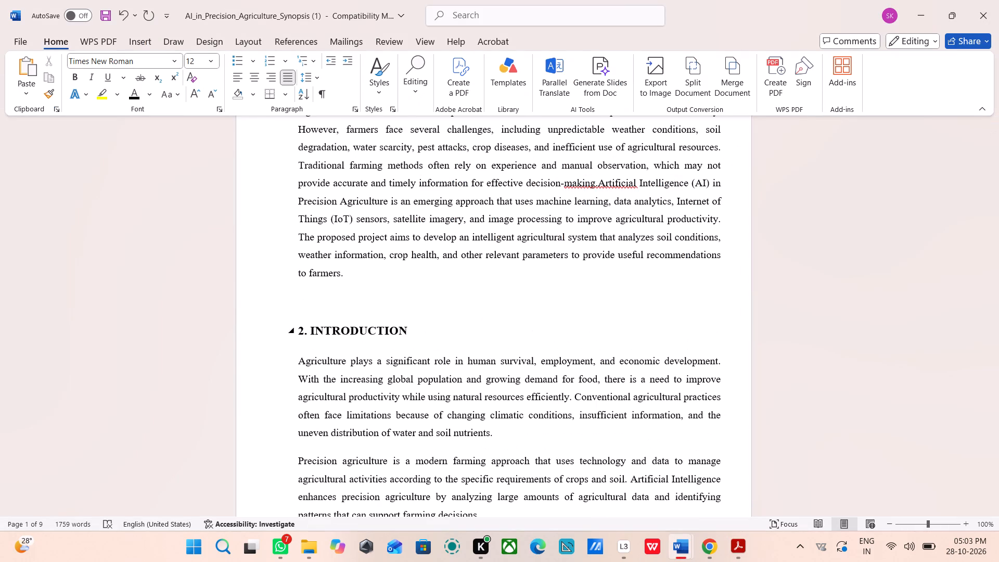
{"action": "key", "text": "ctrl+v"}
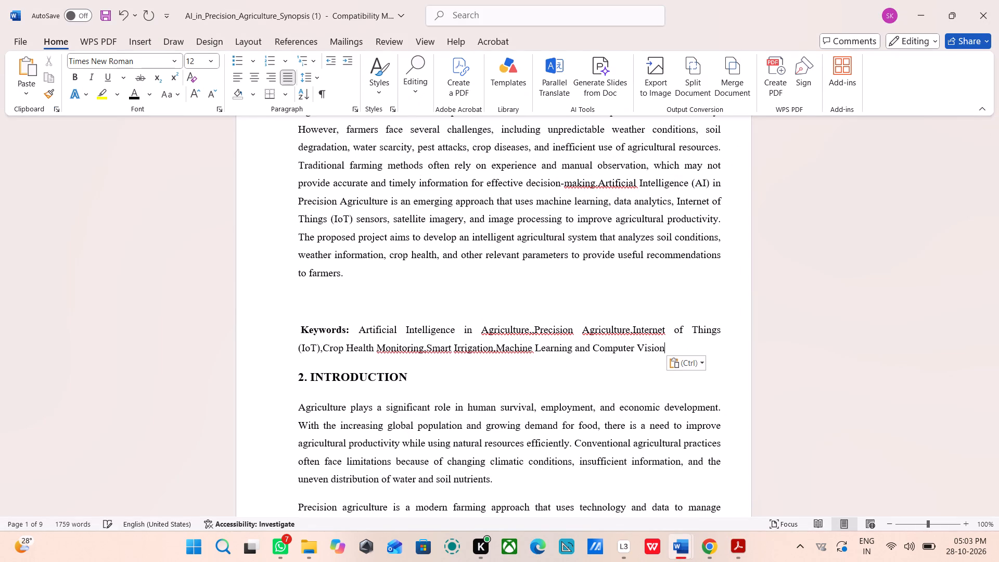
{"action": "left_click", "coordinate": [296, 329]}
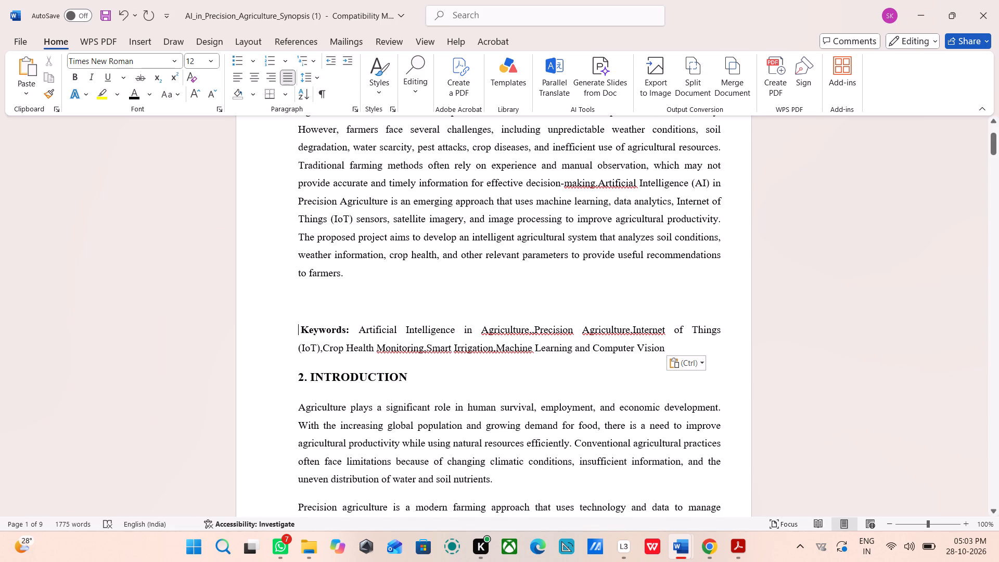
{"action": "key", "text": "BackSpace"}
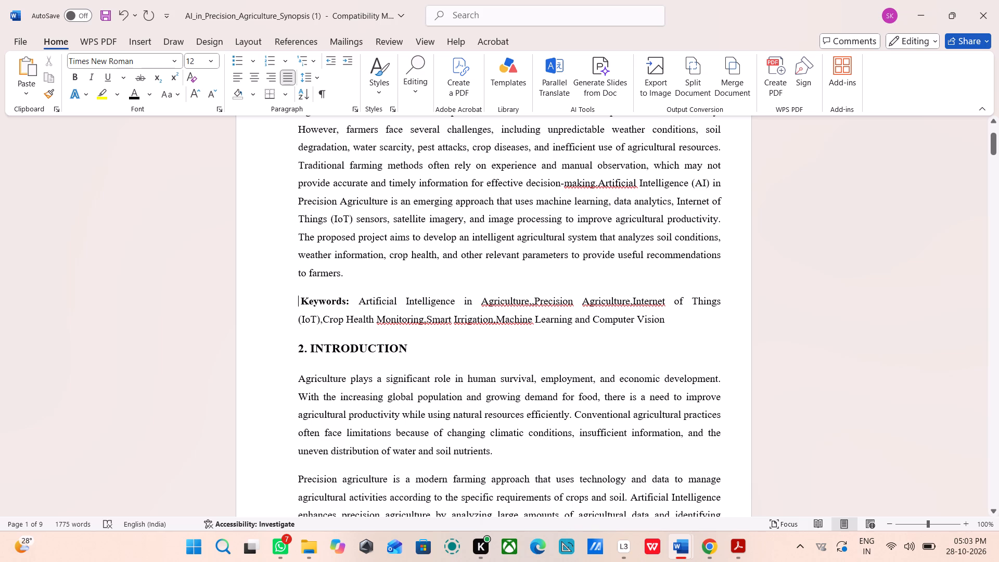
Set the font size of the Keywords: label below the abstract to 14.
{"action": "left_click_drag", "start_coordinate": [348, 303], "coordinate": [303, 297]}
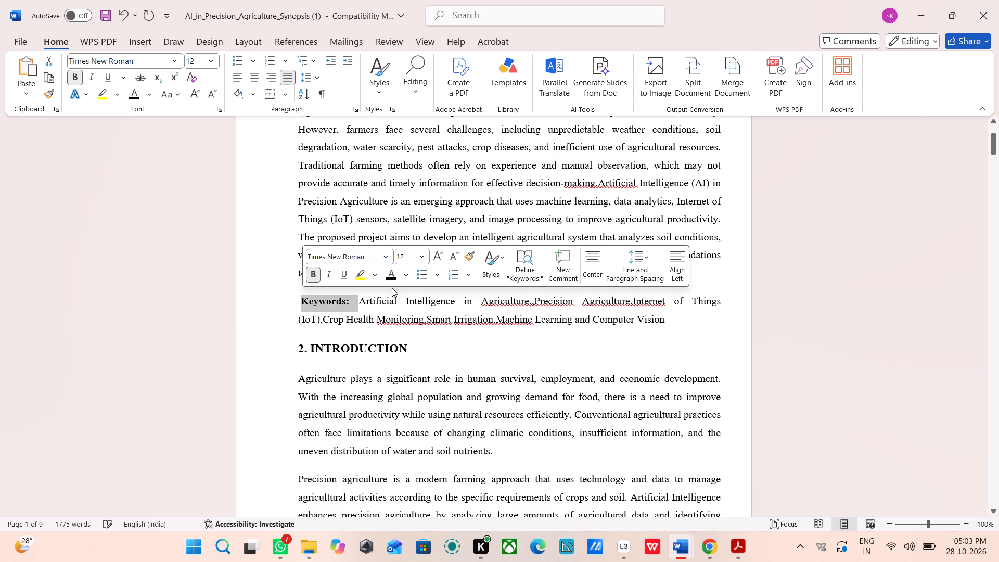
{"action": "left_click", "coordinate": [416, 254]}
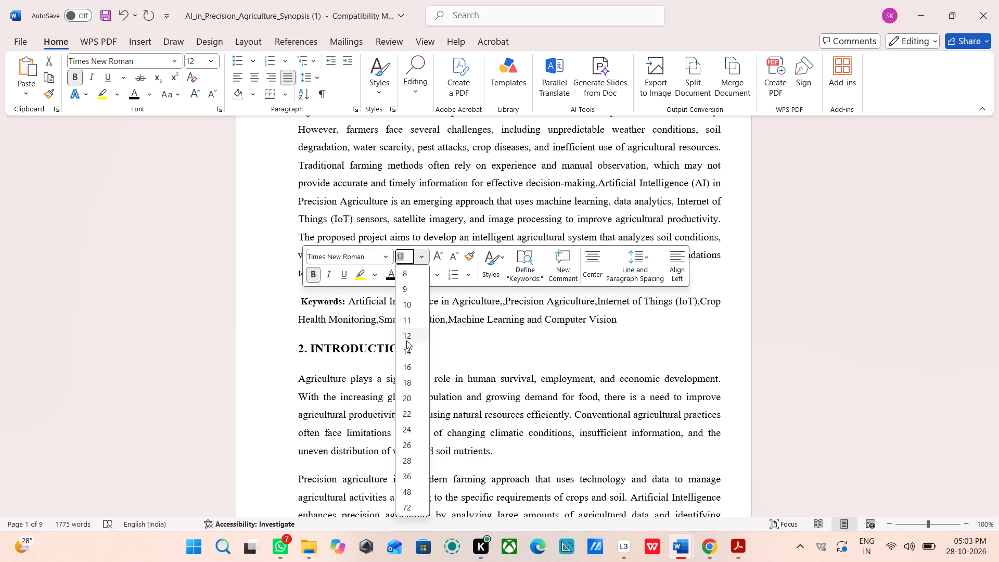
{"action": "left_click", "coordinate": [405, 349]}
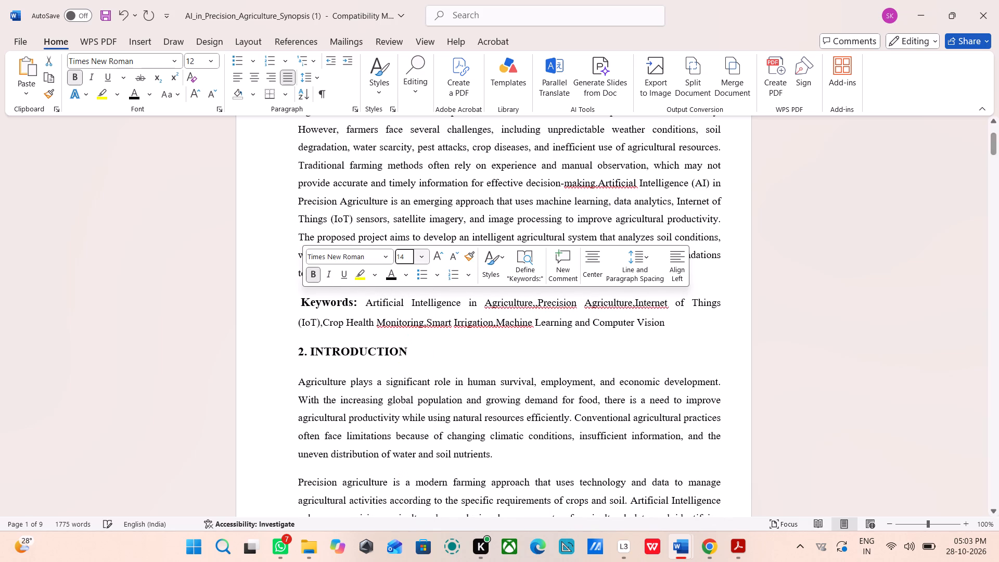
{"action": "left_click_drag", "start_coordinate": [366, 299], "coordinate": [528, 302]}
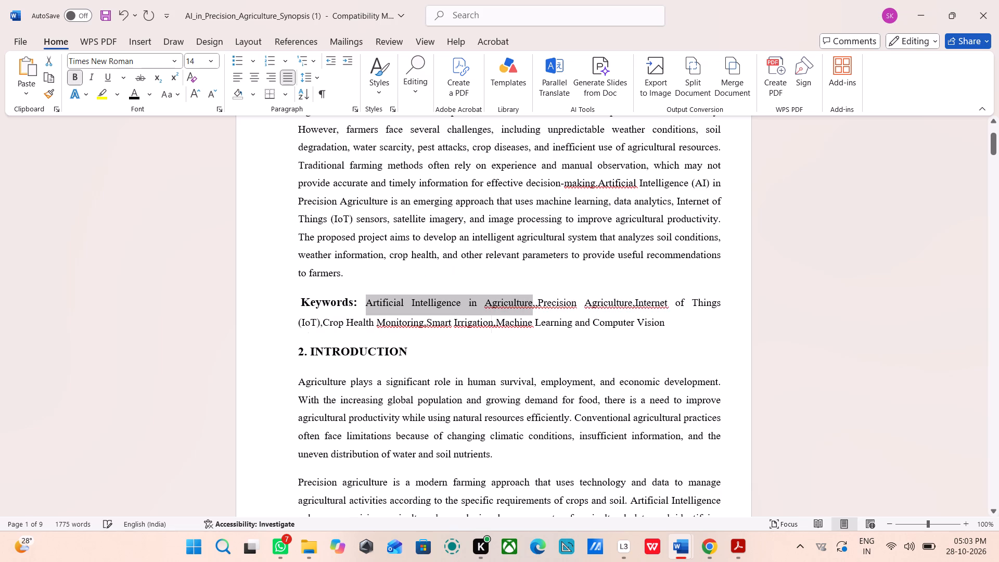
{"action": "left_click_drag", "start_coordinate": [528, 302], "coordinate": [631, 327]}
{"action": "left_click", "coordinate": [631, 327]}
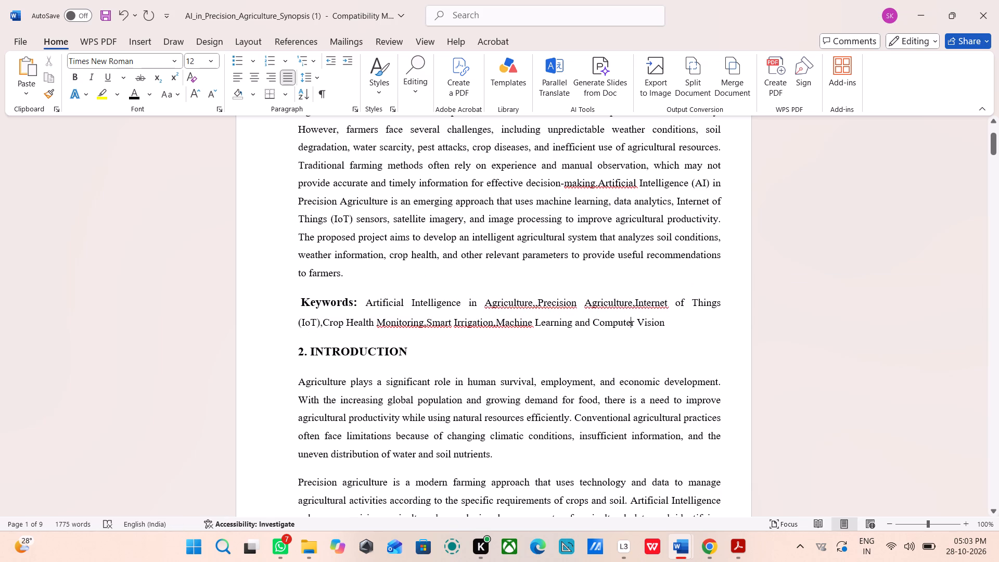
Review the synopsis from the abstract and Keywords paragraph through the introduction and problem statement.
{"action": "left_click_drag", "start_coordinate": [667, 326], "coordinate": [368, 310]}
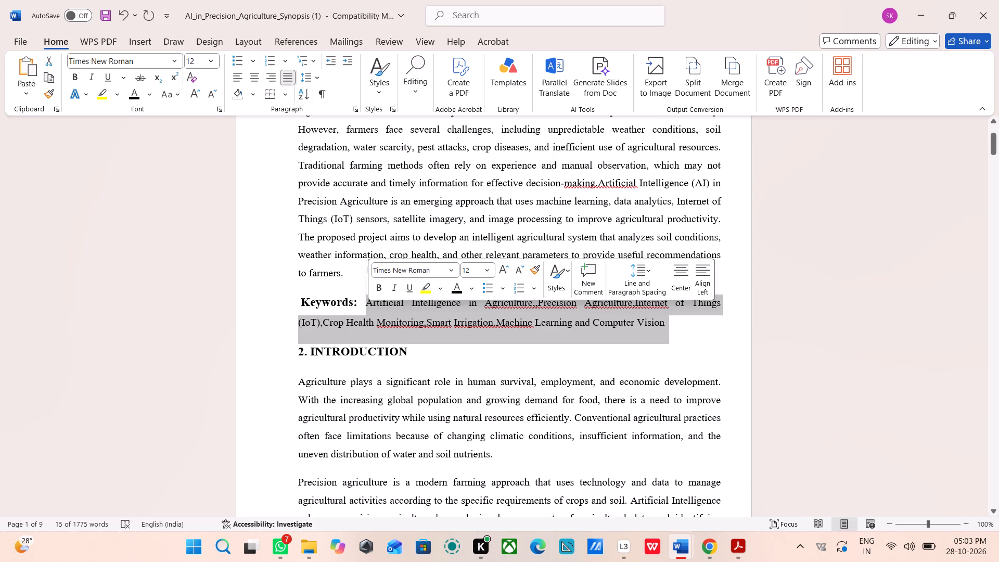
{"action": "left_click", "coordinate": [326, 292]}
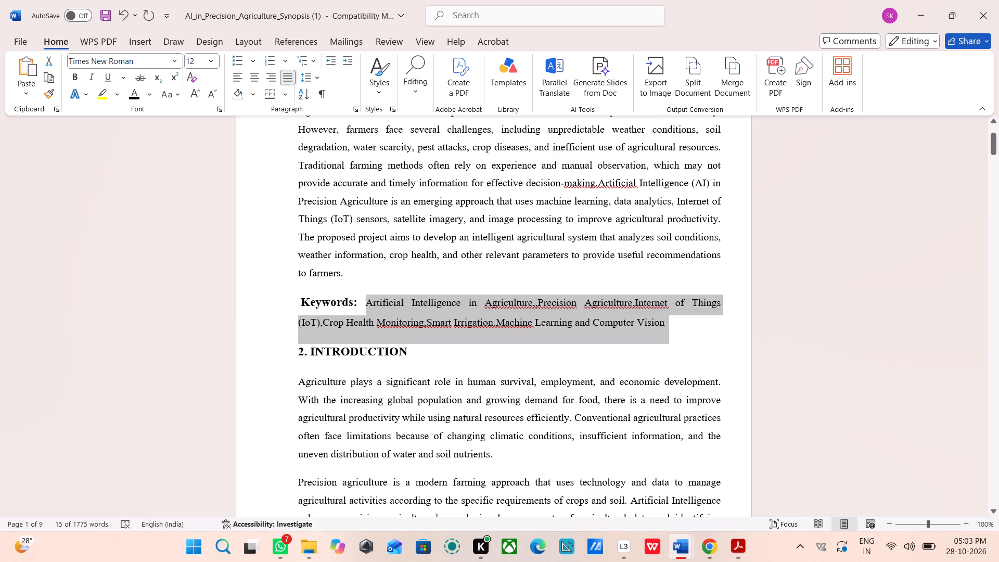
{"action": "scroll", "coordinate": [428, 348], "scroll_direction": "down", "scroll_amount": 2}
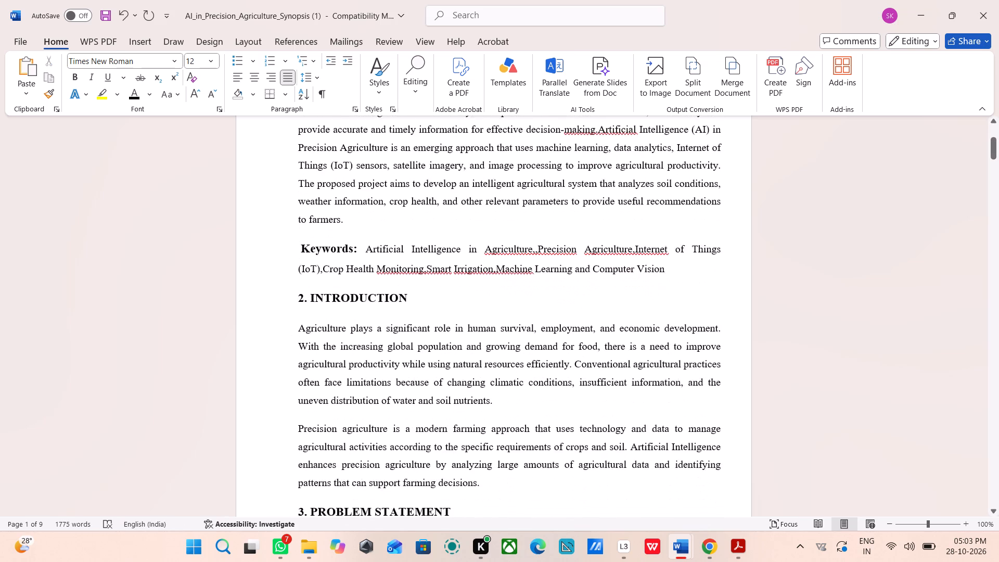
{"action": "scroll", "coordinate": [428, 348], "scroll_direction": "down", "scroll_amount": 1}
{"action": "scroll", "coordinate": [428, 348], "scroll_direction": "up", "scroll_amount": 2}
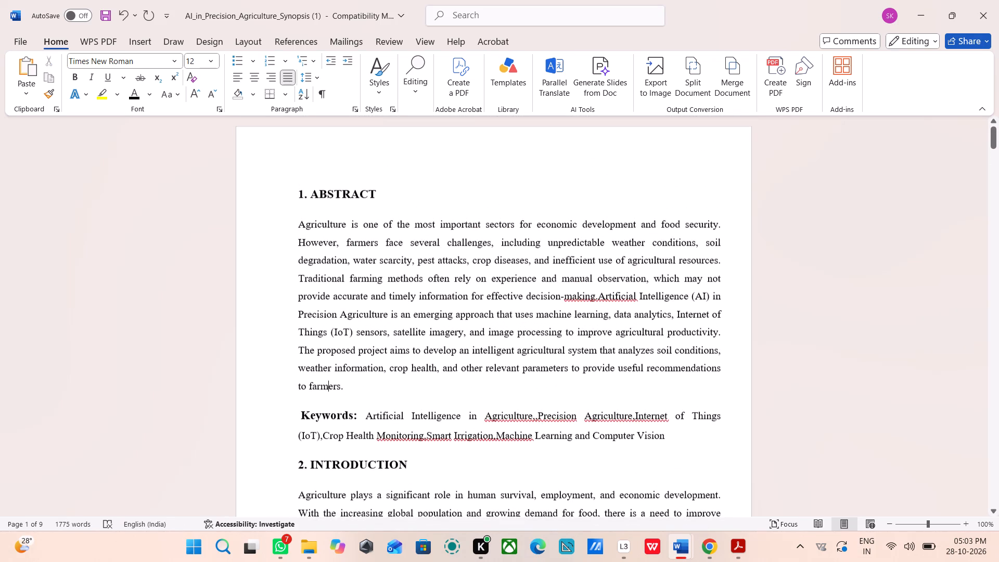
{"action": "scroll", "coordinate": [428, 348], "scroll_direction": "down", "scroll_amount": 4}
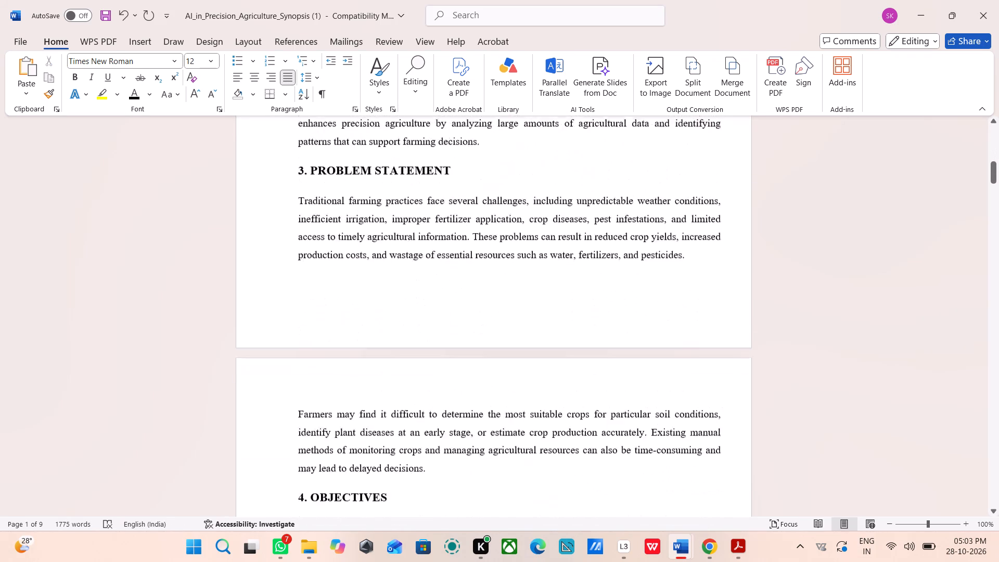
{"action": "scroll", "coordinate": [428, 348], "scroll_direction": "up", "scroll_amount": 1}
{"action": "scroll", "coordinate": [428, 348], "scroll_direction": "down", "scroll_amount": 1}
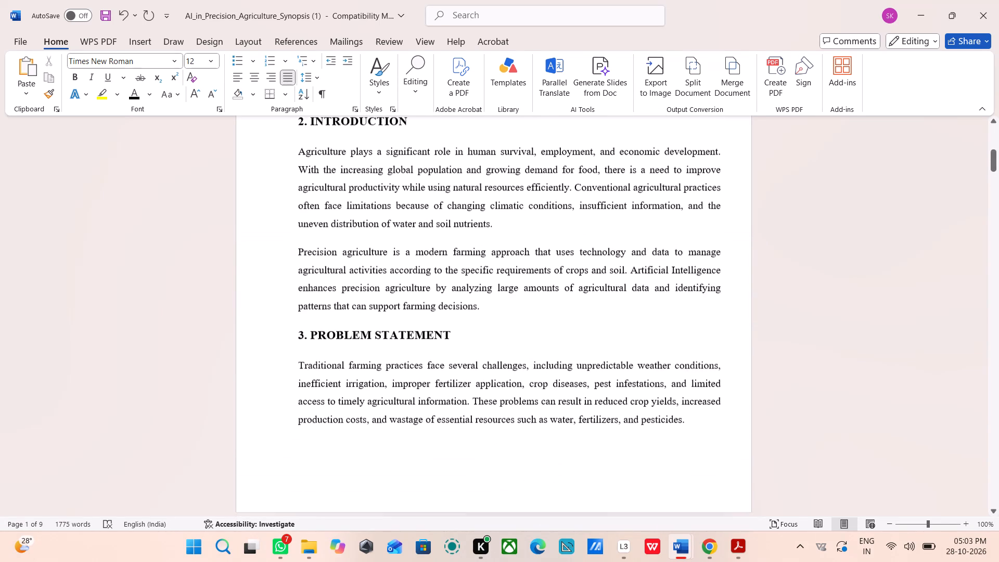
Delete the problem statement's last sentence, from "Existing manual methods" to "delayed decisions.".
{"action": "scroll", "coordinate": [428, 348], "scroll_direction": "down", "scroll_amount": 3}
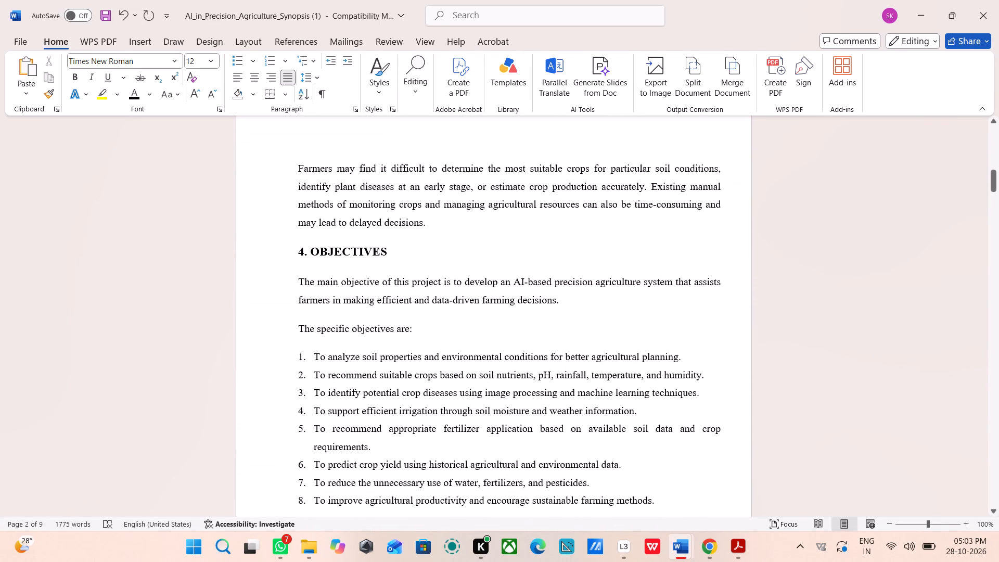
{"action": "left_click_drag", "start_coordinate": [653, 185], "coordinate": [688, 214]}
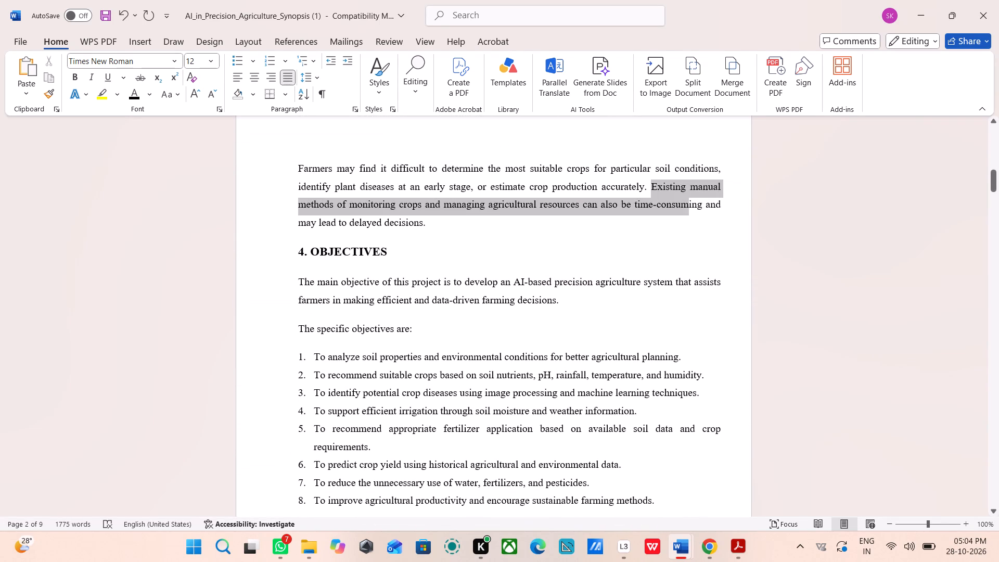
{"action": "left_click_drag", "start_coordinate": [688, 214], "coordinate": [682, 223]}
{"action": "key", "text": "BackSpace"}
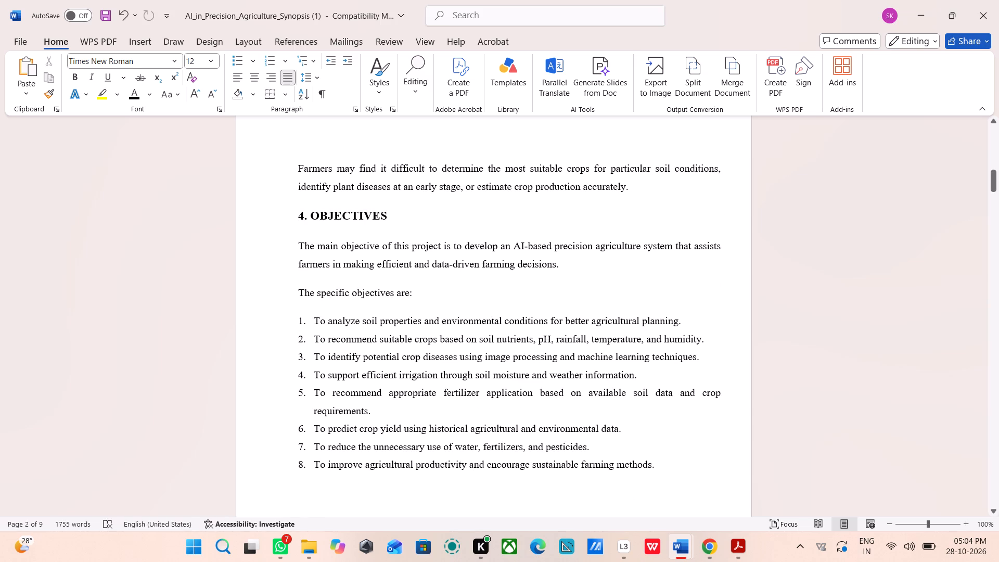
Delete items 6 to 8, crop yield, resource use and productivity, from the specific objectives list.
{"action": "scroll", "coordinate": [288, 240], "scroll_direction": "down", "scroll_amount": 1}
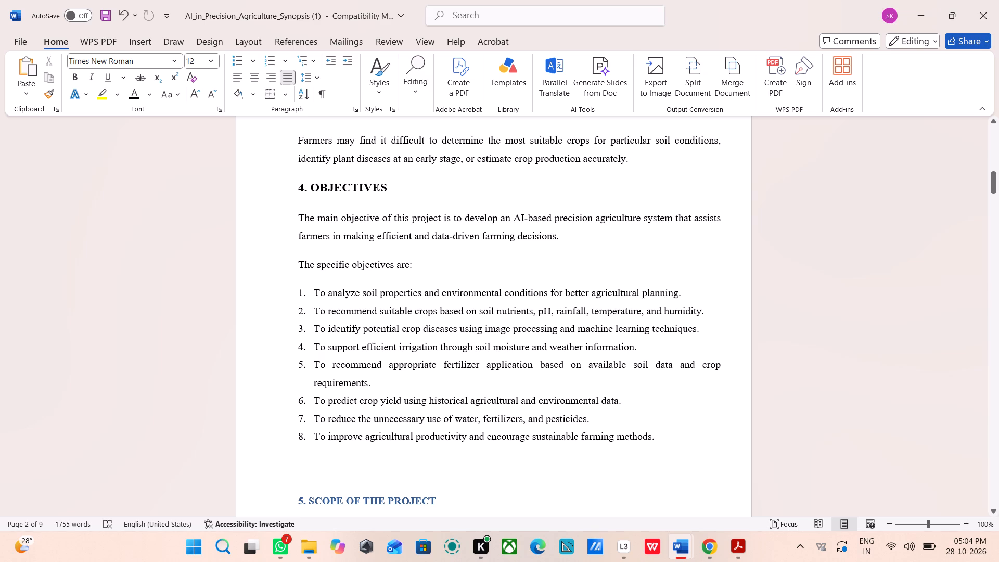
{"action": "left_click_drag", "start_coordinate": [294, 405], "coordinate": [690, 445]}
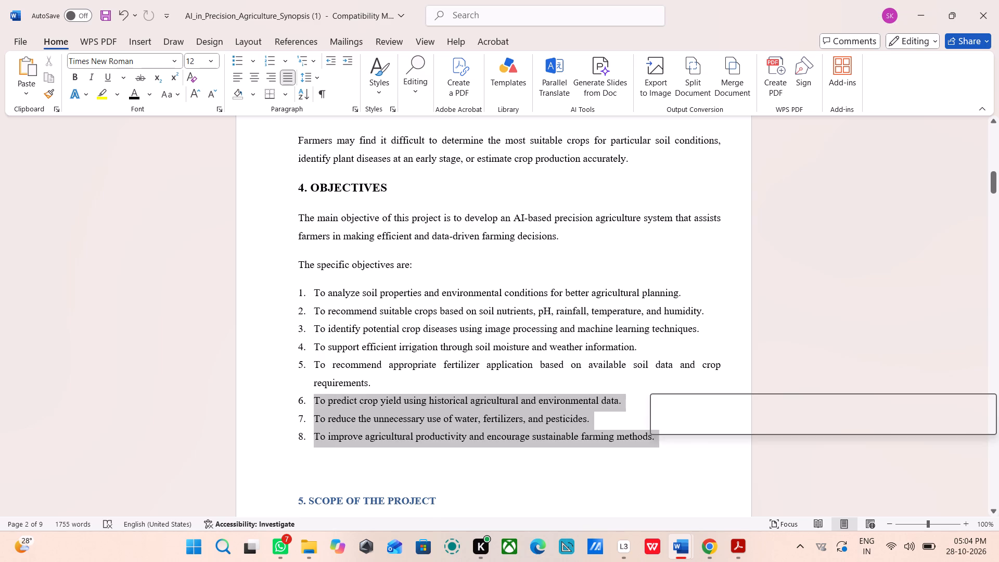
{"action": "key", "text": "BackSpace"}
Remove the blank lines between the shortened objectives list and the 5. SCOPE OF THE PROJECT heading.
{"action": "scroll", "coordinate": [662, 440], "scroll_direction": "down", "scroll_amount": 1}
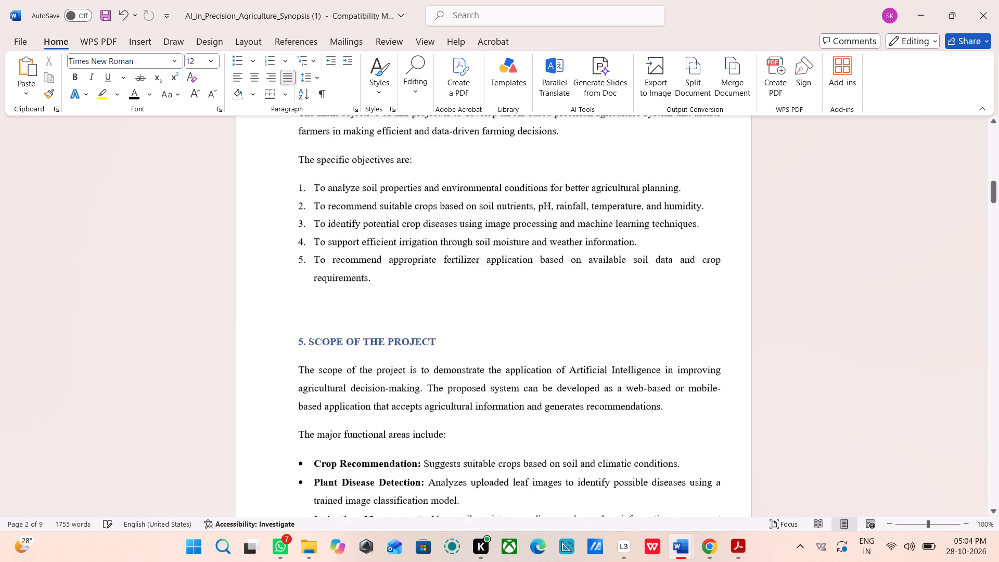
{"action": "scroll", "coordinate": [387, 353], "scroll_direction": "up", "scroll_amount": 3}
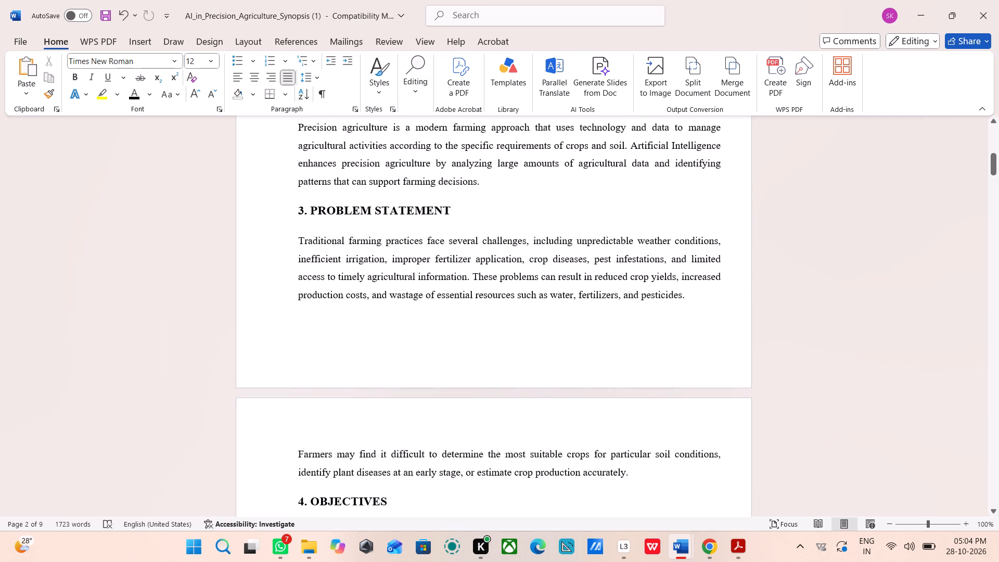
{"action": "scroll", "coordinate": [387, 353], "scroll_direction": "down", "scroll_amount": 2}
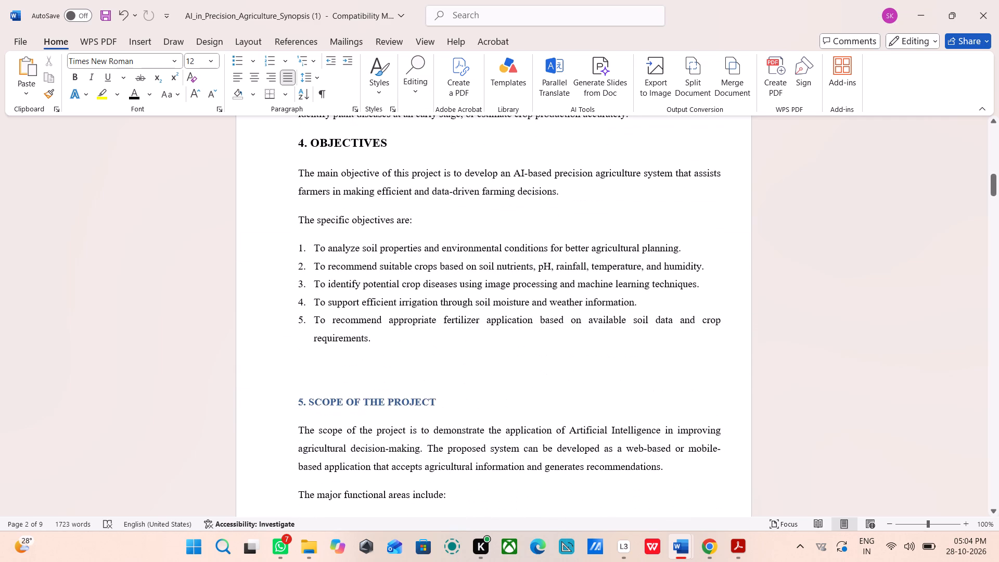
{"action": "left_click", "coordinate": [306, 385]}
{"action": "key", "text": "BackSpace"}
{"action": "key", "text": "BackSpace"}
{"action": "key", "text": "BackSpace"}
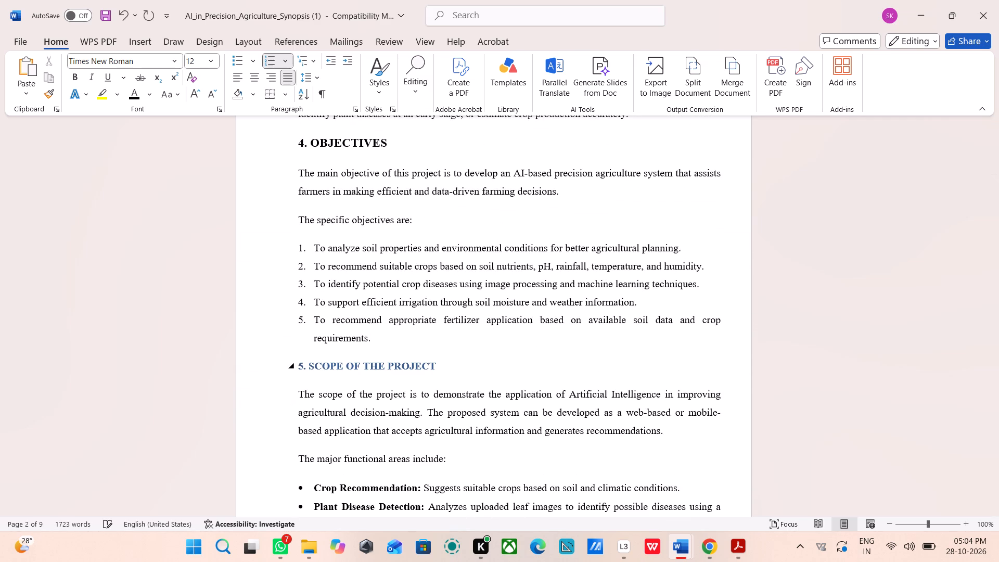
Make the 5. SCOPE OF THE PROJECT heading black and set its font size to 14, keeping it bold.
{"action": "left_click_drag", "start_coordinate": [298, 366], "coordinate": [426, 365]}
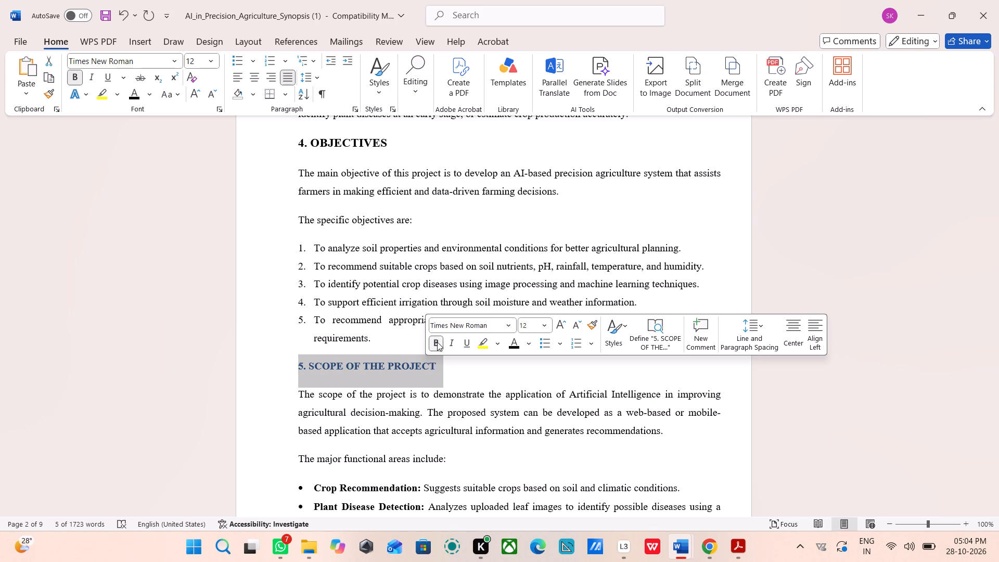
{"action": "left_click", "coordinate": [437, 342]}
{"action": "left_click", "coordinate": [437, 342]}
{"action": "left_click", "coordinate": [509, 347]}
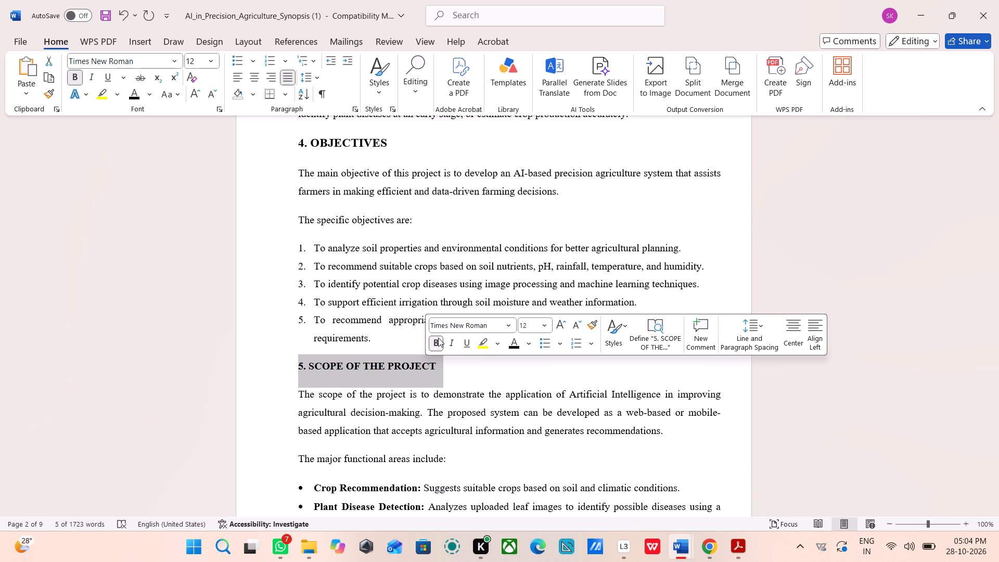
{"action": "left_click", "coordinate": [544, 324]}
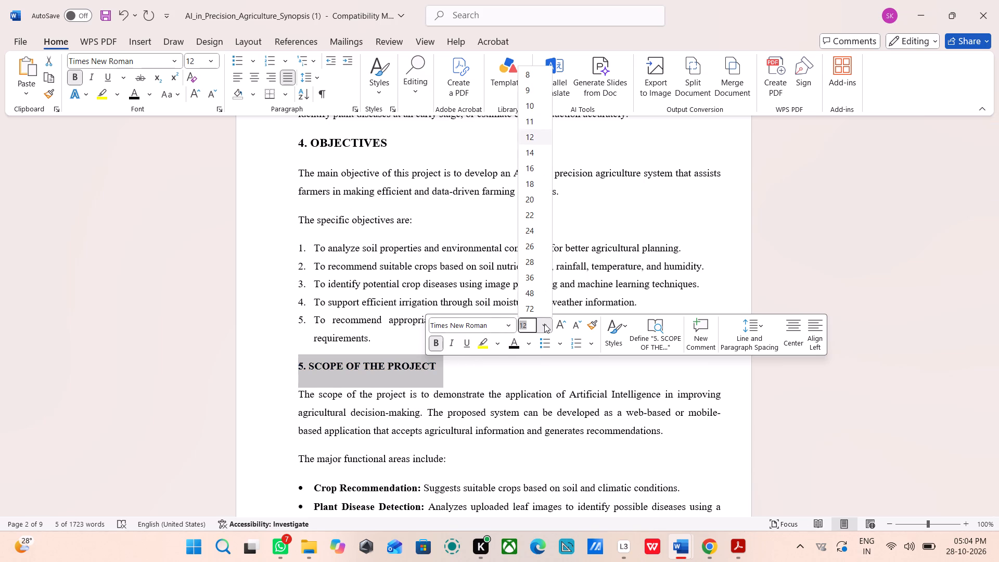
{"action": "left_click", "coordinate": [529, 156]}
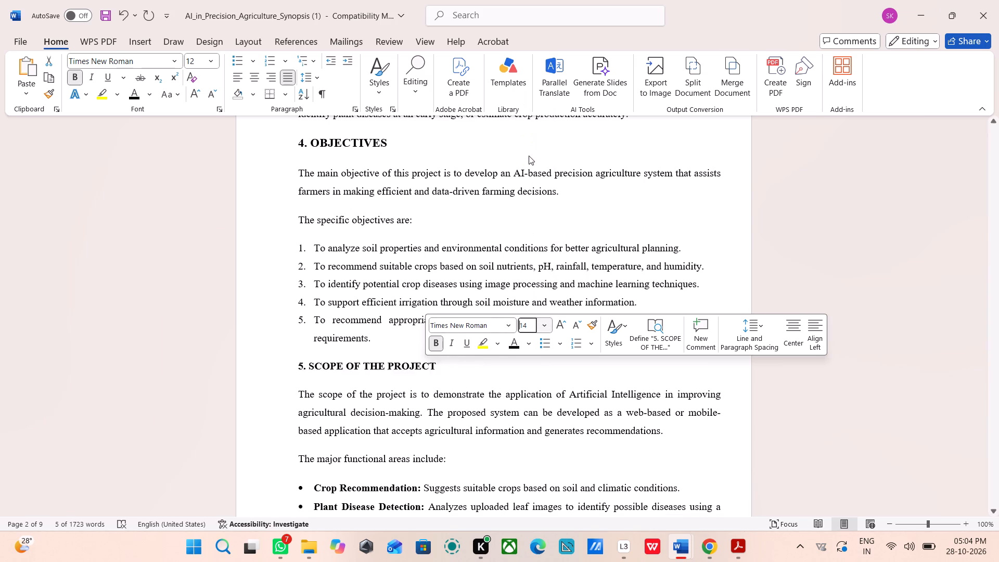
{"action": "left_click", "coordinate": [396, 268]}
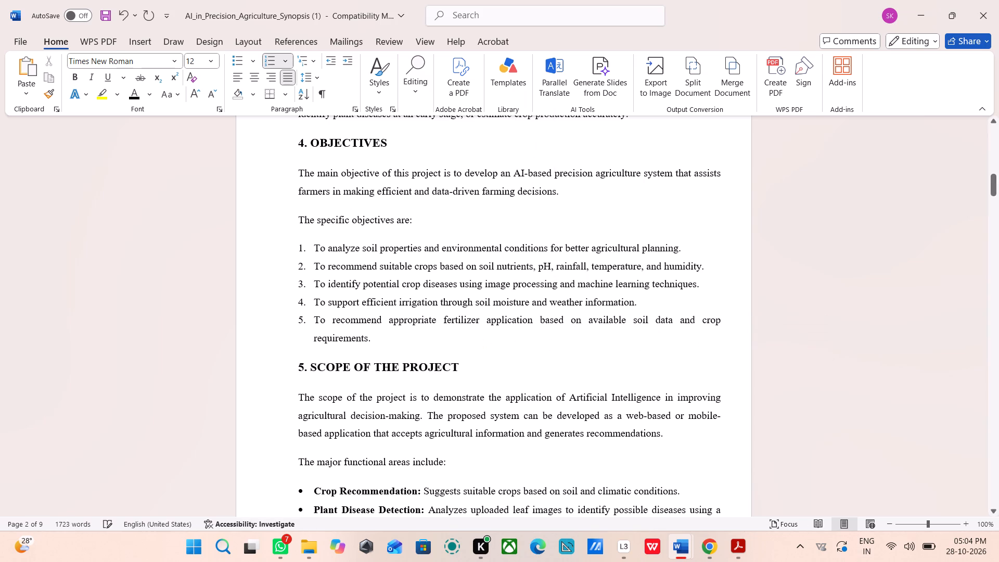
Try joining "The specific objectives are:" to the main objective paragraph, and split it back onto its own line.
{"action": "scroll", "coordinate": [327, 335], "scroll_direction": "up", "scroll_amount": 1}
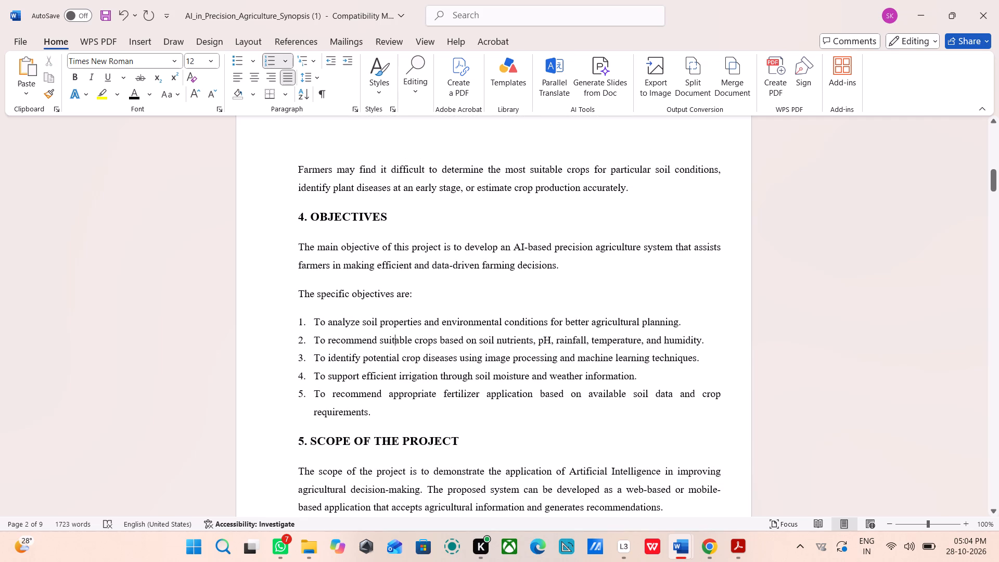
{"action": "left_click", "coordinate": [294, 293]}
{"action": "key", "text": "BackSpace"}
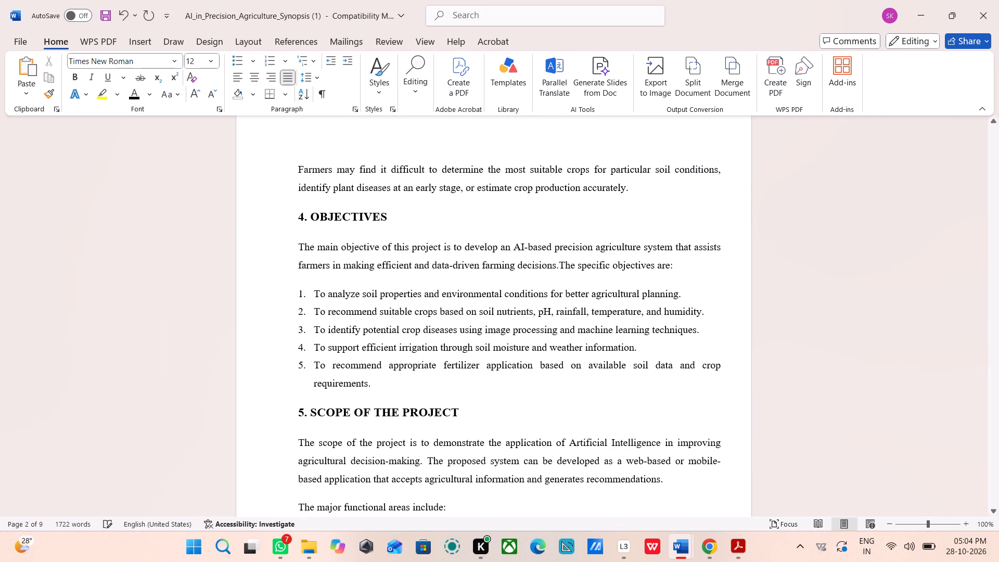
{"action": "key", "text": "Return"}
Delete the Farmer Information System bullet and the following "The project may initially focus" paragraph from the project scope, including its leftover full stop.
{"action": "scroll", "coordinate": [294, 293], "scroll_direction": "down", "scroll_amount": 2}
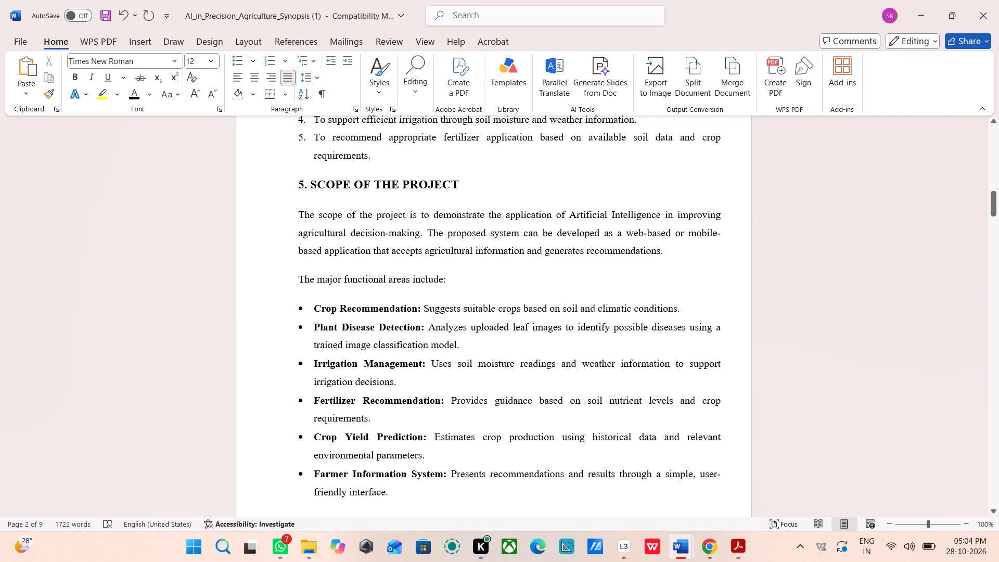
{"action": "scroll", "coordinate": [286, 311], "scroll_direction": "down", "scroll_amount": 1}
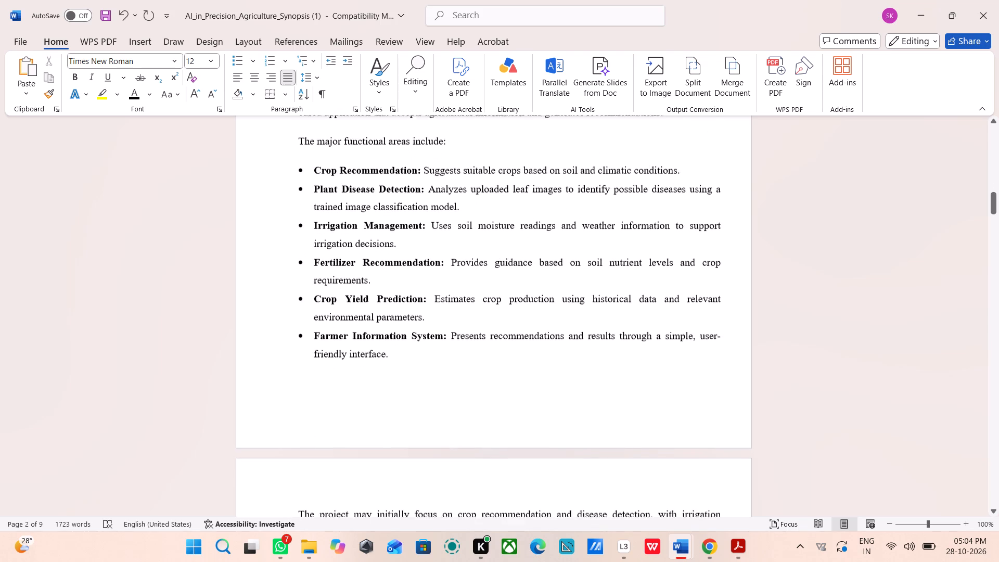
{"action": "scroll", "coordinate": [286, 311], "scroll_direction": "down", "scroll_amount": 1}
{"action": "left_click_drag", "start_coordinate": [297, 283], "coordinate": [508, 554]}
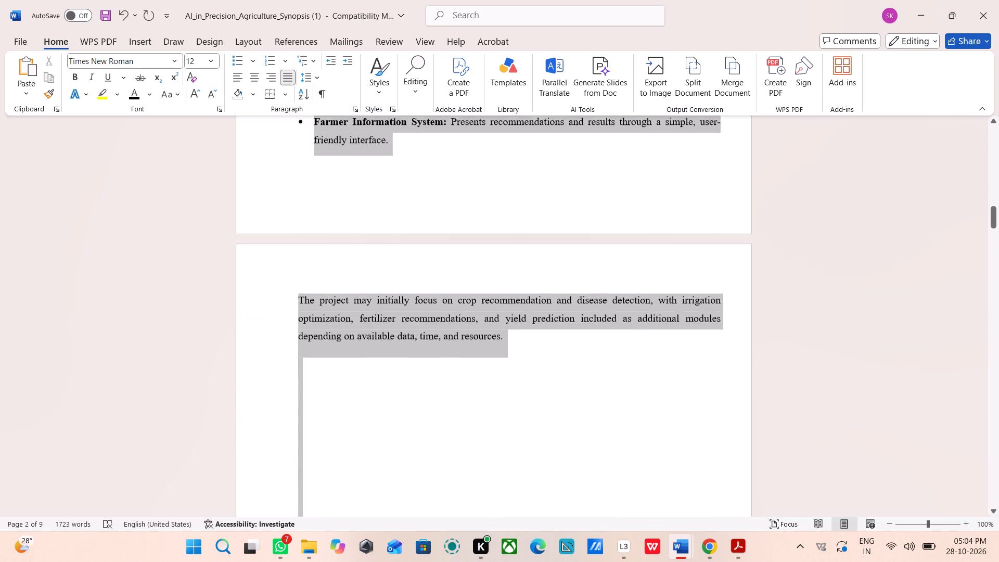
{"action": "left_click_drag", "start_coordinate": [508, 554], "coordinate": [500, 207]}
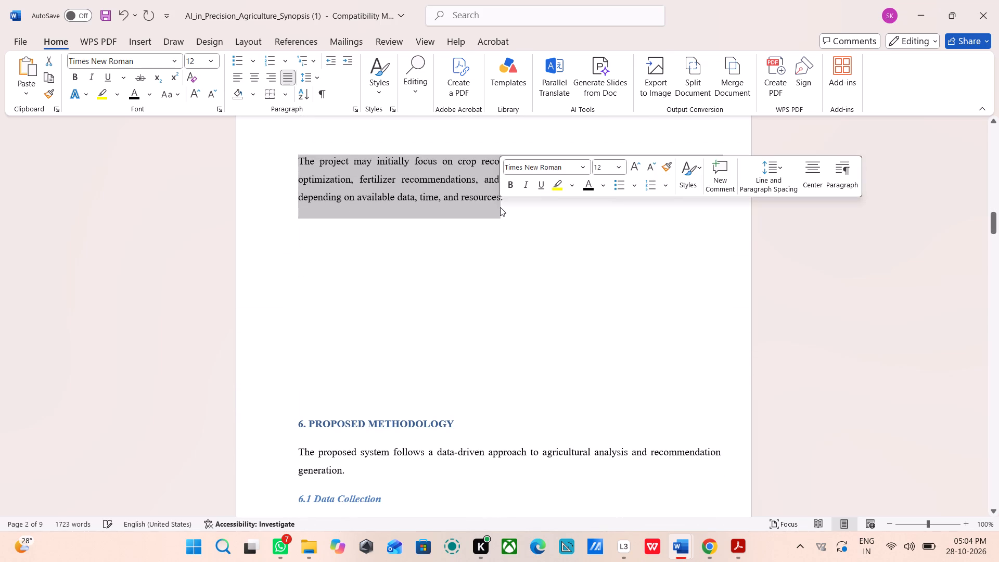
{"action": "key", "text": "BackSpace"}
{"action": "scroll", "coordinate": [500, 207], "scroll_direction": "up", "scroll_amount": 3}
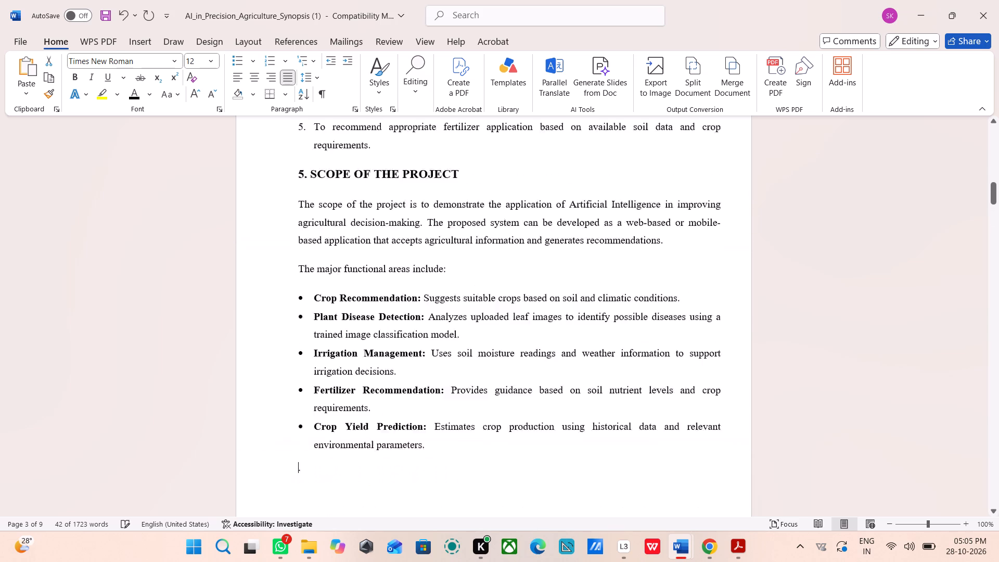
{"action": "scroll", "coordinate": [500, 207], "scroll_direction": "down", "scroll_amount": 1}
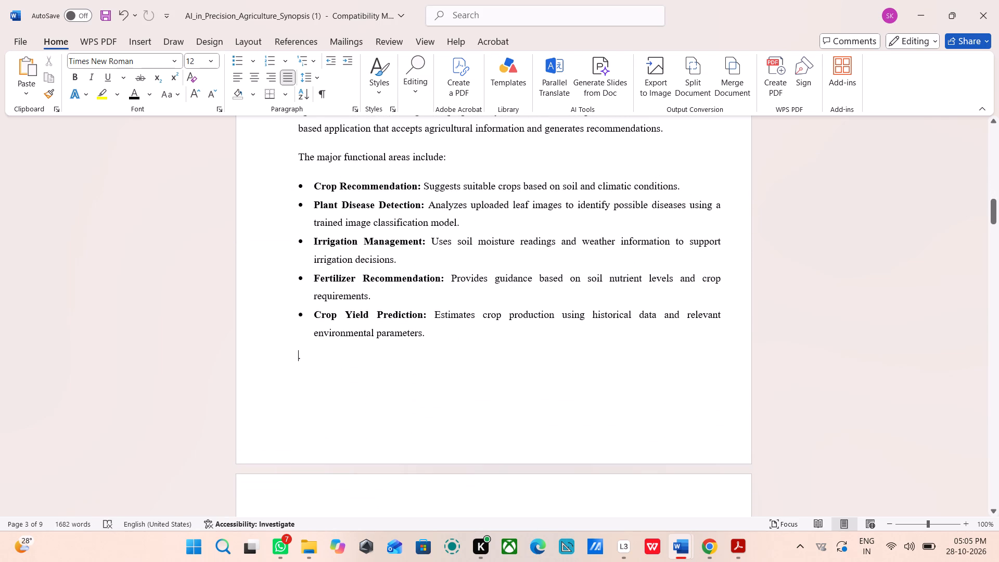
{"action": "key", "text": "Delete"}
Look over the edited sections from the problem statement onward and the methodology down to 6.7 Result Generation.
{"action": "scroll", "coordinate": [556, 115], "scroll_direction": "up", "scroll_amount": 4}
{"action": "scroll", "coordinate": [521, 174], "scroll_direction": "up", "scroll_amount": 5}
{"action": "scroll", "coordinate": [521, 174], "scroll_direction": "down", "scroll_amount": 1}
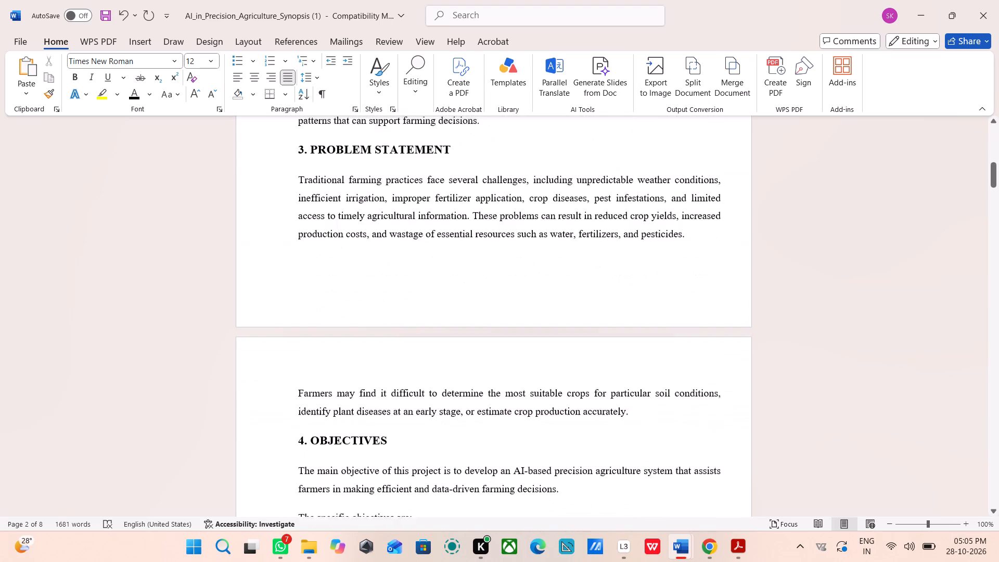
{"action": "scroll", "coordinate": [521, 174], "scroll_direction": "down", "scroll_amount": 3}
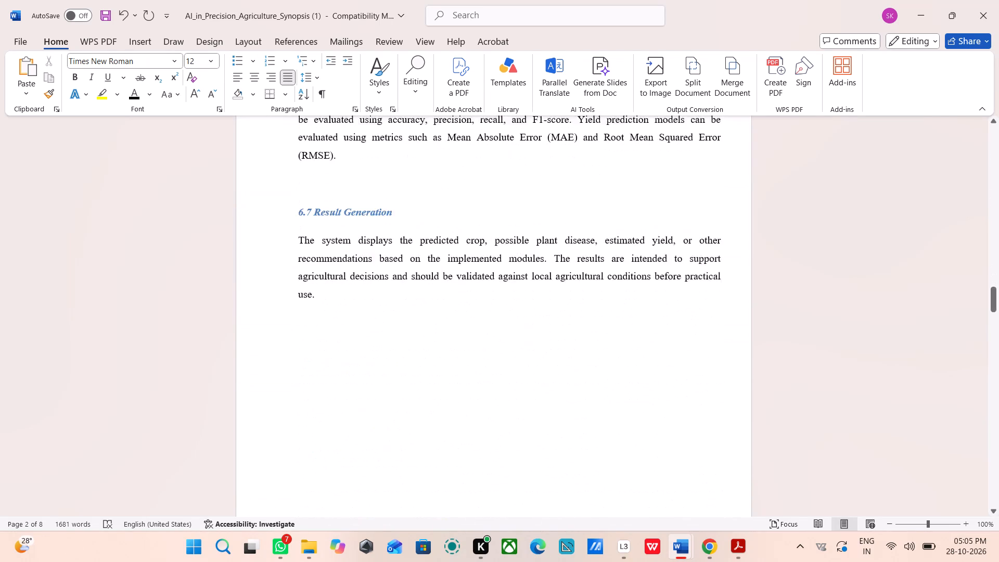
Set the 6. PROPOSED METHODOLOGY heading to font size 14 and make it black.
{"action": "scroll", "coordinate": [521, 174], "scroll_direction": "down", "scroll_amount": 8}
{"action": "scroll", "coordinate": [521, 174], "scroll_direction": "up", "scroll_amount": 3}
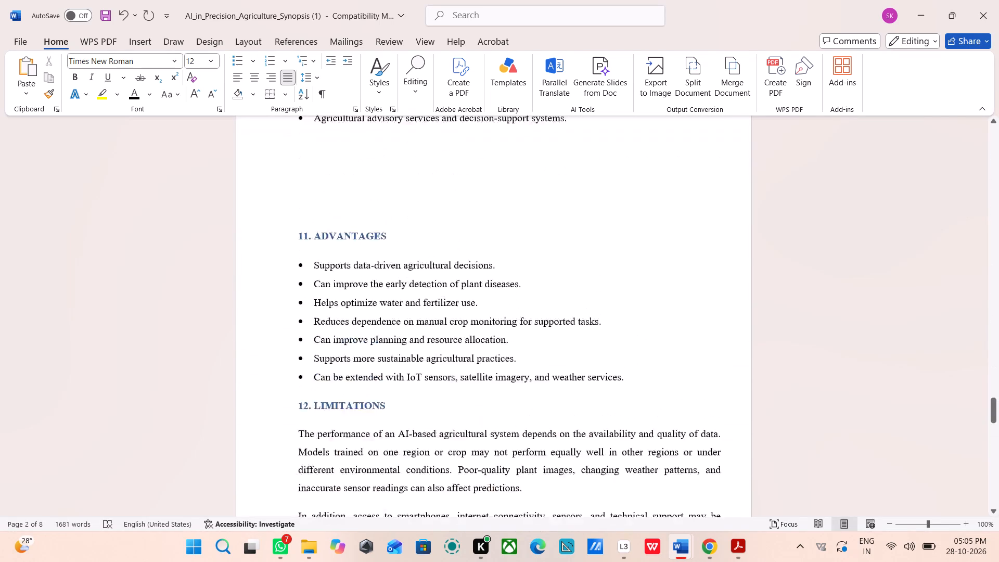
{"action": "scroll", "coordinate": [521, 174], "scroll_direction": "up", "scroll_amount": 10}
{"action": "scroll", "coordinate": [521, 174], "scroll_direction": "down", "scroll_amount": 3}
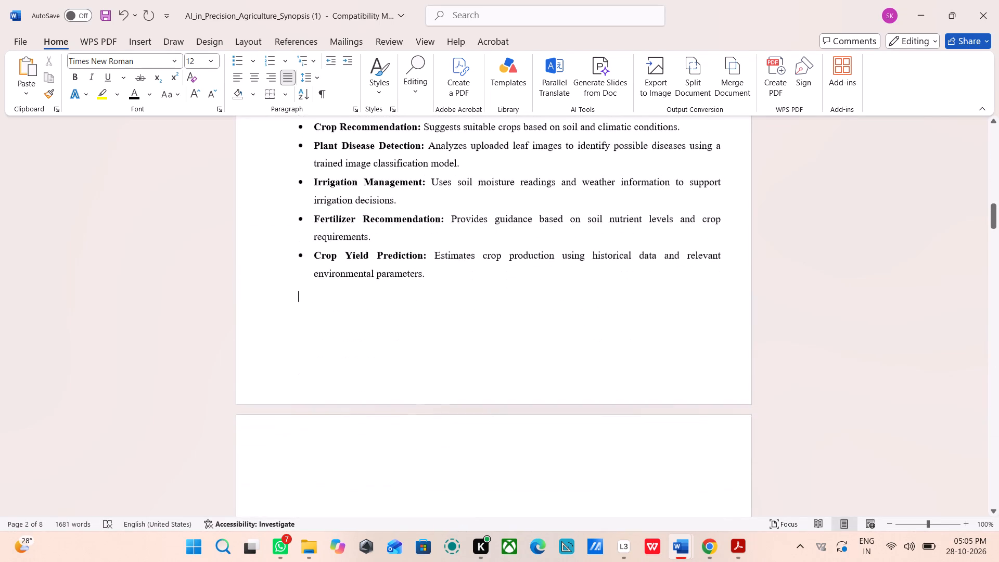
{"action": "scroll", "coordinate": [521, 174], "scroll_direction": "down", "scroll_amount": 1}
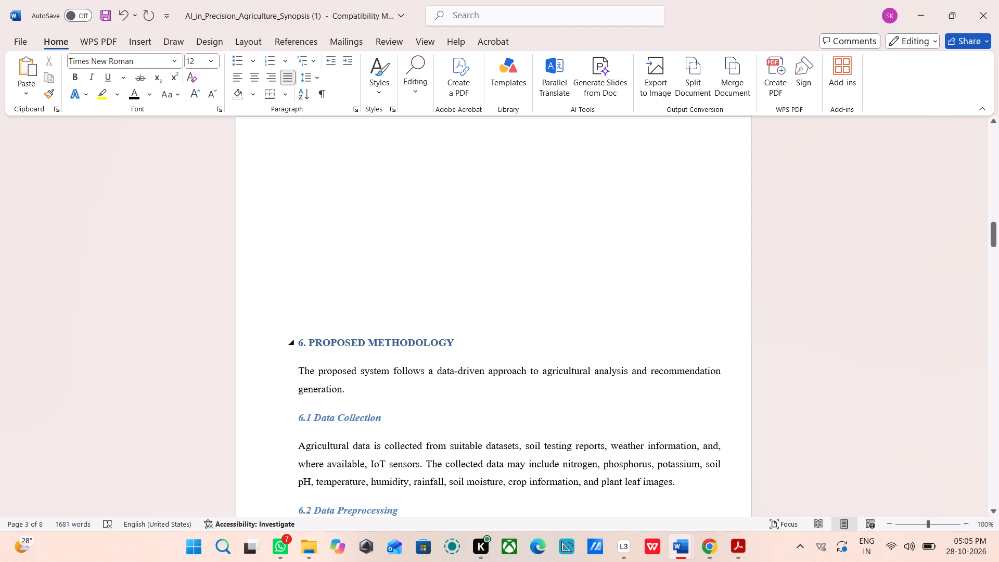
{"action": "left_click_drag", "start_coordinate": [297, 340], "coordinate": [471, 311]}
{"action": "left_click_drag", "start_coordinate": [471, 311], "coordinate": [463, 343]}
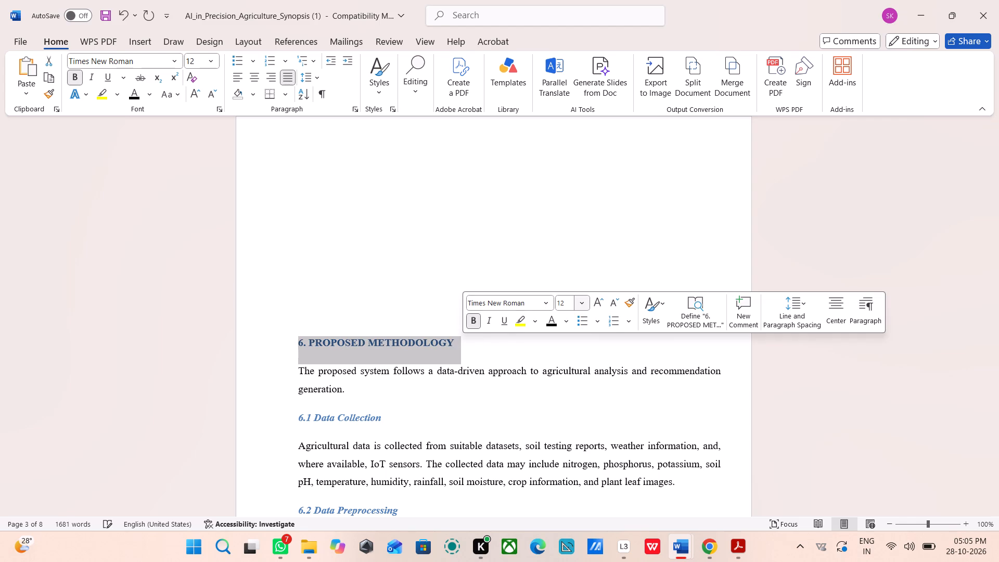
{"action": "left_click", "coordinate": [580, 299]}
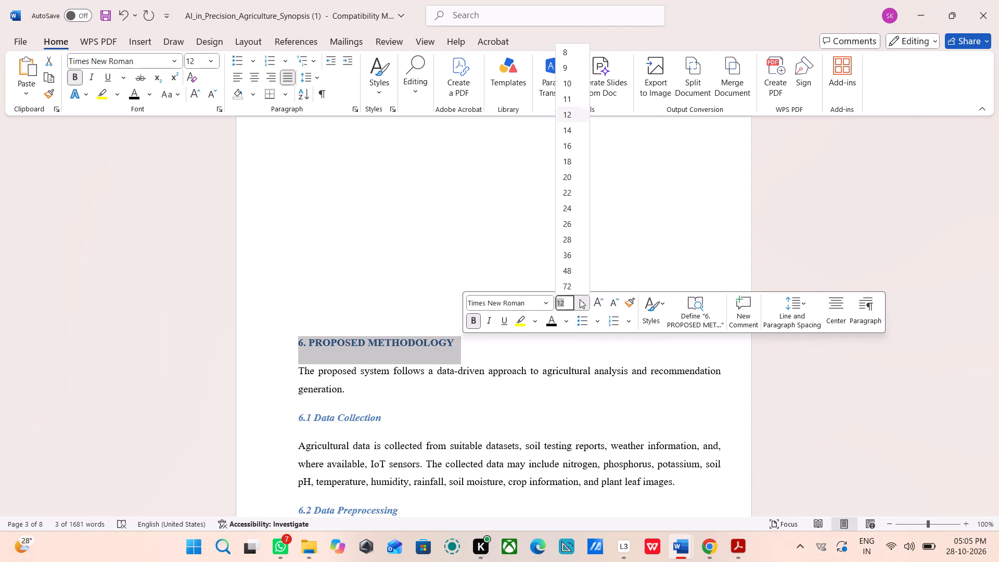
{"action": "left_click", "coordinate": [580, 299]}
{"action": "left_click", "coordinate": [580, 299]}
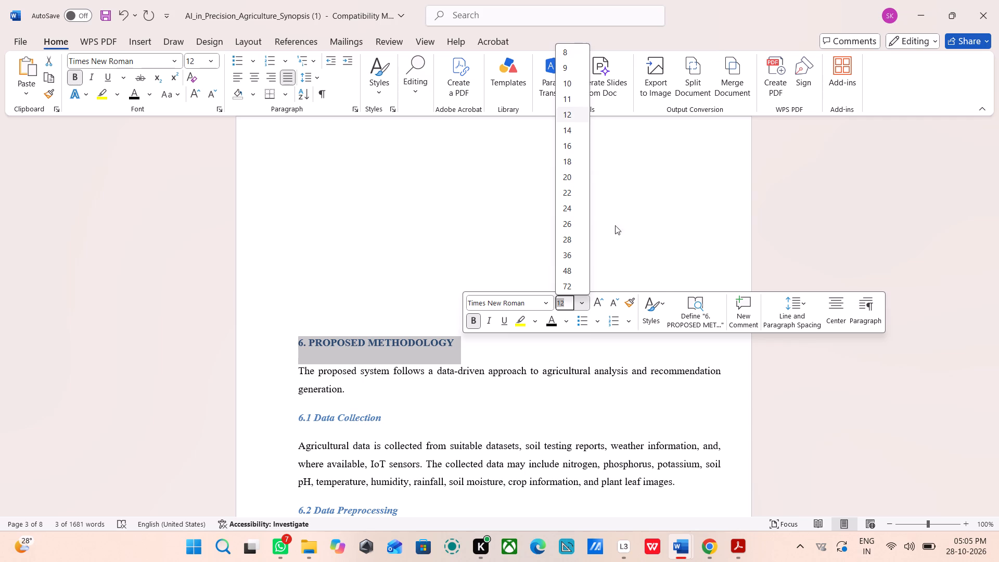
{"action": "left_click", "coordinate": [572, 128]}
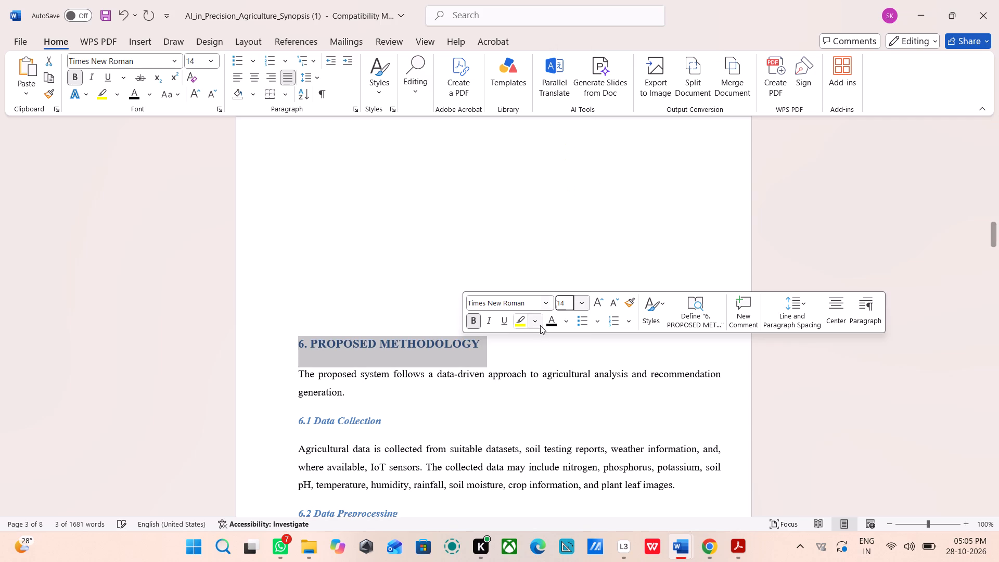
{"action": "left_click", "coordinate": [553, 316]}
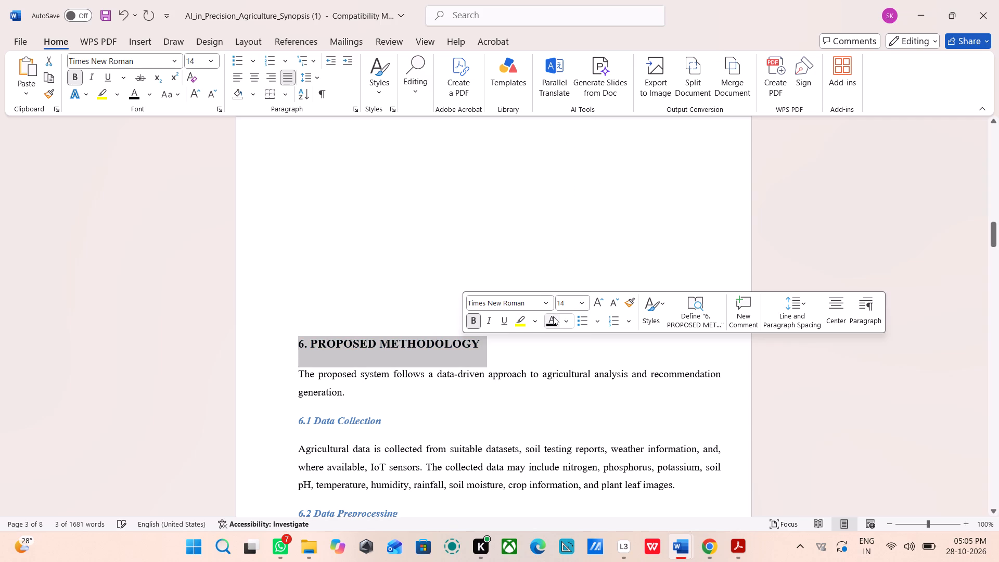
{"action": "double_click", "coordinate": [553, 322]}
Remove the blank lines above the 6. PROPOSED METHODOLOGY heading so it starts at the top of its page.
{"action": "left_click", "coordinate": [298, 341]}
{"action": "left_click", "coordinate": [298, 341]}
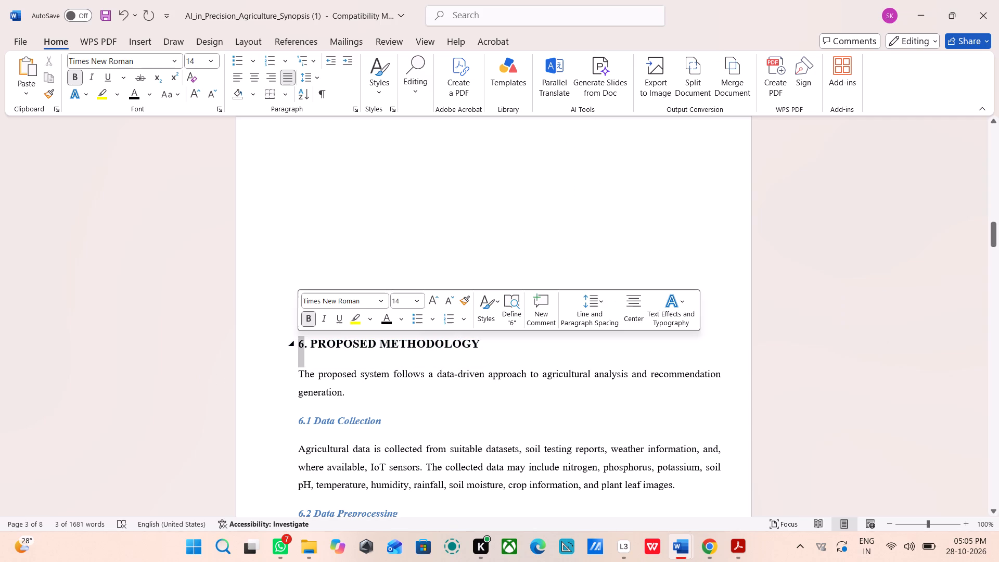
{"action": "left_click", "coordinate": [298, 341]}
{"action": "key", "text": "BackSpace"}
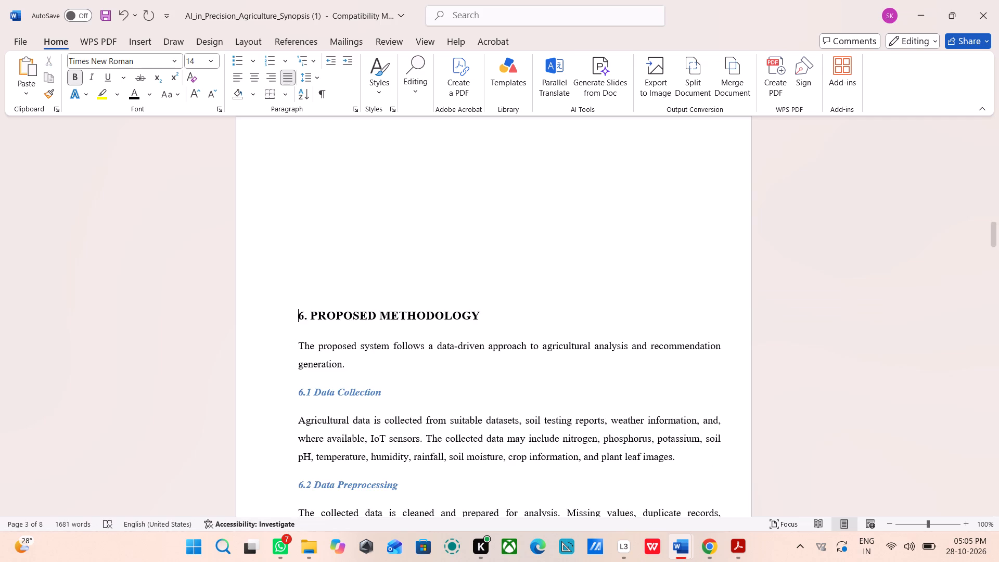
{"action": "key", "text": "BackSpace"}
{"action": "key", "text": "BackSpace"}
{"action": "key", "text": "BackSpace"}
{"action": "key", "text": "BackSpace"}
{"action": "key", "text": "BackSpace"}
{"action": "scroll", "coordinate": [298, 341], "scroll_direction": "up", "scroll_amount": 2}
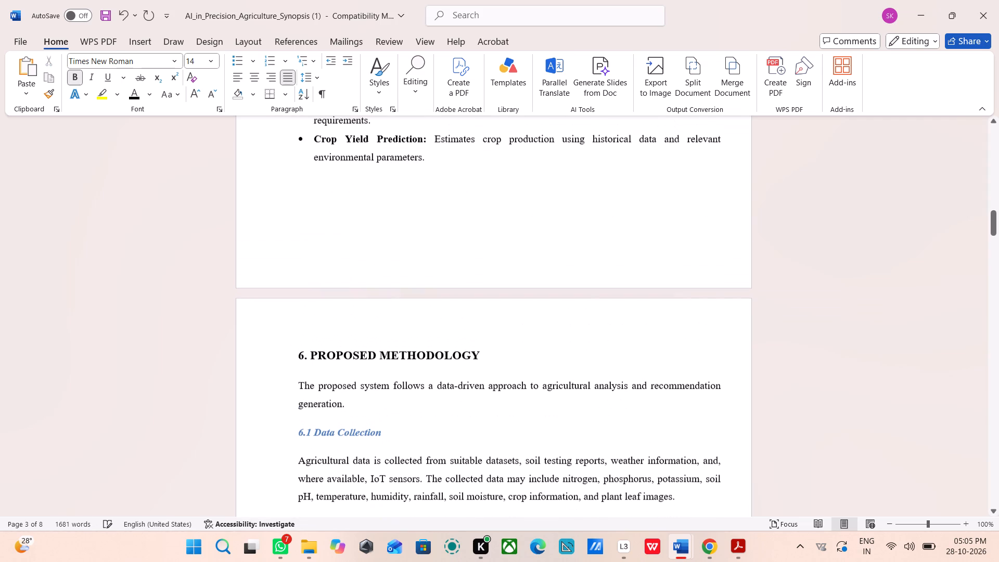
{"action": "key", "text": "BackSpace"}
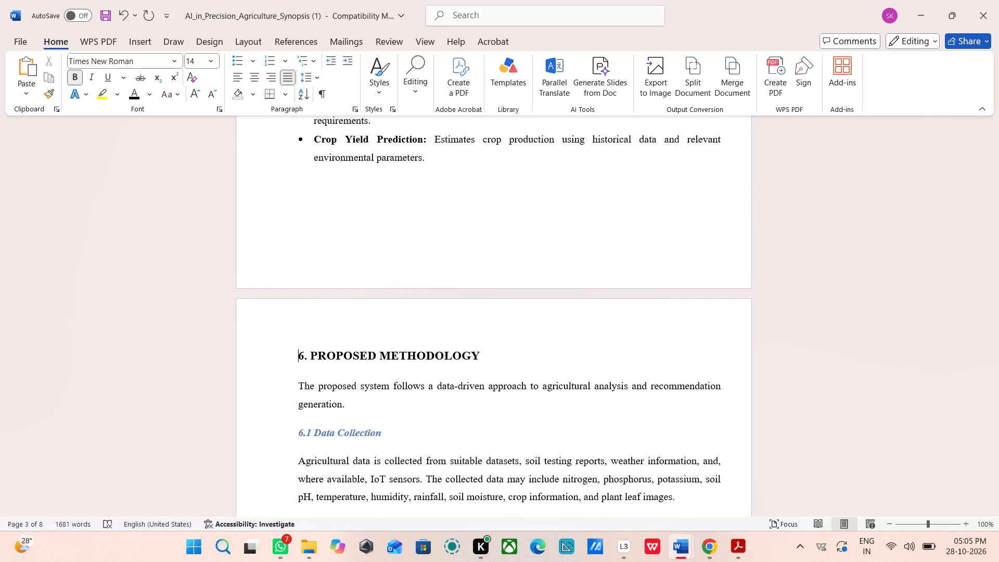
Make the 6.1 Data Collection subheading black and set its font size to 14.
{"action": "scroll", "coordinate": [298, 341], "scroll_direction": "up", "scroll_amount": 2}
{"action": "scroll", "coordinate": [298, 341], "scroll_direction": "down", "scroll_amount": 1}
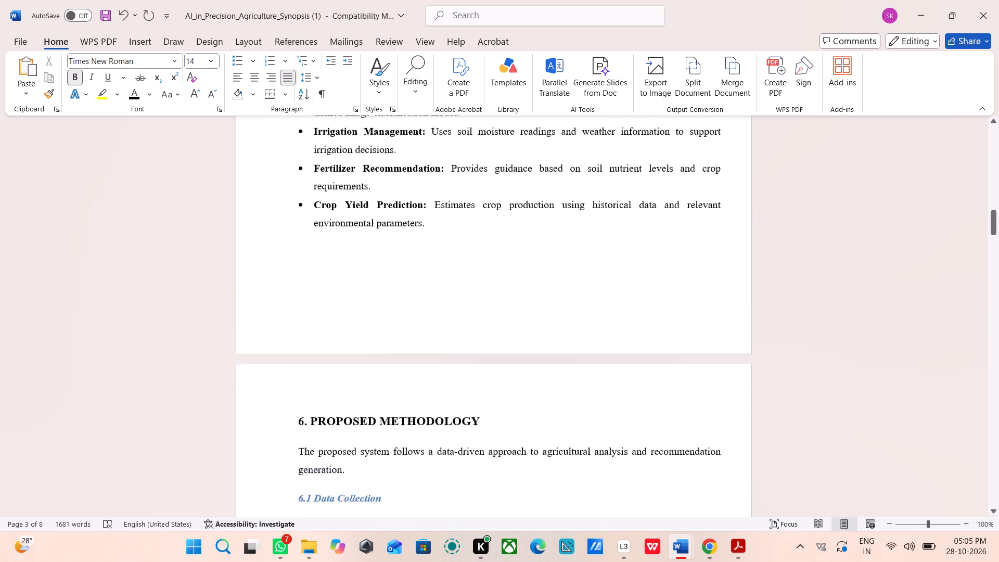
{"action": "scroll", "coordinate": [298, 341], "scroll_direction": "down", "scroll_amount": 1}
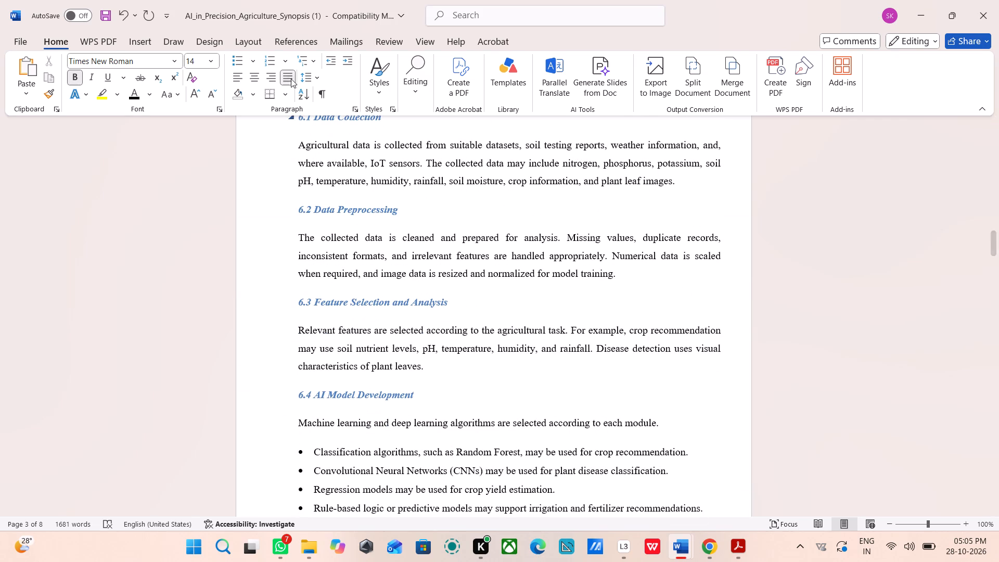
{"action": "scroll", "coordinate": [297, 129], "scroll_direction": "up", "scroll_amount": 1}
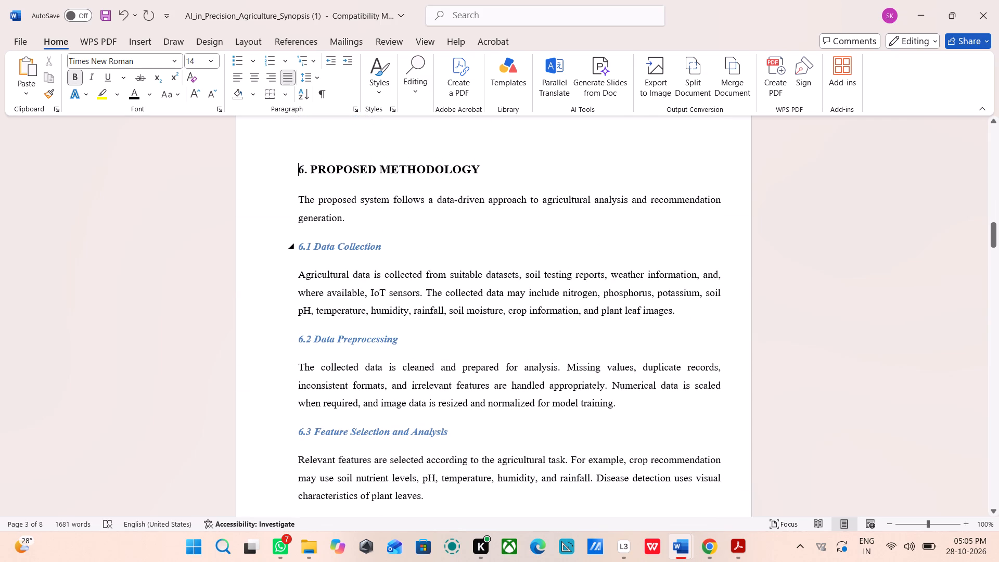
{"action": "left_click_drag", "start_coordinate": [299, 249], "coordinate": [366, 251]}
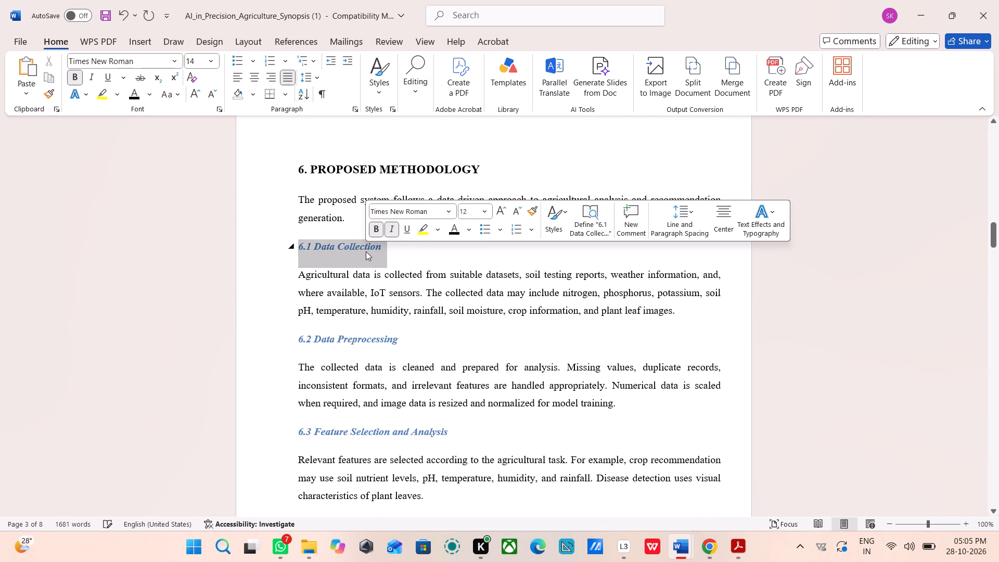
{"action": "left_click", "coordinate": [450, 233]}
{"action": "left_click", "coordinate": [484, 211]}
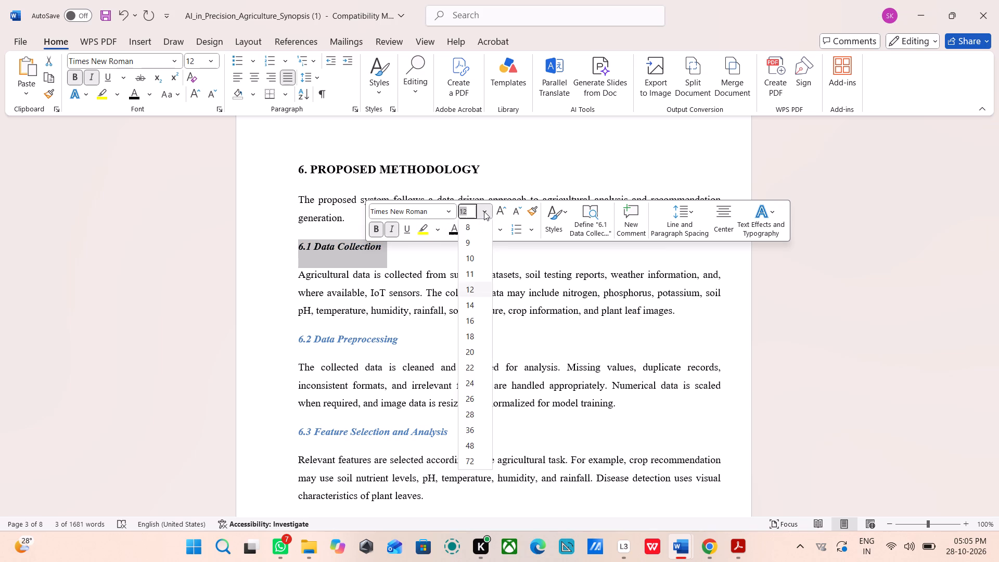
{"action": "left_click", "coordinate": [469, 306]}
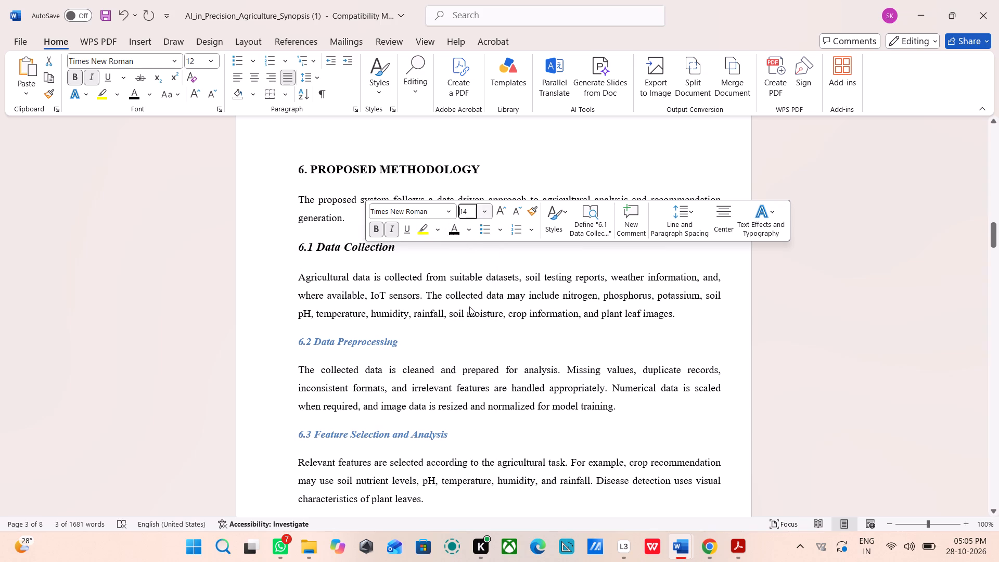
{"action": "left_click", "coordinate": [399, 258]}
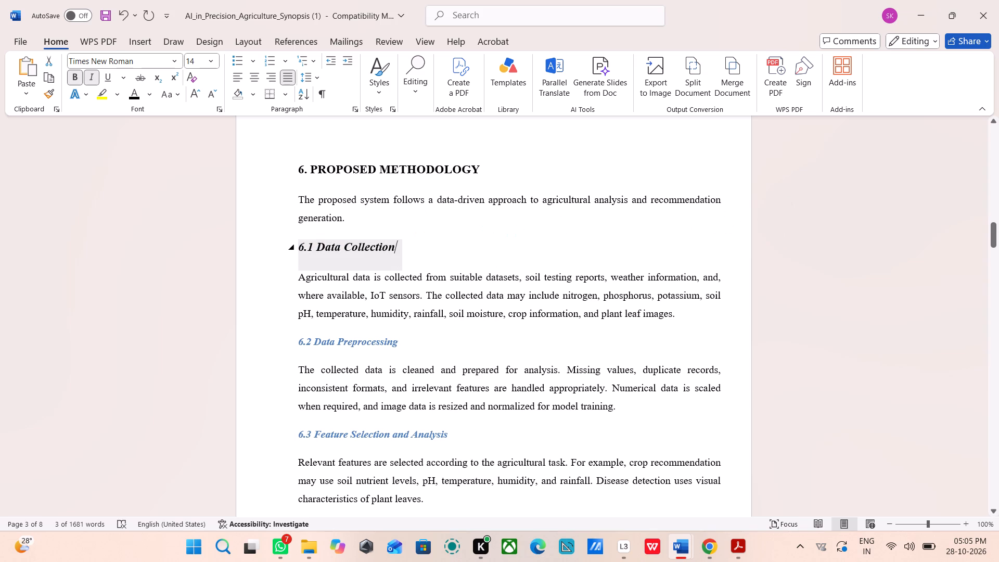
Set the 6.2 Data Preprocessing subheading to font size 14 and make it black.
{"action": "left_click_drag", "start_coordinate": [397, 348], "coordinate": [328, 346]}
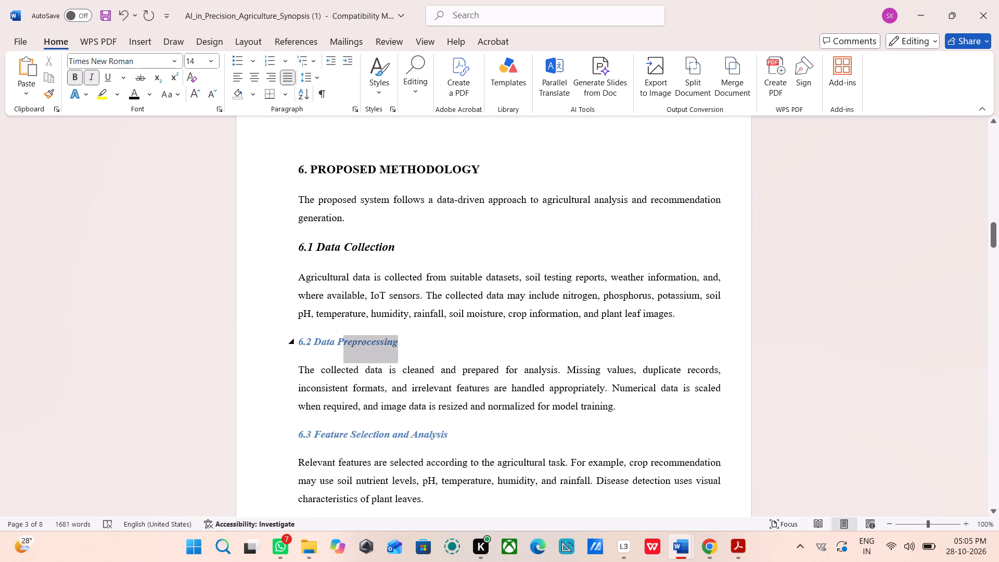
{"action": "left_click_drag", "start_coordinate": [328, 346], "coordinate": [276, 348]}
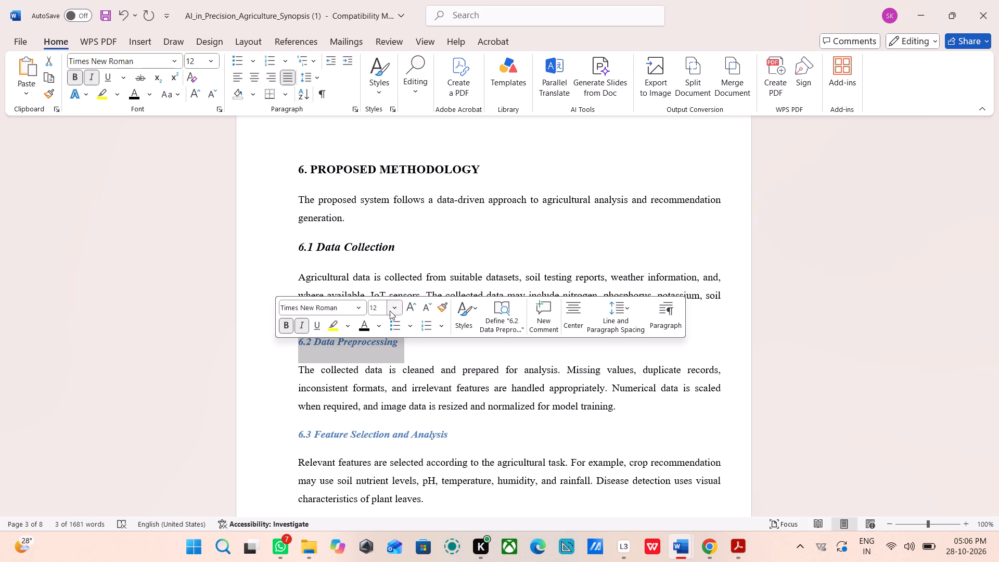
{"action": "left_click", "coordinate": [390, 311]}
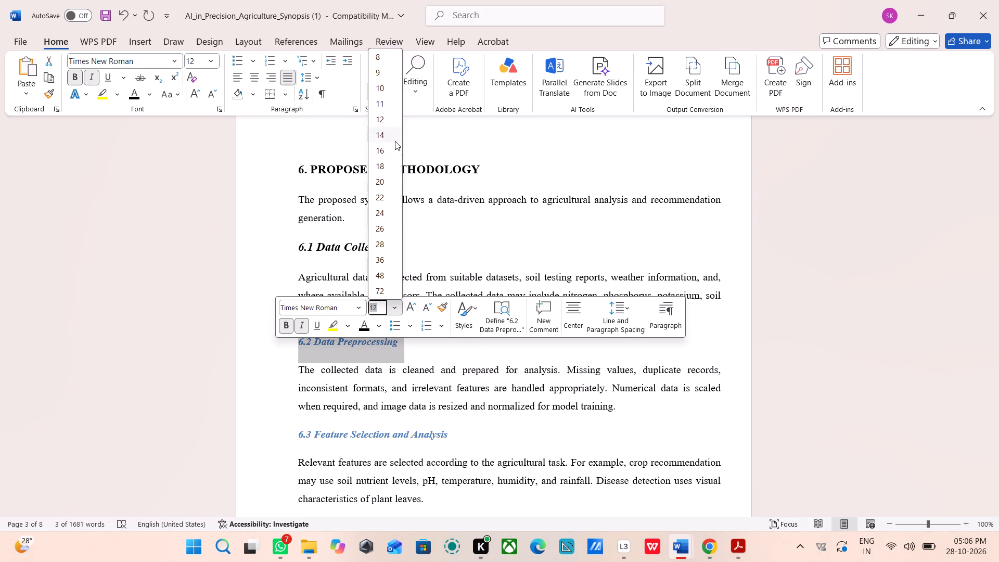
{"action": "left_click", "coordinate": [391, 135]}
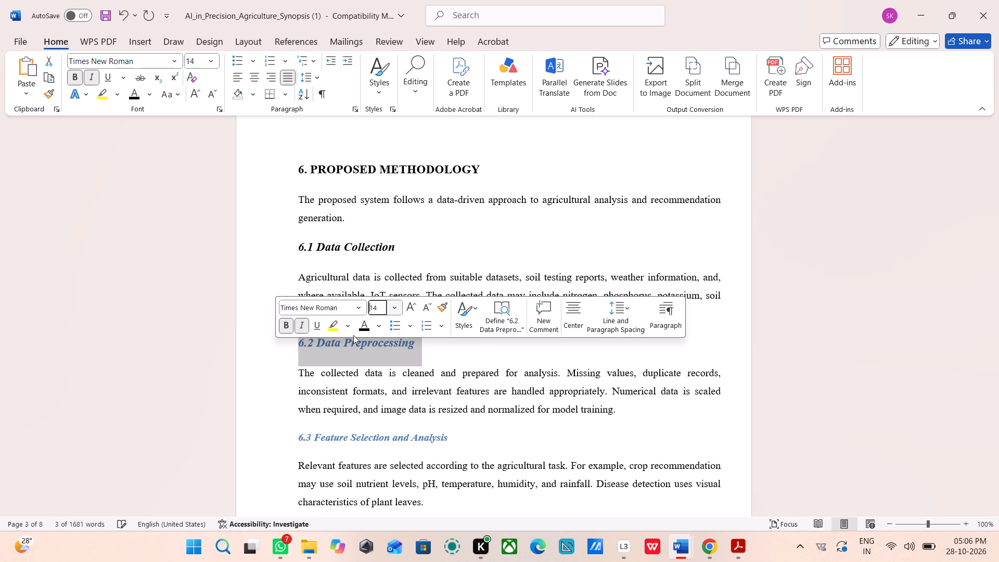
{"action": "left_click", "coordinate": [365, 331]}
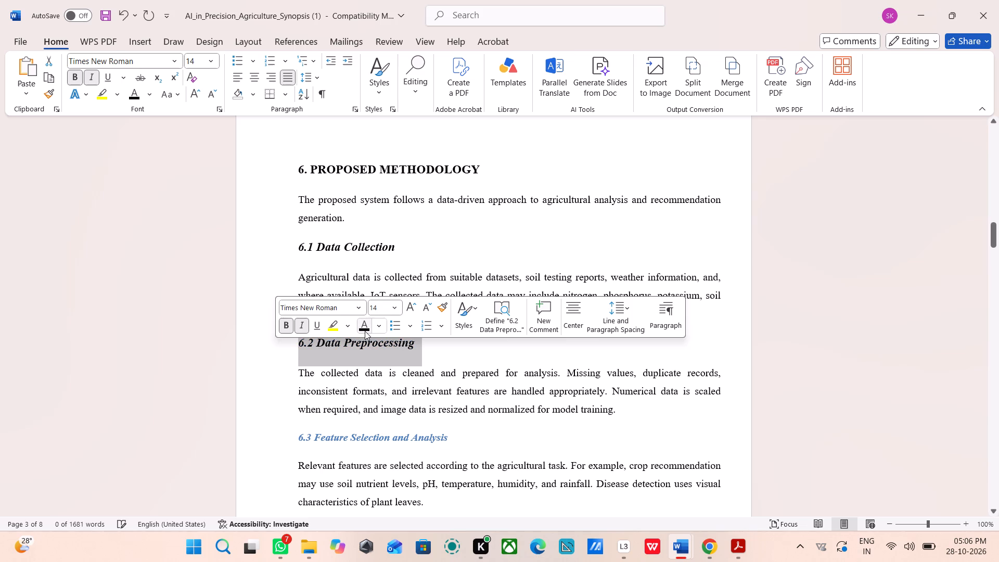
{"action": "left_click", "coordinate": [252, 374]}
{"action": "left_click", "coordinate": [252, 374]}
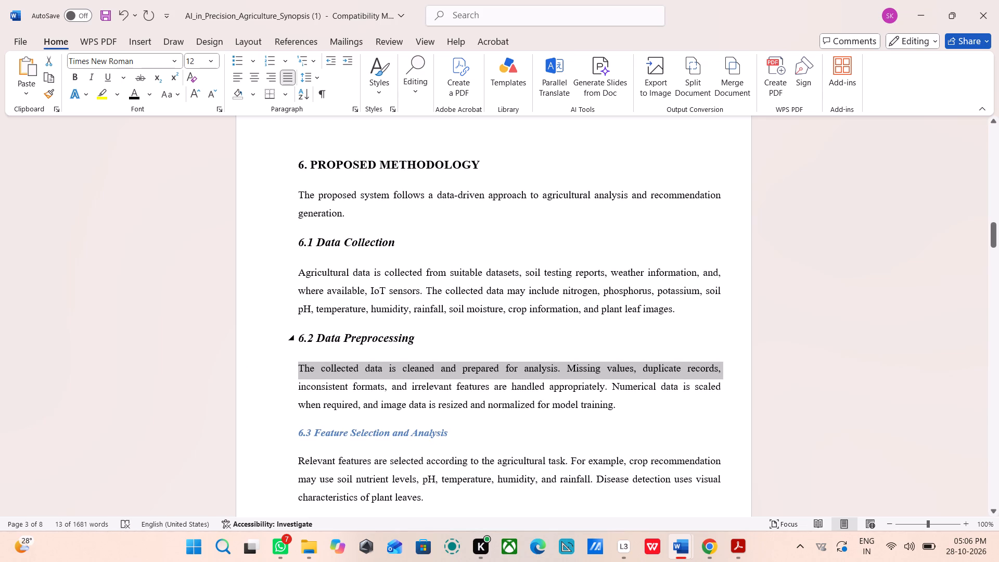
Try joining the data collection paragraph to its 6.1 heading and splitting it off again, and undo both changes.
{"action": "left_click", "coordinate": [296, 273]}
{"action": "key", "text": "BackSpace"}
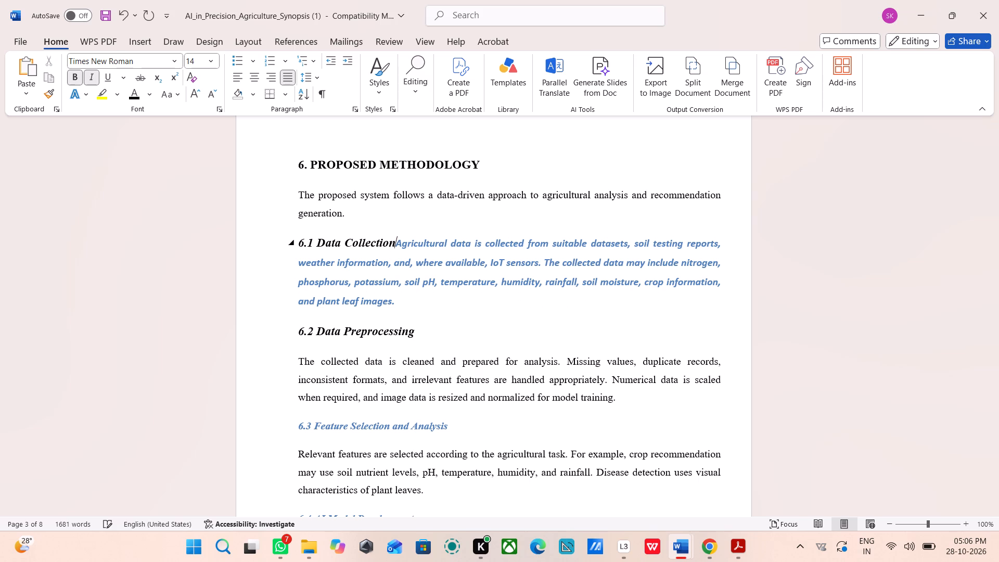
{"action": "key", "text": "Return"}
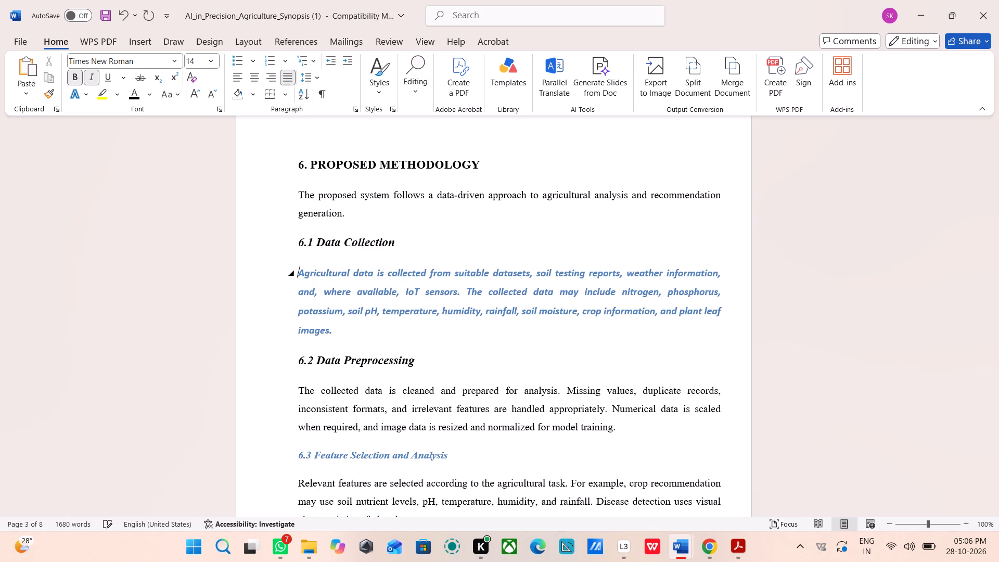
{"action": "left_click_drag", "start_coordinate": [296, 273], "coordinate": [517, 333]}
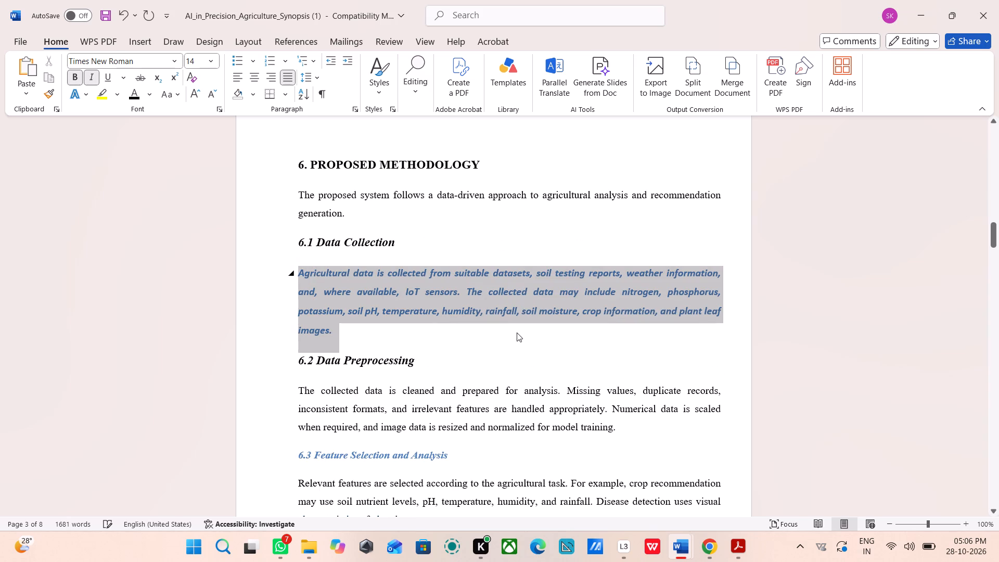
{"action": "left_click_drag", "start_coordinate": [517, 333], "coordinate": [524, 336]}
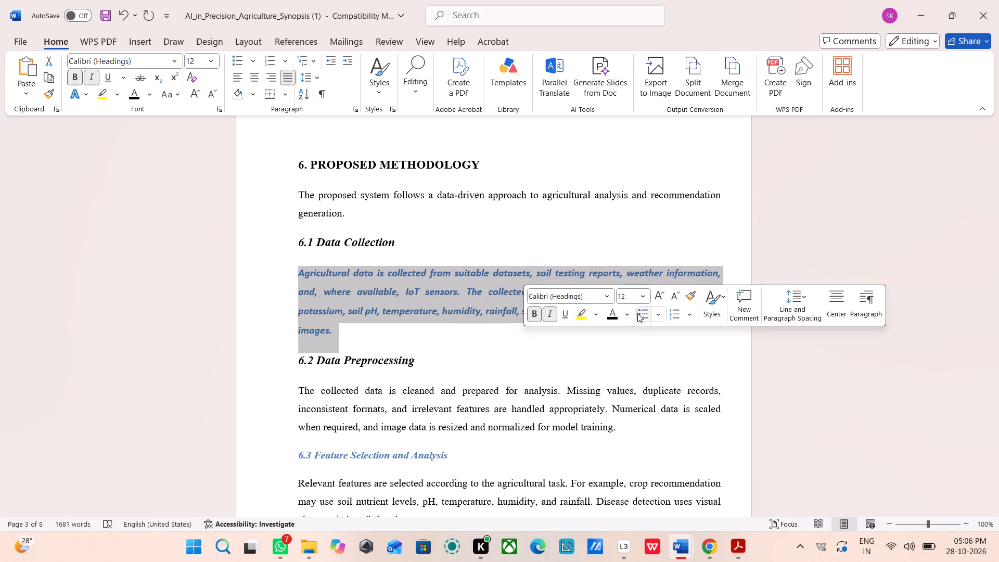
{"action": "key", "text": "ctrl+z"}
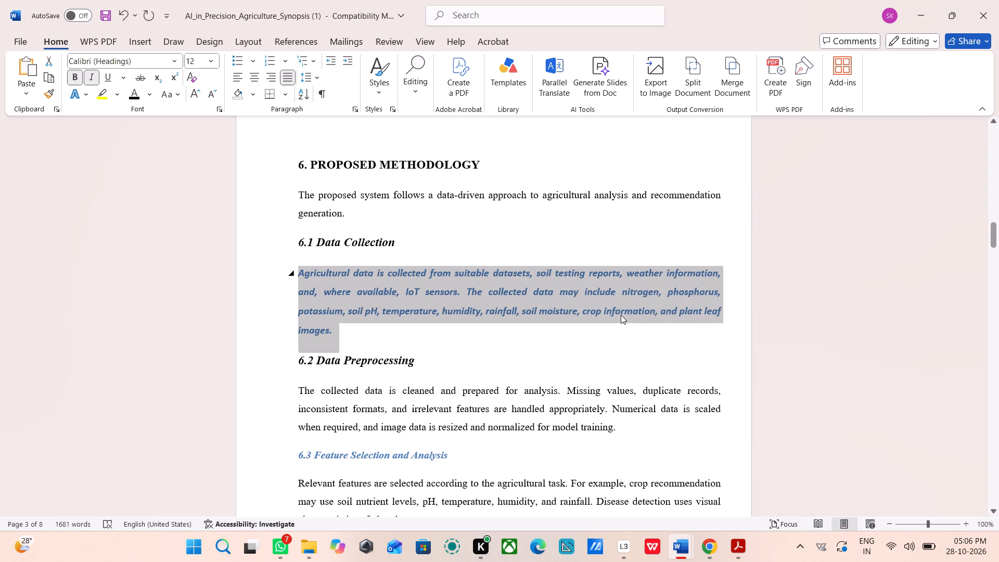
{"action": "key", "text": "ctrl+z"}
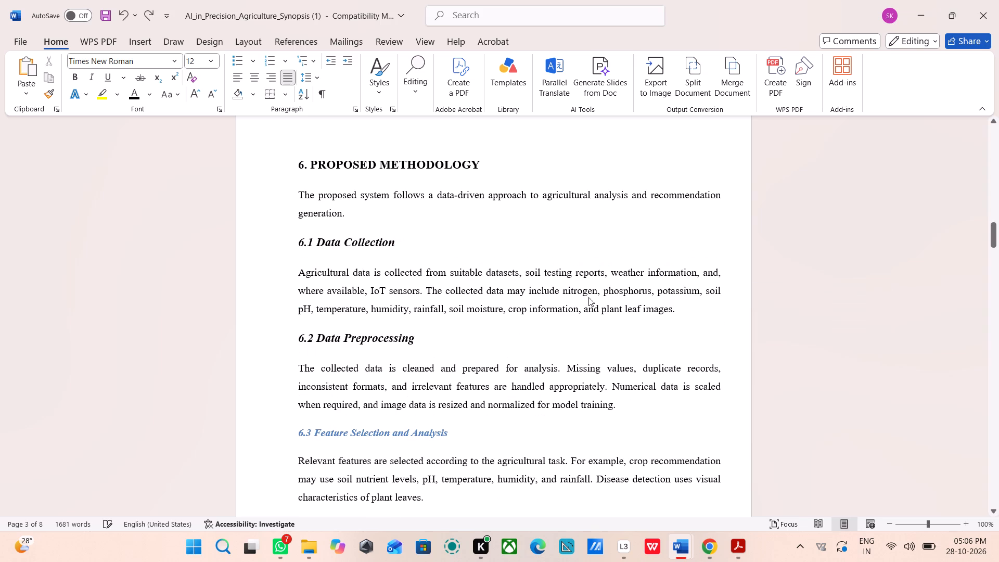
Set the 6.3 Feature Selection and Analysis subheading to font size 14 and make it black.
{"action": "scroll", "coordinate": [422, 257], "scroll_direction": "down", "scroll_amount": 2}
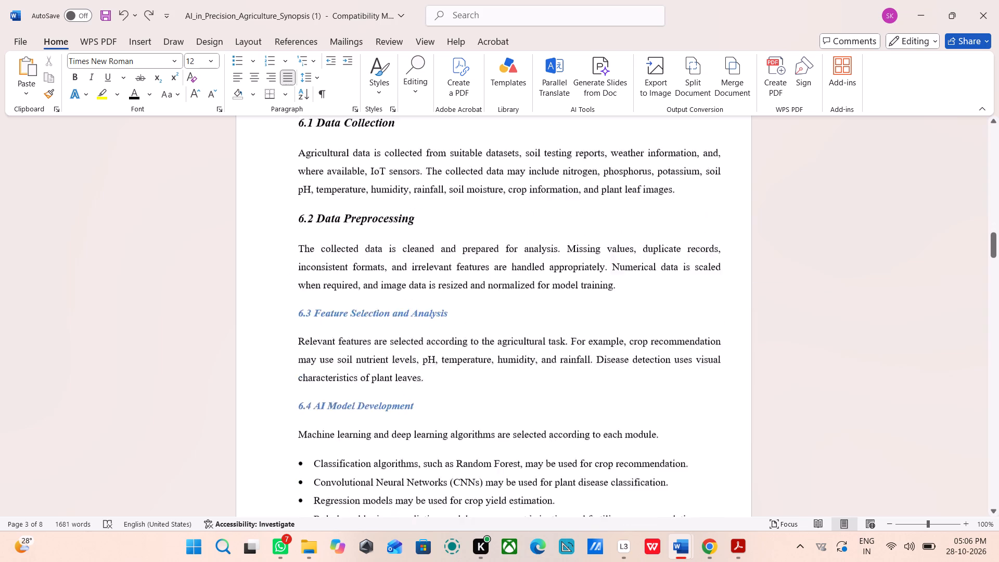
{"action": "left_click_drag", "start_coordinate": [300, 269], "coordinate": [312, 269]}
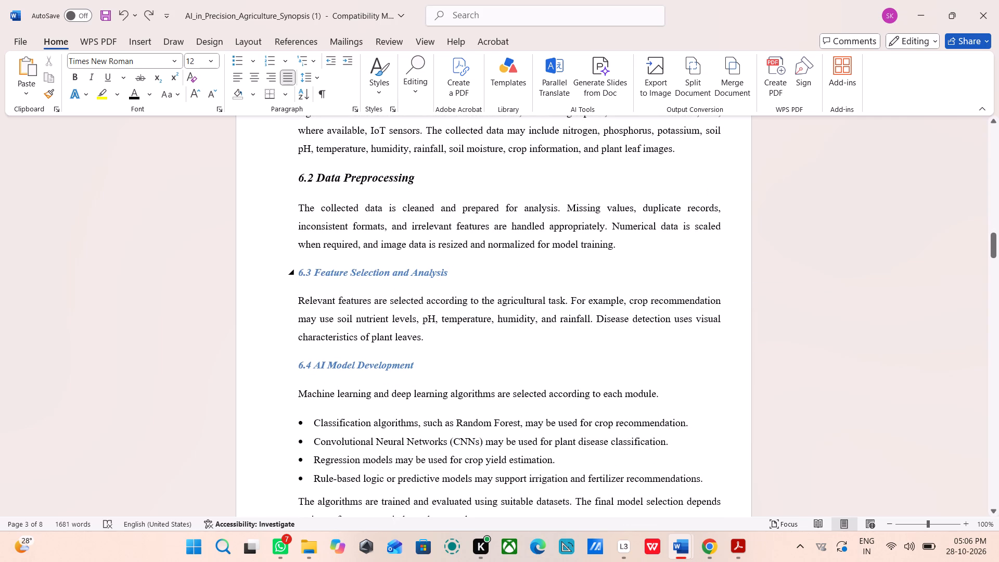
{"action": "left_click_drag", "start_coordinate": [312, 269], "coordinate": [457, 278]}
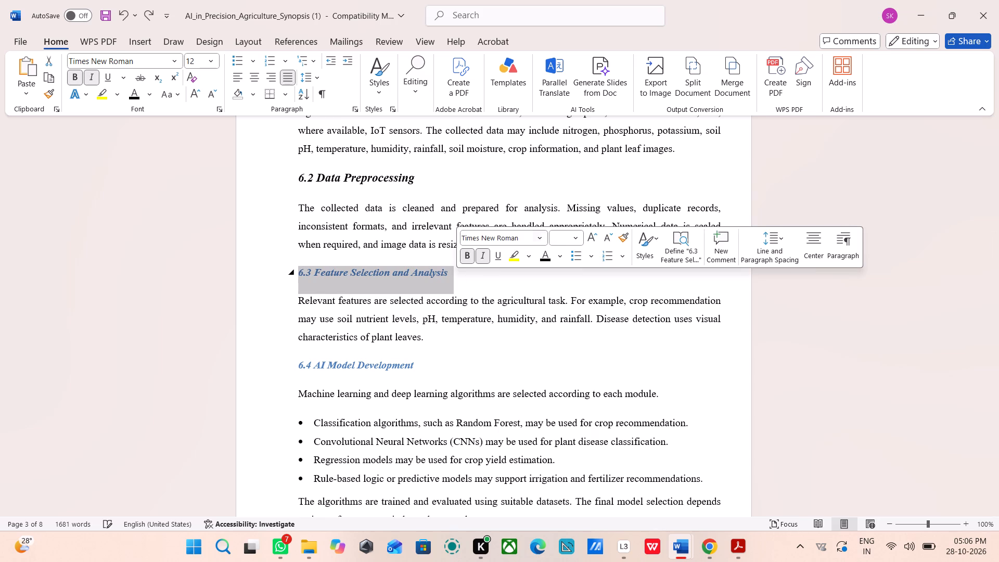
{"action": "left_click", "coordinate": [571, 236]}
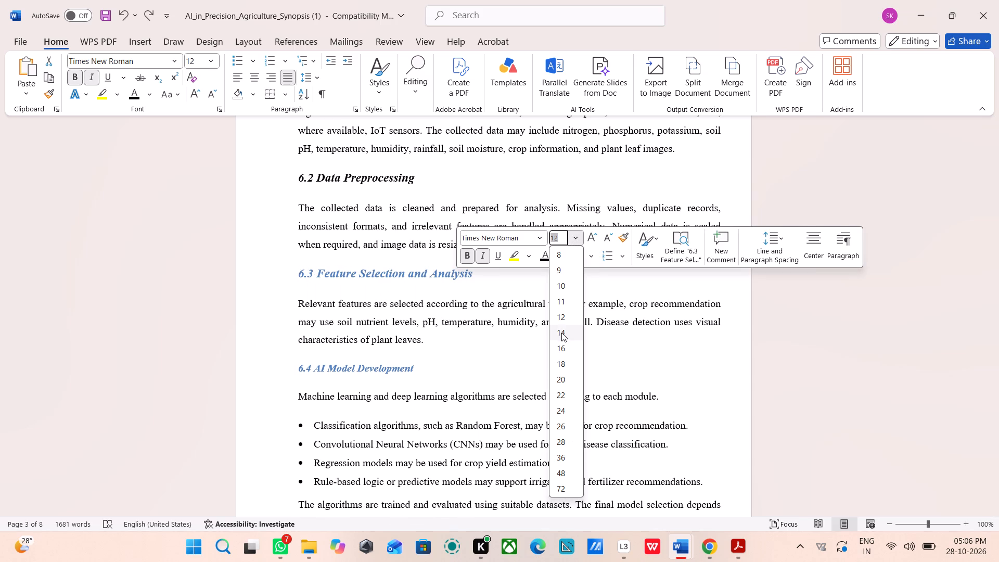
{"action": "left_click", "coordinate": [560, 334]}
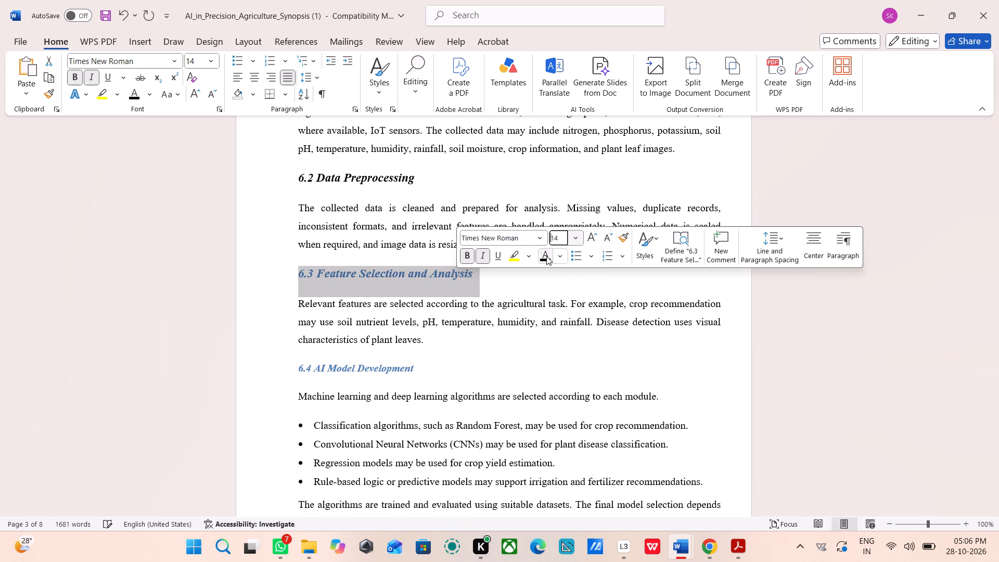
{"action": "left_click", "coordinate": [546, 256]}
{"action": "left_click", "coordinate": [546, 256]}
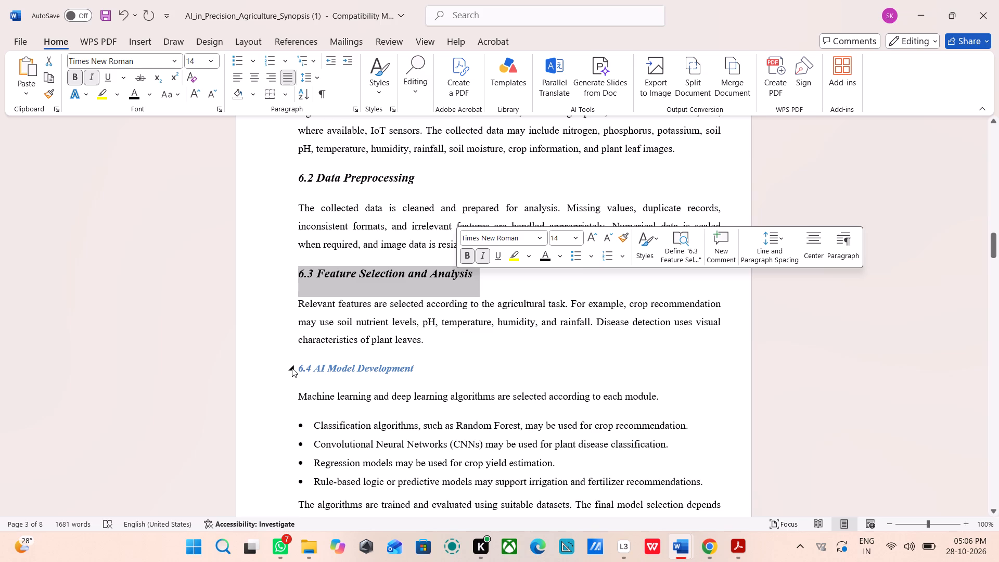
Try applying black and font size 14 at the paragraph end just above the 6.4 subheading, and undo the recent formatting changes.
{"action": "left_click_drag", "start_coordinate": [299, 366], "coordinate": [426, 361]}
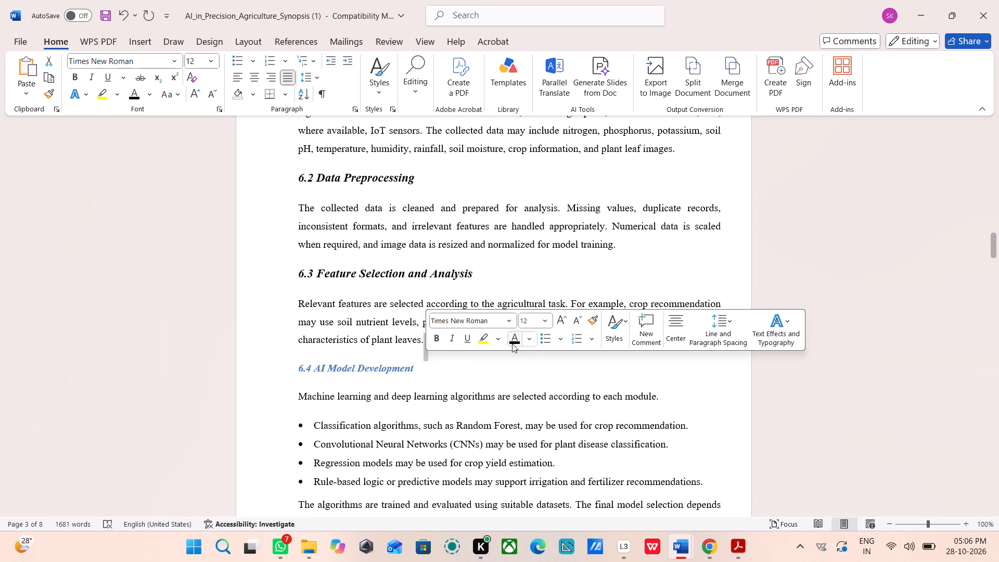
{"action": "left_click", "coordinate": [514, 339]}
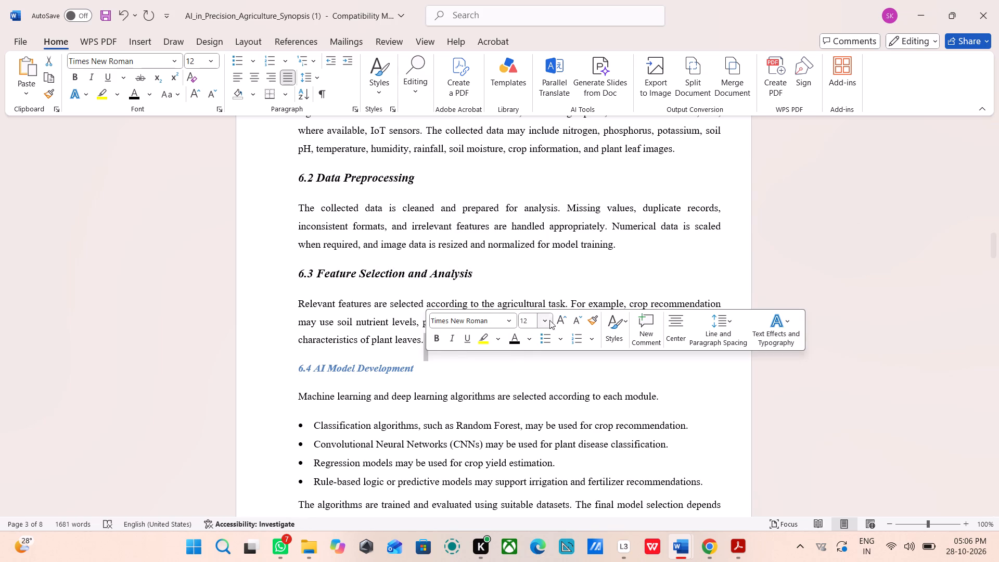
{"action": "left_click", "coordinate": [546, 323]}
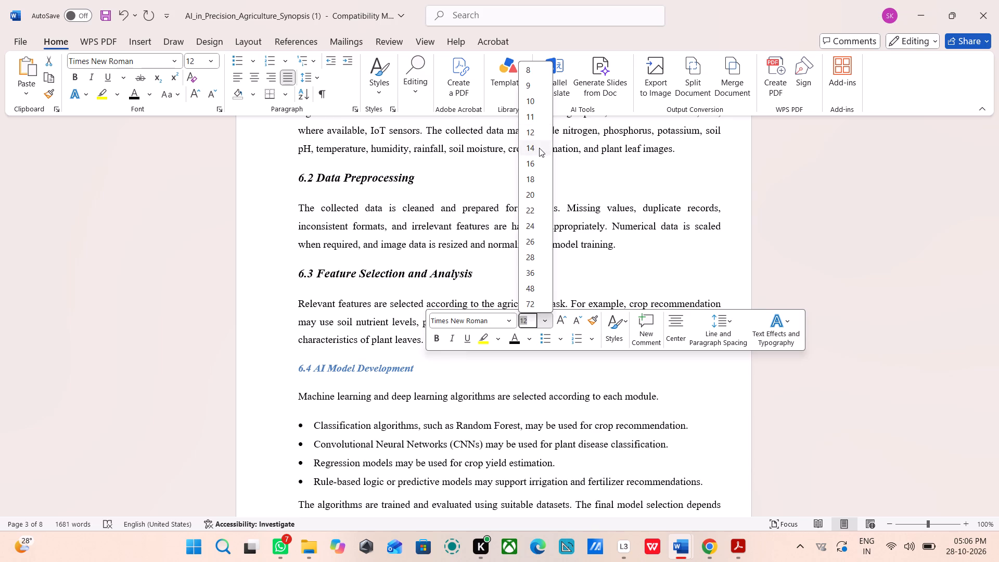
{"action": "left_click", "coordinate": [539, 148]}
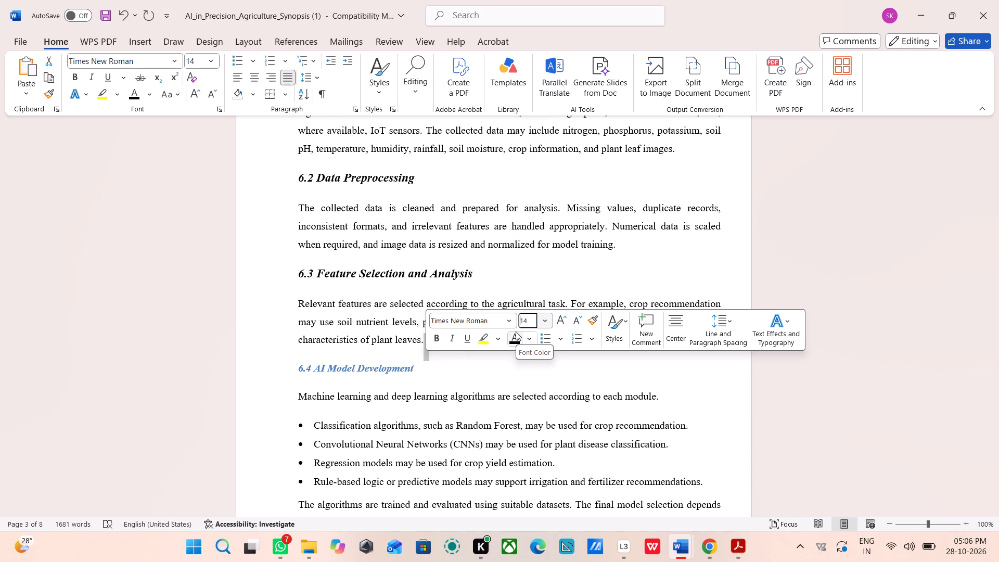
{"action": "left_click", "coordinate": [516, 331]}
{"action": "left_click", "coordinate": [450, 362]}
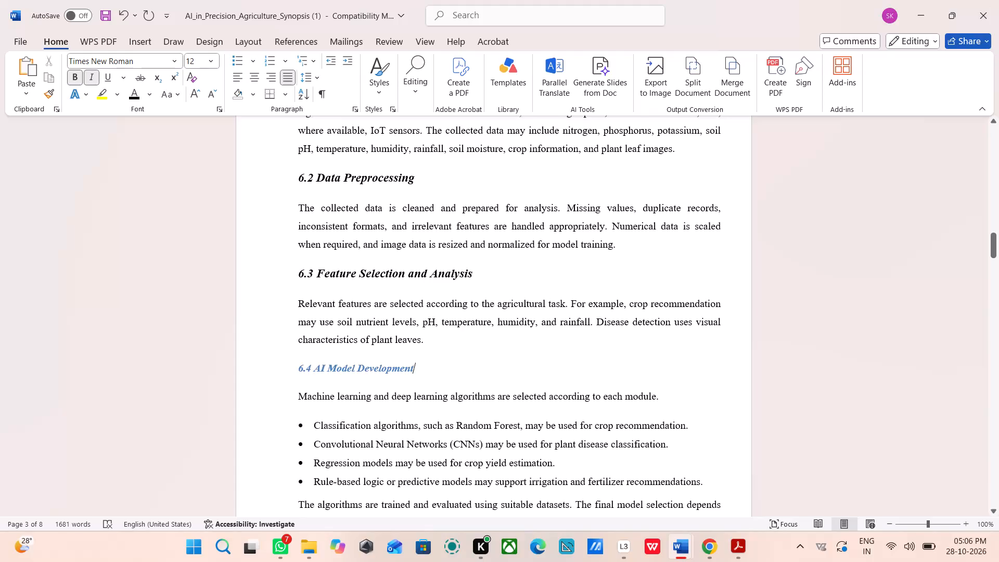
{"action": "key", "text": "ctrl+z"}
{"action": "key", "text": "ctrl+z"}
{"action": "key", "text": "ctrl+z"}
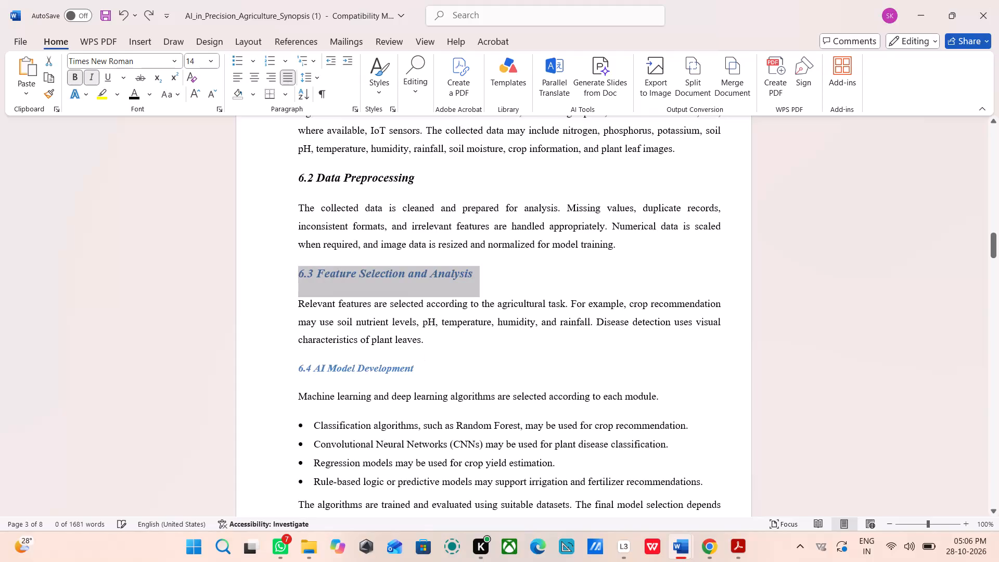
Make the 6.3 Feature Selection and Analysis subheading black again.
{"action": "right_click", "coordinate": [403, 274]}
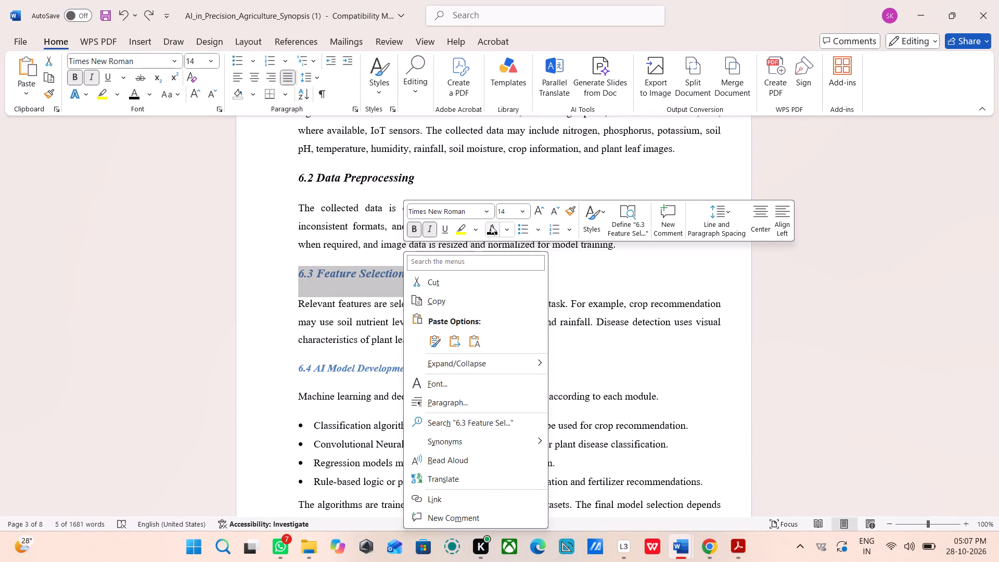
{"action": "left_click", "coordinate": [491, 226]}
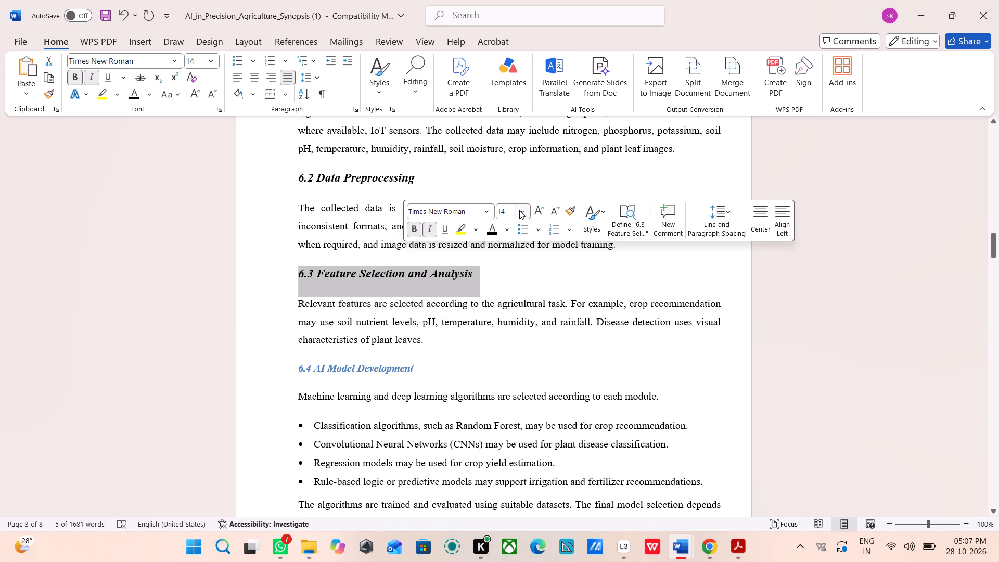
{"action": "left_click", "coordinate": [477, 305]}
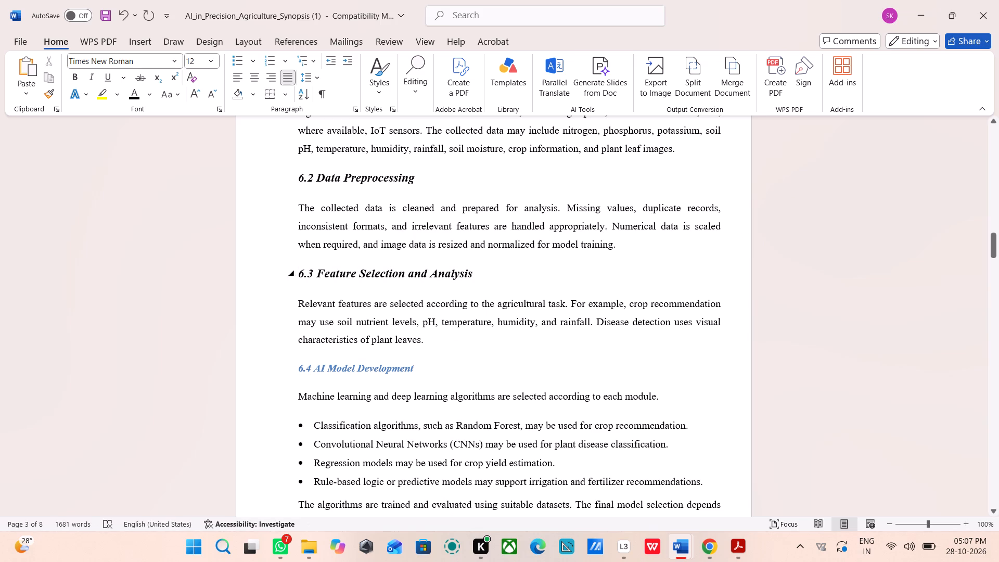
{"action": "left_click_drag", "start_coordinate": [296, 362], "coordinate": [318, 364]}
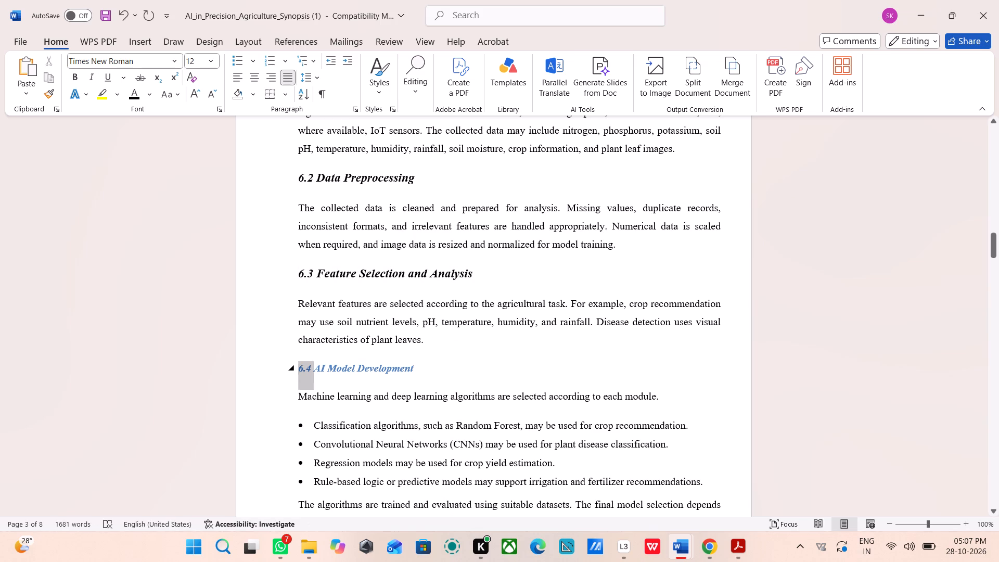
{"action": "left_click_drag", "start_coordinate": [318, 364], "coordinate": [409, 377]}
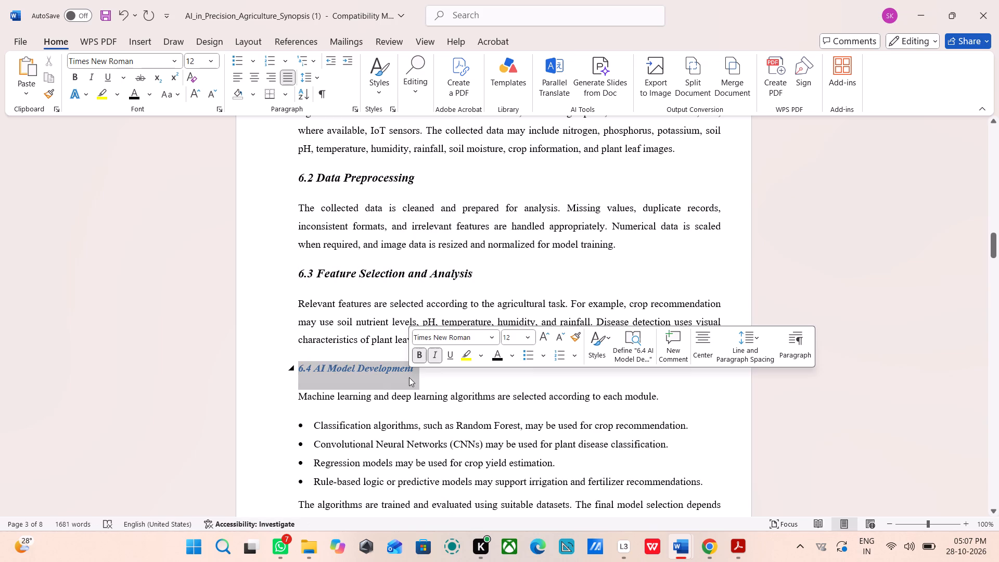
{"action": "left_click", "coordinate": [521, 337]}
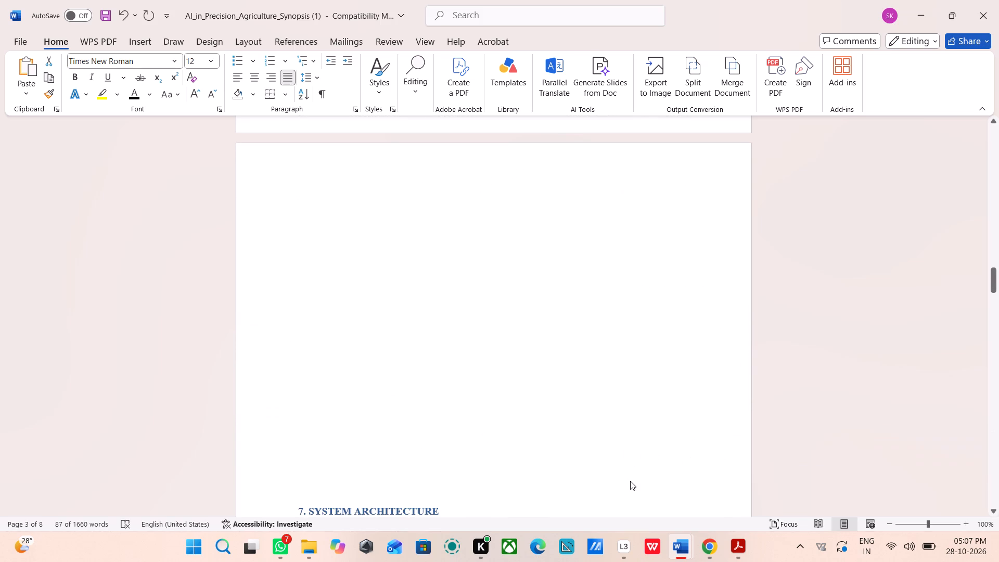
Set the 7. SYSTEM ARCHITECTURE heading to font size 14 and make it black.
{"action": "scroll", "coordinate": [630, 481], "scroll_direction": "down", "scroll_amount": 1}
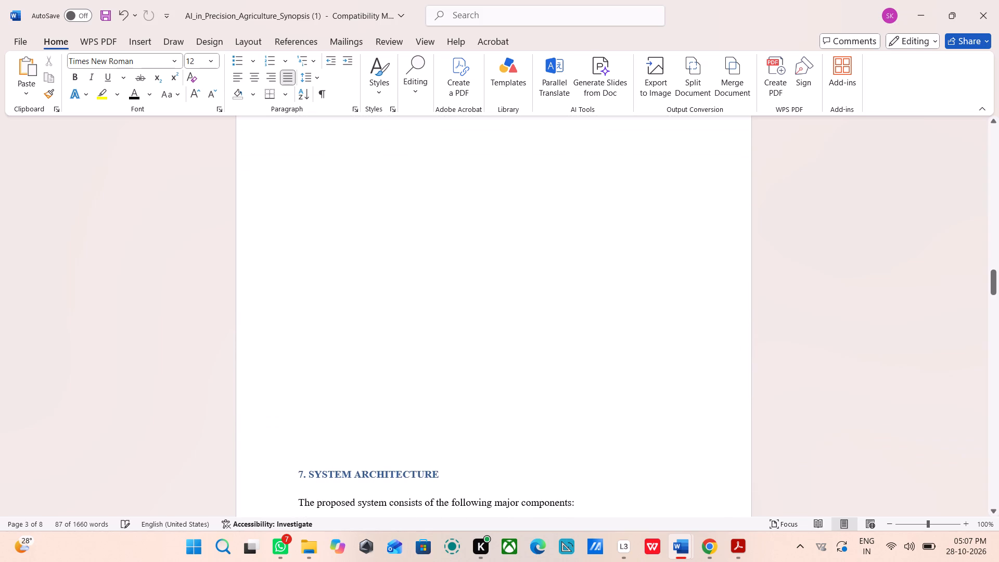
{"action": "left_click_drag", "start_coordinate": [448, 478], "coordinate": [302, 478]}
{"action": "left_click_drag", "start_coordinate": [302, 478], "coordinate": [298, 476]}
{"action": "left_click_drag", "start_coordinate": [298, 476], "coordinate": [445, 458]}
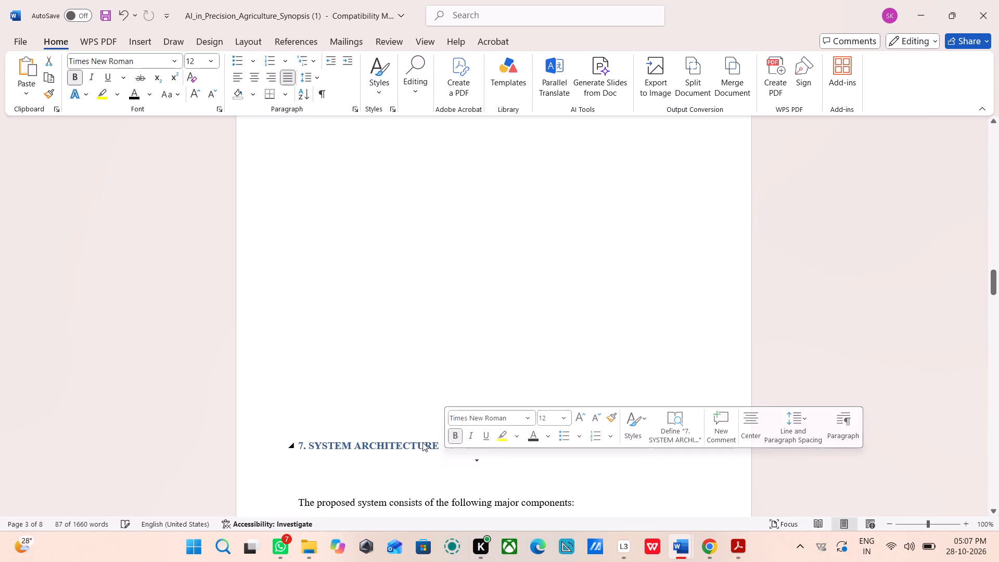
{"action": "left_click", "coordinate": [559, 417]}
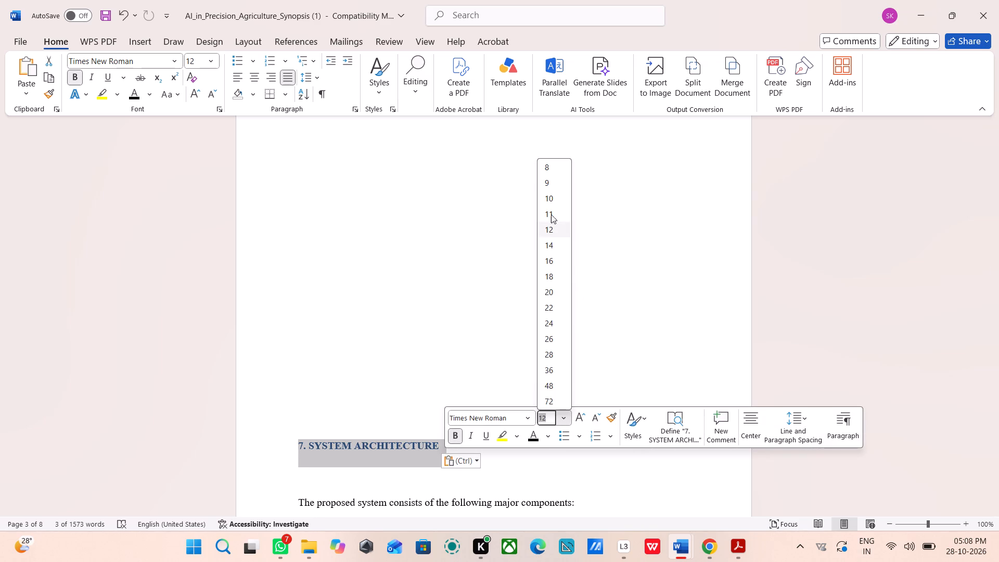
{"action": "left_click", "coordinate": [544, 241]}
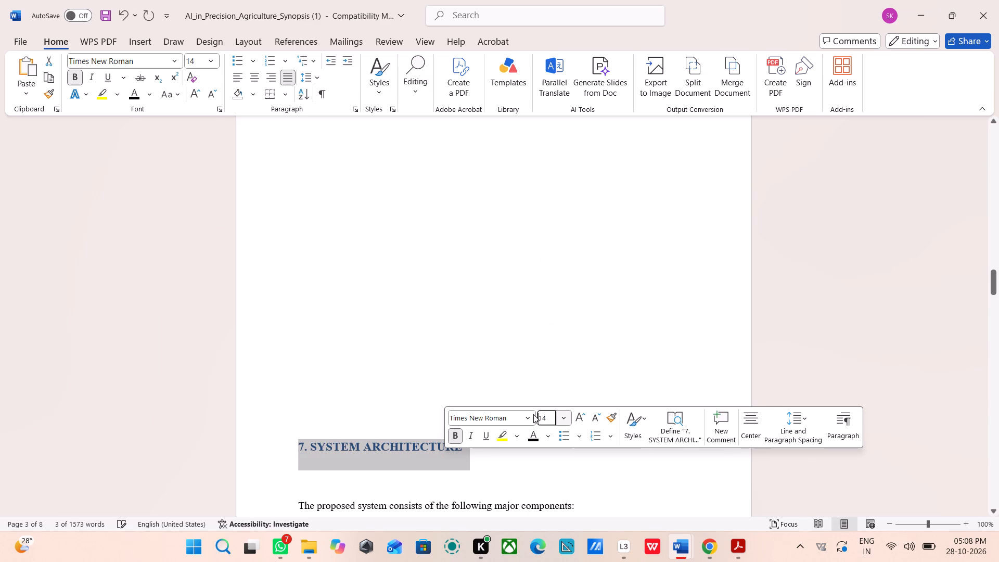
{"action": "left_click", "coordinate": [532, 437]}
{"action": "left_click", "coordinate": [364, 379]}
Remove the empty lines above the 7. SYSTEM ARCHITECTURE heading to close the gap after section 6.5.
{"action": "left_click", "coordinate": [300, 445]}
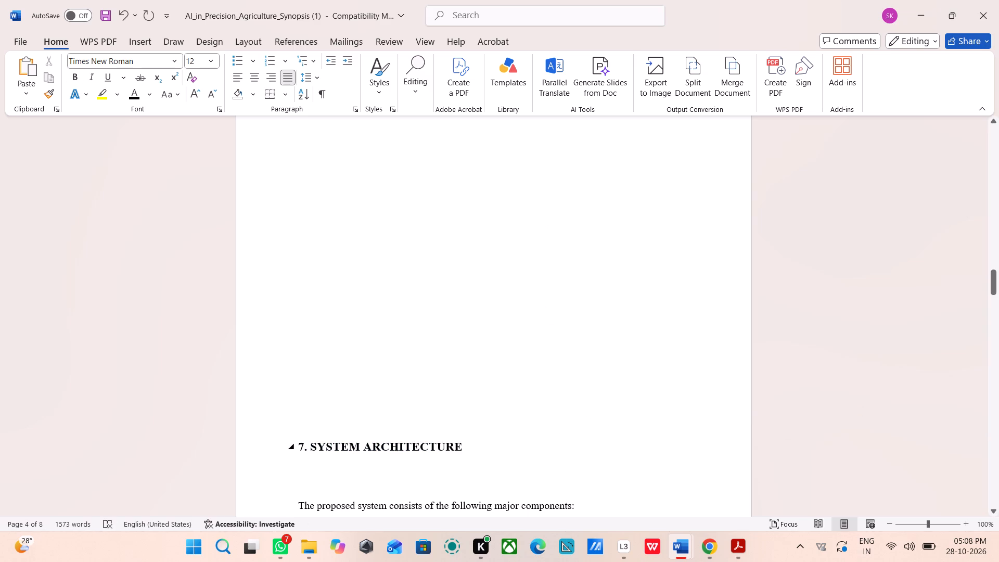
{"action": "key", "text": "BackSpace"}
{"action": "key", "text": "BackSpace"}
{"action": "key", "text": "BackSpace"}
{"action": "key", "text": "BackSpace"}
{"action": "key", "text": "BackSpace"}
{"action": "key", "text": "BackSpace"}
{"action": "key", "text": "BackSpace"}
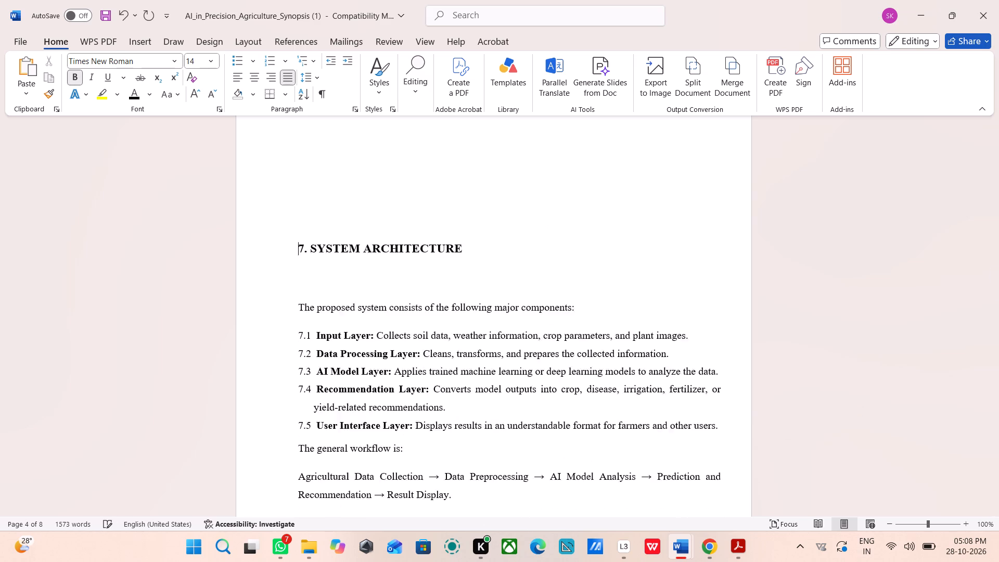
{"action": "key", "text": "BackSpace"}
{"action": "key", "text": "BackSpace"}
{"action": "key", "text": "BackSpace"}
{"action": "scroll", "coordinate": [300, 445], "scroll_direction": "up", "scroll_amount": 2}
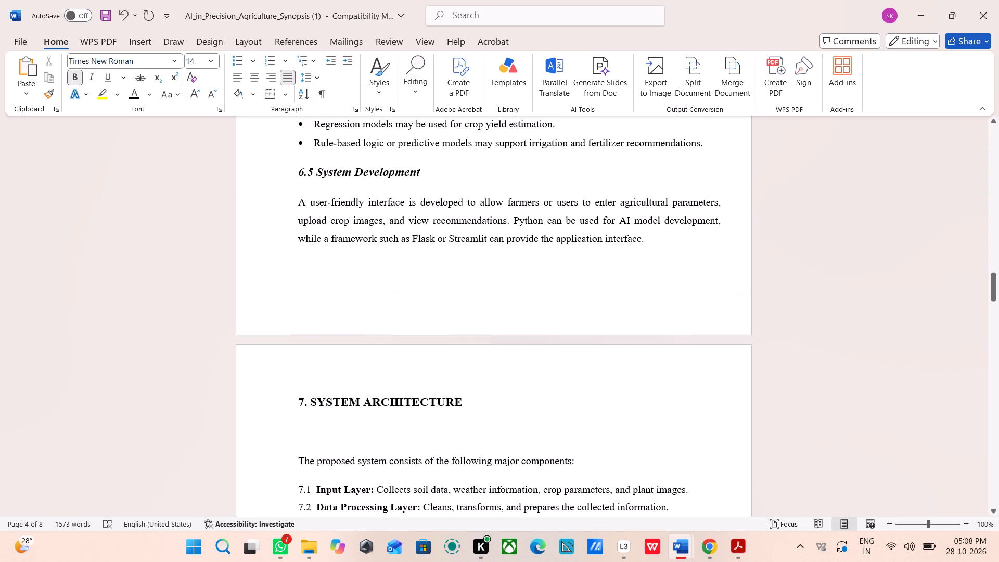
{"action": "key", "text": "BackSpace"}
Delete the empty line between the 7. SYSTEM ARCHITECTURE heading and the paragraph introducing the major components.
{"action": "scroll", "coordinate": [304, 441], "scroll_direction": "down", "scroll_amount": 2}
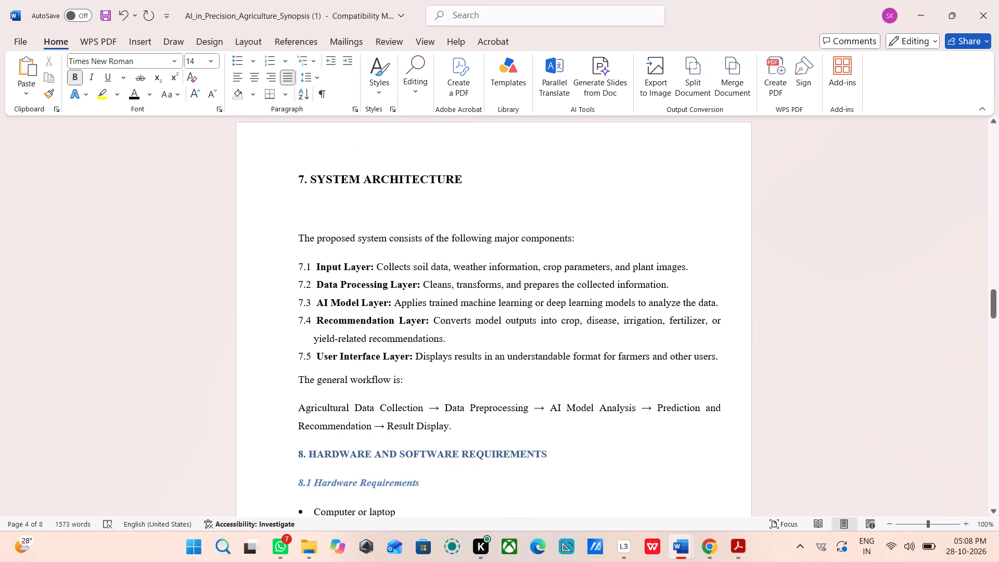
{"action": "left_click", "coordinate": [302, 238]}
{"action": "key", "text": "Left"}
{"action": "key", "text": "BackSpace"}
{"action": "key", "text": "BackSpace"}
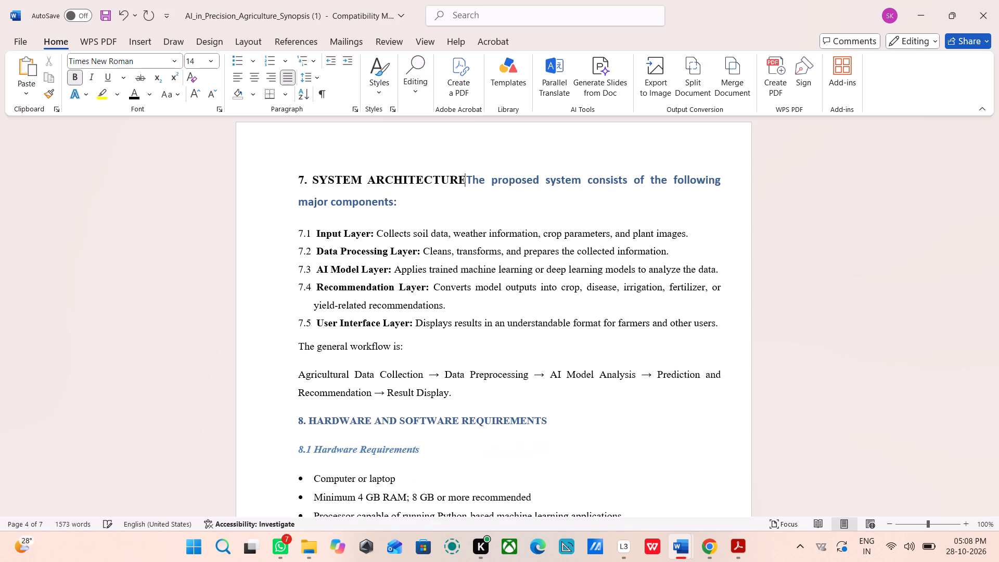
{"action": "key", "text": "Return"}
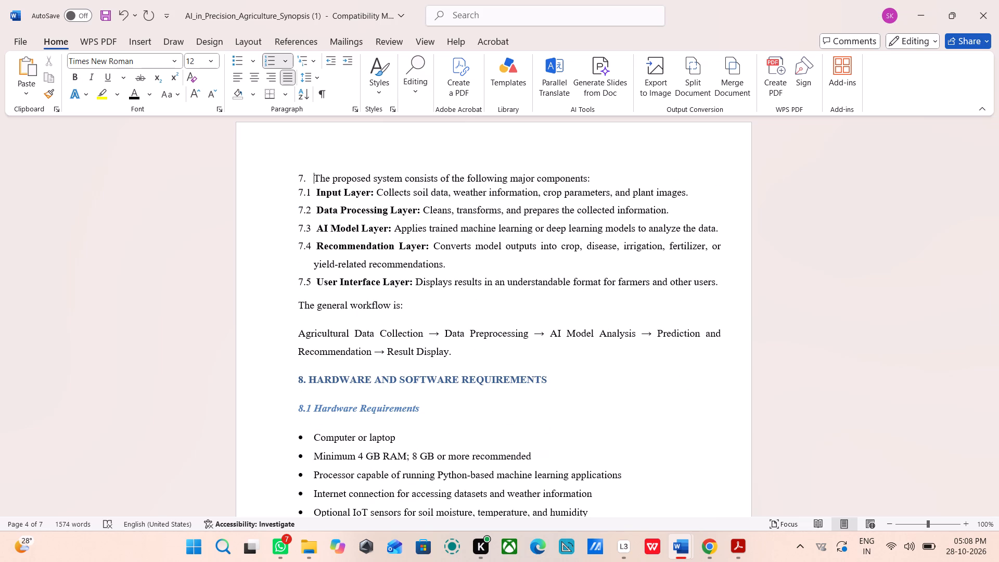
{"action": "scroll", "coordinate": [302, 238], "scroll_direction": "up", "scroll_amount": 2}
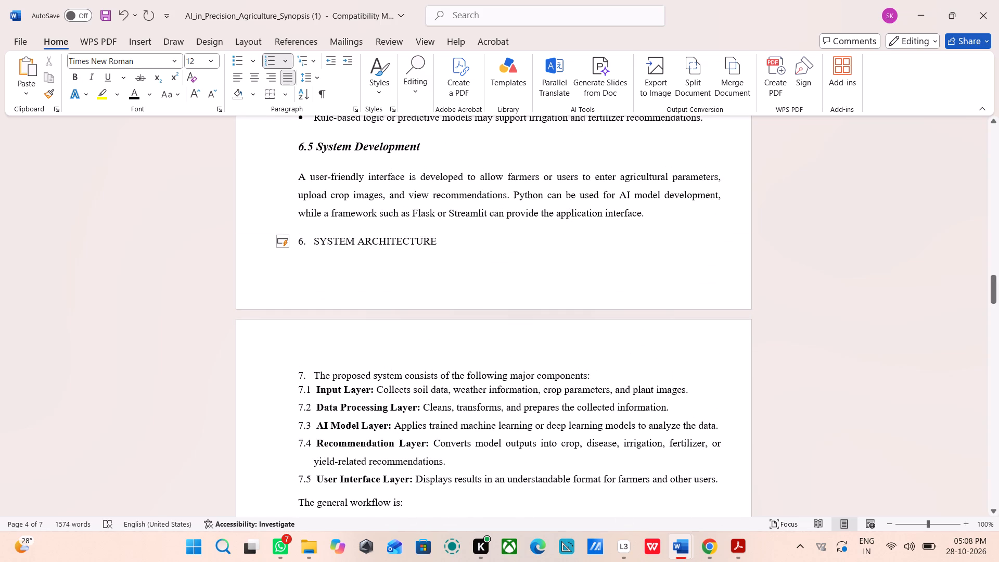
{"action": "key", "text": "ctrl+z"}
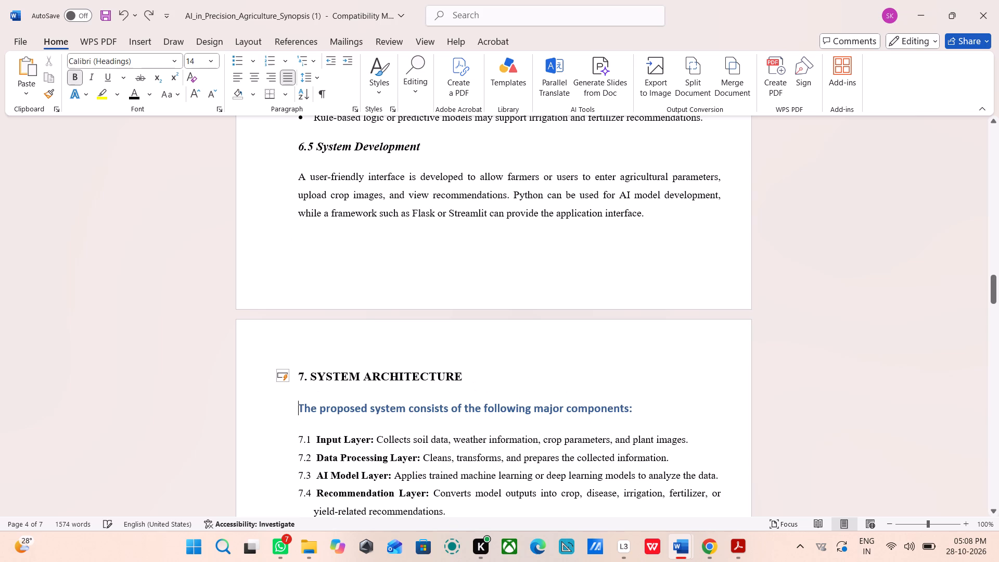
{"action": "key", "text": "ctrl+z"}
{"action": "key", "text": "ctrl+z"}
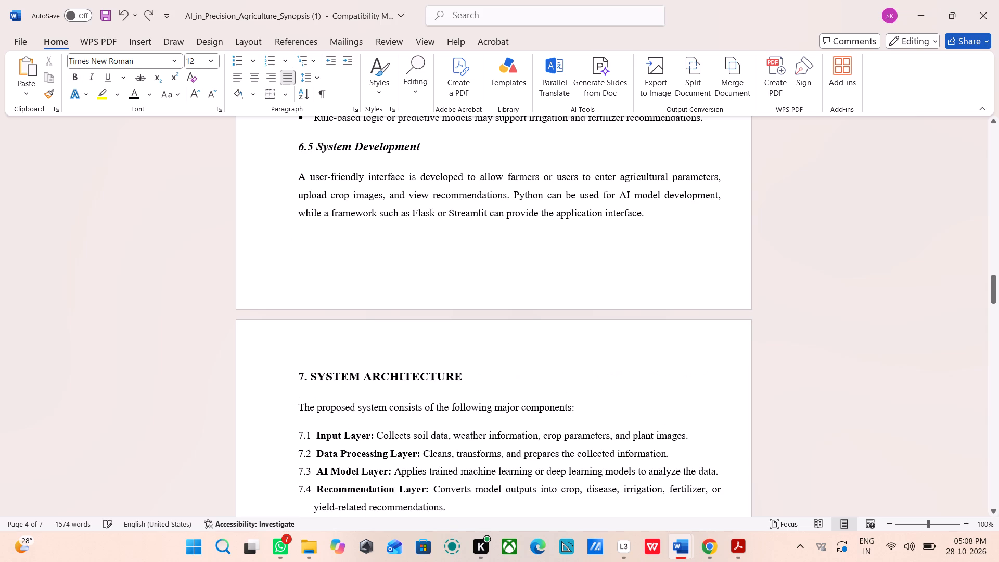
Delete the "The general workflow is:" line and the workflow sequence paragraph at the end of section 7.
{"action": "scroll", "coordinate": [274, 214], "scroll_direction": "down", "scroll_amount": 2}
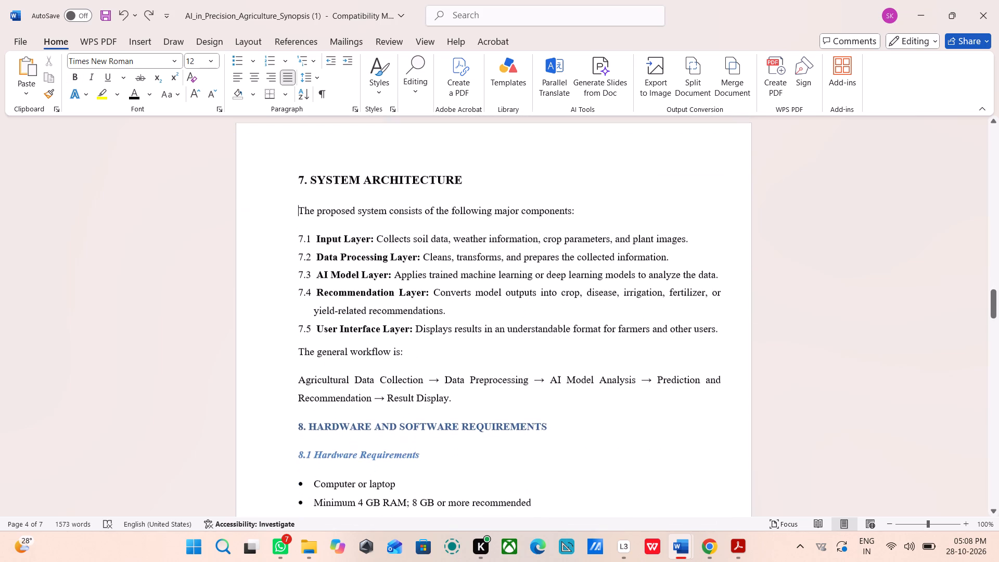
{"action": "scroll", "coordinate": [274, 214], "scroll_direction": "down", "scroll_amount": 1}
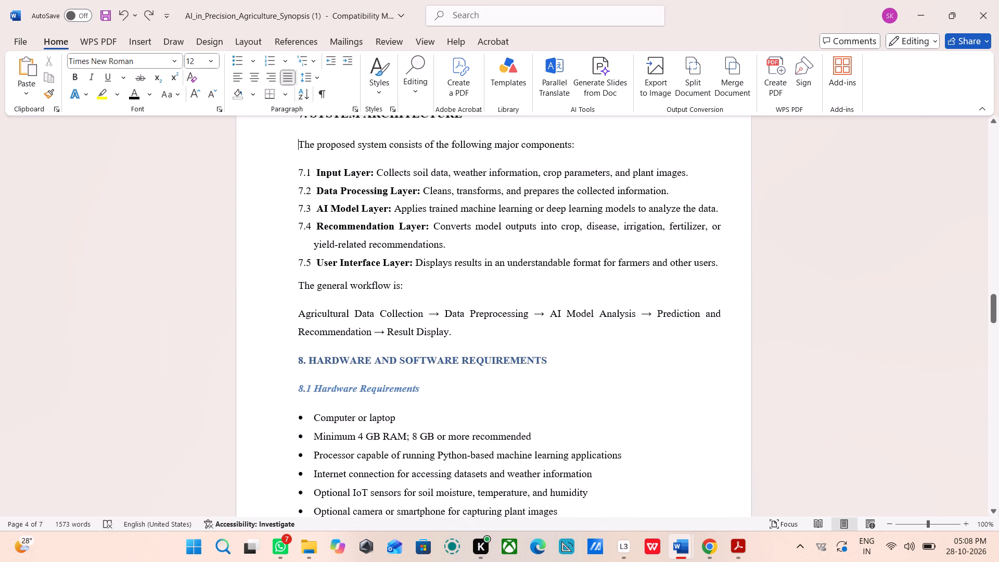
{"action": "left_click_drag", "start_coordinate": [295, 283], "coordinate": [442, 326]}
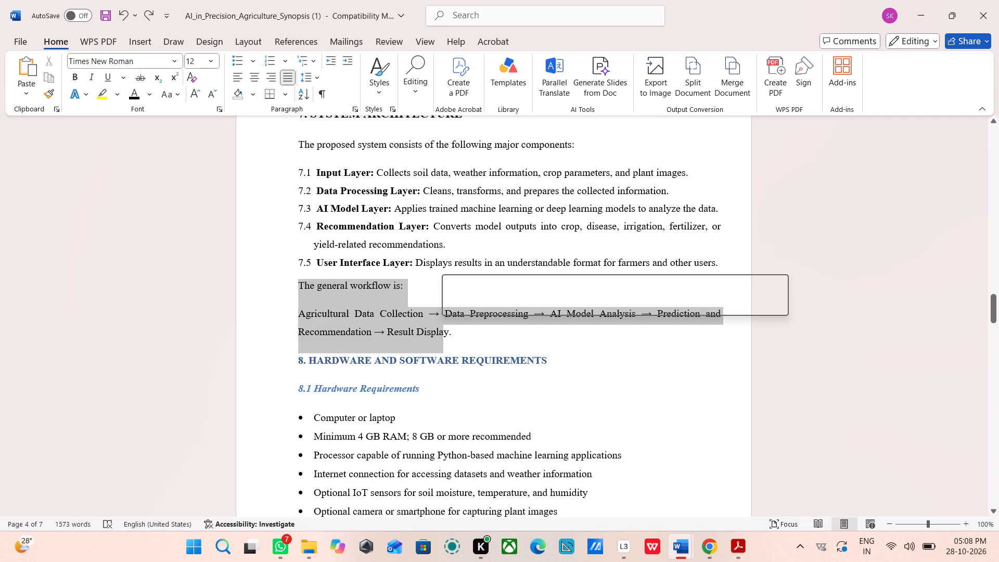
{"action": "left_click_drag", "start_coordinate": [454, 329], "coordinate": [416, 323]}
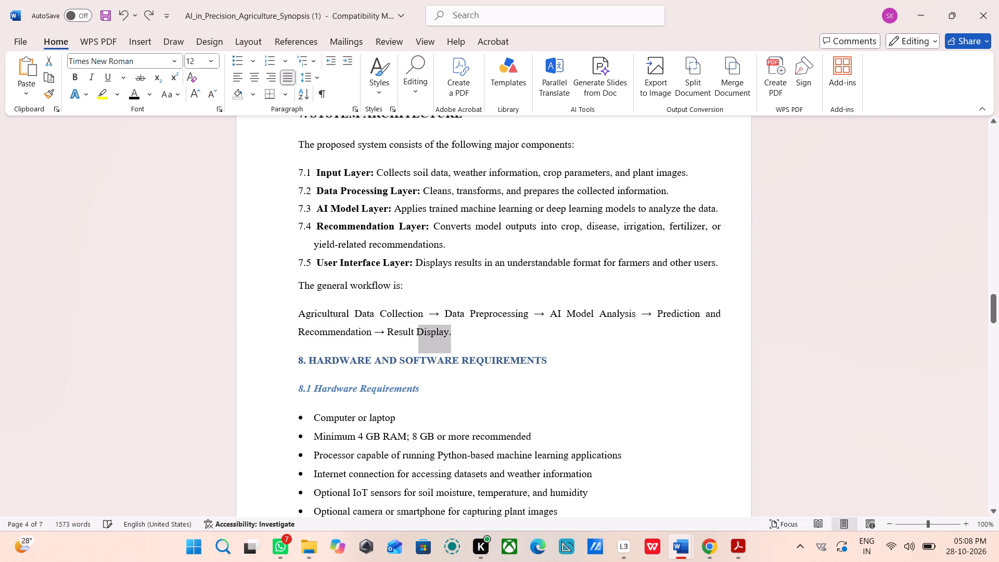
{"action": "left_click_drag", "start_coordinate": [416, 323], "coordinate": [292, 292]}
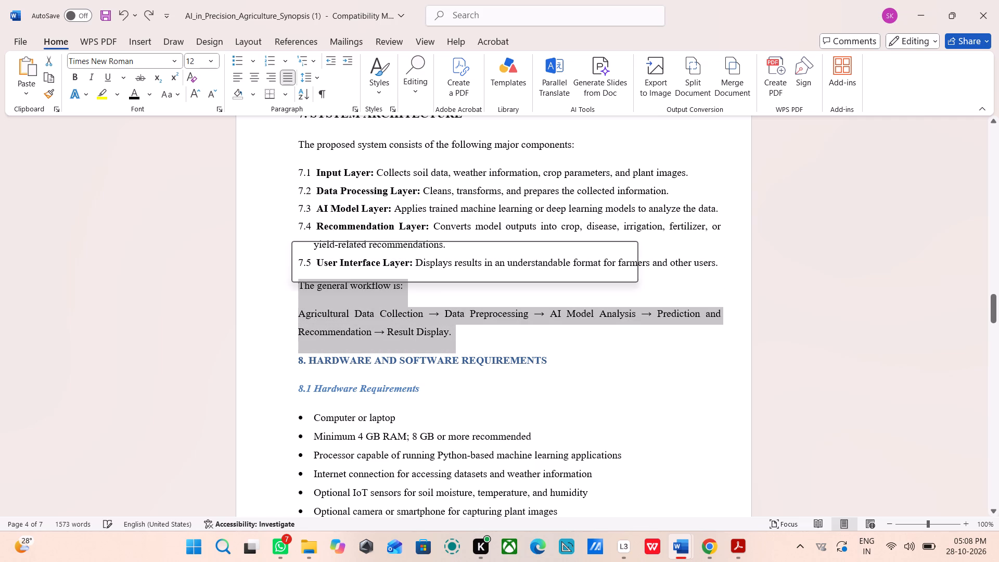
{"action": "key", "text": "BackSpace"}
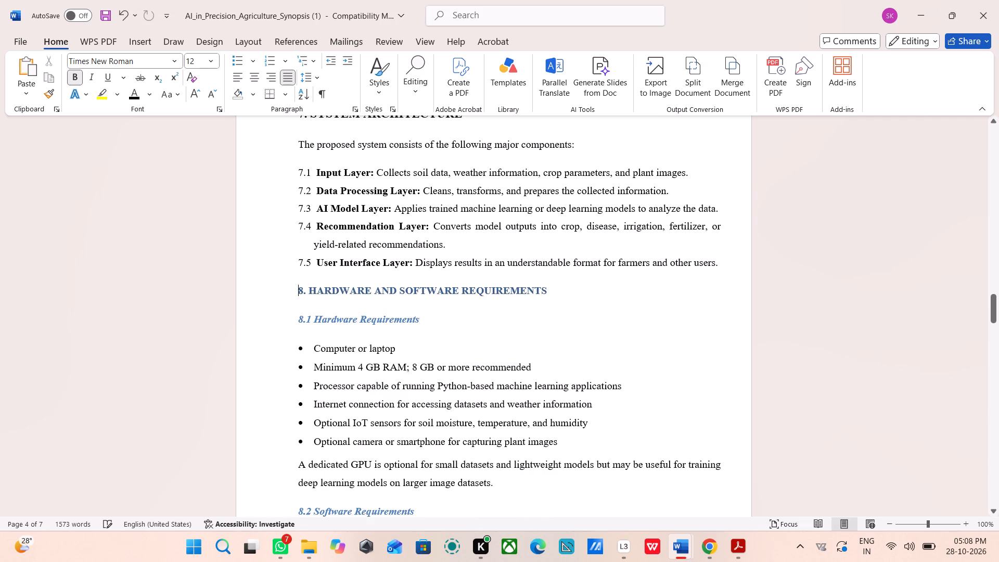
Set the 8. HARDWARE AND SOFTWARE REQUIREMENTS heading to font size 14 and make it black.
{"action": "scroll", "coordinate": [318, 264], "scroll_direction": "down", "scroll_amount": 1}
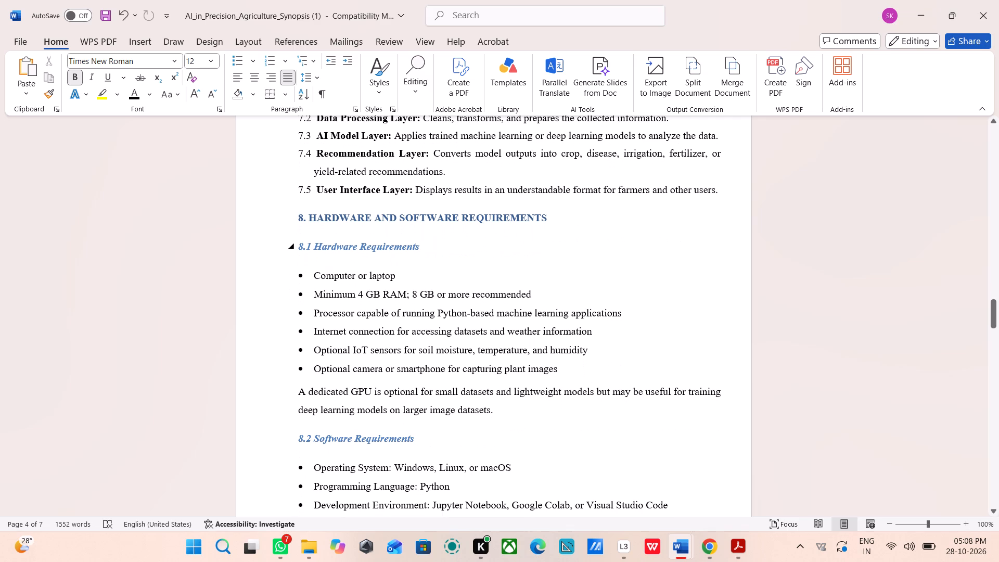
{"action": "left_click_drag", "start_coordinate": [295, 215], "coordinate": [415, 202]}
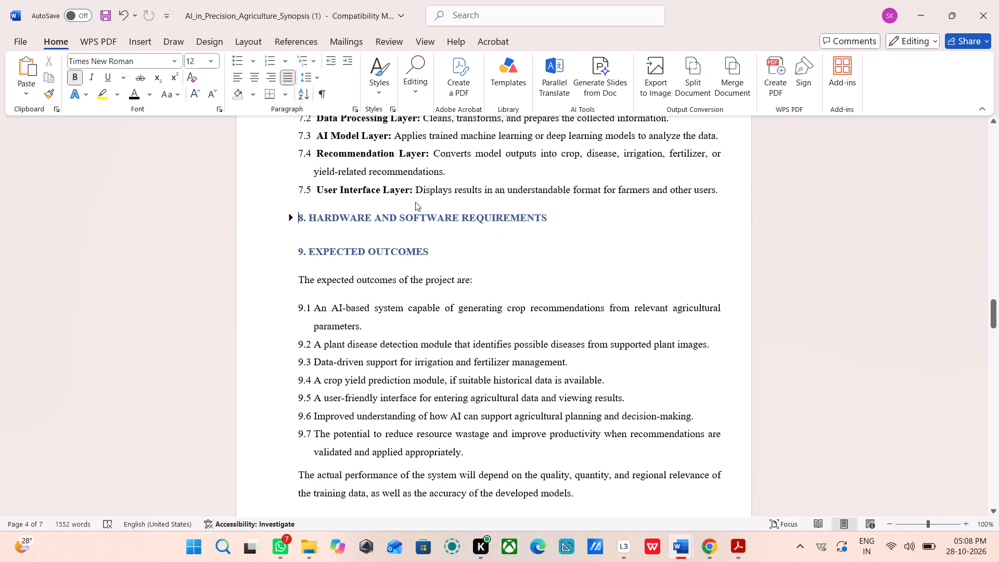
{"action": "left_click_drag", "start_coordinate": [415, 202], "coordinate": [530, 222]}
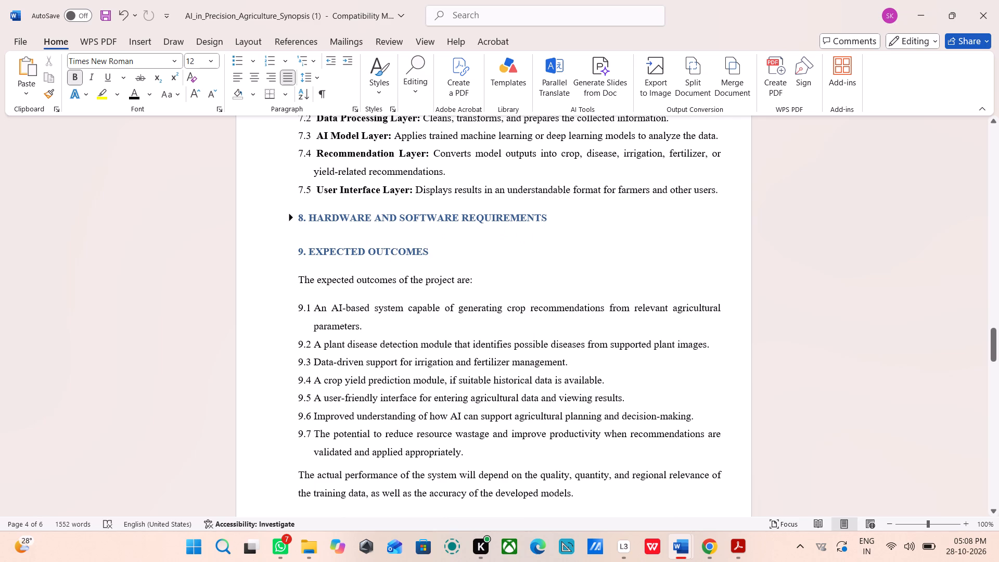
{"action": "left_click_drag", "start_coordinate": [554, 223], "coordinate": [383, 246]}
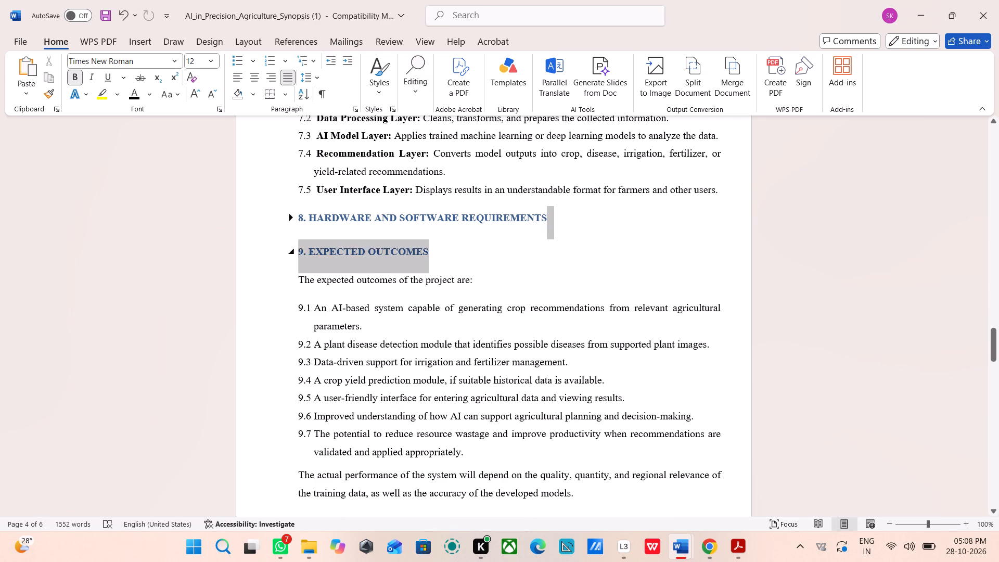
{"action": "left_click_drag", "start_coordinate": [383, 246], "coordinate": [266, 207]}
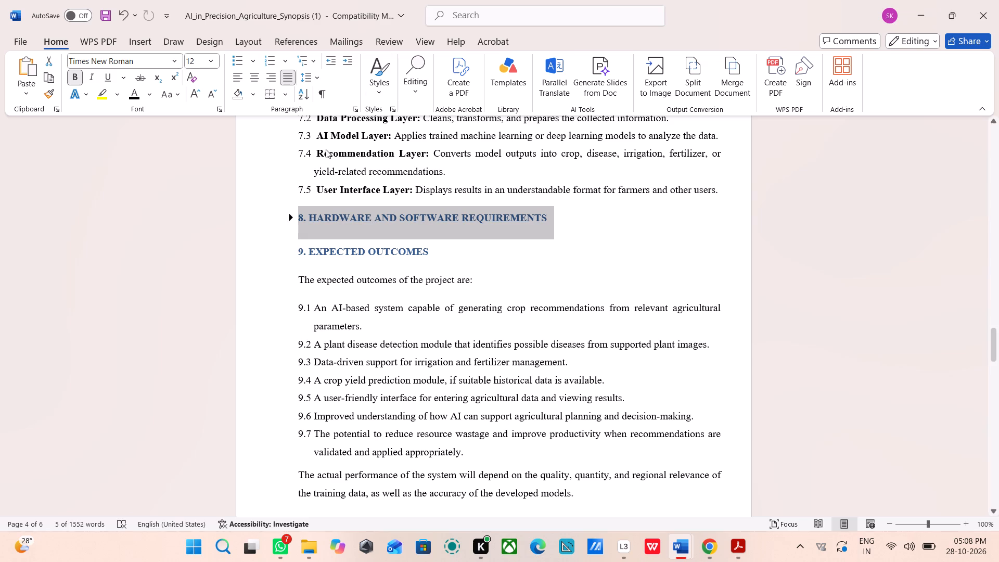
{"action": "left_click", "coordinate": [209, 62]}
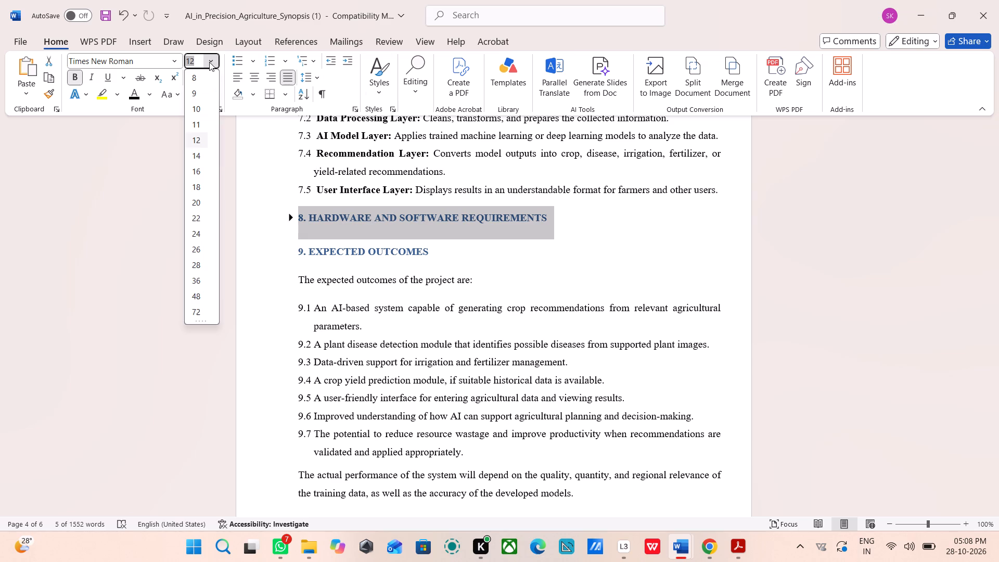
{"action": "left_click", "coordinate": [204, 158]}
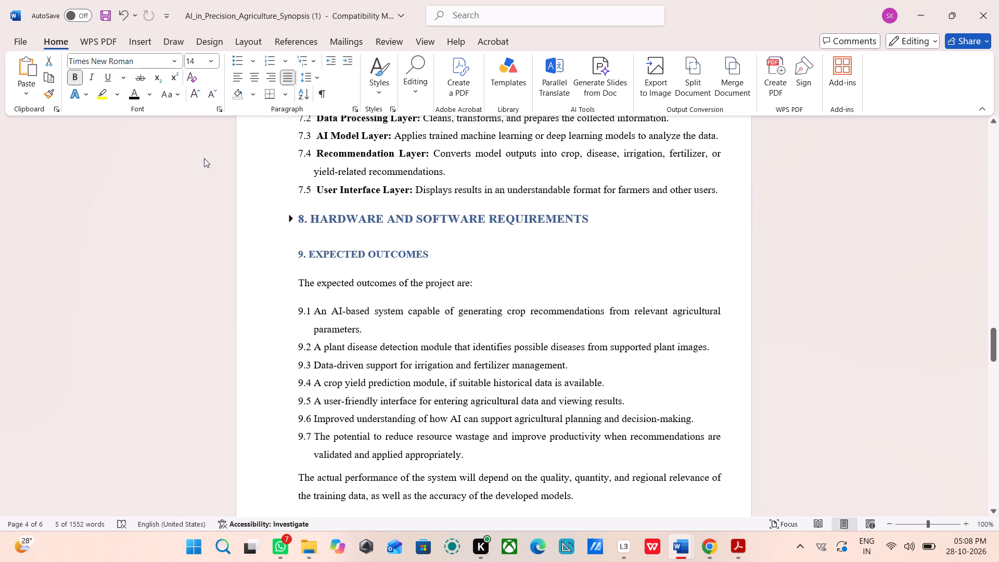
{"action": "left_click", "coordinate": [130, 94]}
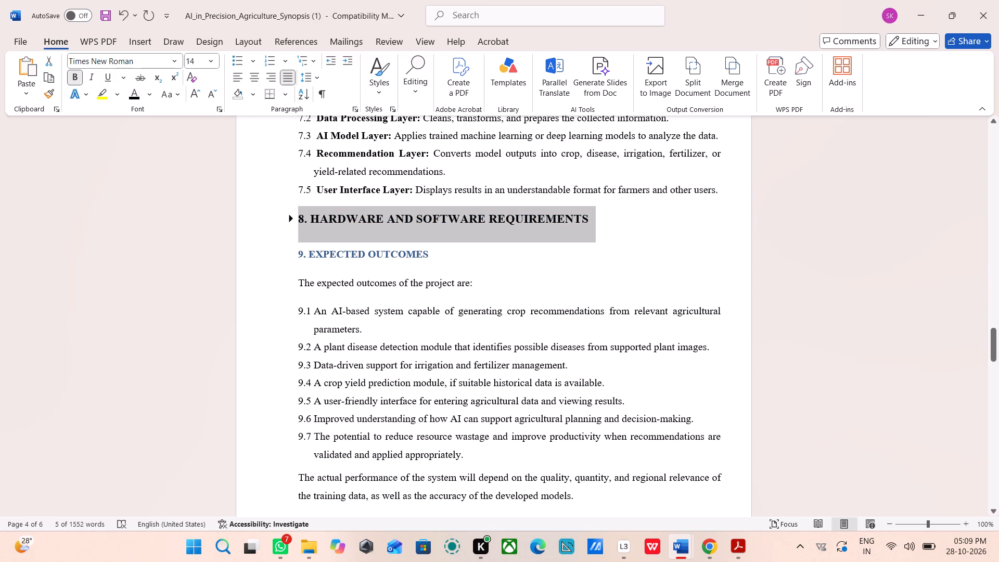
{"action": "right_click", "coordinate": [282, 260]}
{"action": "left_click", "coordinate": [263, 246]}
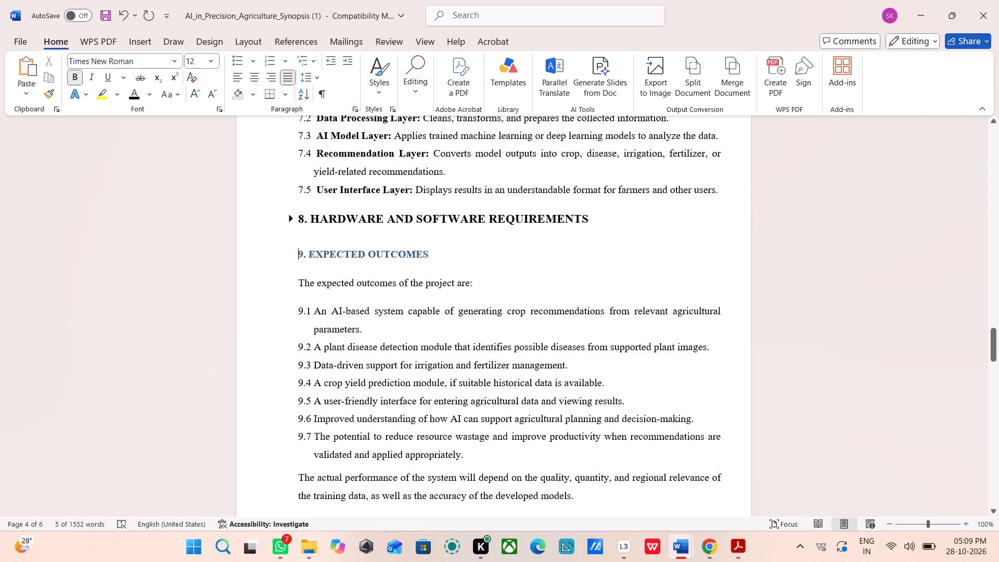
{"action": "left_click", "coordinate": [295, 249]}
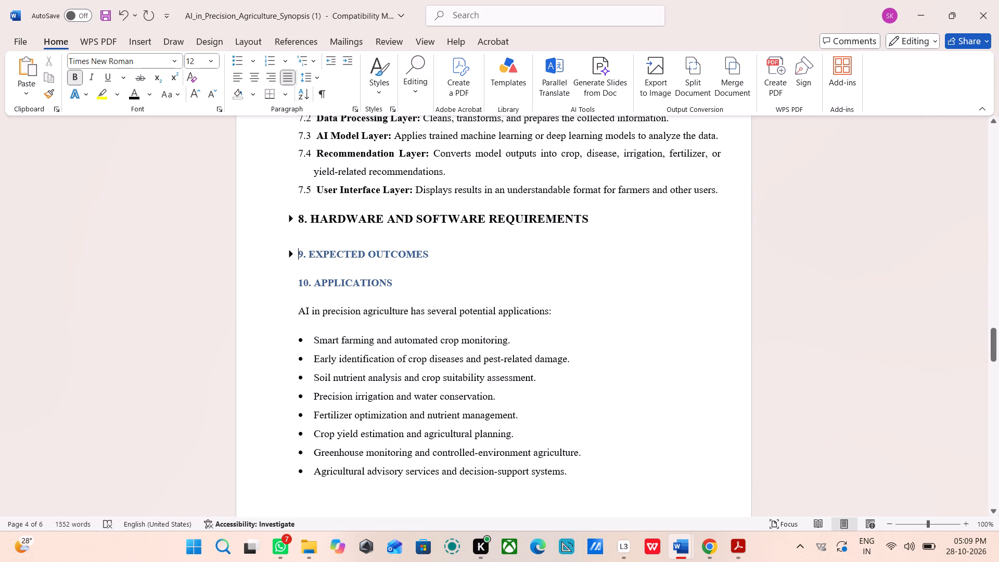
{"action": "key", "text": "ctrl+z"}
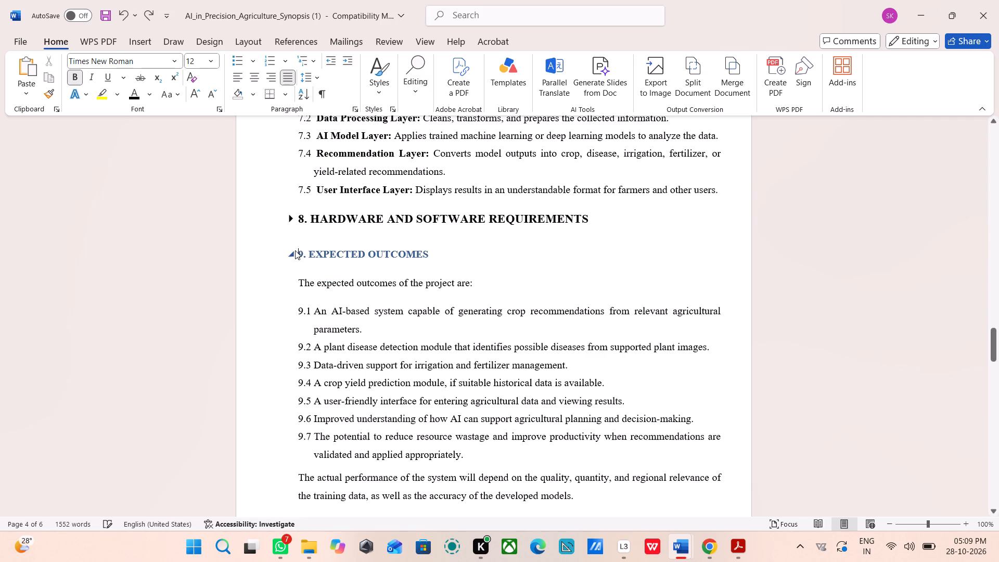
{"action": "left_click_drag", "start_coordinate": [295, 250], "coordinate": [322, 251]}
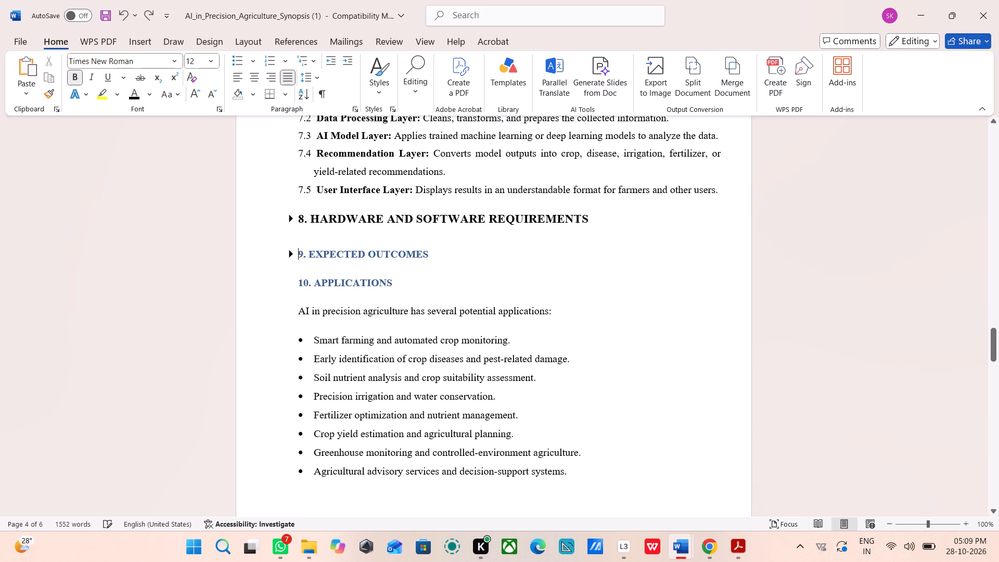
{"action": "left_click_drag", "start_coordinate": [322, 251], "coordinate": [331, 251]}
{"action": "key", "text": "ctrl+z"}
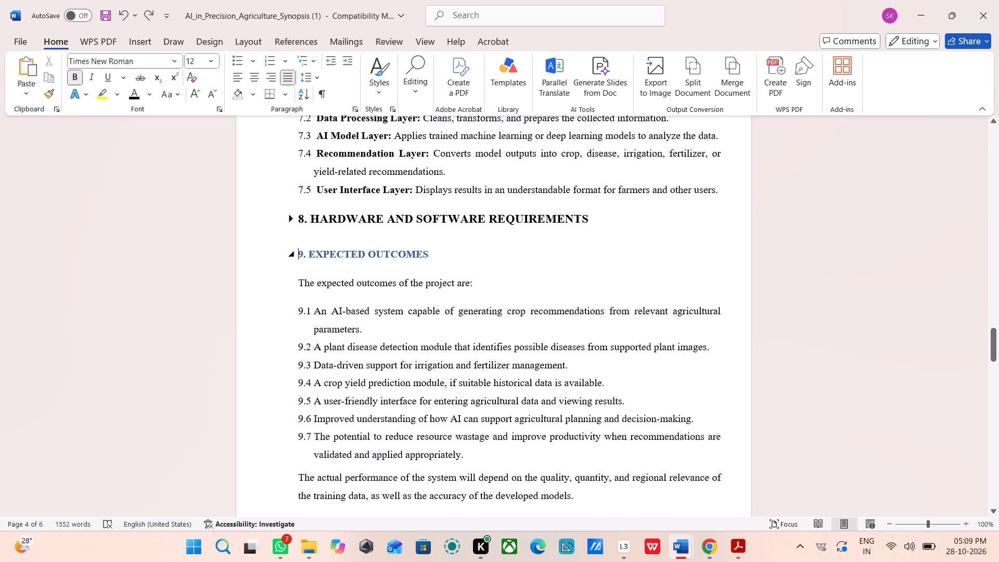
Set the 9. EXPECTED OUTCOMES heading to font size 14 and make it black.
{"action": "left_click_drag", "start_coordinate": [430, 254], "coordinate": [397, 258]}
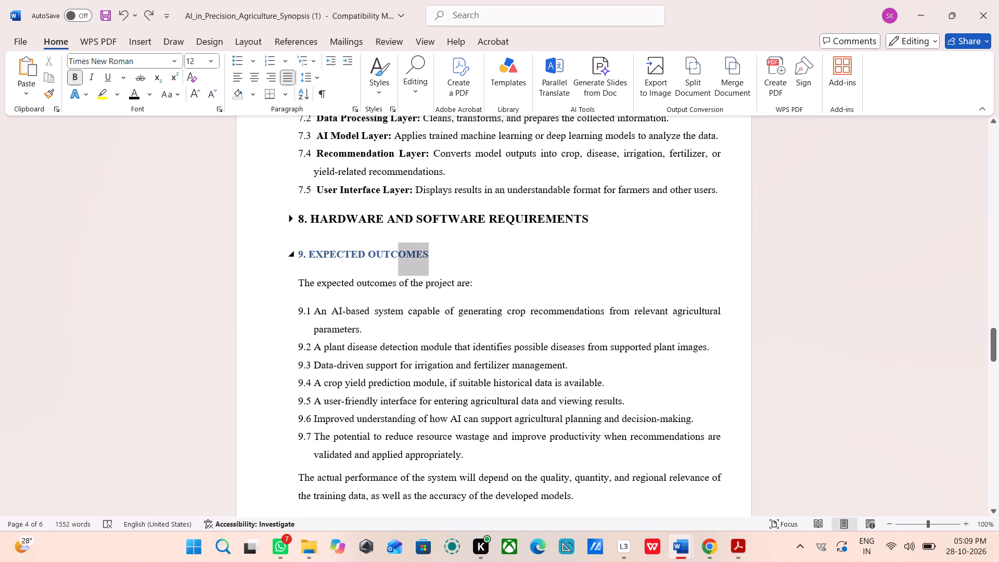
{"action": "left_click_drag", "start_coordinate": [397, 258], "coordinate": [267, 246]}
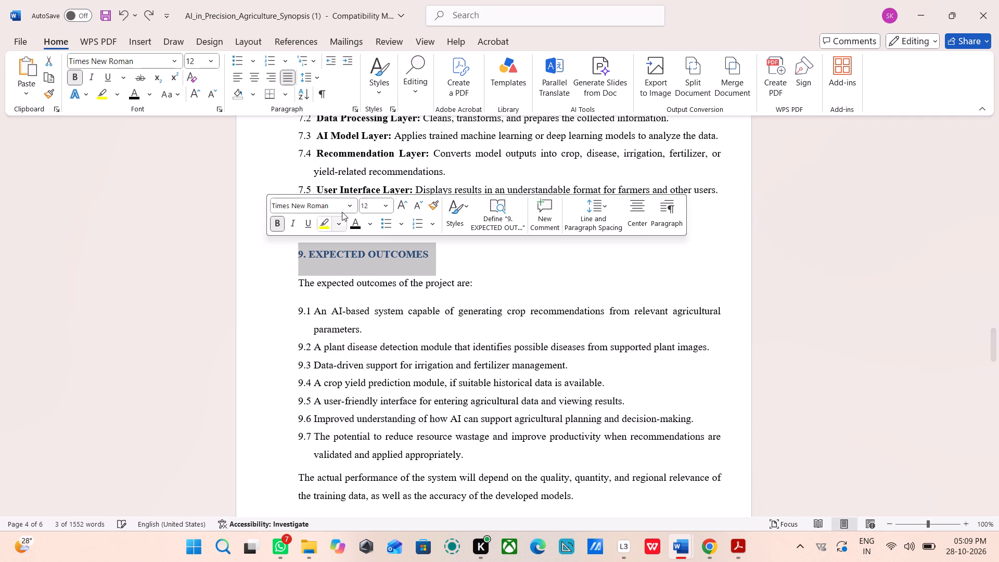
{"action": "left_click", "coordinate": [388, 205]}
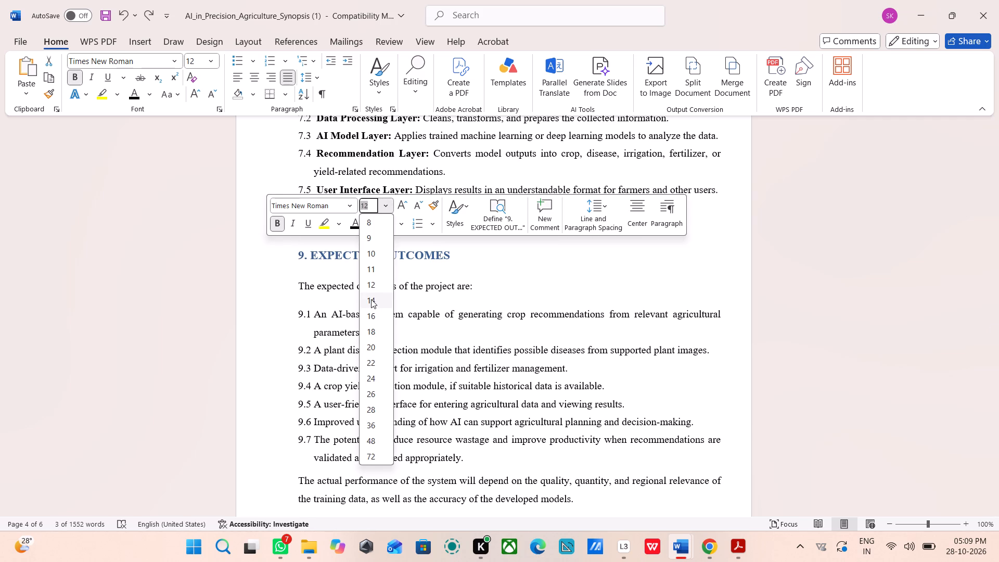
{"action": "left_click", "coordinate": [371, 299]}
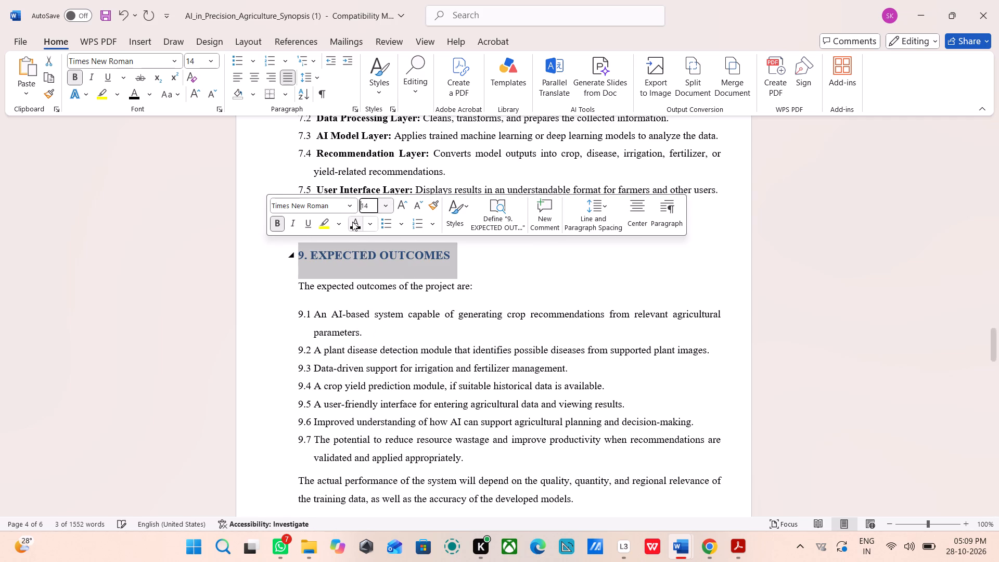
{"action": "left_click", "coordinate": [352, 222]}
{"action": "left_click", "coordinate": [306, 315]}
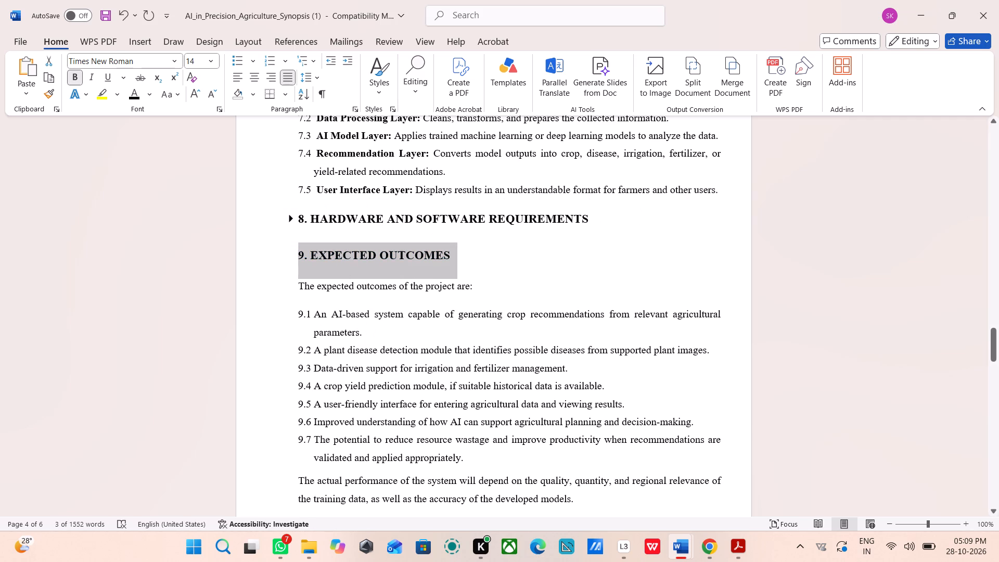
{"action": "left_click", "coordinate": [360, 293]}
Delete the closing paragraph about the system's actual performance under section 9, along with the empty line it leaves above section 10.
{"action": "scroll", "coordinate": [360, 293], "scroll_direction": "down", "scroll_amount": 1}
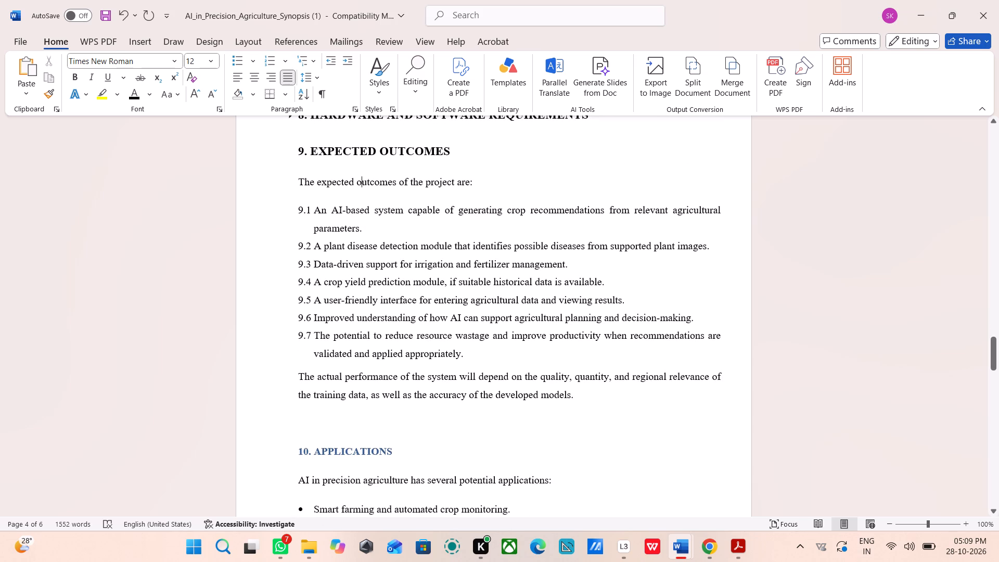
{"action": "left_click_drag", "start_coordinate": [299, 378], "coordinate": [414, 398]}
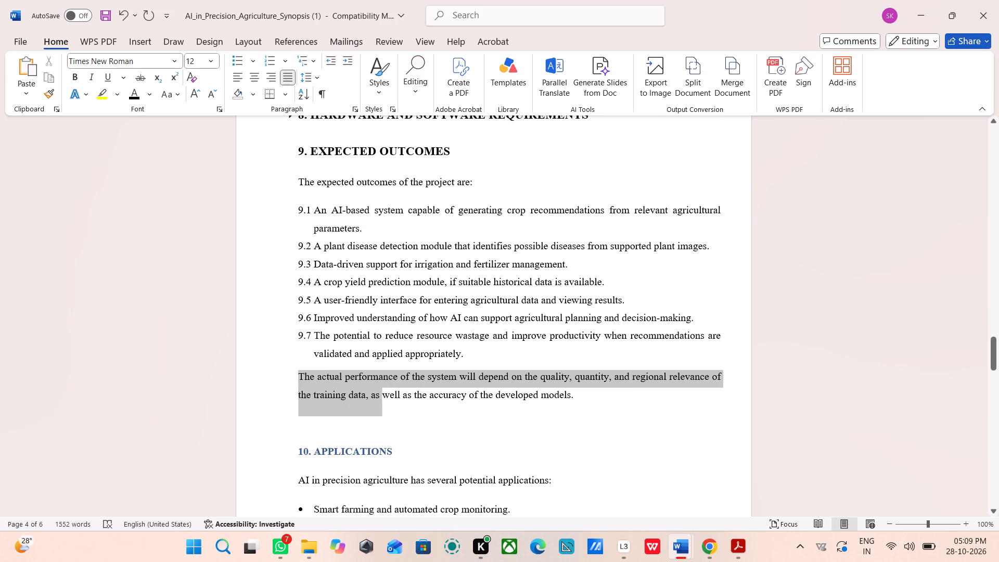
{"action": "left_click_drag", "start_coordinate": [414, 398], "coordinate": [578, 403]}
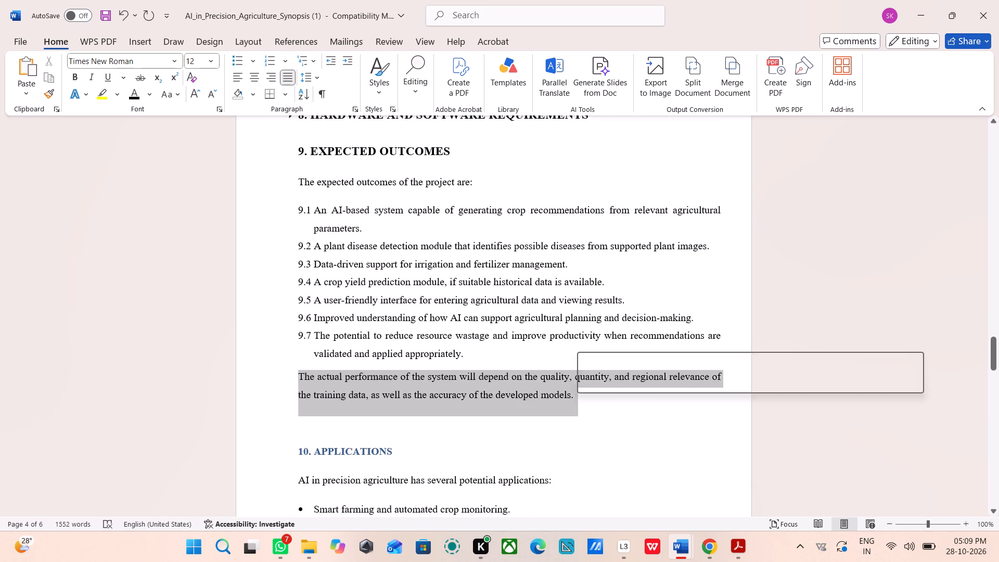
{"action": "key", "text": "BackSpace"}
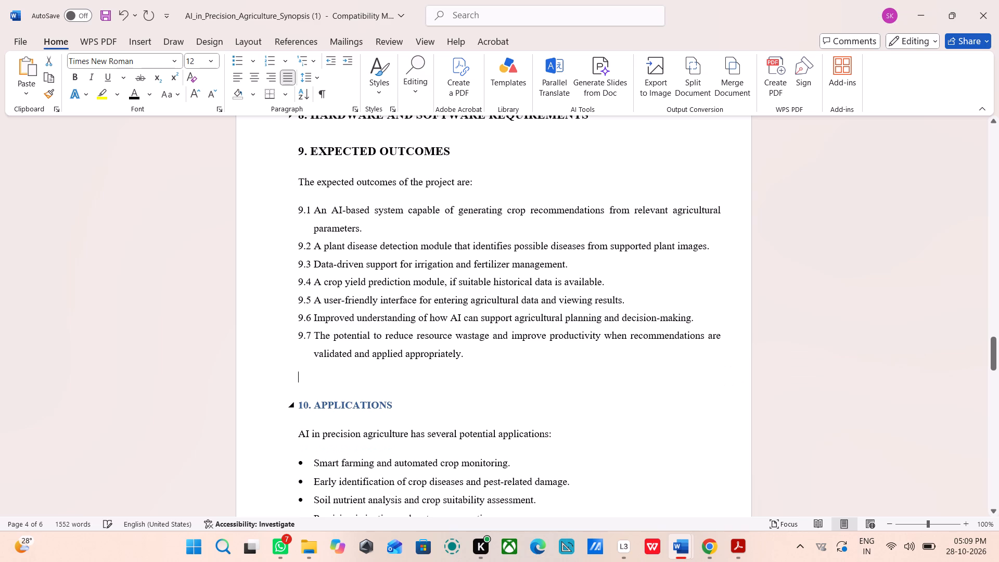
{"action": "key", "text": "BackSpace"}
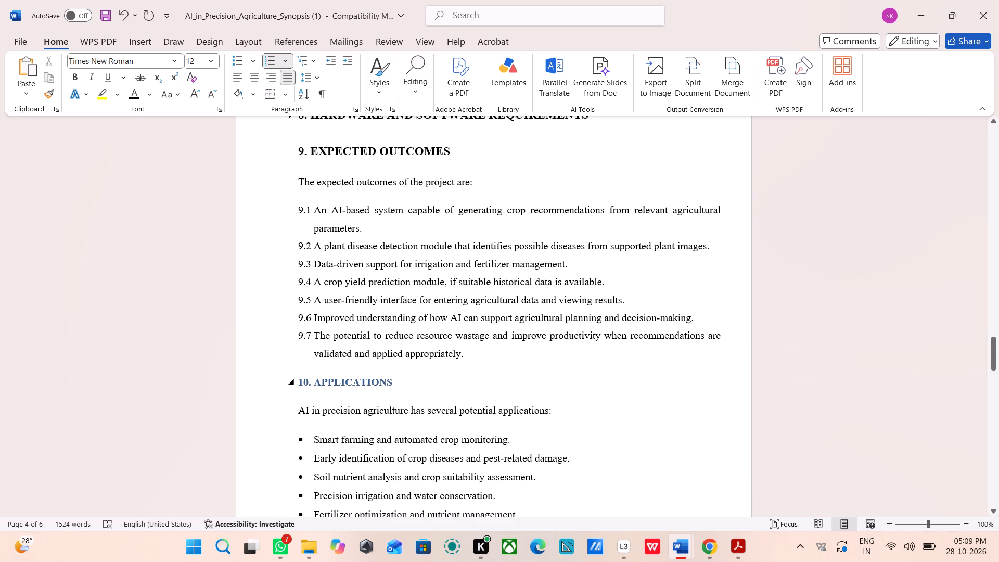
Set the 10. APPLICATIONS heading to font size 14 and make it black.
{"action": "left_click_drag", "start_coordinate": [296, 380], "coordinate": [372, 384]}
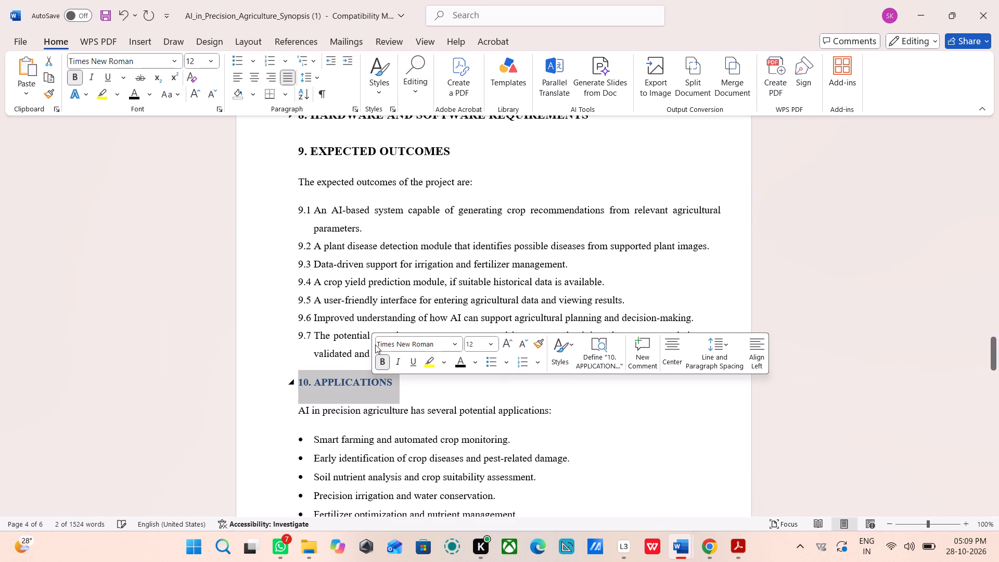
{"action": "left_click", "coordinate": [214, 64]}
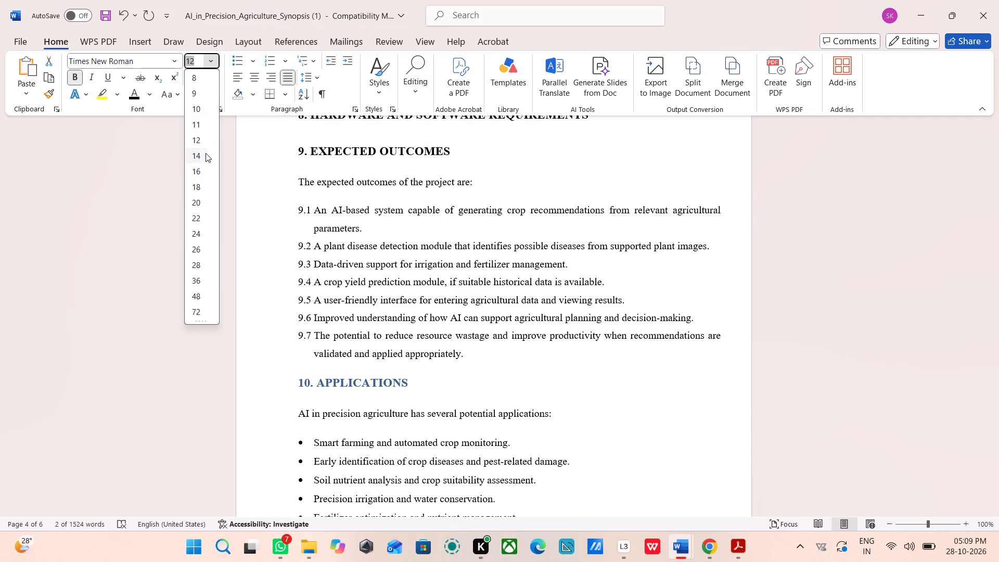
{"action": "left_click", "coordinate": [206, 153]}
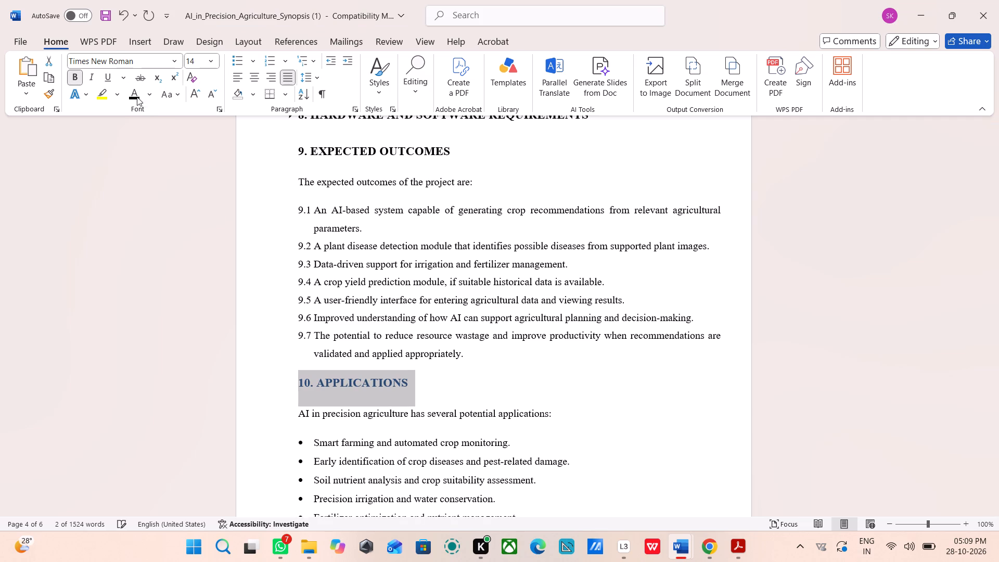
{"action": "left_click", "coordinate": [133, 94]}
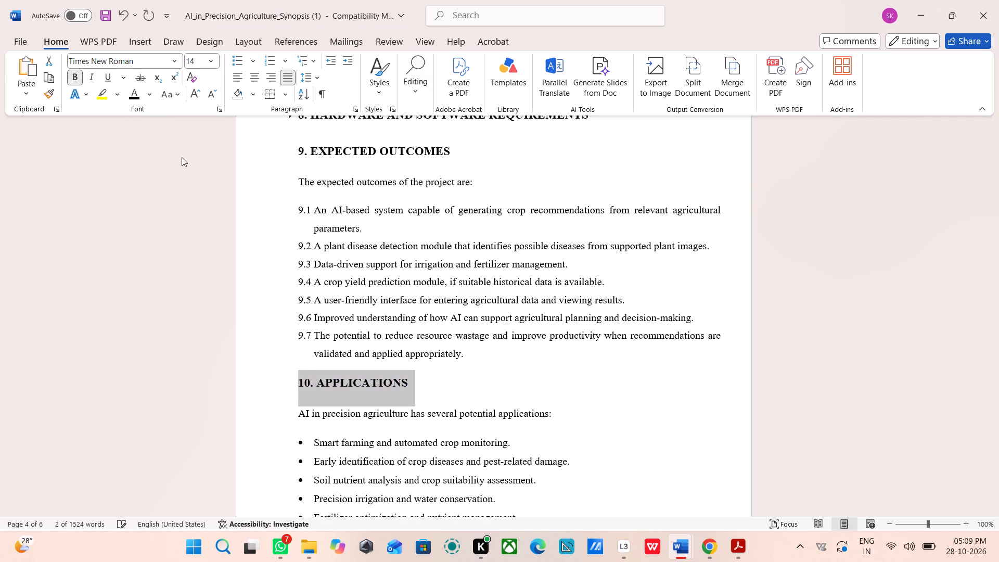
{"action": "left_click", "coordinate": [238, 300]}
Delete the last two Applications bullets, on greenhouse monitoring and agricultural advisory services.
{"action": "scroll", "coordinate": [238, 300], "scroll_direction": "down", "scroll_amount": 2}
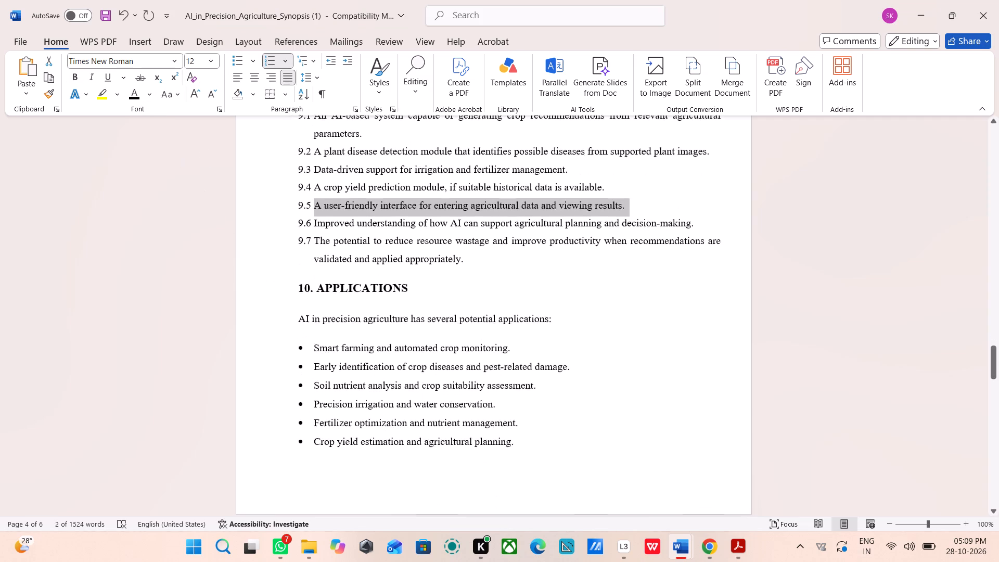
{"action": "scroll", "coordinate": [238, 300], "scroll_direction": "down", "scroll_amount": 2}
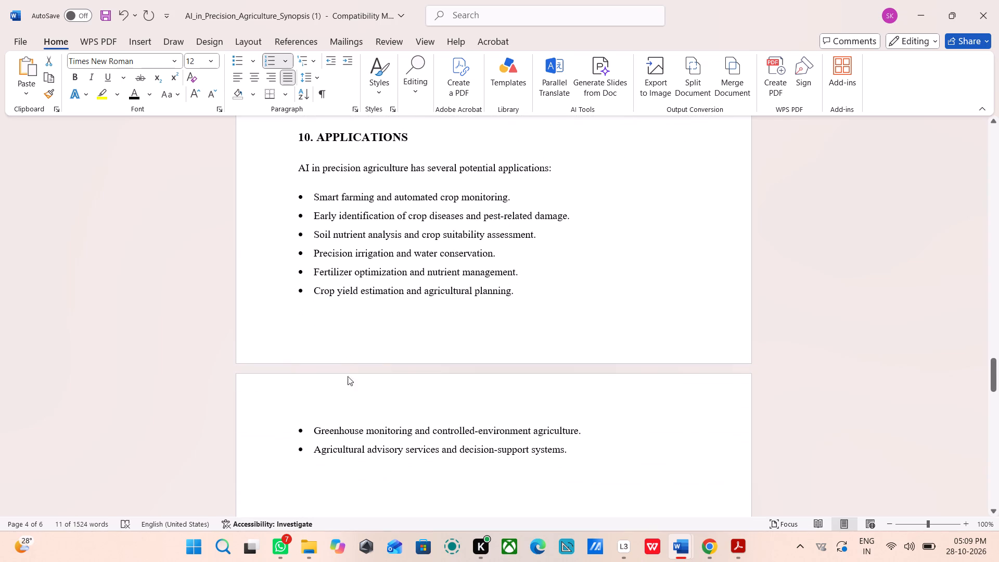
{"action": "left_click_drag", "start_coordinate": [297, 433], "coordinate": [570, 442]}
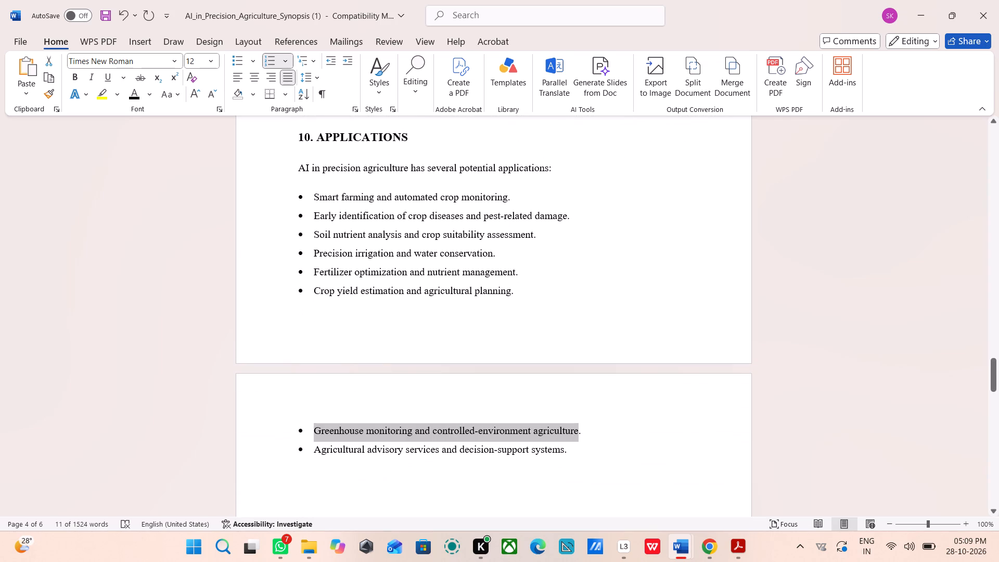
{"action": "left_click_drag", "start_coordinate": [570, 442], "coordinate": [577, 451]}
{"action": "key", "text": "BackSpace"}
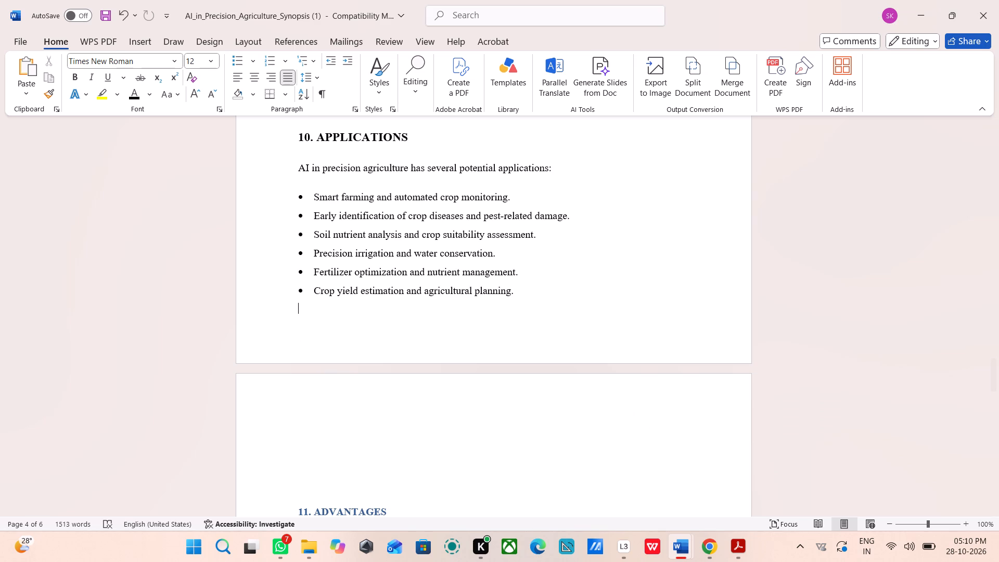
Set the 11. ADVANTAGES heading to font size 14 and make it black.
{"action": "scroll", "coordinate": [577, 451], "scroll_direction": "up", "scroll_amount": 1}
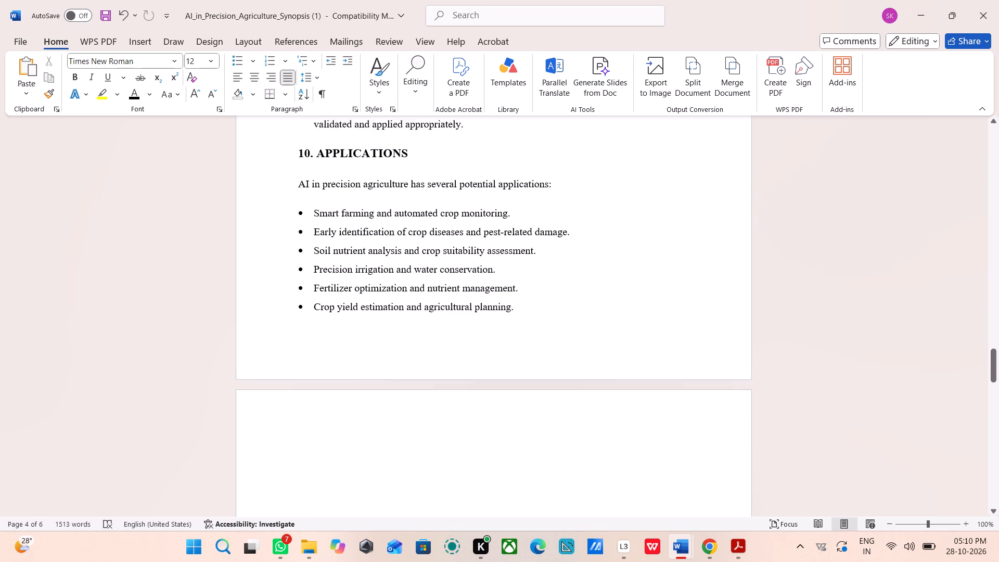
{"action": "scroll", "coordinate": [577, 451], "scroll_direction": "up", "scroll_amount": 1}
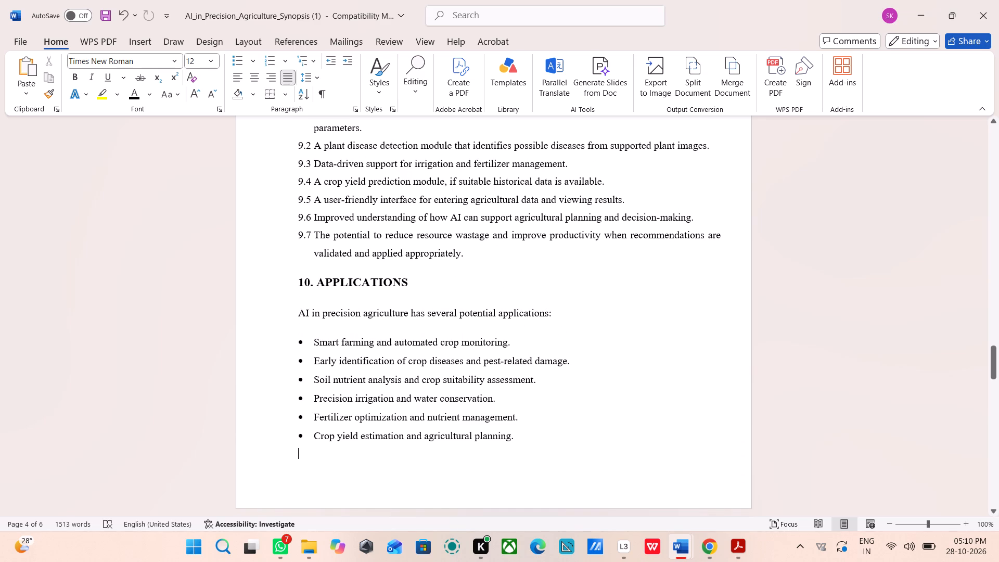
{"action": "scroll", "coordinate": [577, 451], "scroll_direction": "up", "scroll_amount": 2}
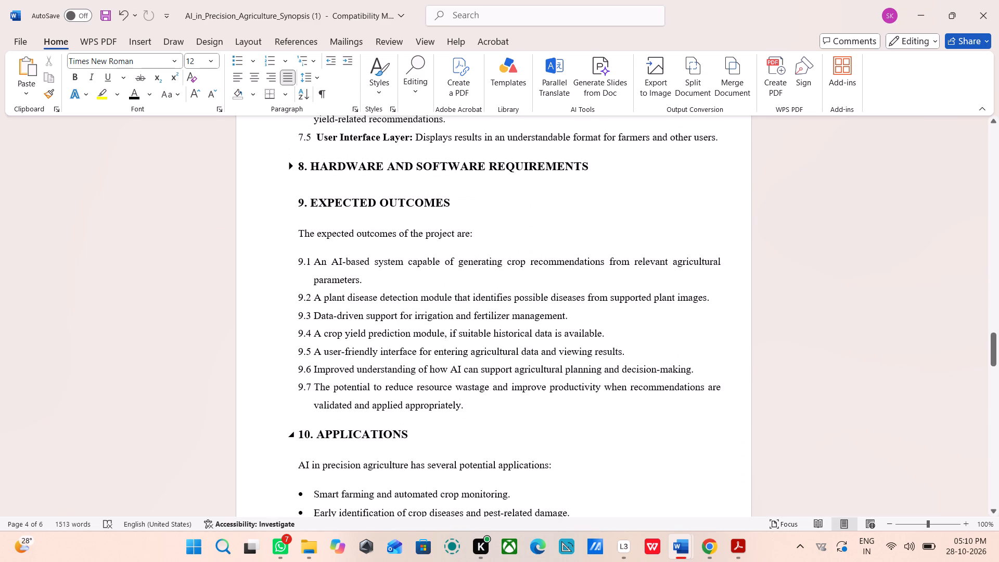
{"action": "scroll", "coordinate": [577, 451], "scroll_direction": "down", "scroll_amount": 2}
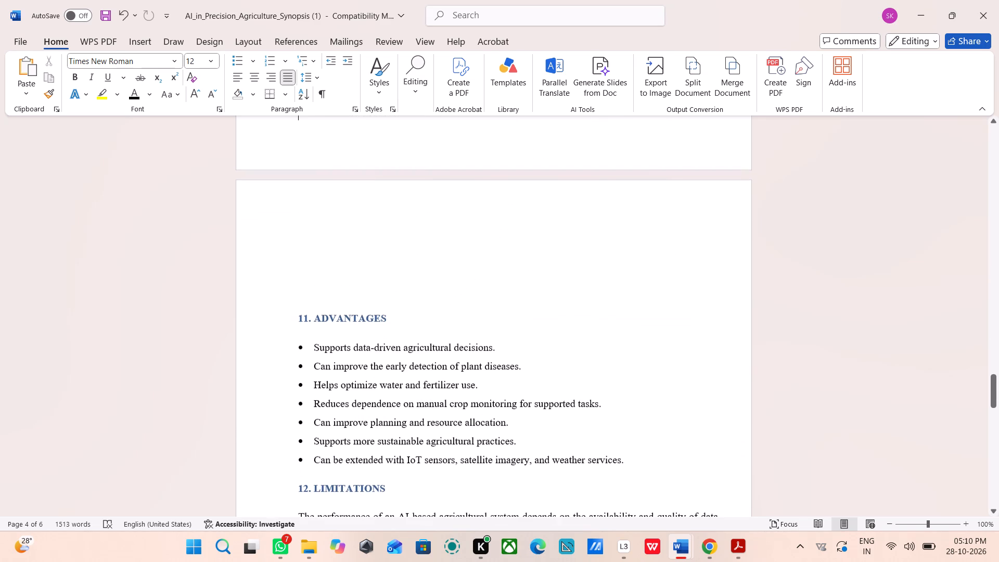
{"action": "scroll", "coordinate": [577, 451], "scroll_direction": "down", "scroll_amount": 2}
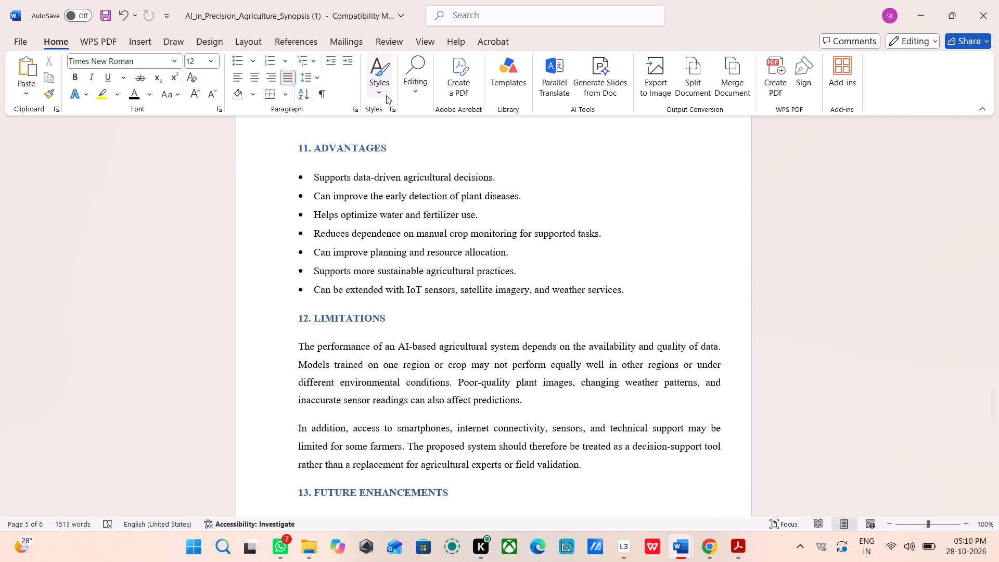
{"action": "left_click_drag", "start_coordinate": [387, 148], "coordinate": [315, 153]}
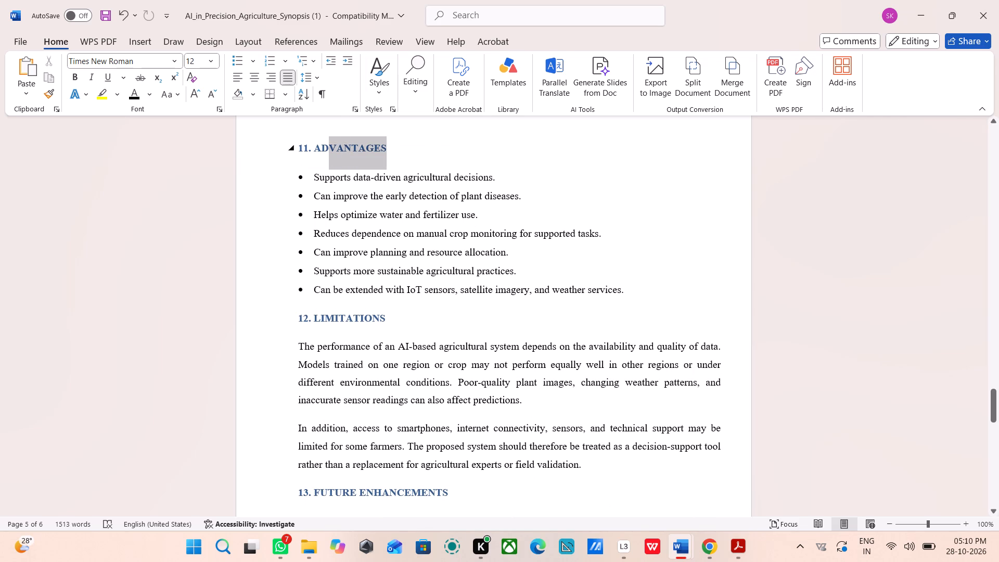
{"action": "left_click_drag", "start_coordinate": [315, 153], "coordinate": [266, 155]}
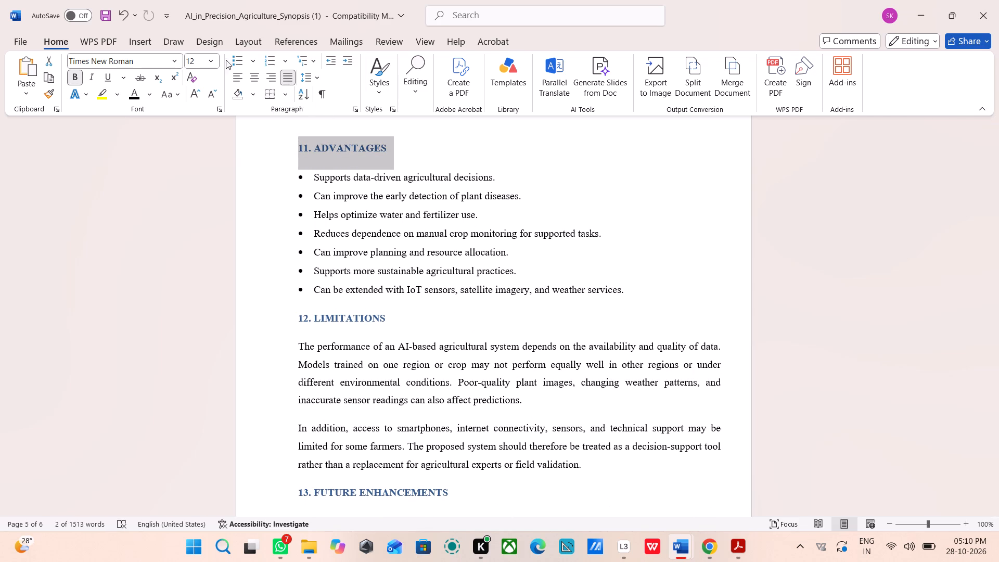
{"action": "left_click", "coordinate": [209, 59]}
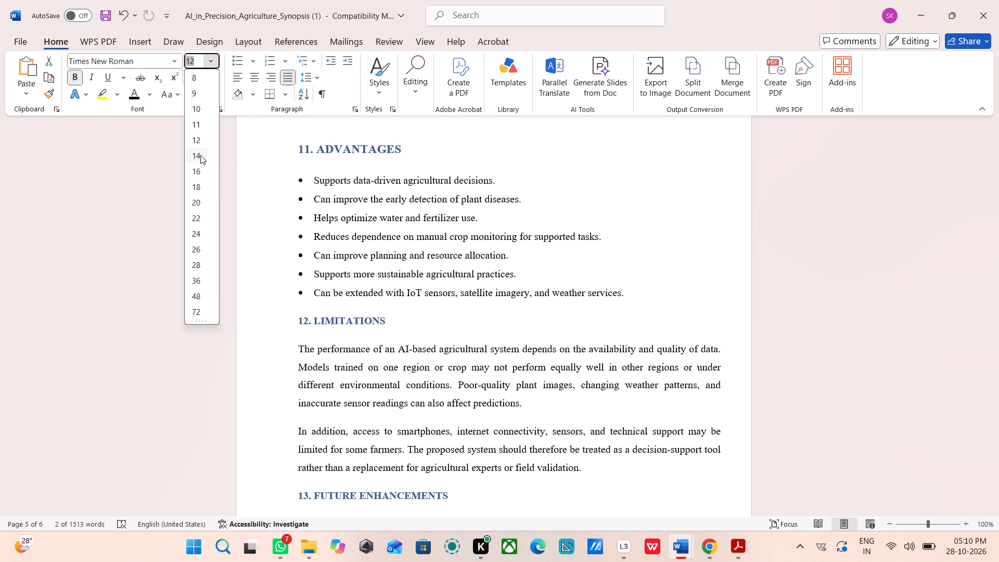
{"action": "left_click", "coordinate": [200, 155]}
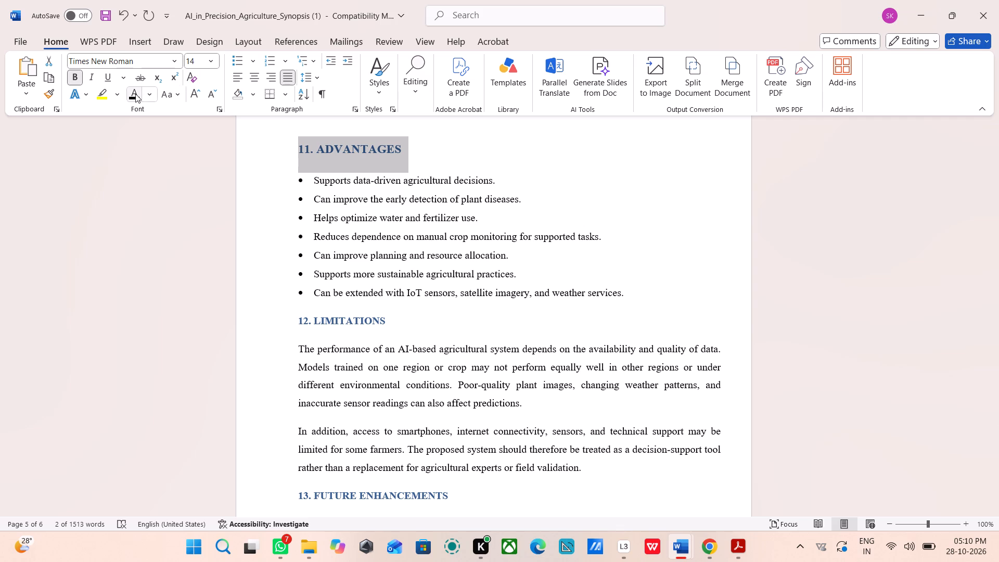
{"action": "left_click", "coordinate": [134, 94]}
{"action": "left_click", "coordinate": [280, 182]}
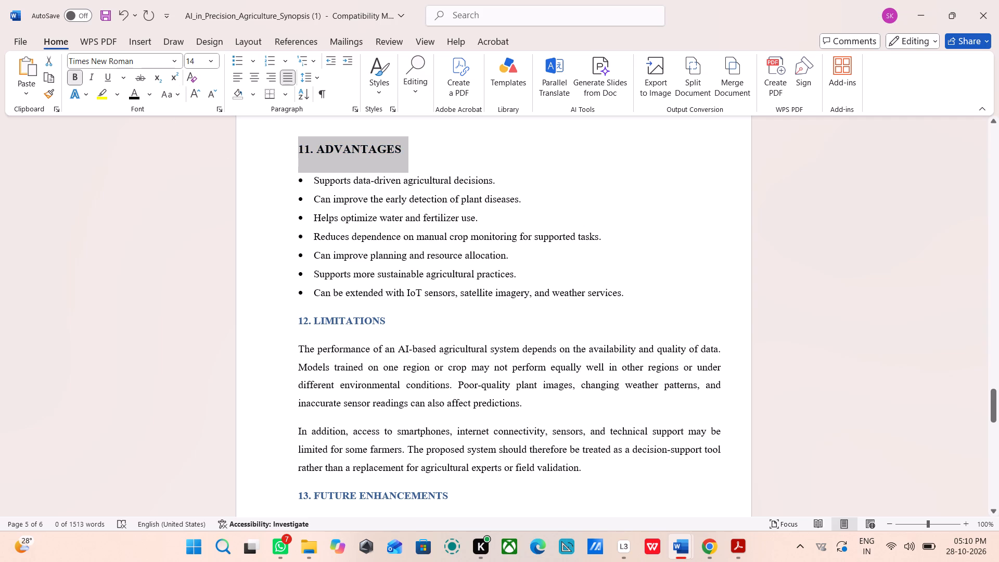
Remove the empty lines above the 11. ADVANTAGES heading so it starts at the top of its page.
{"action": "scroll", "coordinate": [280, 182], "scroll_direction": "up", "scroll_amount": 2}
{"action": "scroll", "coordinate": [280, 182], "scroll_direction": "down", "scroll_amount": 1}
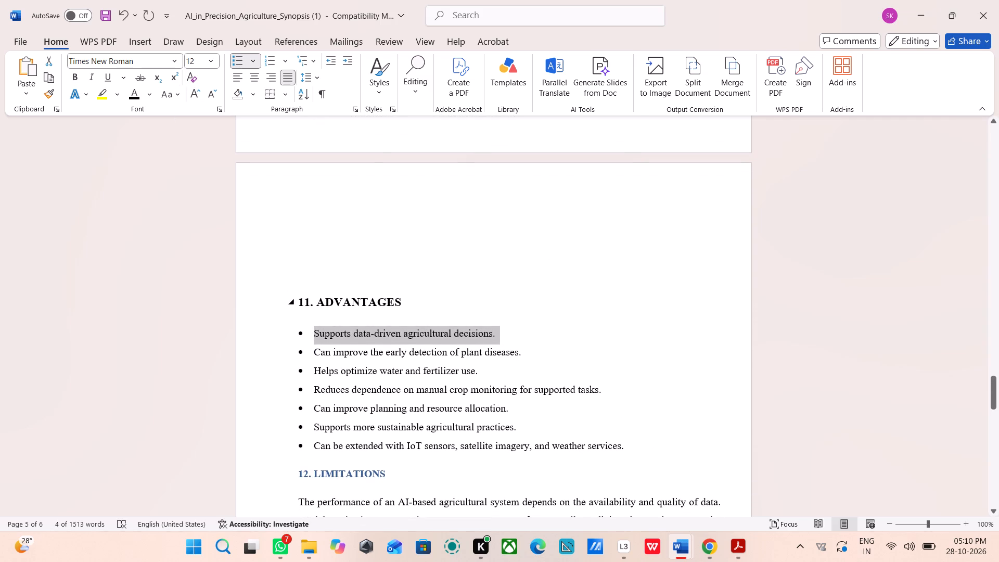
{"action": "left_click", "coordinate": [298, 300]}
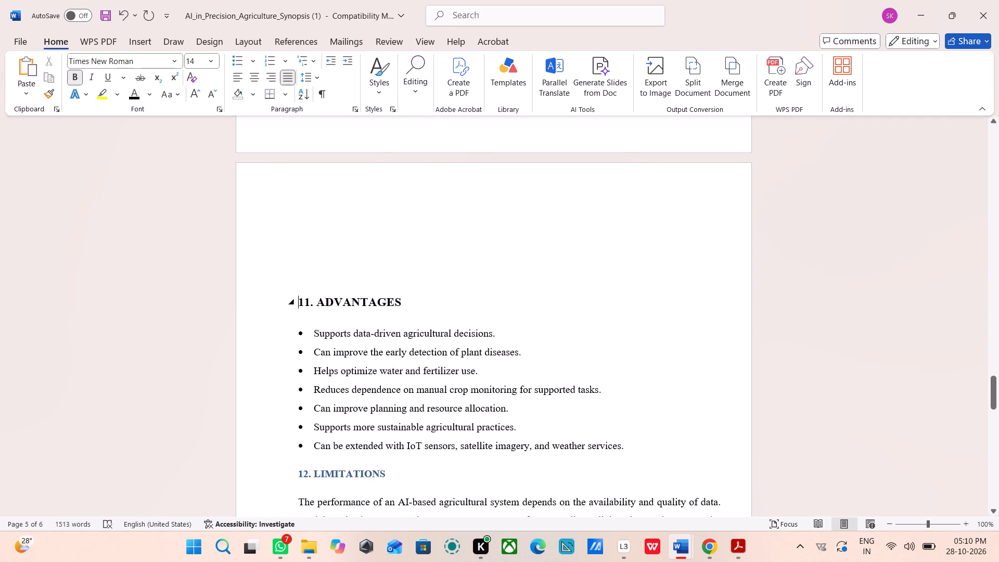
{"action": "key", "text": "BackSpace"}
{"action": "key", "text": "BackSpace"}
{"action": "key", "text": "BackSpace"}
{"action": "key", "text": "BackSpace"}
{"action": "key", "text": "BackSpace"}
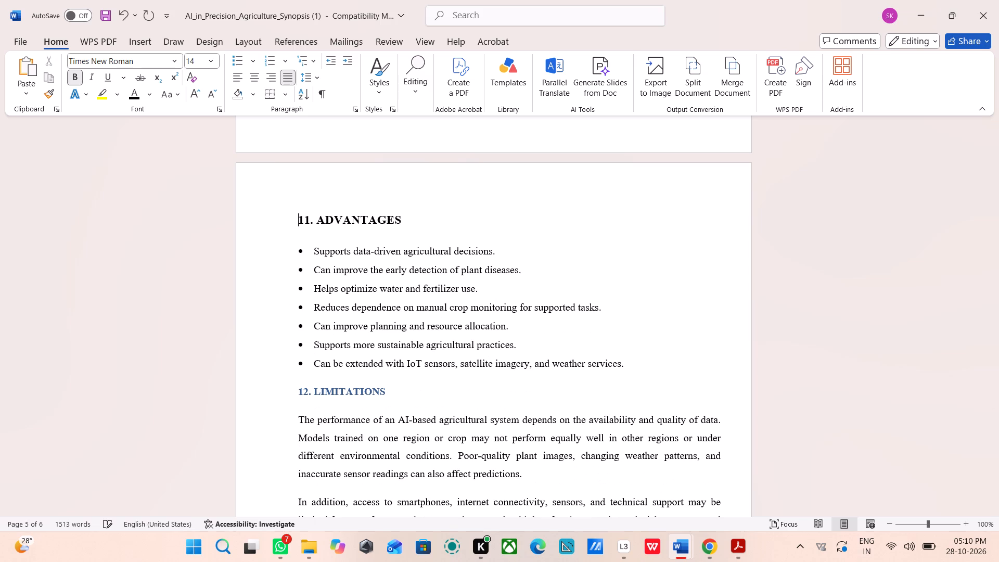
Delete the last two Advantages bullets, on sustainable agricultural practices and extension with IoT sensors, satellite imagery, and weather services.
{"action": "left_click_drag", "start_coordinate": [293, 347], "coordinate": [632, 269]}
{"action": "left_click_drag", "start_coordinate": [632, 269], "coordinate": [622, 379]}
{"action": "key", "text": "BackSpace"}
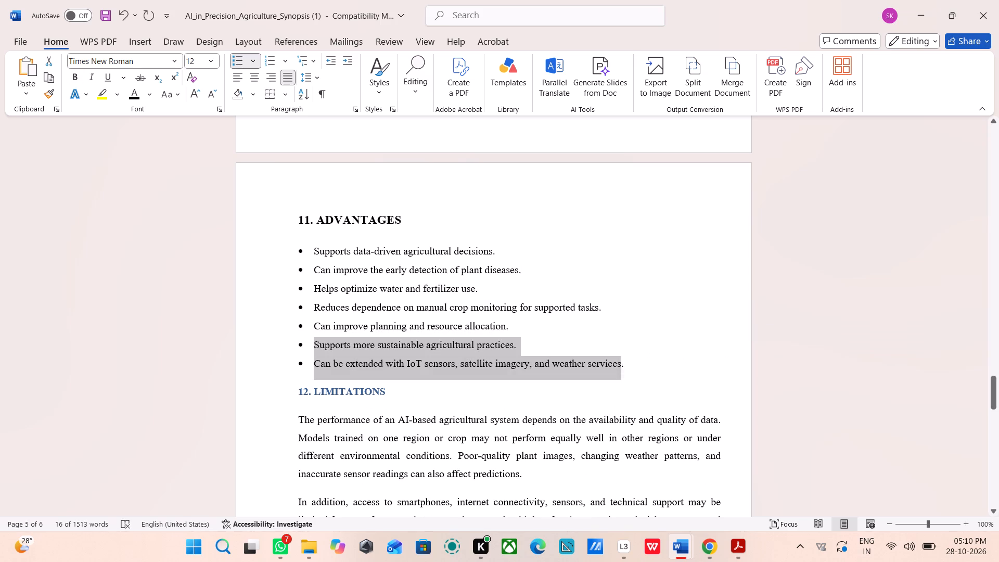
Set the 12. LIMITATIONS heading to font size 14 and make it black.
{"action": "scroll", "coordinate": [622, 379], "scroll_direction": "down", "scroll_amount": 1}
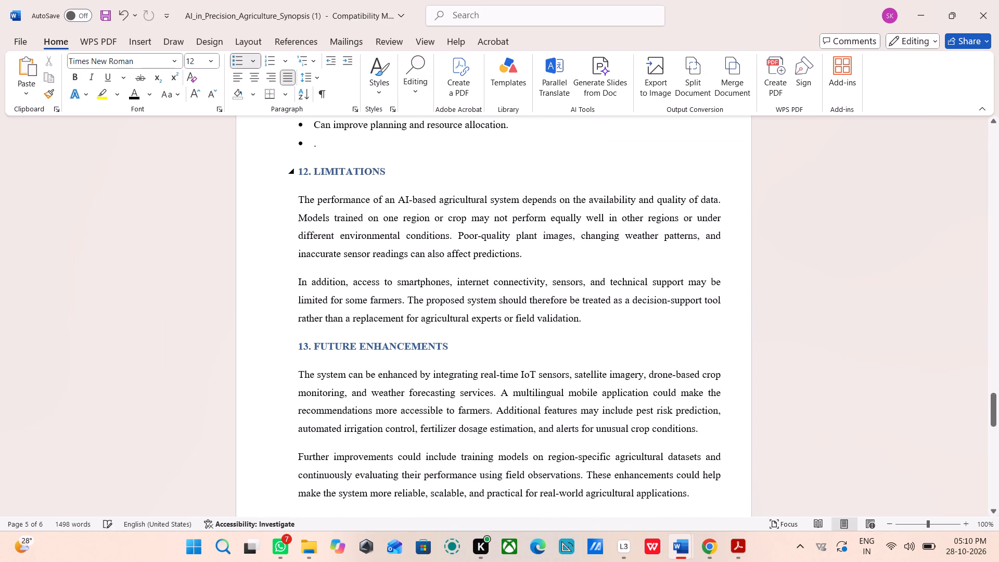
{"action": "left_click_drag", "start_coordinate": [385, 175], "coordinate": [265, 176]}
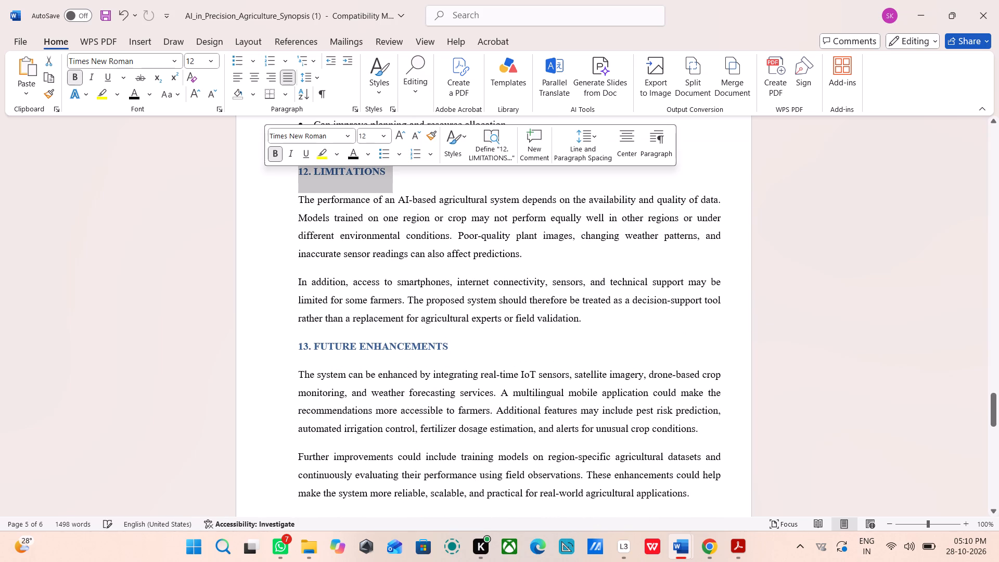
{"action": "left_click", "coordinate": [389, 140]}
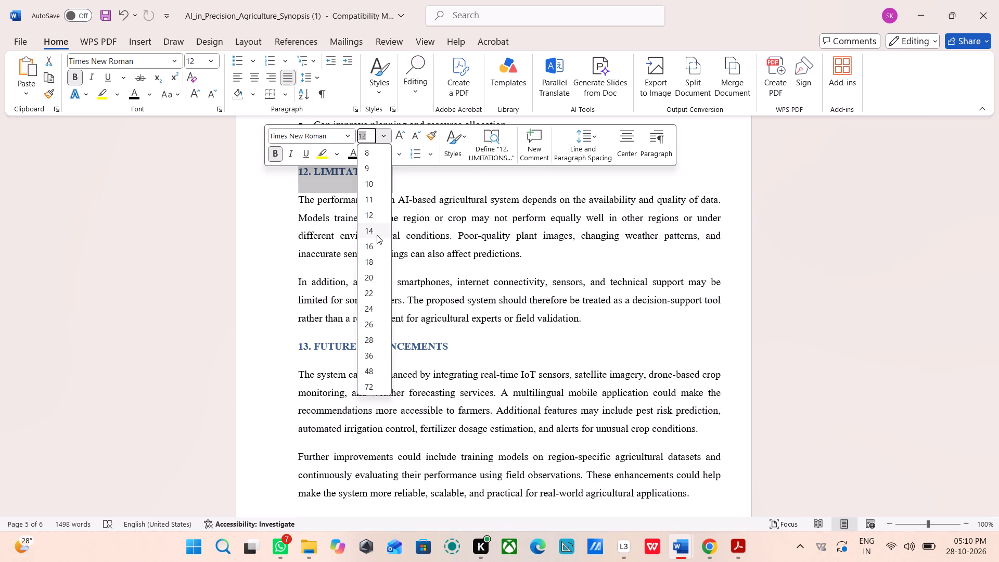
{"action": "left_click", "coordinate": [370, 228]}
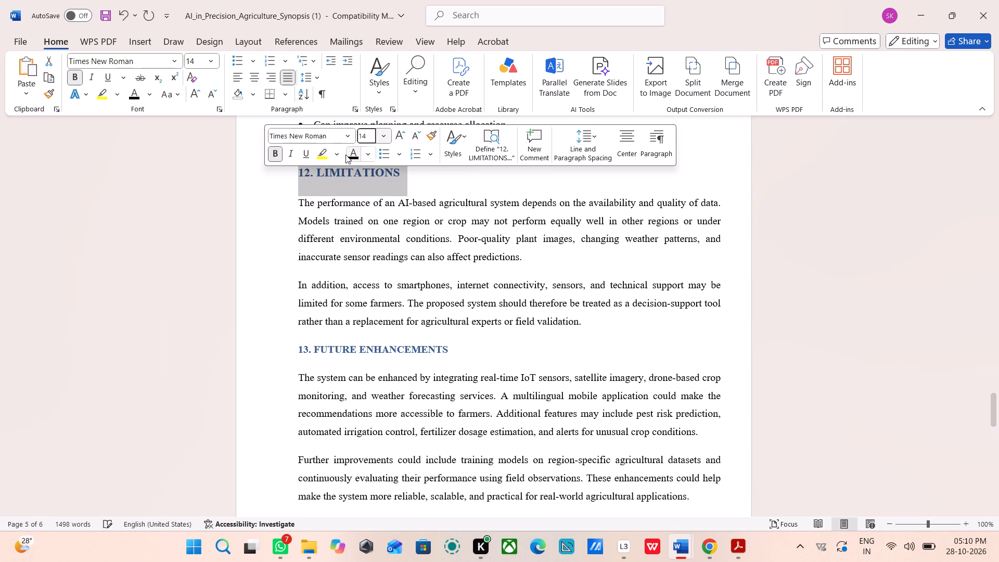
{"action": "left_click", "coordinate": [350, 157]}
{"action": "left_click", "coordinate": [262, 219]}
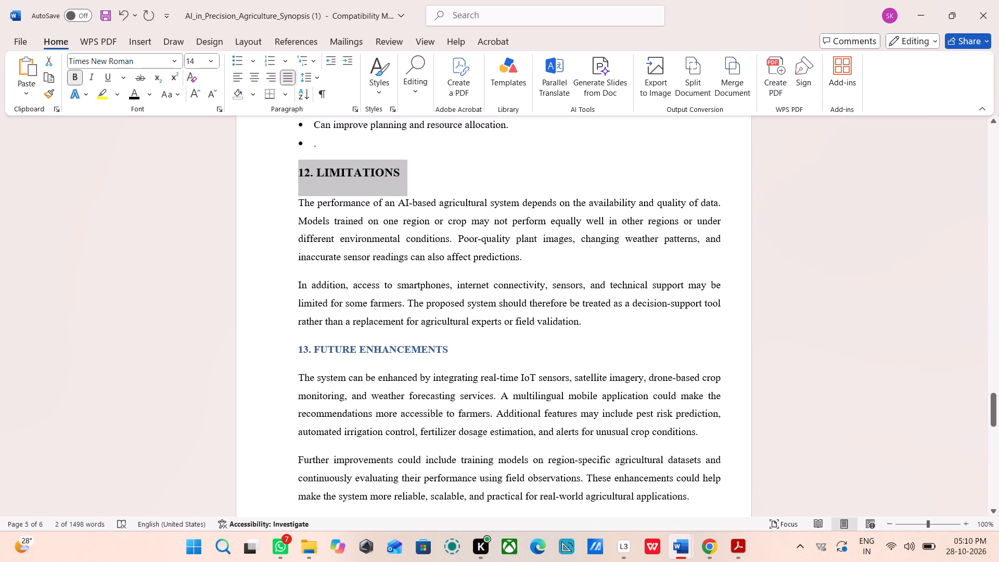
Set the 13. FUTURE ENHANCEMENTS heading to font size 14 and make it black.
{"action": "scroll", "coordinate": [262, 219], "scroll_direction": "down", "scroll_amount": 1}
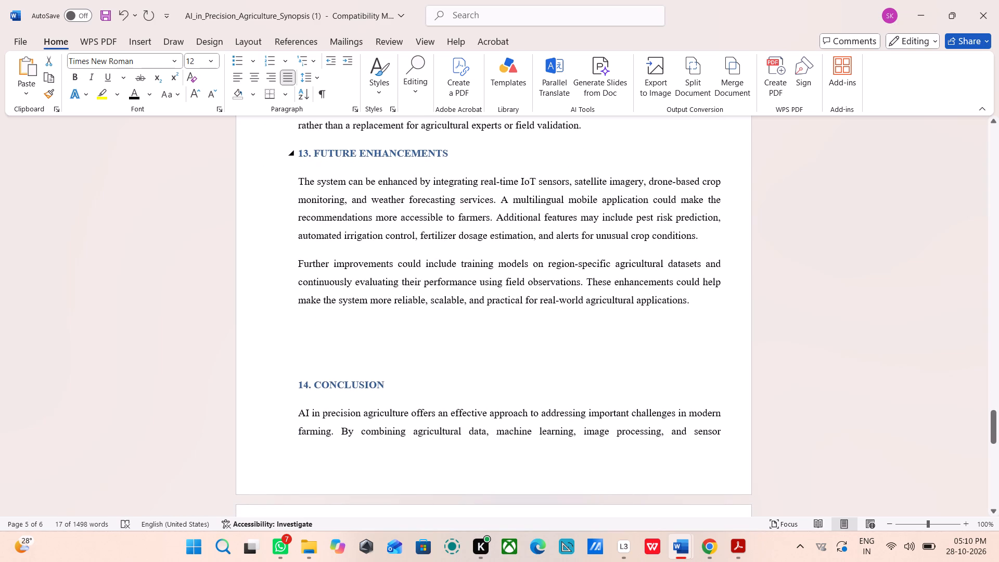
{"action": "left_click_drag", "start_coordinate": [297, 148], "coordinate": [432, 148]}
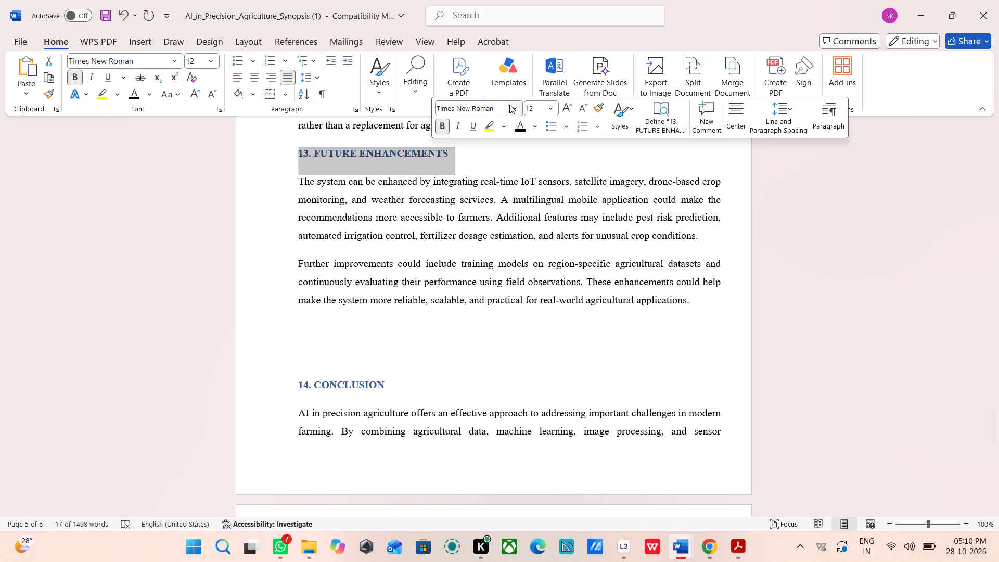
{"action": "left_click", "coordinate": [548, 114]}
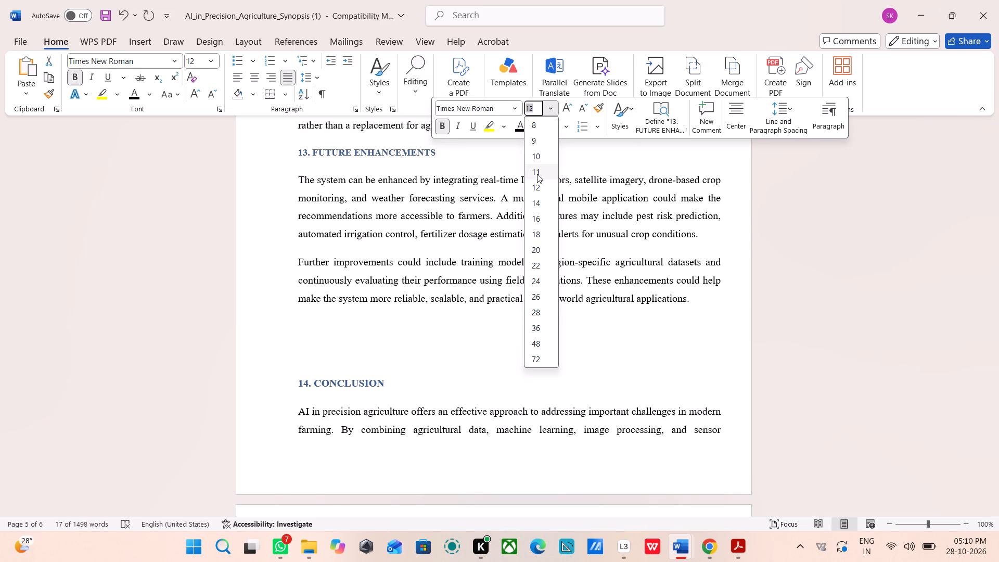
{"action": "left_click", "coordinate": [537, 199]}
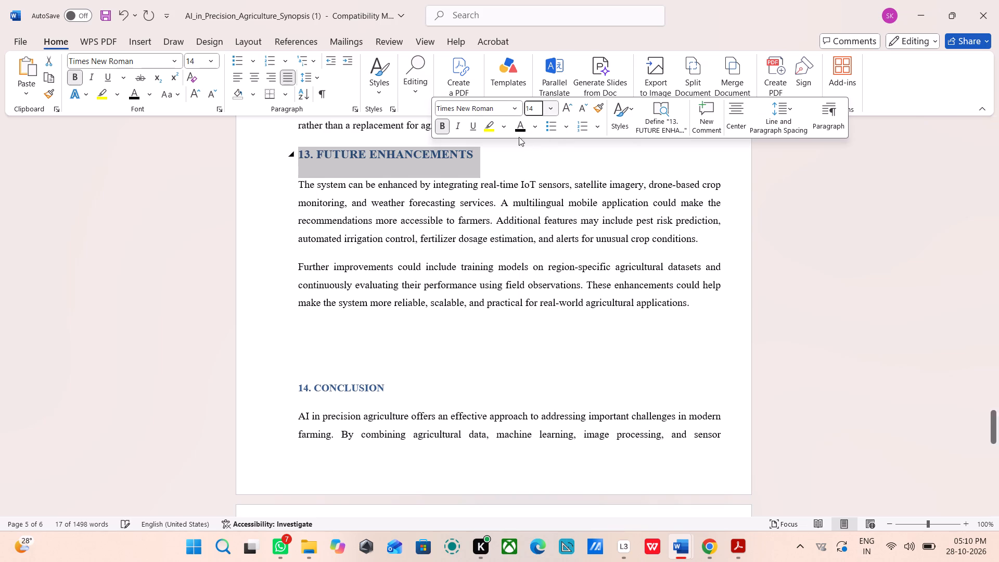
{"action": "left_click", "coordinate": [518, 129]}
{"action": "left_click", "coordinate": [374, 251]}
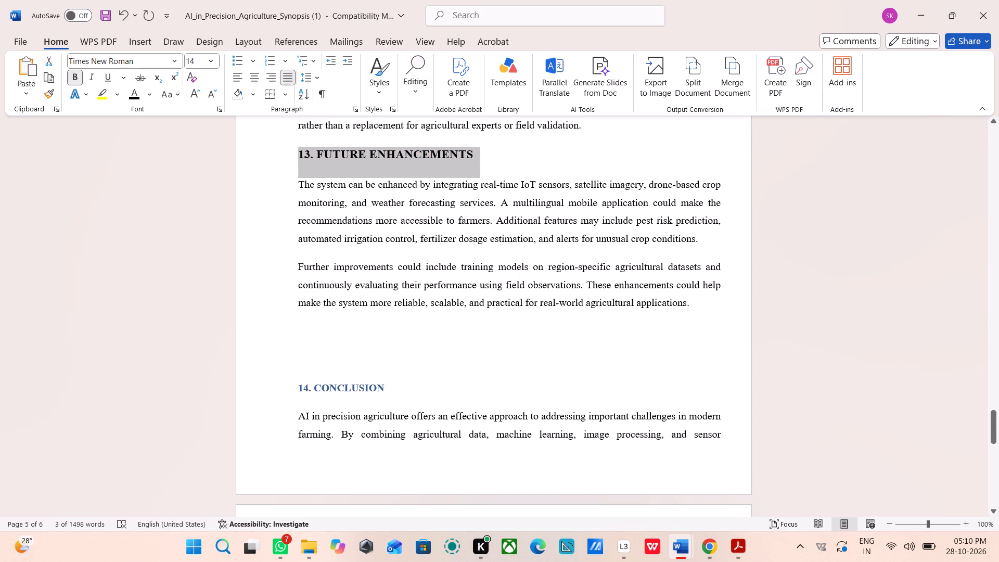
Remove the empty lines above the 14. CONCLUSION heading so it directly follows the Future Enhancements text.
{"action": "scroll", "coordinate": [374, 251], "scroll_direction": "down", "scroll_amount": 1}
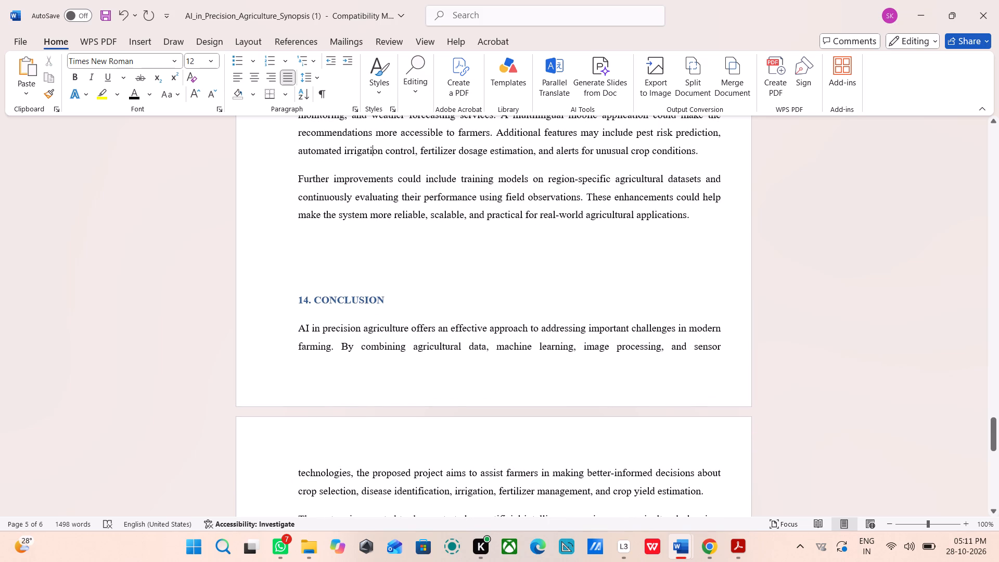
{"action": "left_click", "coordinate": [299, 298]}
{"action": "key", "text": "BackSpace"}
{"action": "key", "text": "BackSpace"}
Make the 14. CONCLUSION heading black and set it to font size 14.
{"action": "left_click_drag", "start_coordinate": [299, 298], "coordinate": [332, 298]}
{"action": "left_click", "coordinate": [332, 298]}
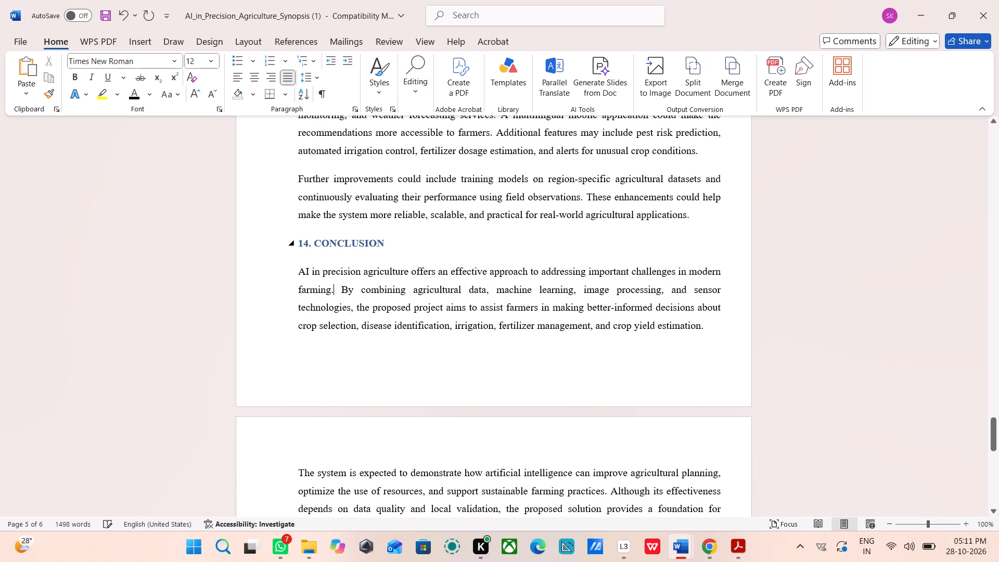
{"action": "left_click_drag", "start_coordinate": [387, 243], "coordinate": [282, 249]}
{"action": "left_click", "coordinate": [369, 231]}
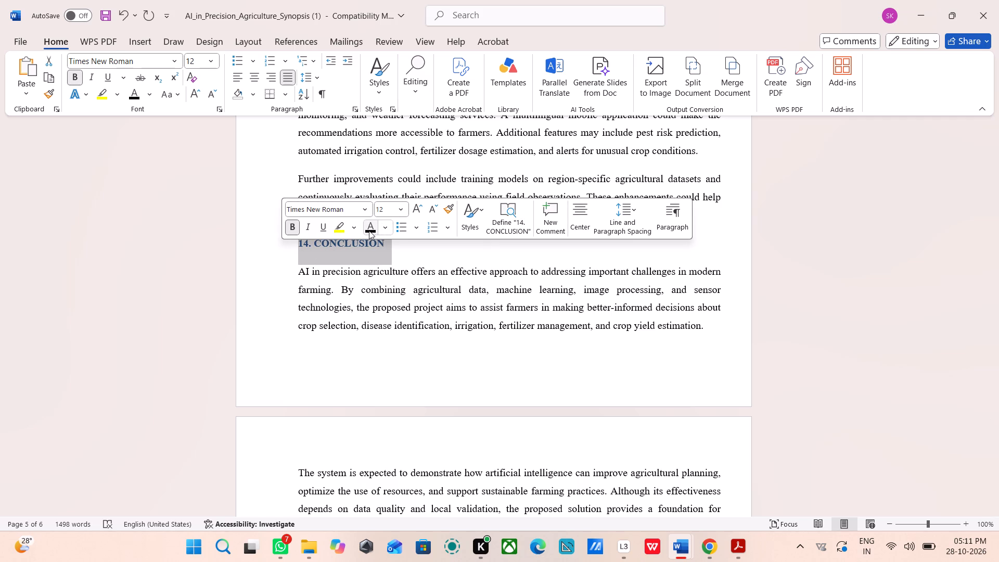
{"action": "left_click", "coordinate": [401, 207]}
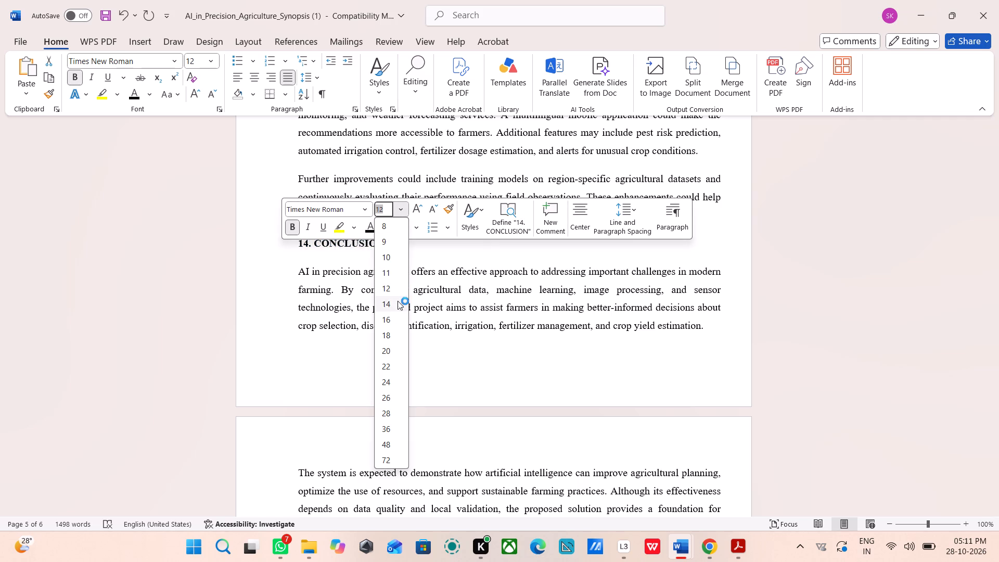
{"action": "left_click", "coordinate": [390, 299]}
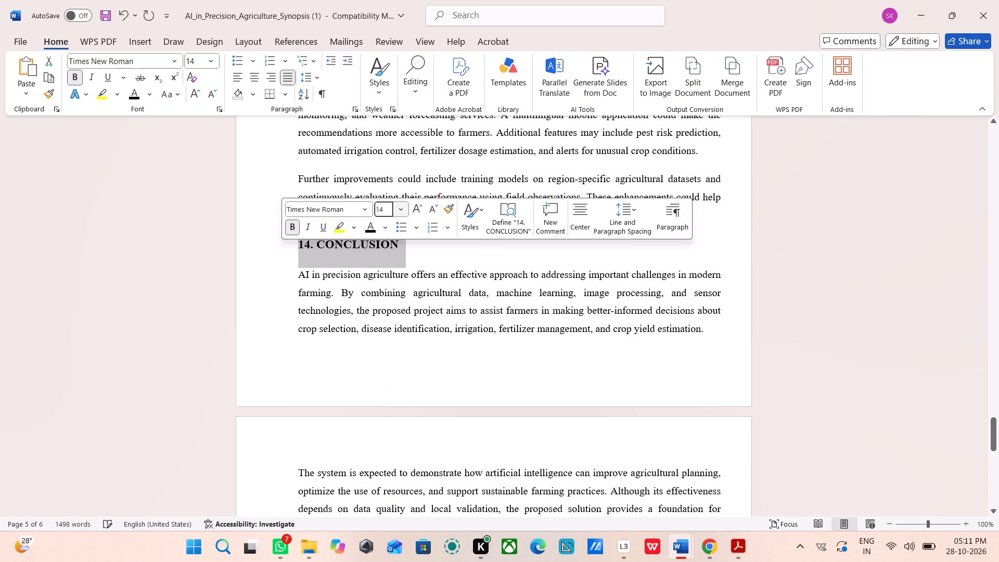
{"action": "left_click", "coordinate": [324, 292]}
Set the 15. REFERENCES heading to font size 14 and make it black.
{"action": "scroll", "coordinate": [316, 275], "scroll_direction": "down", "scroll_amount": 1}
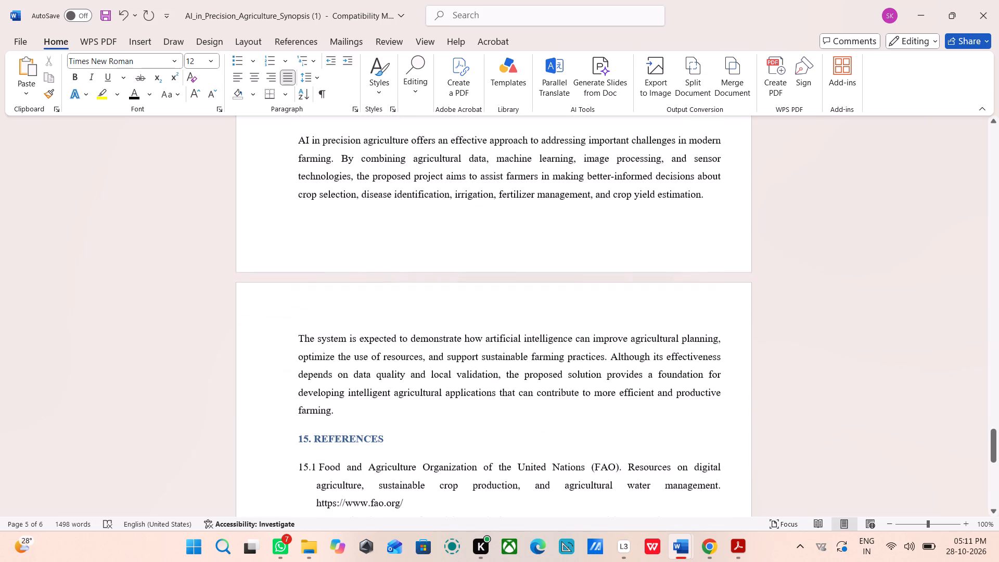
{"action": "scroll", "coordinate": [316, 275], "scroll_direction": "down", "scroll_amount": 3}
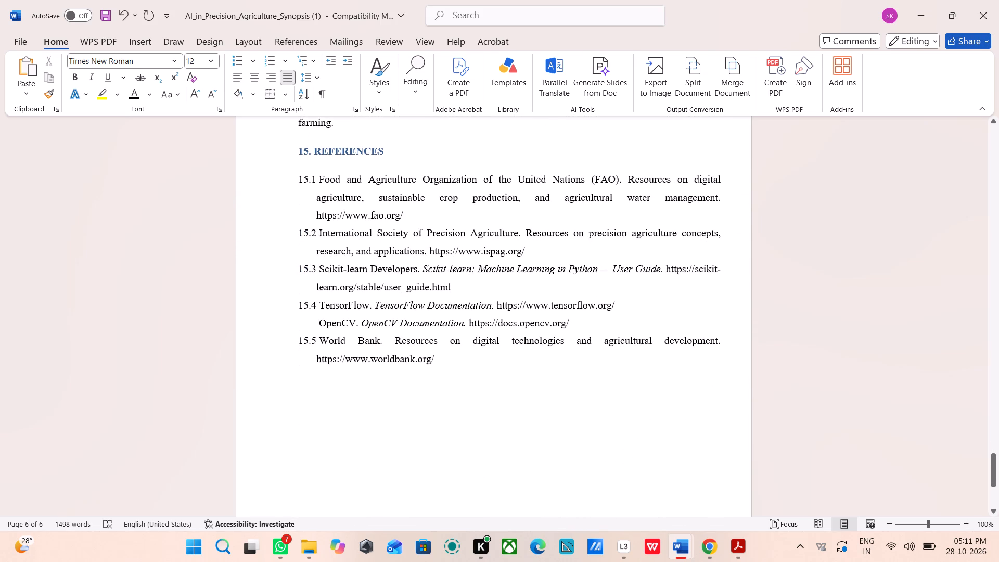
{"action": "left_click_drag", "start_coordinate": [300, 152], "coordinate": [377, 151]}
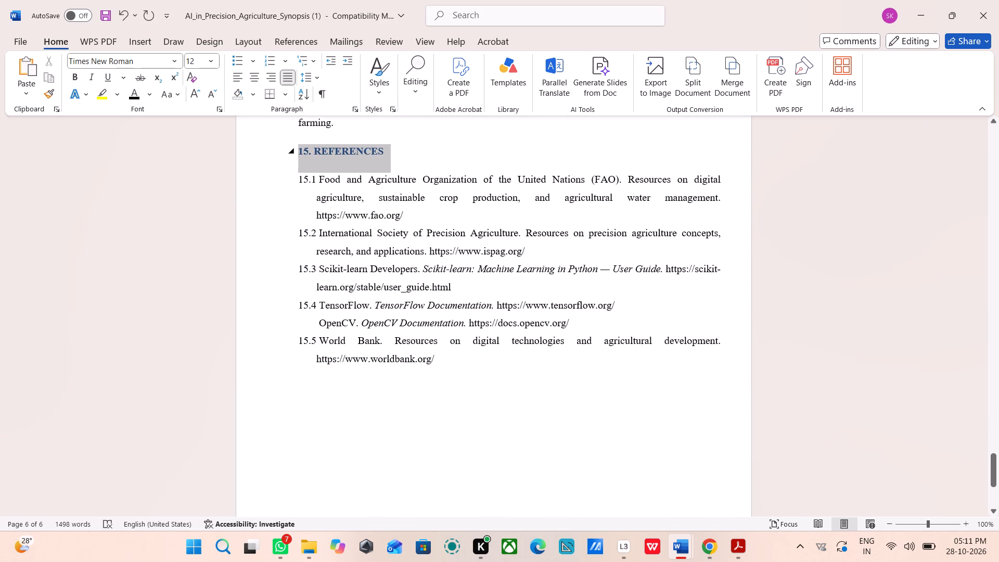
{"action": "left_click_drag", "start_coordinate": [377, 151], "coordinate": [379, 151]}
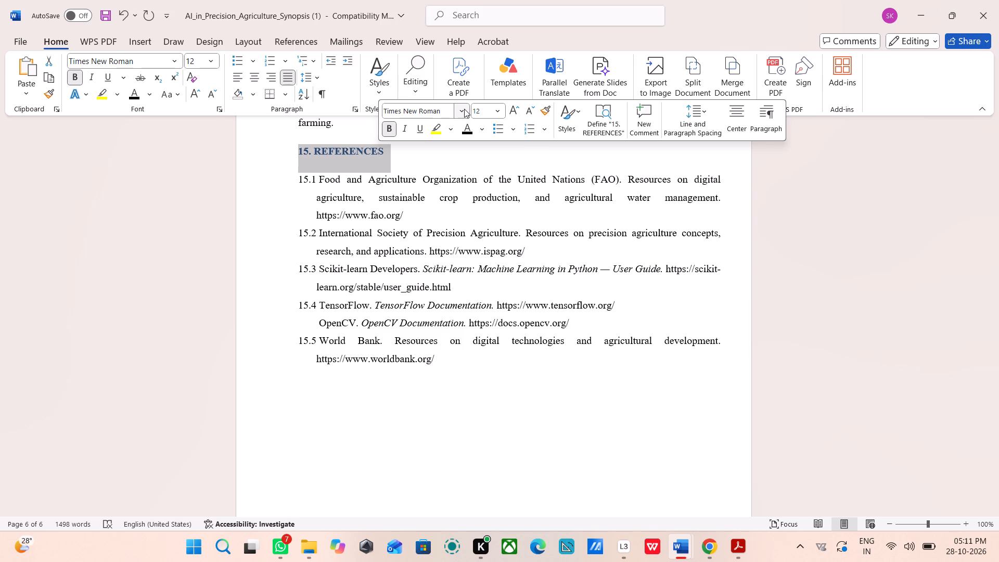
{"action": "left_click", "coordinate": [498, 109]}
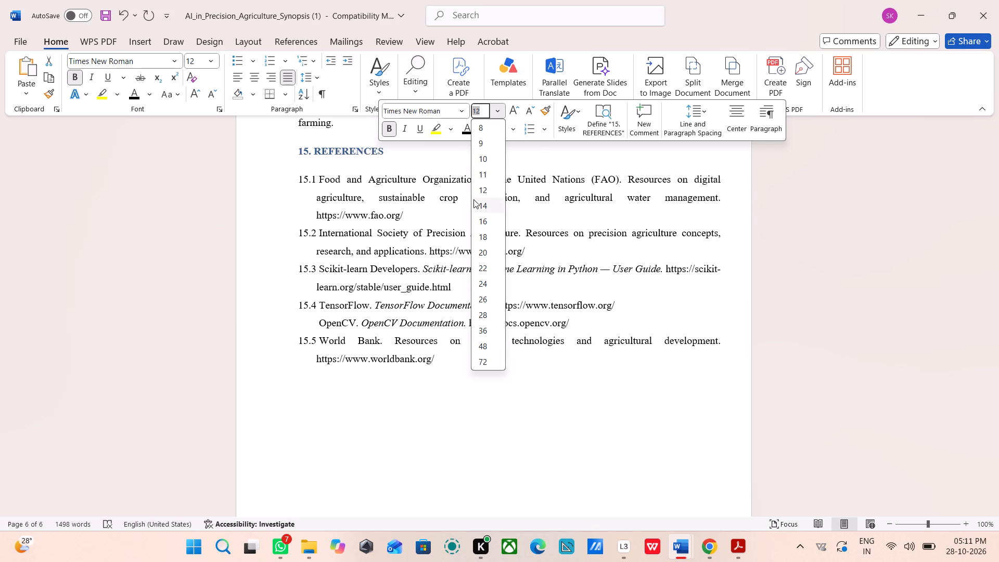
{"action": "left_click", "coordinate": [482, 205]}
{"action": "left_click", "coordinate": [471, 135]}
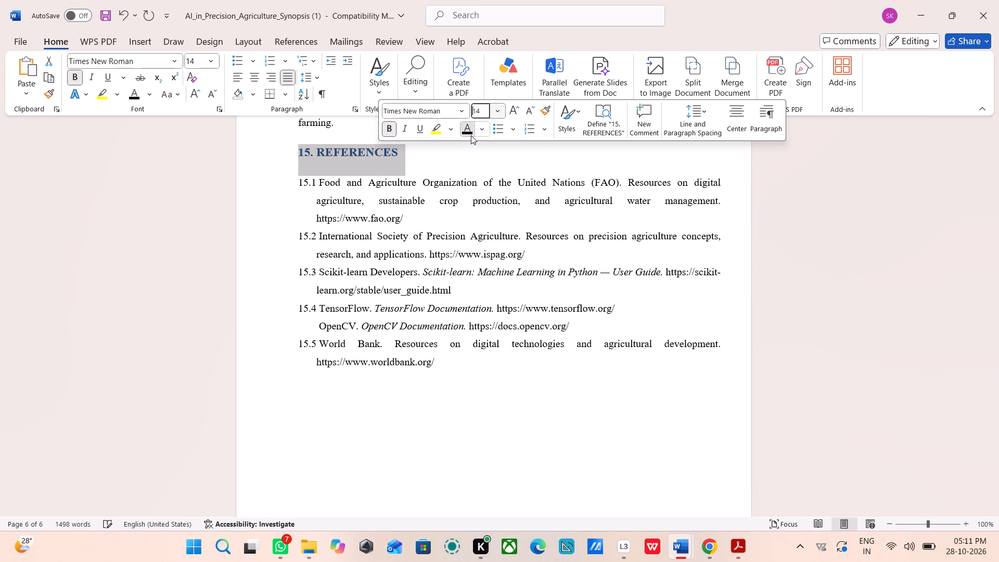
{"action": "left_click", "coordinate": [365, 187]}
Review the whole synopsis from the Abstract to the References, checking heading formatting, gaps and page breaks.
{"action": "scroll", "coordinate": [365, 187], "scroll_direction": "up", "scroll_amount": 2}
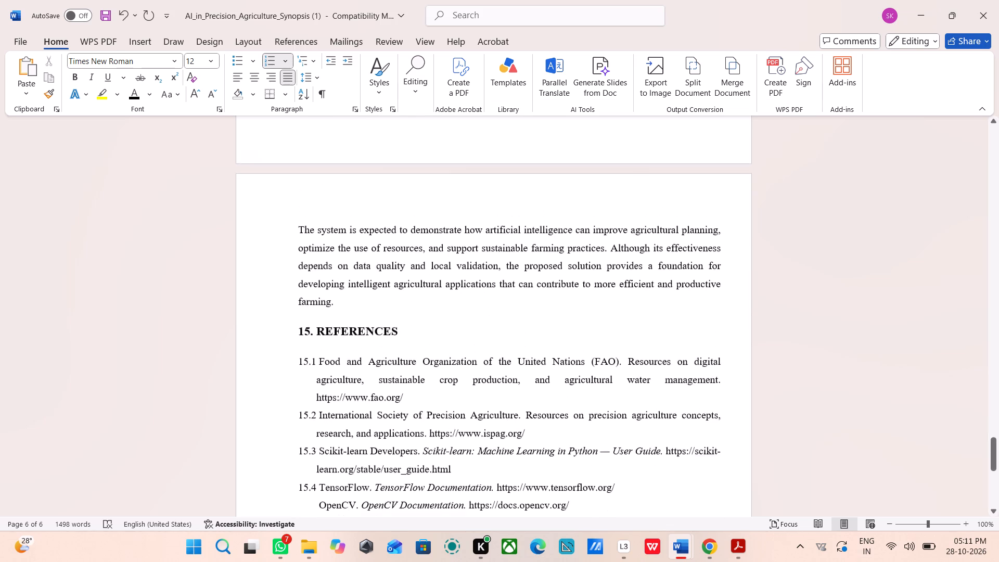
{"action": "scroll", "coordinate": [365, 187], "scroll_direction": "up", "scroll_amount": 2}
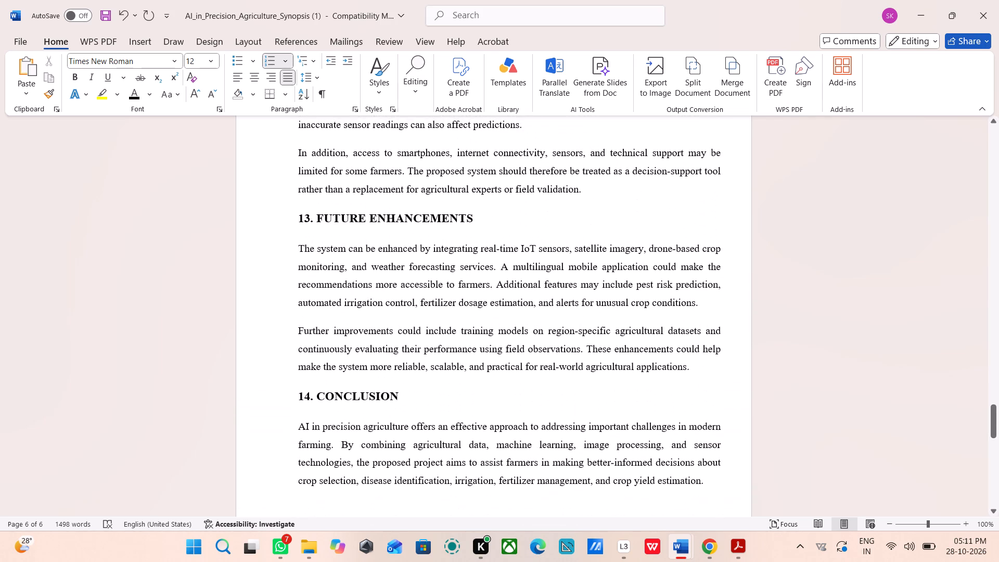
{"action": "scroll", "coordinate": [365, 187], "scroll_direction": "down", "scroll_amount": 1}
{"action": "scroll", "coordinate": [365, 187], "scroll_direction": "up", "scroll_amount": 9}
{"action": "scroll", "coordinate": [365, 187], "scroll_direction": "up", "scroll_amount": 12}
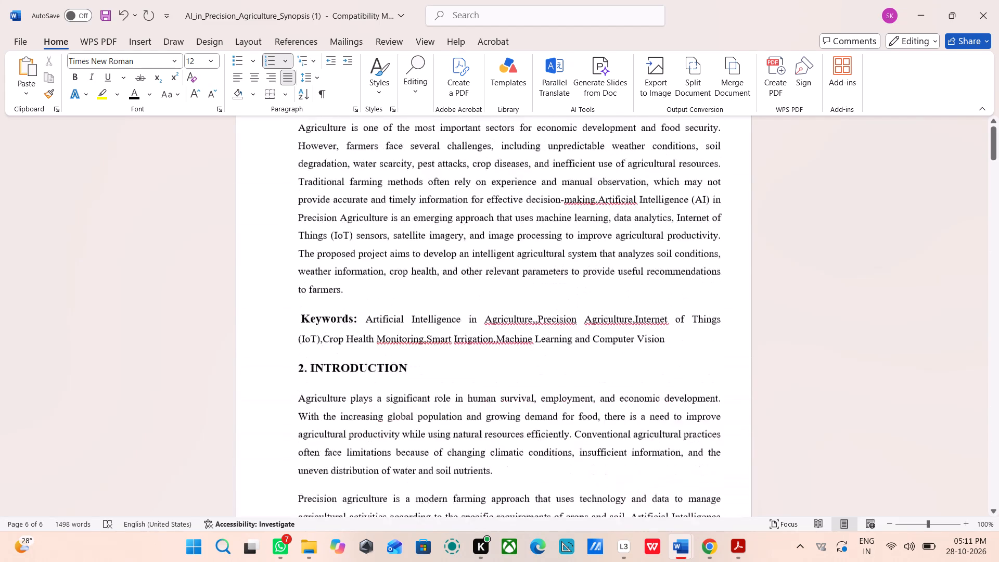
{"action": "scroll", "coordinate": [365, 187], "scroll_direction": "up", "scroll_amount": 3}
{"action": "scroll", "coordinate": [365, 187], "scroll_direction": "down", "scroll_amount": 6}
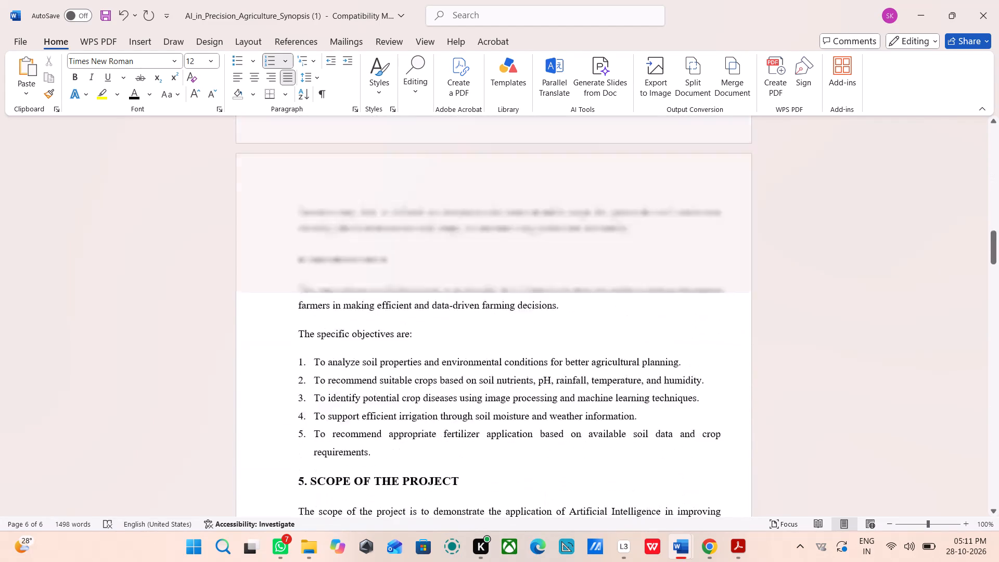
{"action": "scroll", "coordinate": [365, 187], "scroll_direction": "down", "scroll_amount": 12}
{"action": "scroll", "coordinate": [365, 187], "scroll_direction": "up", "scroll_amount": 4}
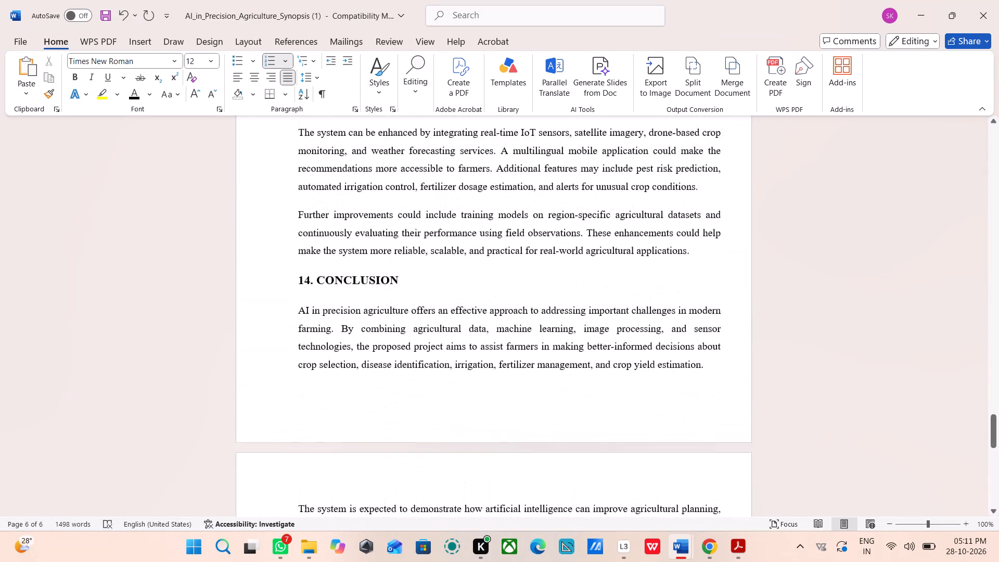
{"action": "scroll", "coordinate": [365, 187], "scroll_direction": "up", "scroll_amount": 20}
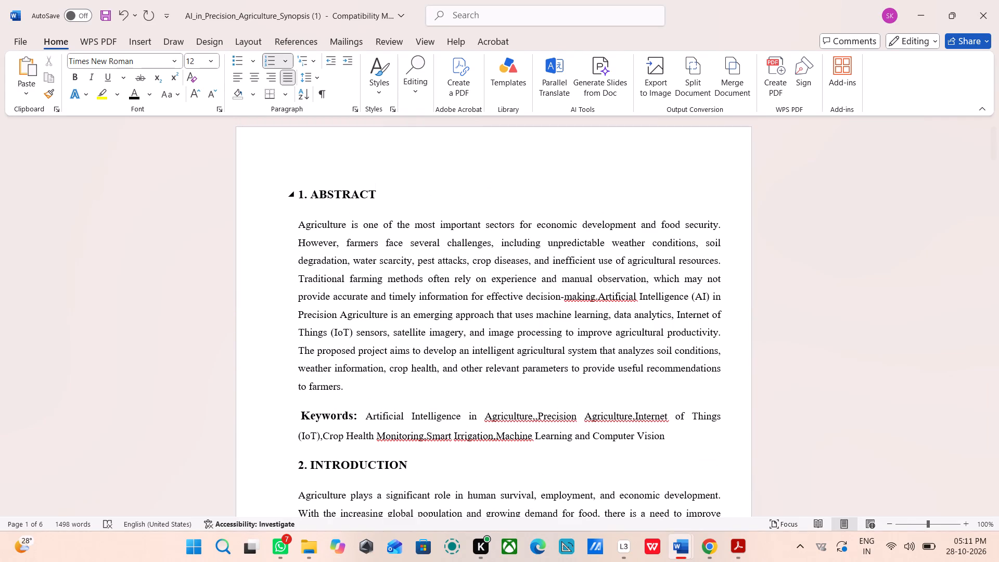
{"action": "scroll", "coordinate": [365, 187], "scroll_direction": "down", "scroll_amount": 2}
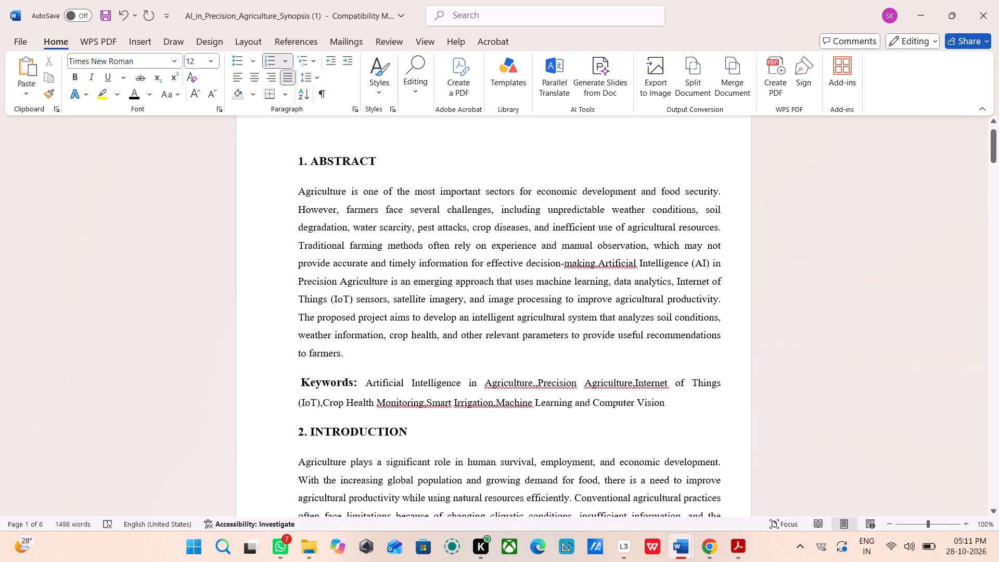
{"action": "scroll", "coordinate": [365, 187], "scroll_direction": "down", "scroll_amount": 3}
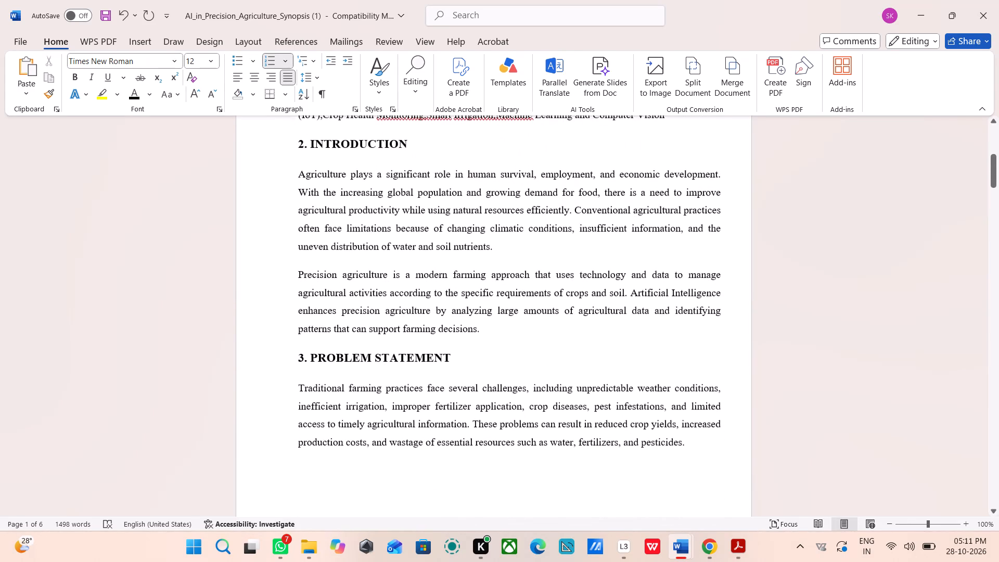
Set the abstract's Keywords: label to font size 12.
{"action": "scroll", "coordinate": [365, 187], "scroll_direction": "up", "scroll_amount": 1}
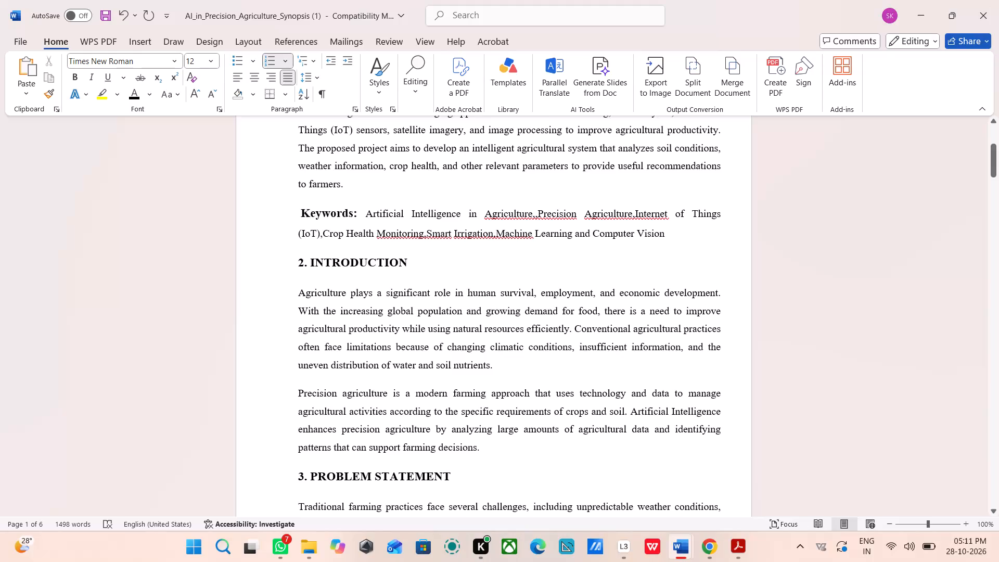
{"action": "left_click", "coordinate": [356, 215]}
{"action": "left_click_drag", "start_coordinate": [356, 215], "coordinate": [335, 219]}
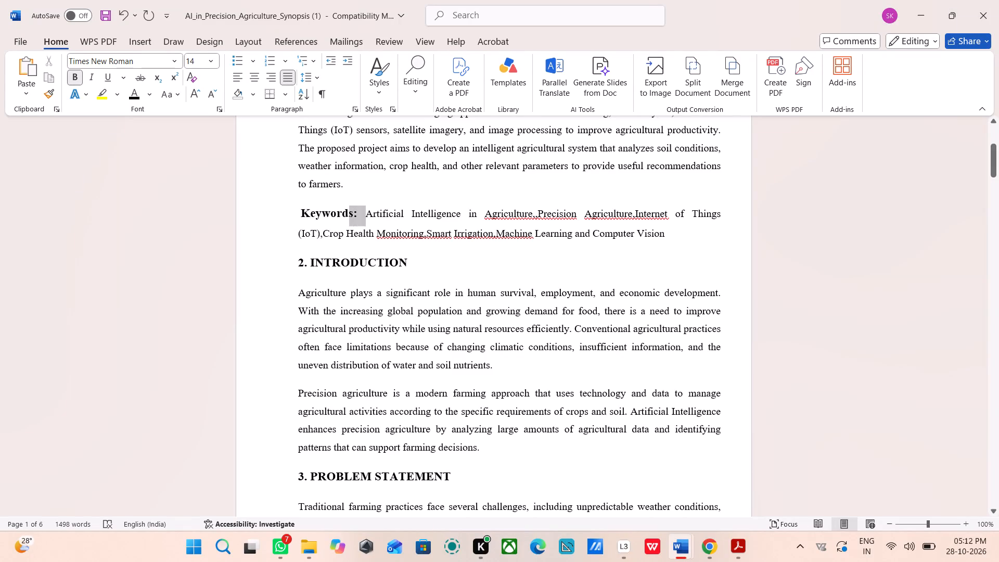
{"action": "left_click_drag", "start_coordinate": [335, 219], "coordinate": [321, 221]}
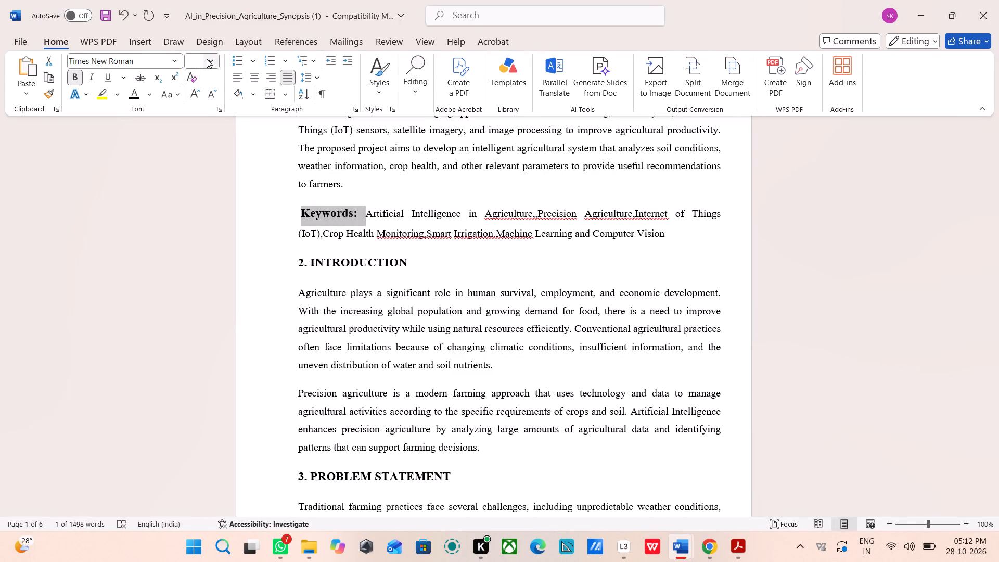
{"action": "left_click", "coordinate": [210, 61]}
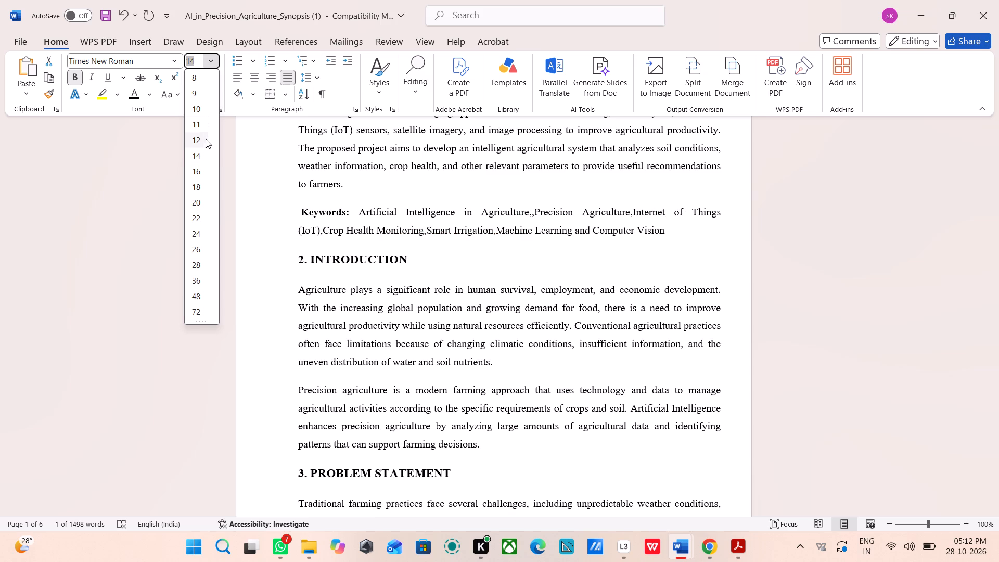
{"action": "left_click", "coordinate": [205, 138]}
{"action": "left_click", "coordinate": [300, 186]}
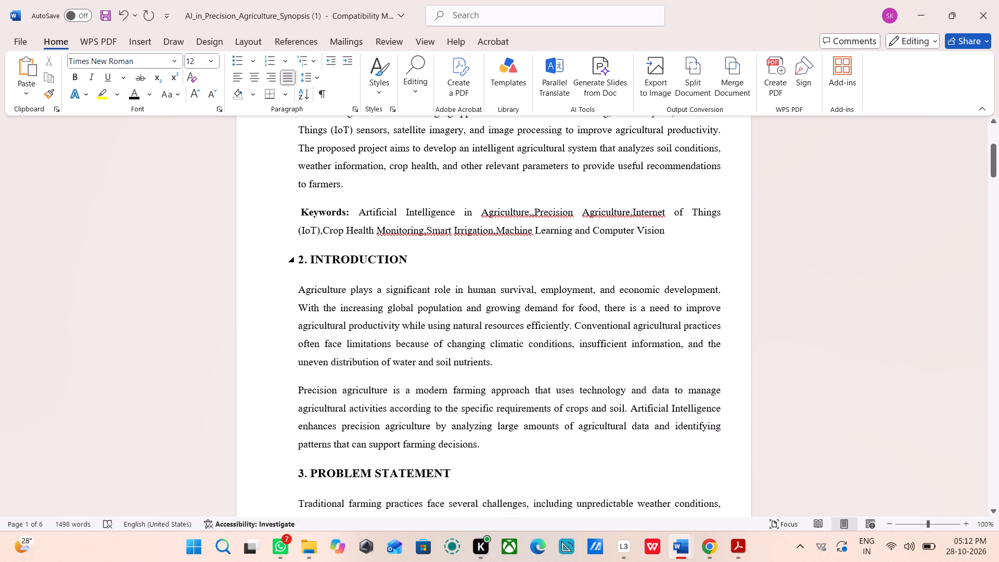
Check the font size of the keyword list that follows the Keywords: label.
{"action": "left_click_drag", "start_coordinate": [356, 212], "coordinate": [633, 240]}
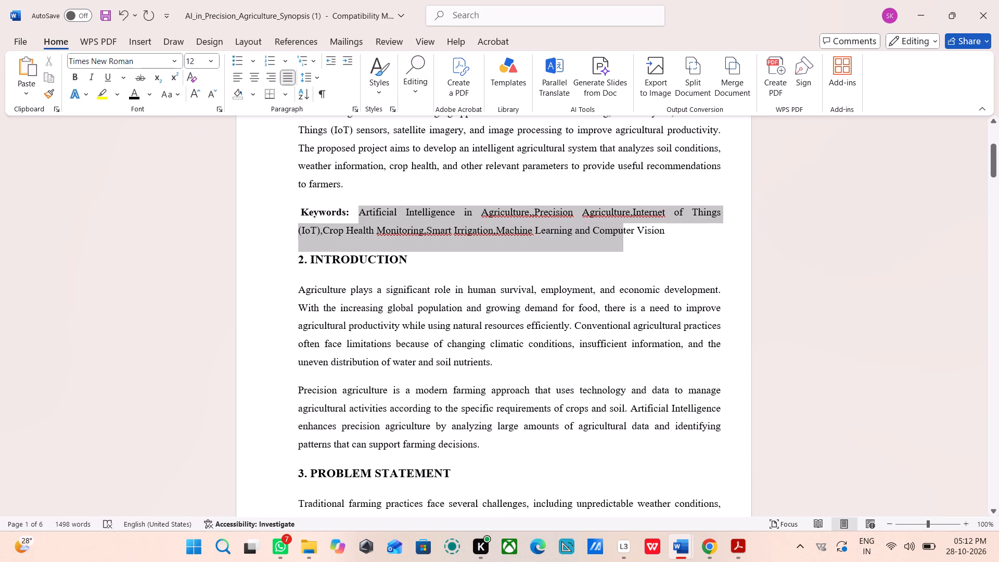
{"action": "left_click_drag", "start_coordinate": [633, 240], "coordinate": [725, 252]}
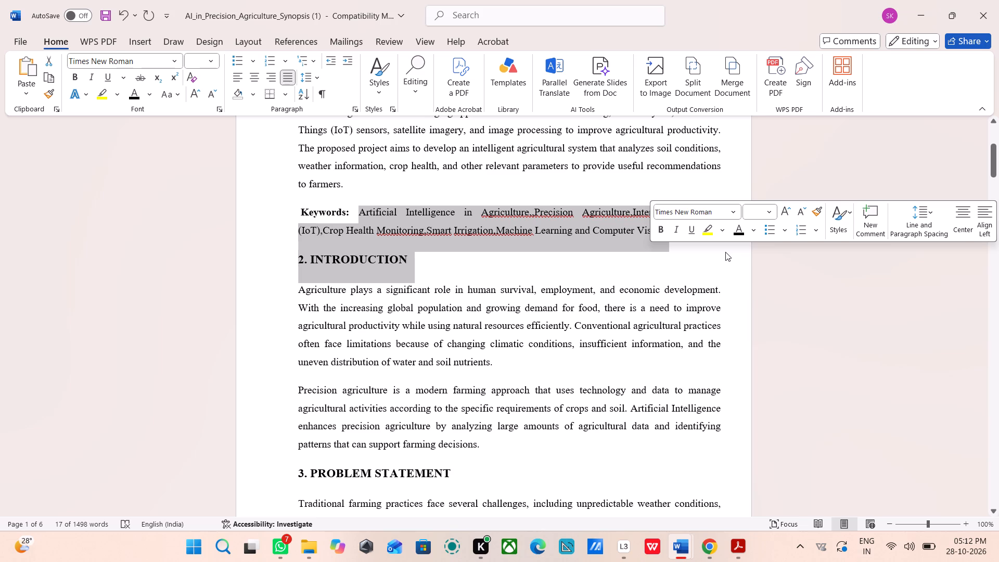
{"action": "left_click", "coordinate": [772, 215]}
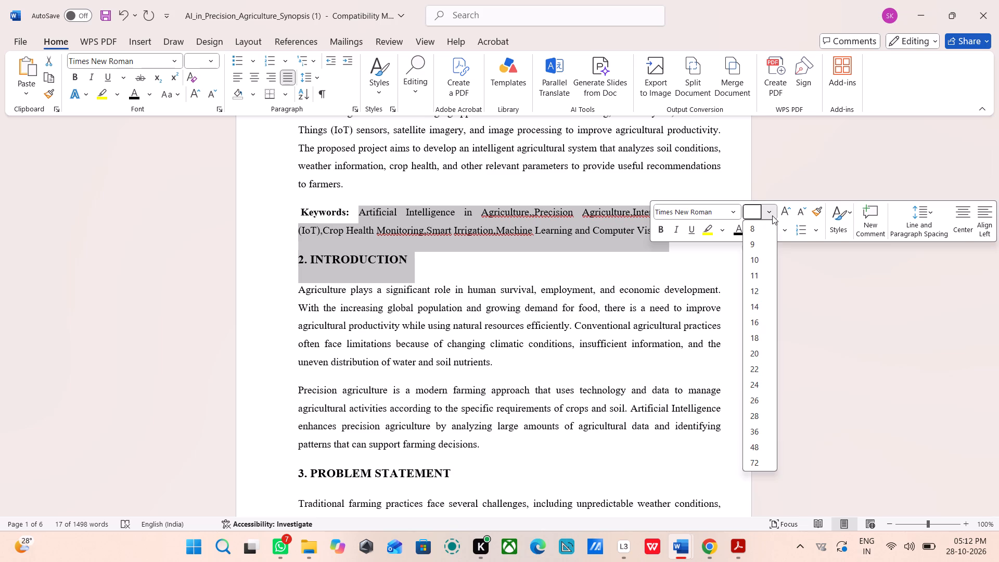
{"action": "left_click", "coordinate": [496, 202]}
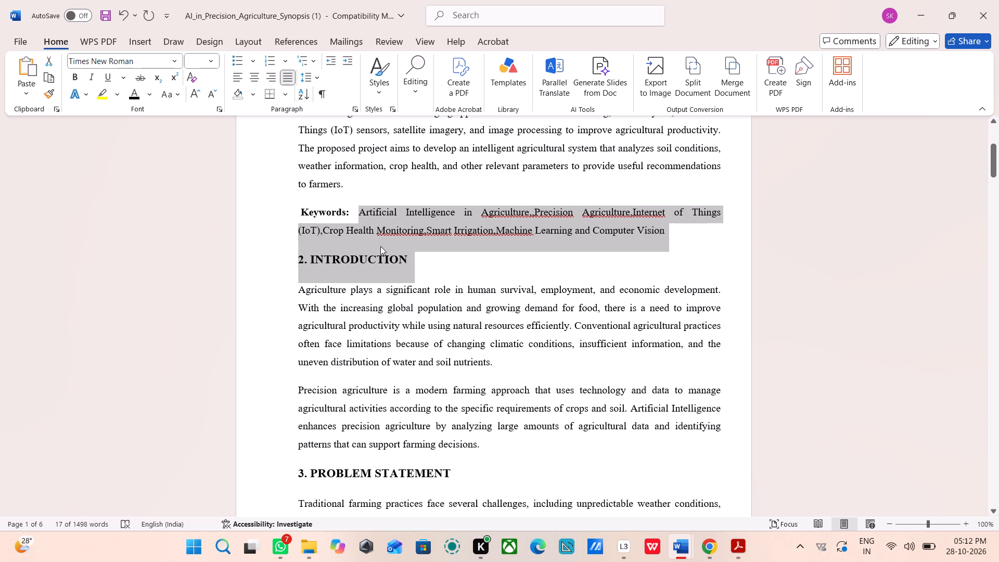
{"action": "left_click", "coordinate": [380, 246]}
{"action": "left_click", "coordinate": [380, 246]}
{"action": "left_click_drag", "start_coordinate": [358, 205], "coordinate": [506, 199]}
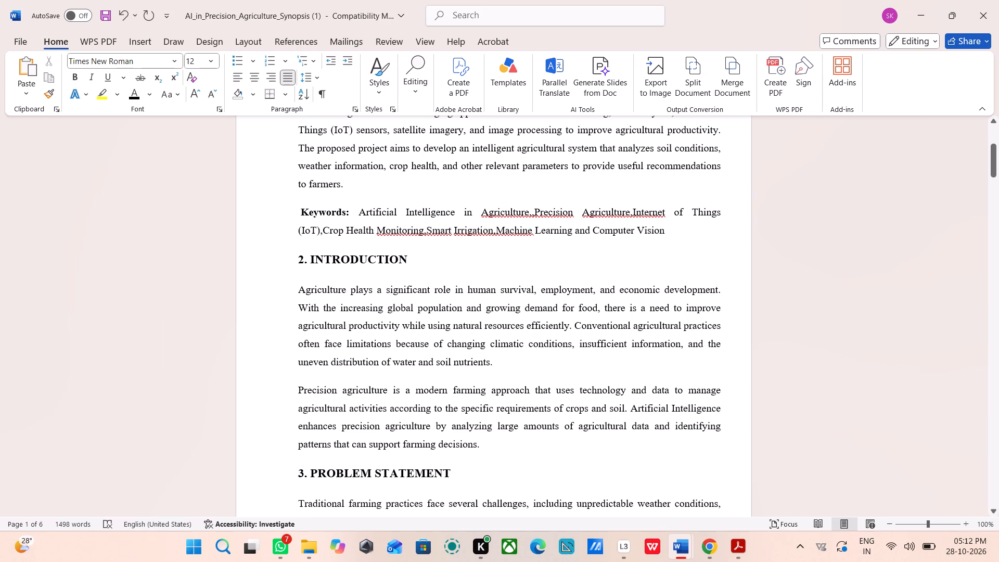
{"action": "left_click_drag", "start_coordinate": [360, 210], "coordinate": [520, 225]}
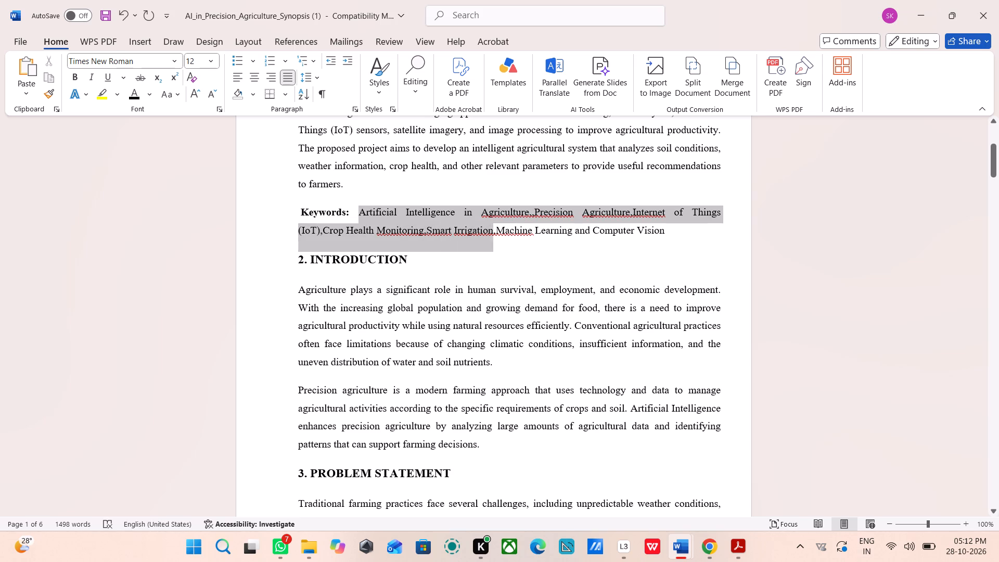
{"action": "left_click_drag", "start_coordinate": [520, 225], "coordinate": [665, 236]}
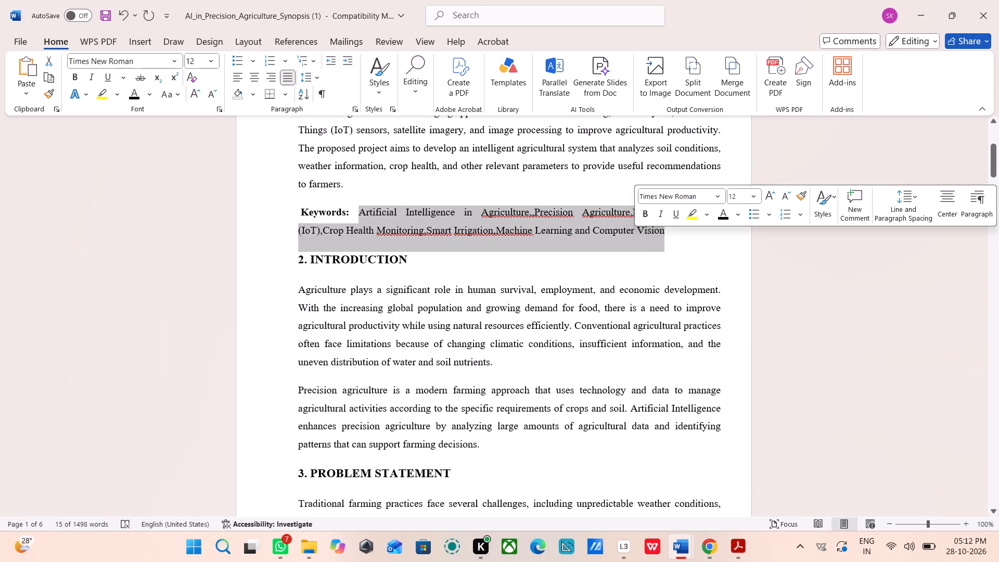
{"action": "left_click", "coordinate": [535, 303]}
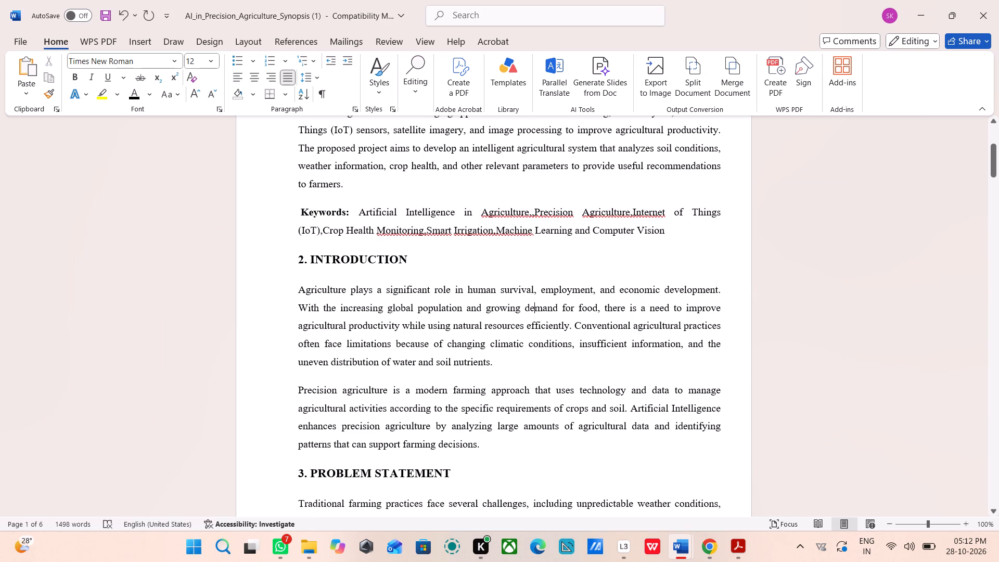
Set the abstract's bold Keywords: label to font size 13.
{"action": "left_click_drag", "start_coordinate": [347, 210], "coordinate": [283, 214]}
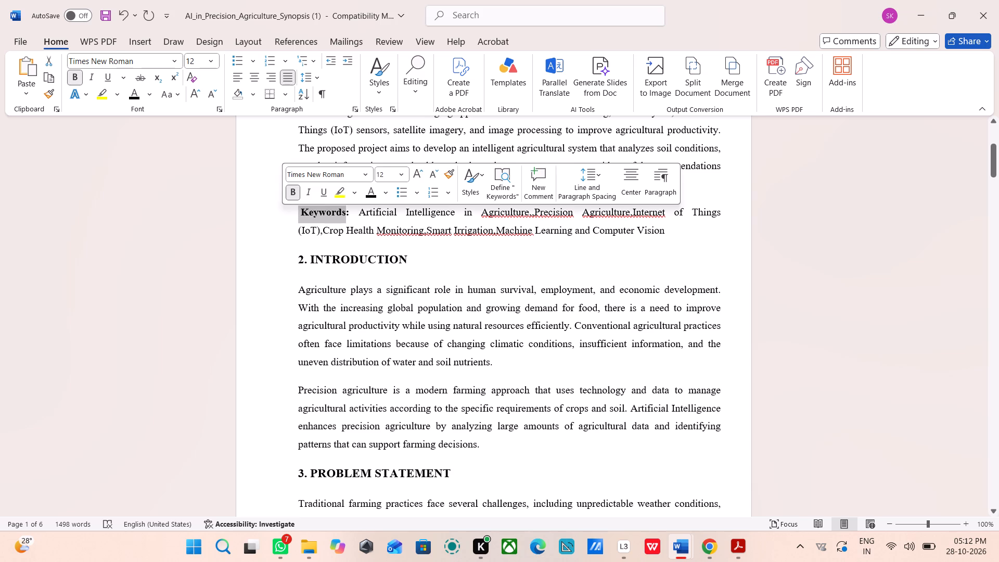
{"action": "left_click", "coordinate": [352, 207]}
{"action": "left_click_drag", "start_coordinate": [352, 207], "coordinate": [307, 211]}
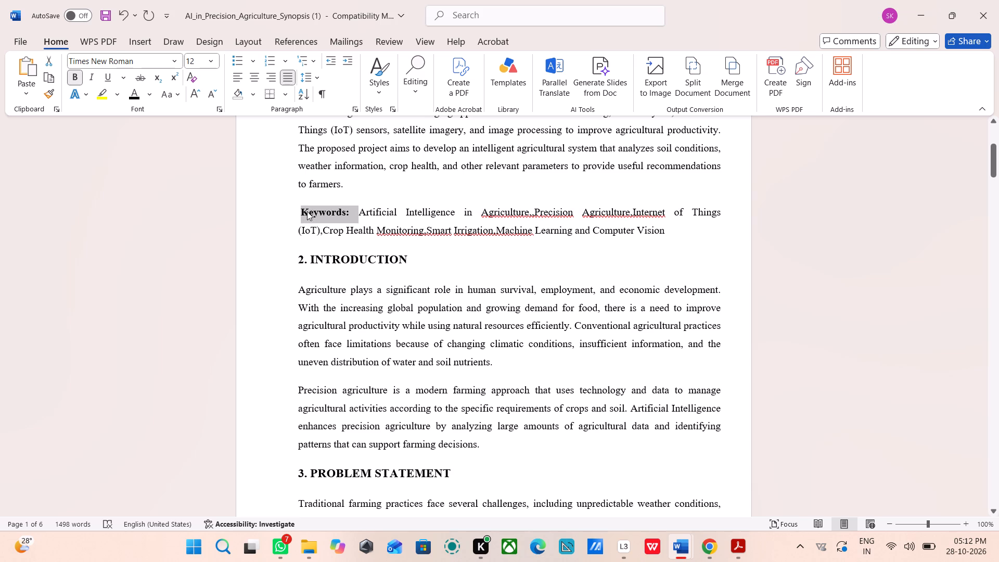
{"action": "left_click_drag", "start_coordinate": [307, 211], "coordinate": [299, 210]}
{"action": "left_click", "coordinate": [415, 173]}
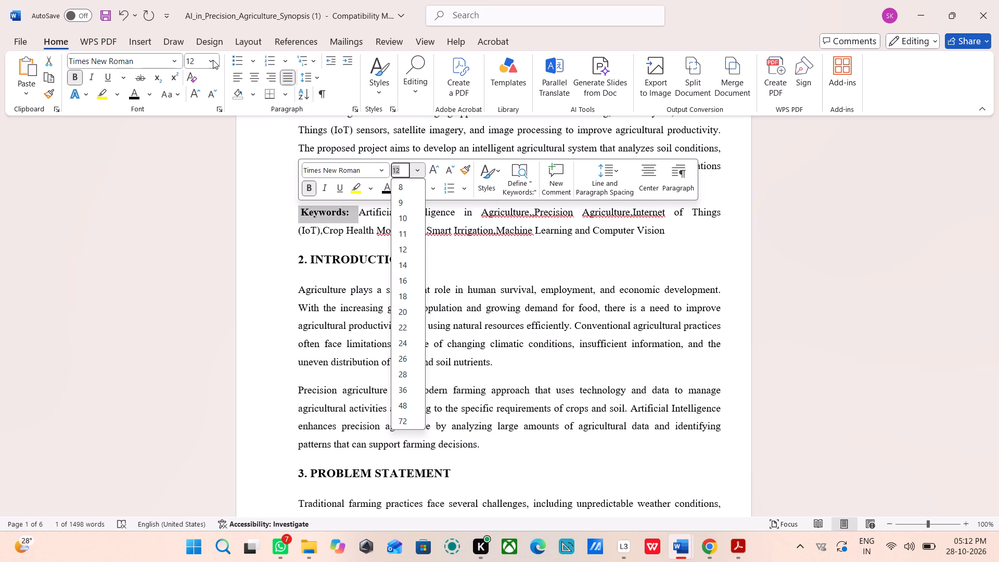
{"action": "left_click", "coordinate": [396, 164]}
{"action": "key", "text": "BackSpace"}
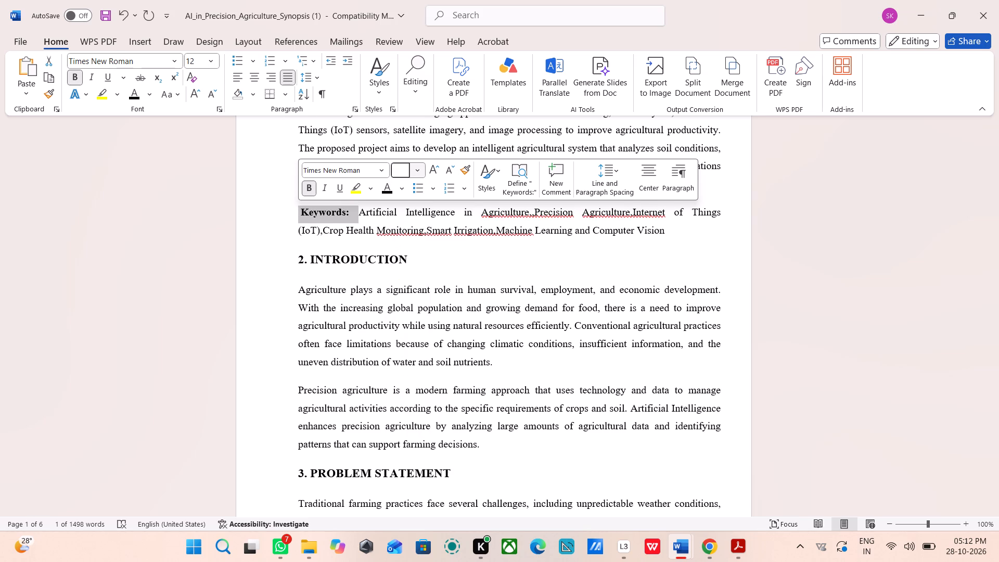
{"action": "key", "text": "1"}
{"action": "key", "text": "3"}
{"action": "key", "text": "Return"}
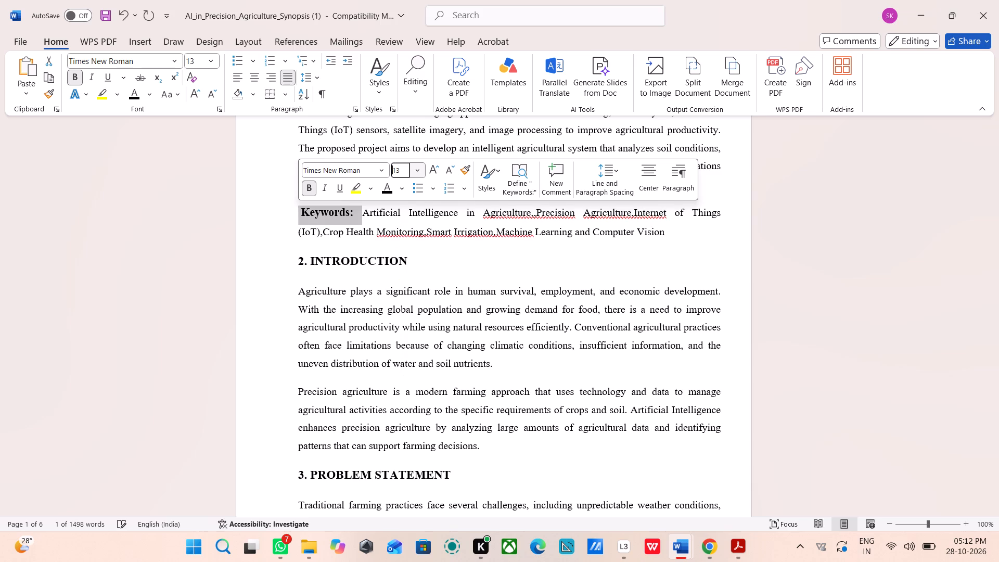
{"action": "left_click", "coordinate": [336, 229]}
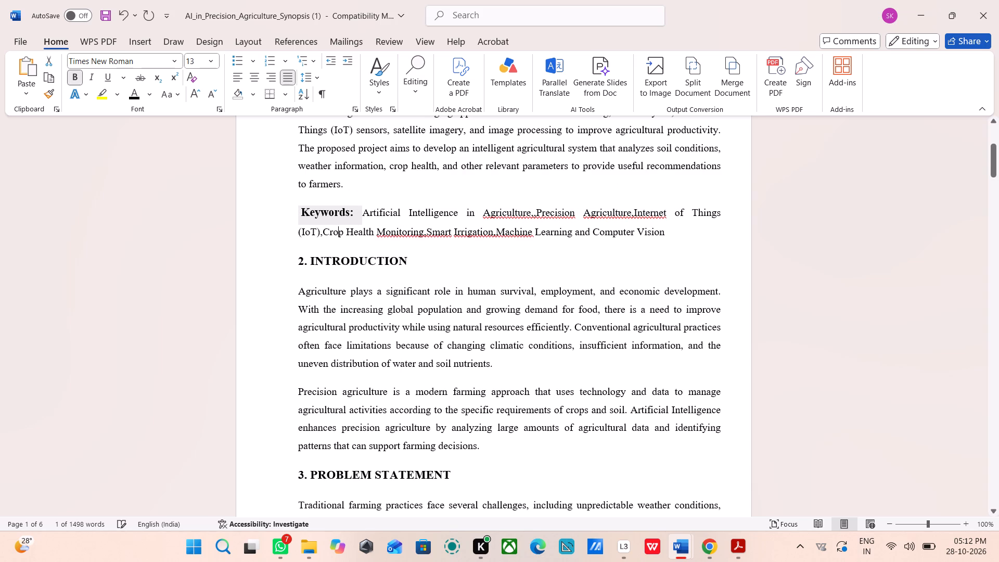
Review the sections from 2. INTRODUCTION through 6. PROPOSED METHODOLOGY, checking the heading formatting and page breaks.
{"action": "scroll", "coordinate": [336, 229], "scroll_direction": "down", "scroll_amount": 2}
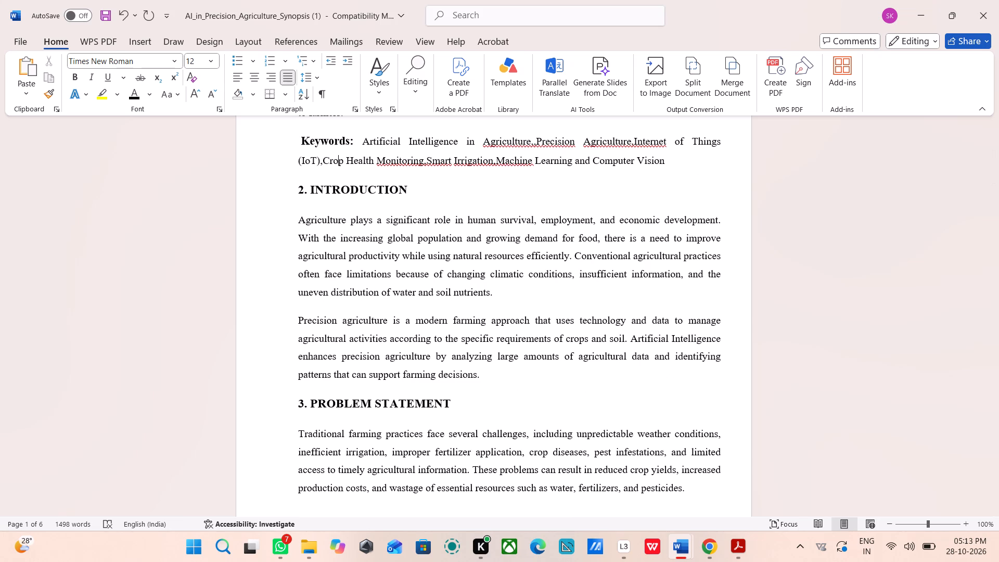
{"action": "left_click", "coordinate": [336, 229]}
{"action": "scroll", "coordinate": [336, 229], "scroll_direction": "down", "scroll_amount": 2}
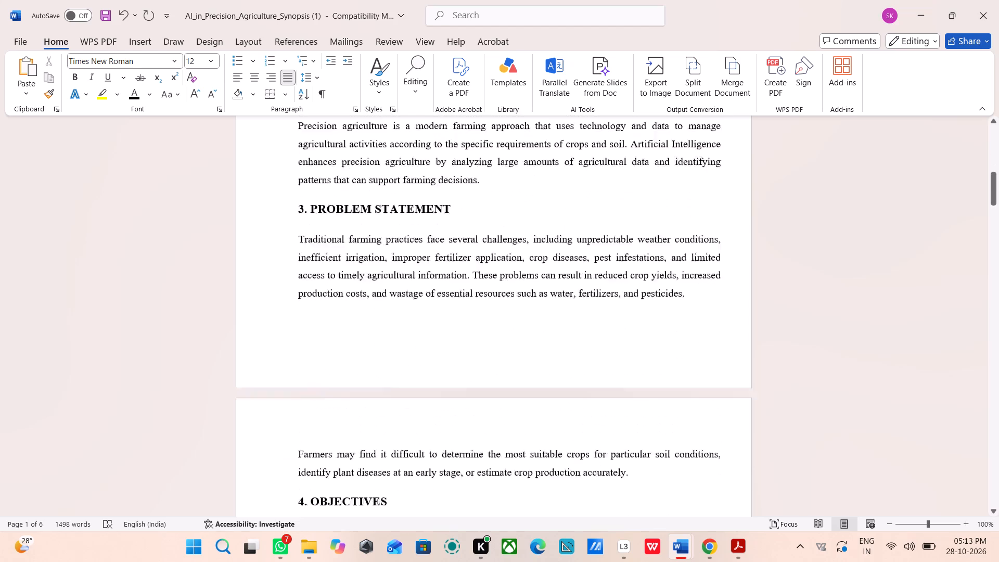
{"action": "scroll", "coordinate": [336, 229], "scroll_direction": "down", "scroll_amount": 3}
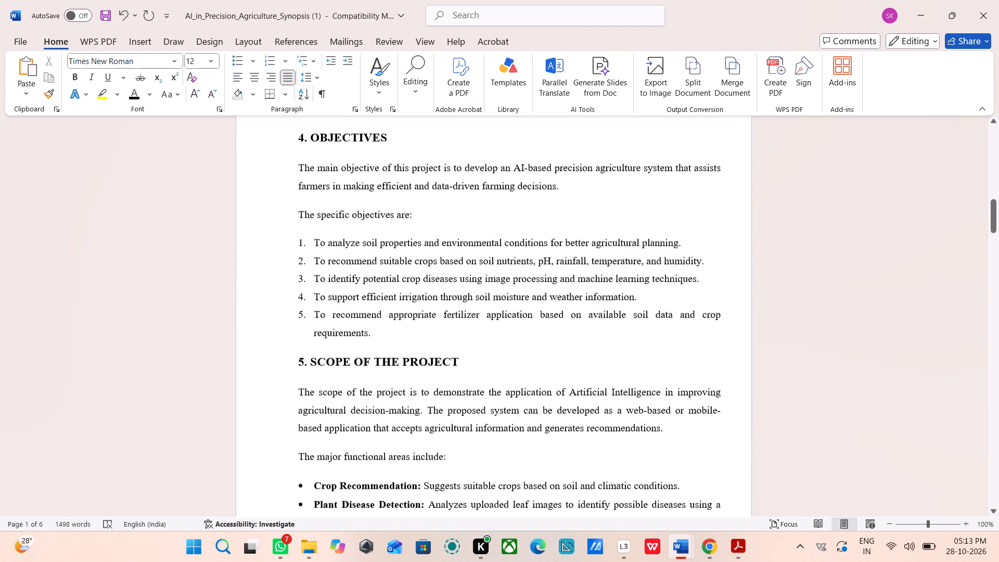
{"action": "scroll", "coordinate": [336, 229], "scroll_direction": "down", "scroll_amount": 3}
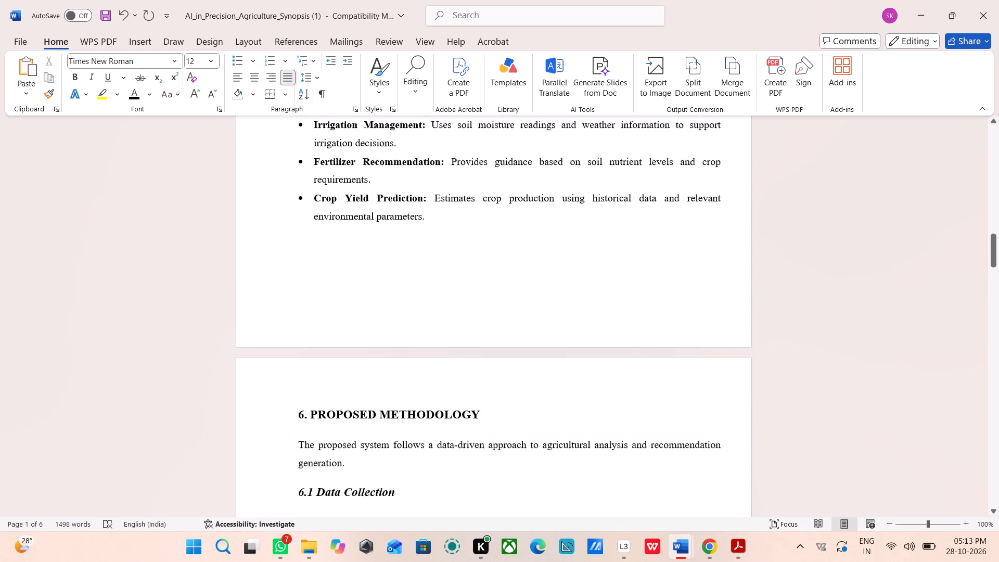
{"action": "scroll", "coordinate": [336, 229], "scroll_direction": "down", "scroll_amount": 4}
{"action": "scroll", "coordinate": [336, 229], "scroll_direction": "up", "scroll_amount": 1}
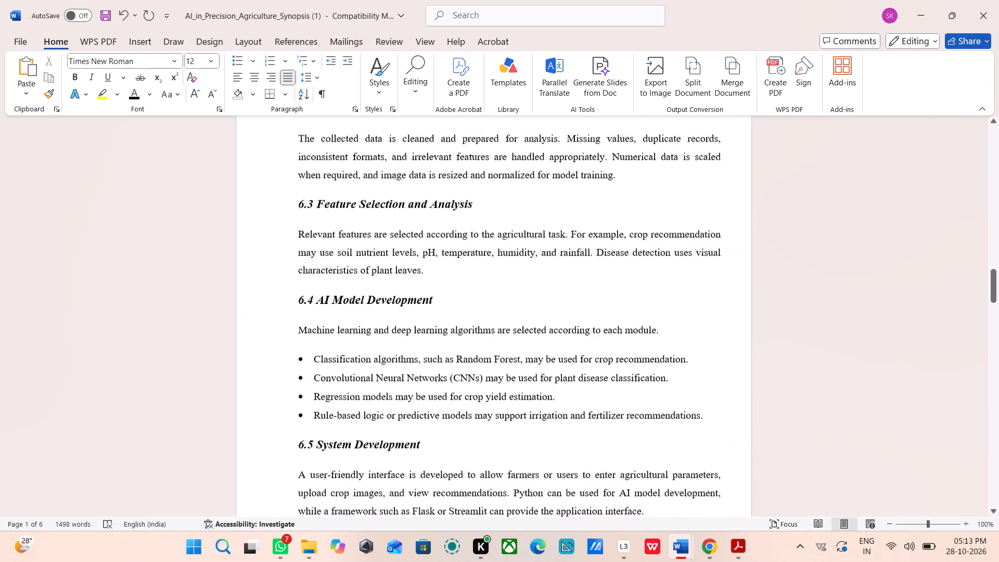
{"action": "scroll", "coordinate": [336, 229], "scroll_direction": "up", "scroll_amount": 3}
{"action": "scroll", "coordinate": [336, 229], "scroll_direction": "down", "scroll_amount": 1}
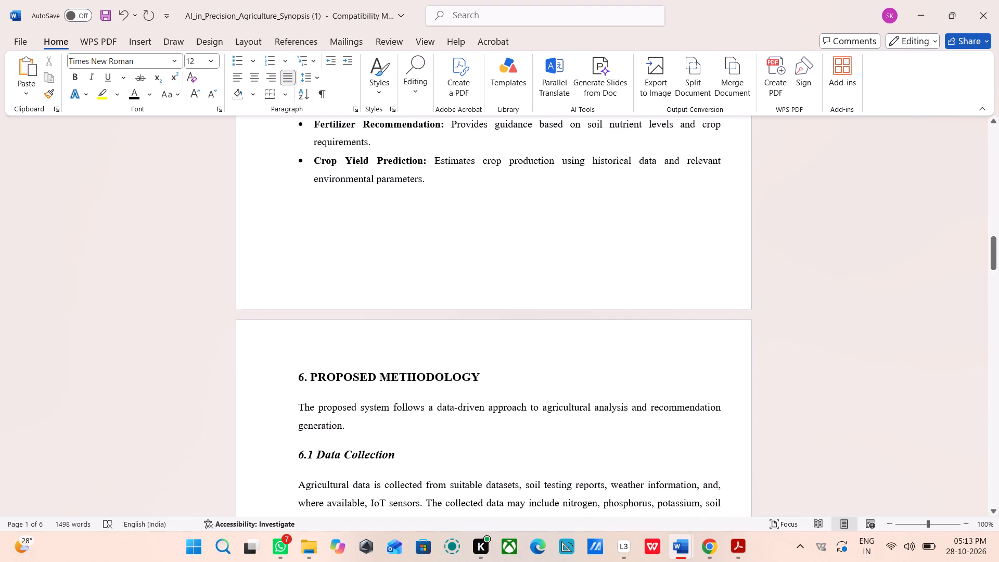
{"action": "scroll", "coordinate": [324, 392], "scroll_direction": "down", "scroll_amount": 1}
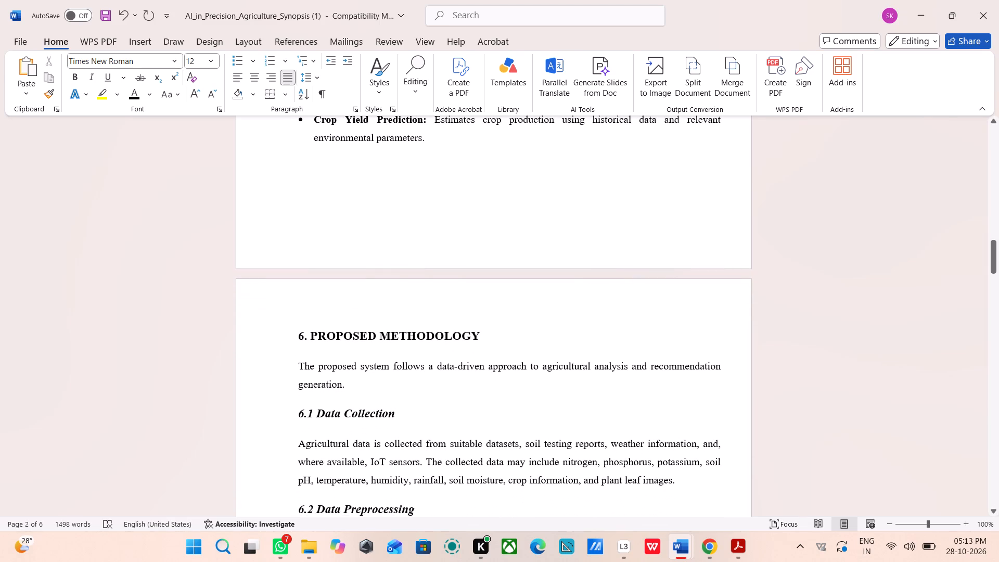
{"action": "scroll", "coordinate": [324, 392], "scroll_direction": "down", "scroll_amount": 1}
Remove the italics from the 6.1 Data Collection subheading, keeping it bold.
{"action": "left_click_drag", "start_coordinate": [317, 375], "coordinate": [369, 366]}
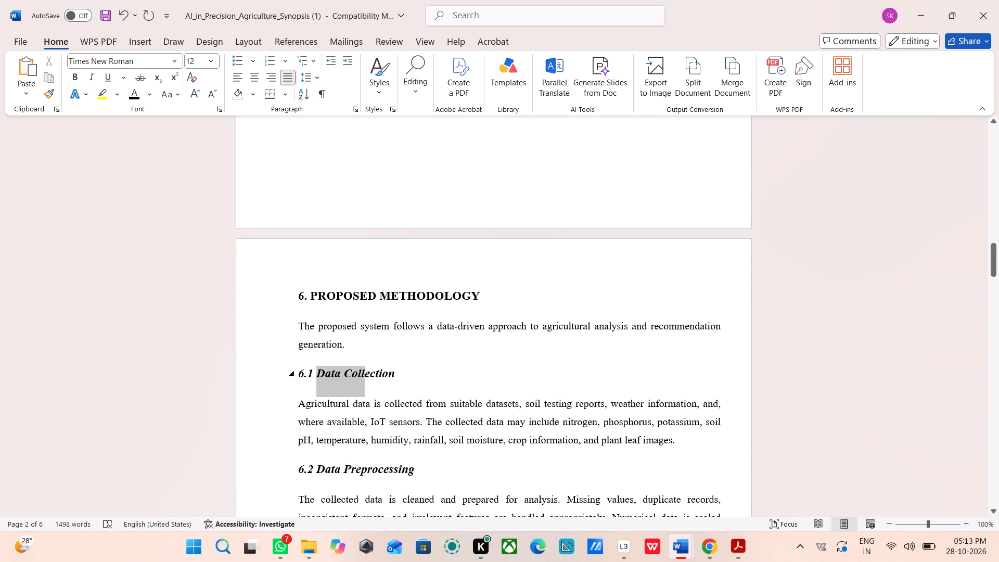
{"action": "left_click_drag", "start_coordinate": [369, 366], "coordinate": [404, 386]}
{"action": "left_click", "coordinate": [404, 386]}
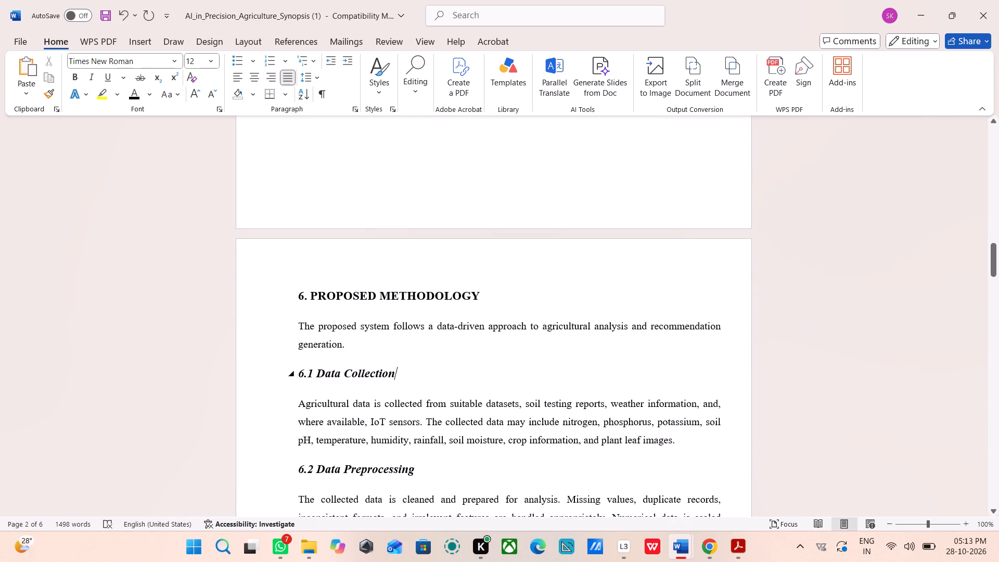
{"action": "left_click_drag", "start_coordinate": [400, 380], "coordinate": [261, 392]}
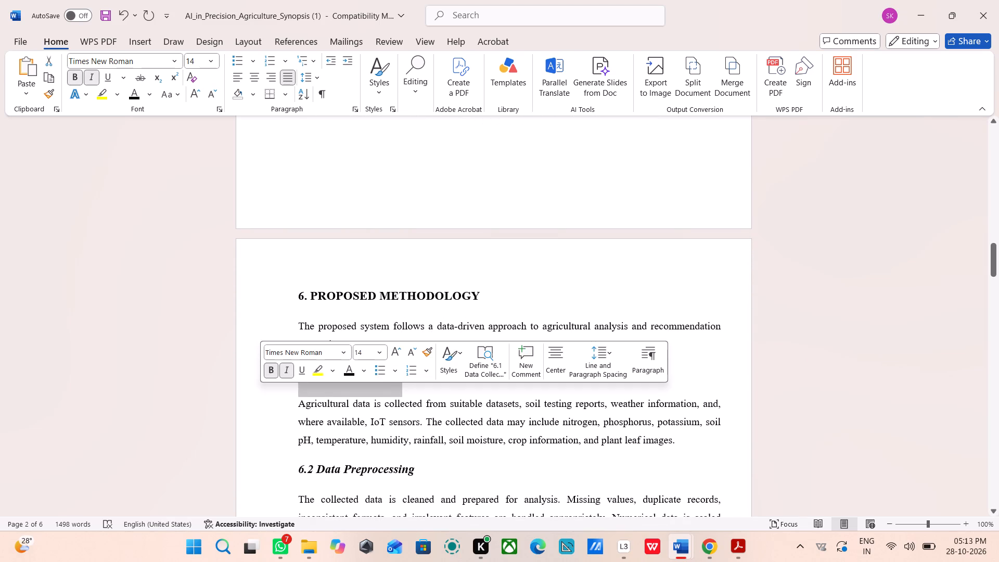
{"action": "left_click", "coordinate": [175, 65]}
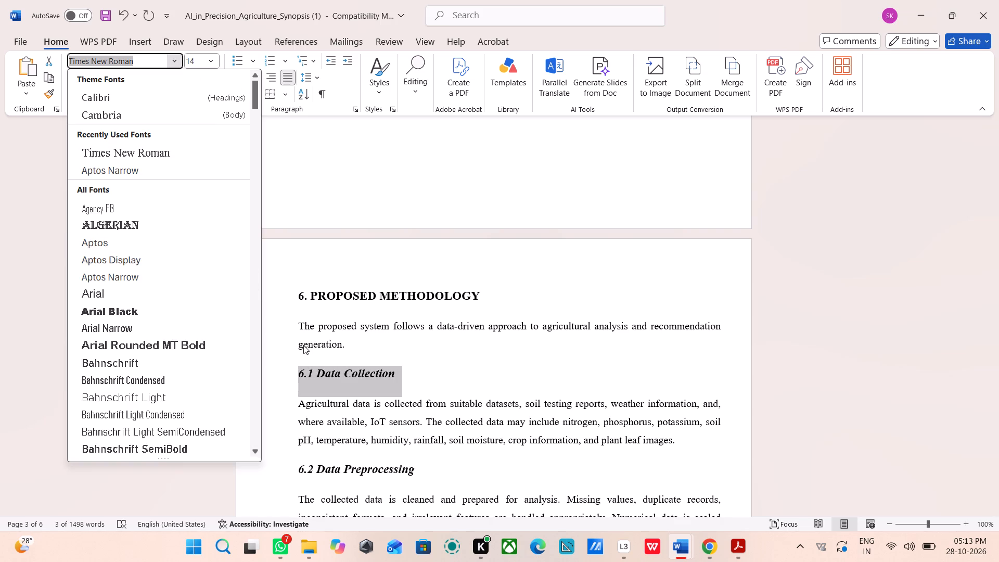
{"action": "key", "text": "ctrl+i"}
{"action": "left_click", "coordinate": [404, 360]}
{"action": "key", "text": "ctrl+i"}
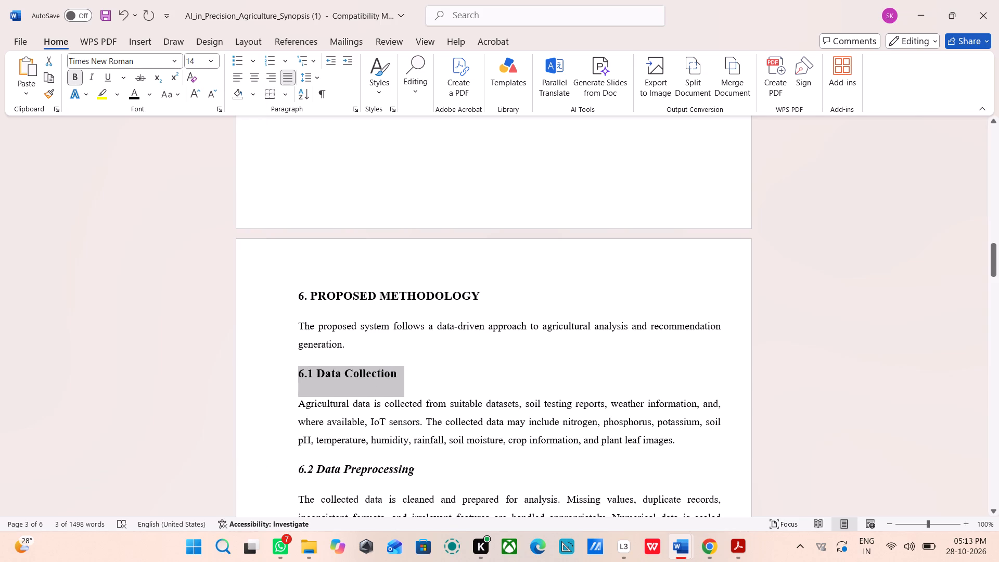
{"action": "scroll", "coordinate": [353, 410], "scroll_direction": "down", "scroll_amount": 1}
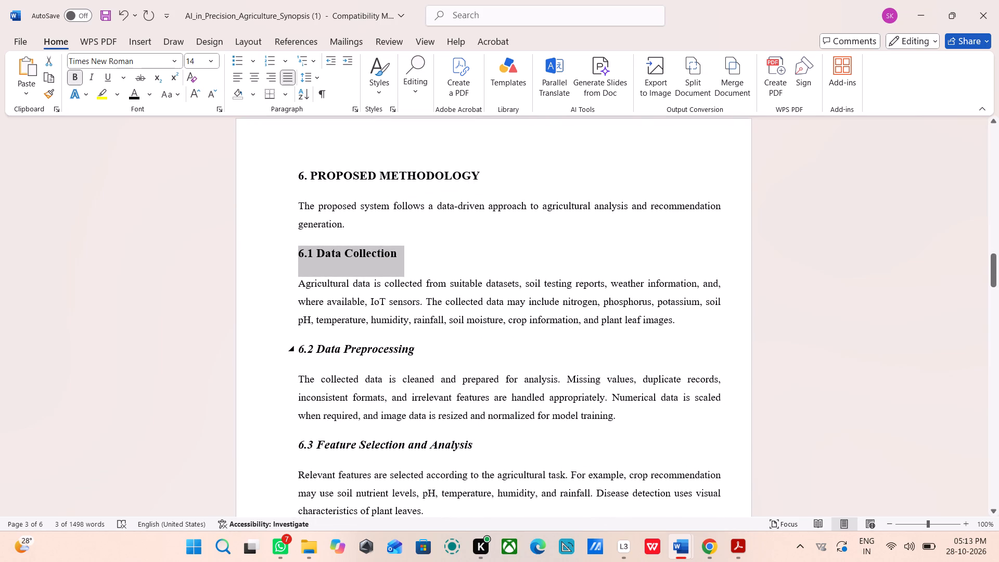
Remove the italics from the 6.2 Data Preprocessing subheading, keeping it bold.
{"action": "left_click_drag", "start_coordinate": [412, 353], "coordinate": [323, 359]}
{"action": "left_click", "coordinate": [323, 359]}
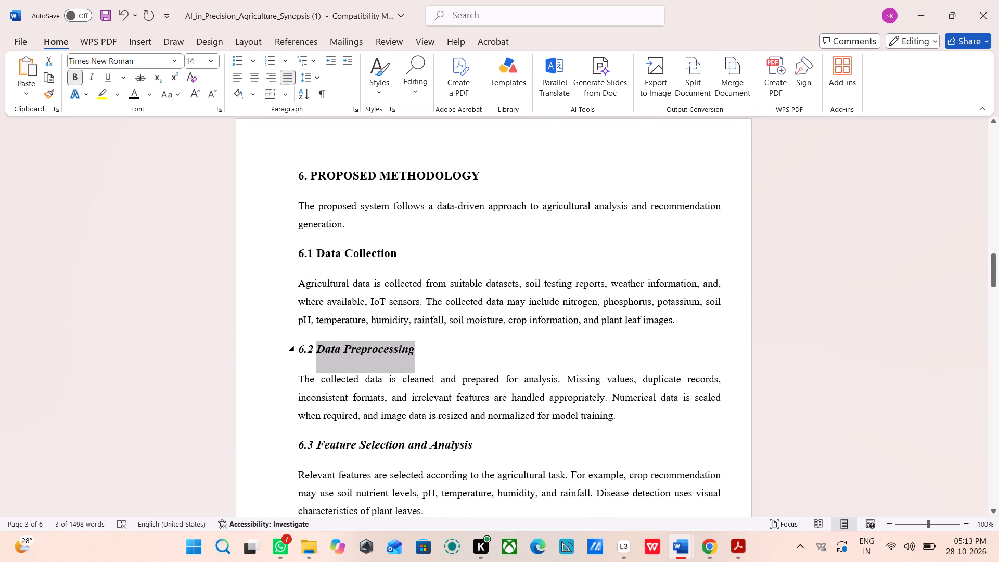
{"action": "left_click_drag", "start_coordinate": [300, 348], "coordinate": [400, 338]}
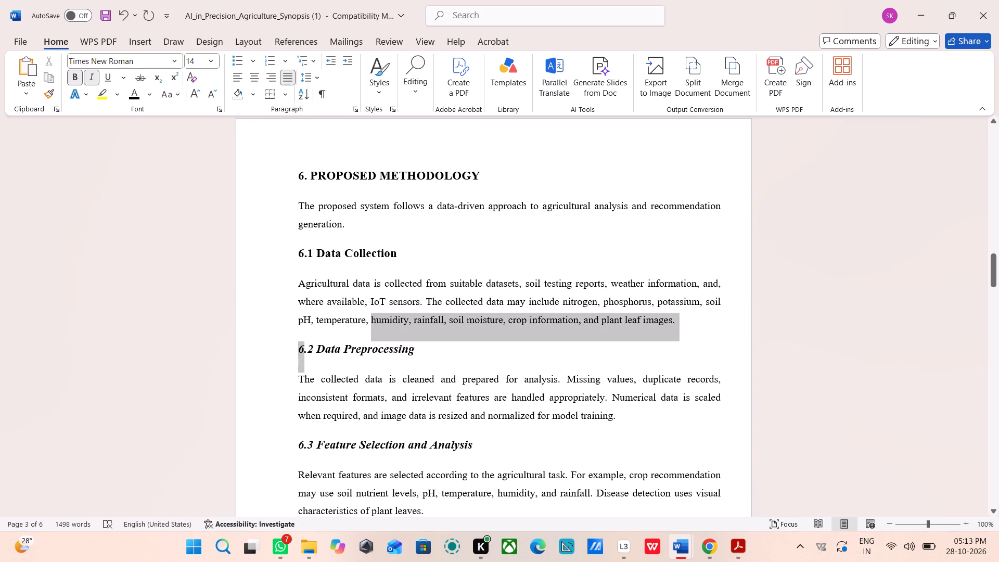
{"action": "left_click_drag", "start_coordinate": [400, 338], "coordinate": [416, 353]}
{"action": "key", "text": "ctrl+i"}
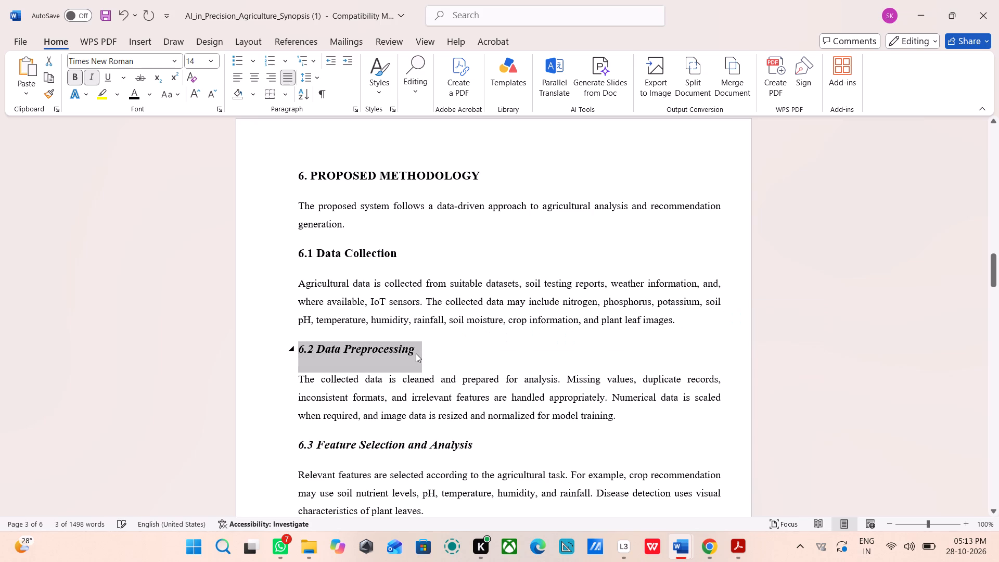
Remove the italics from the words Feature Selection and Analysis in the 6.3 subheading, keeping them bold.
{"action": "scroll", "coordinate": [416, 353], "scroll_direction": "down", "scroll_amount": 2}
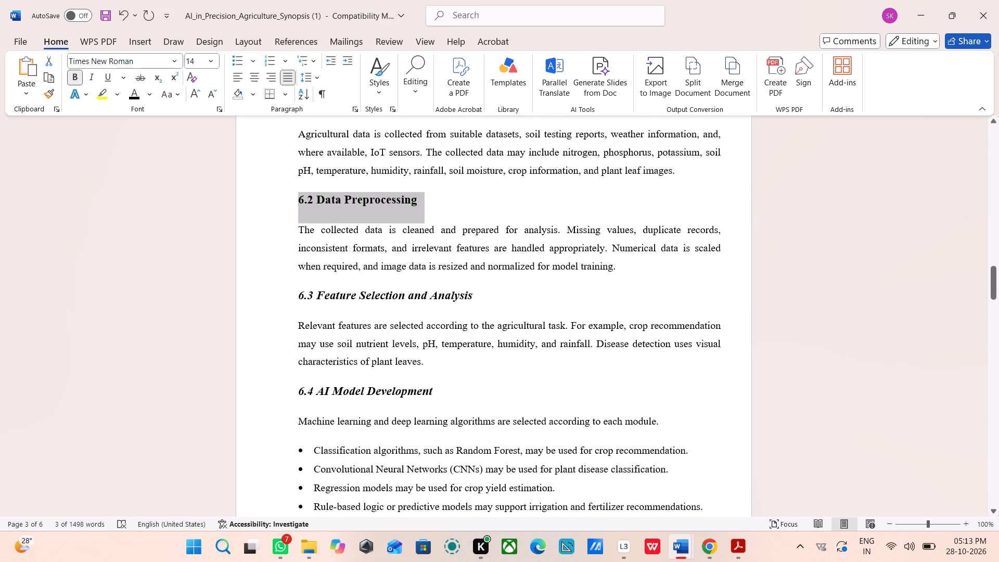
{"action": "scroll", "coordinate": [416, 353], "scroll_direction": "up", "scroll_amount": 1}
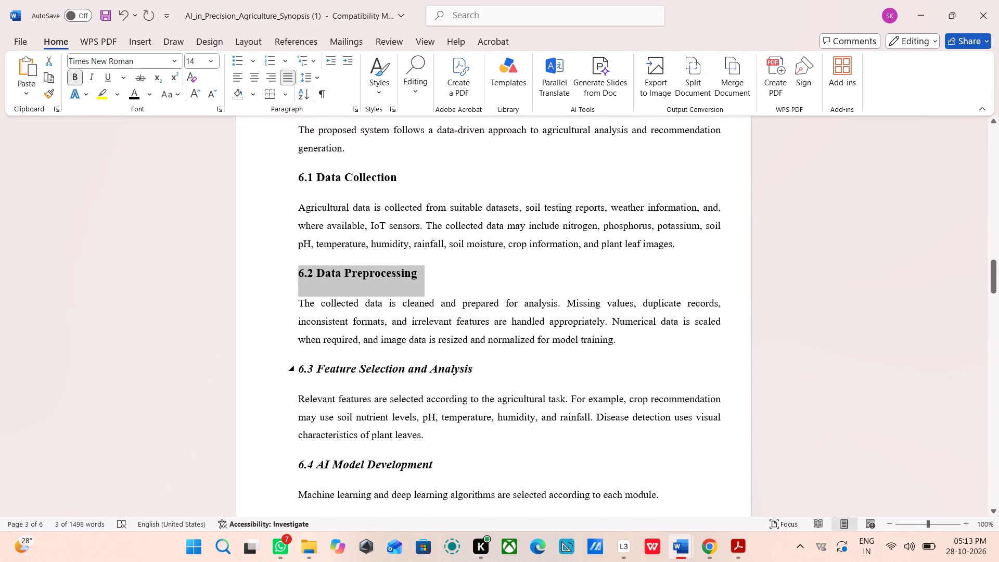
{"action": "left_click", "coordinate": [469, 368]}
{"action": "left_click", "coordinate": [472, 368]}
{"action": "double_click", "coordinate": [472, 368]}
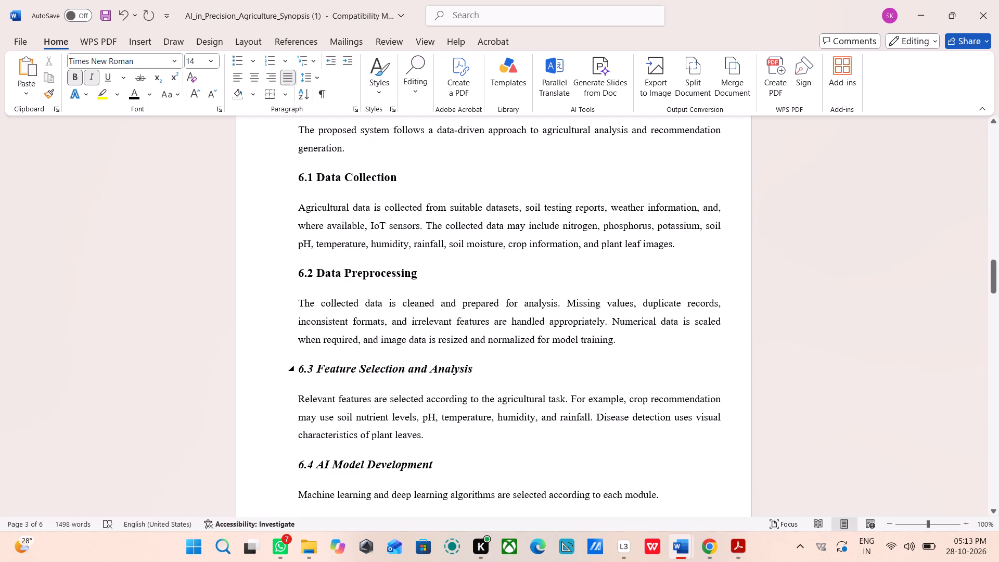
{"action": "left_click_drag", "start_coordinate": [474, 368], "coordinate": [341, 377]}
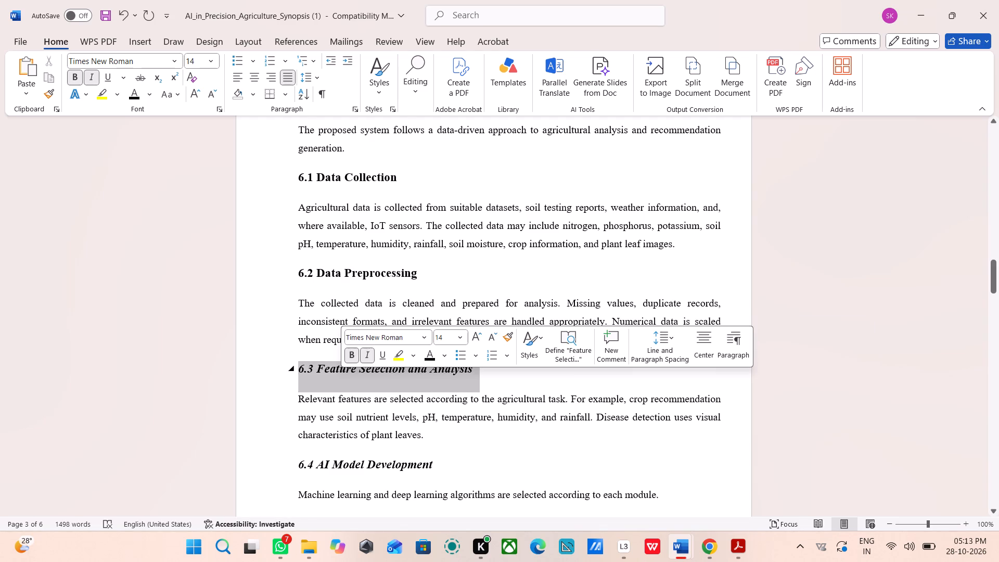
{"action": "key", "text": "ctrl+i"}
{"action": "scroll", "coordinate": [341, 377], "scroll_direction": "down", "scroll_amount": 2}
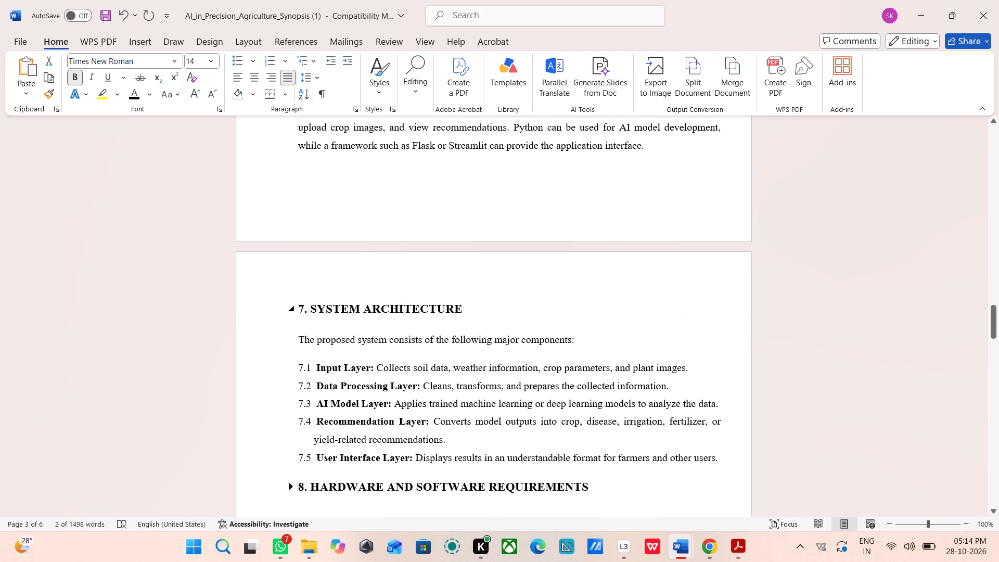
{"action": "scroll", "coordinate": [357, 199], "scroll_direction": "up", "scroll_amount": 1}
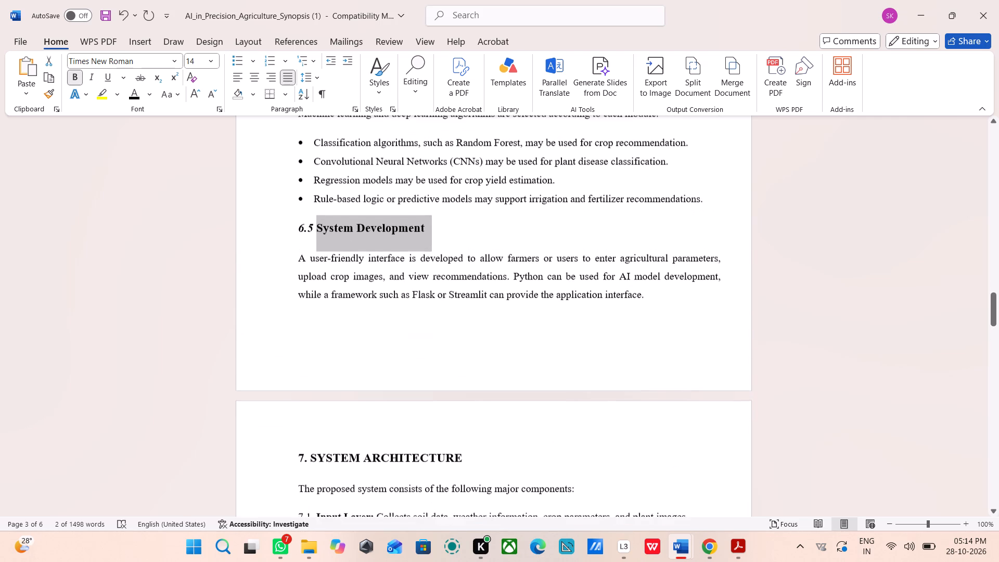
{"action": "scroll", "coordinate": [357, 199], "scroll_direction": "up", "scroll_amount": 1}
{"action": "scroll", "coordinate": [357, 199], "scroll_direction": "down", "scroll_amount": 3}
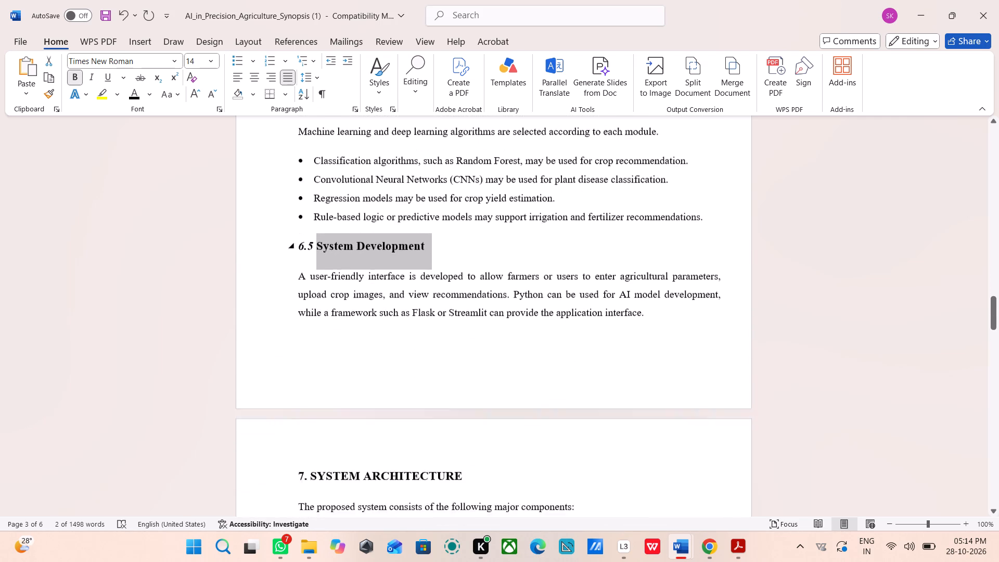
{"action": "scroll", "coordinate": [357, 199], "scroll_direction": "down", "scroll_amount": 2}
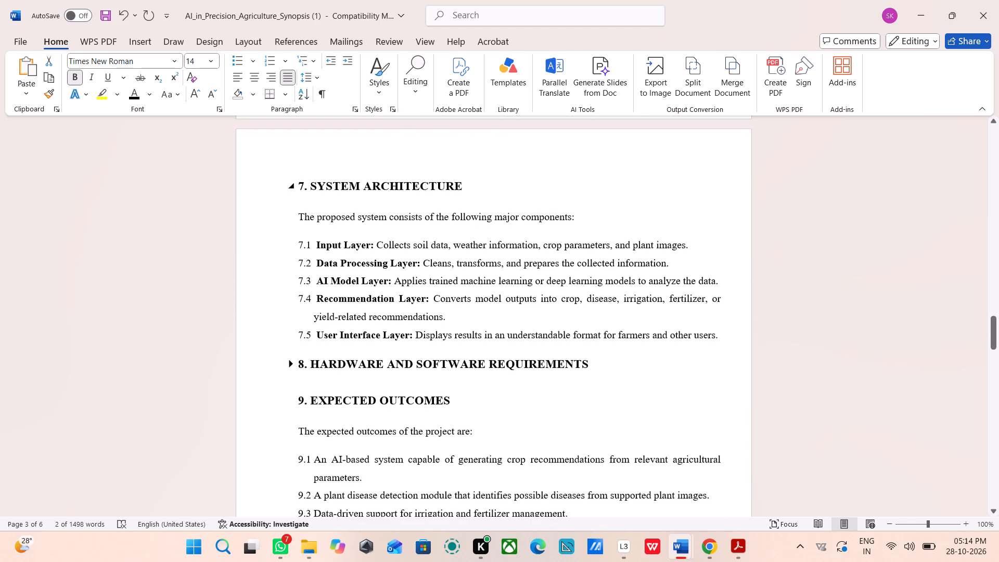
{"action": "scroll", "coordinate": [357, 199], "scroll_direction": "down", "scroll_amount": 3}
{"action": "scroll", "coordinate": [357, 199], "scroll_direction": "up", "scroll_amount": 1}
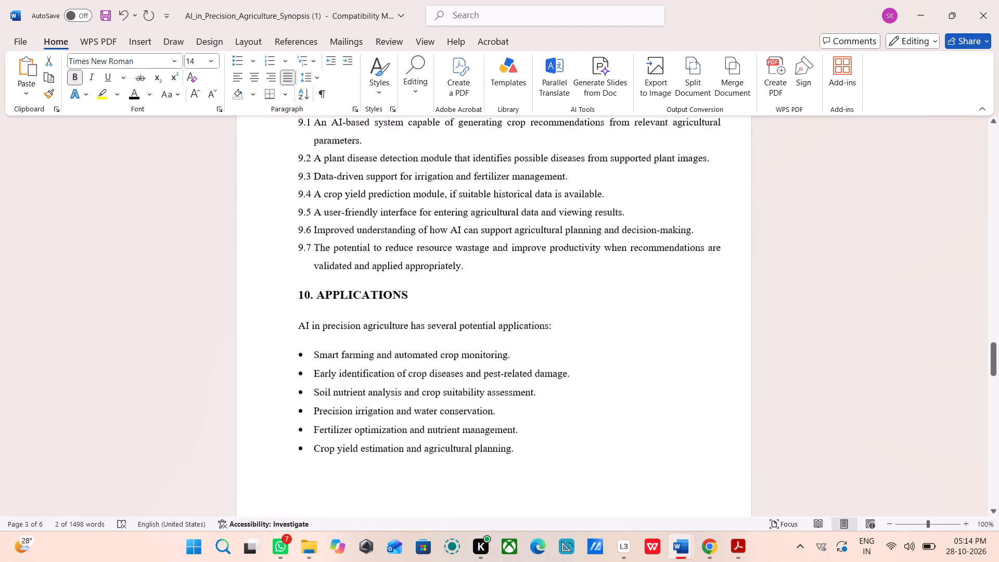
{"action": "scroll", "coordinate": [357, 199], "scroll_direction": "up", "scroll_amount": 3}
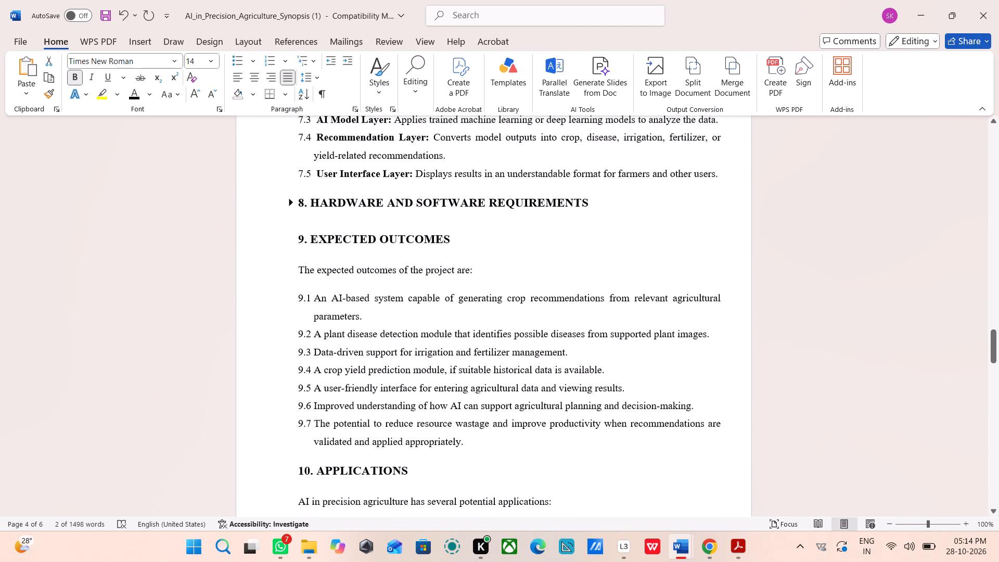
{"action": "scroll", "coordinate": [357, 199], "scroll_direction": "down", "scroll_amount": 1}
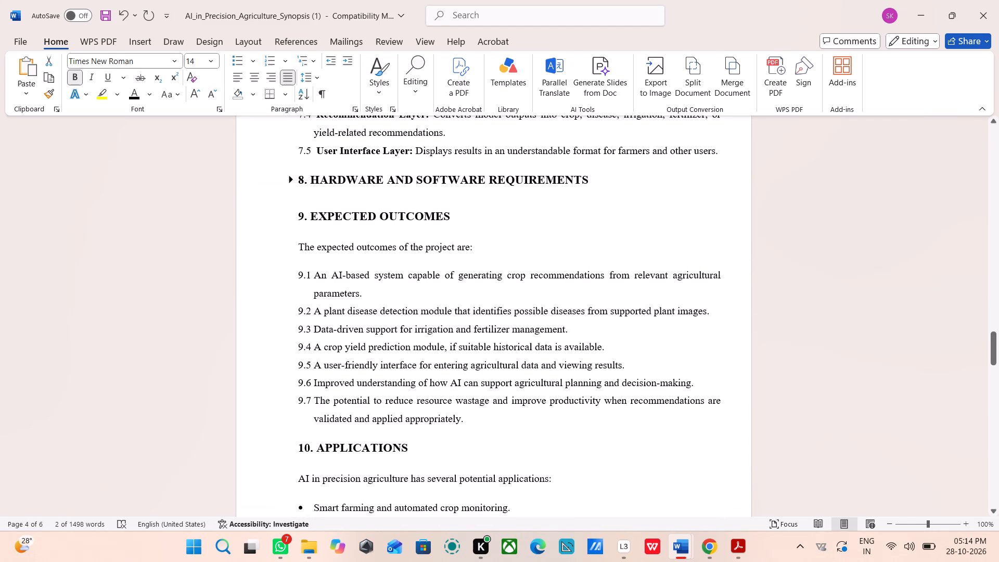
{"action": "scroll", "coordinate": [357, 199], "scroll_direction": "down", "scroll_amount": 3}
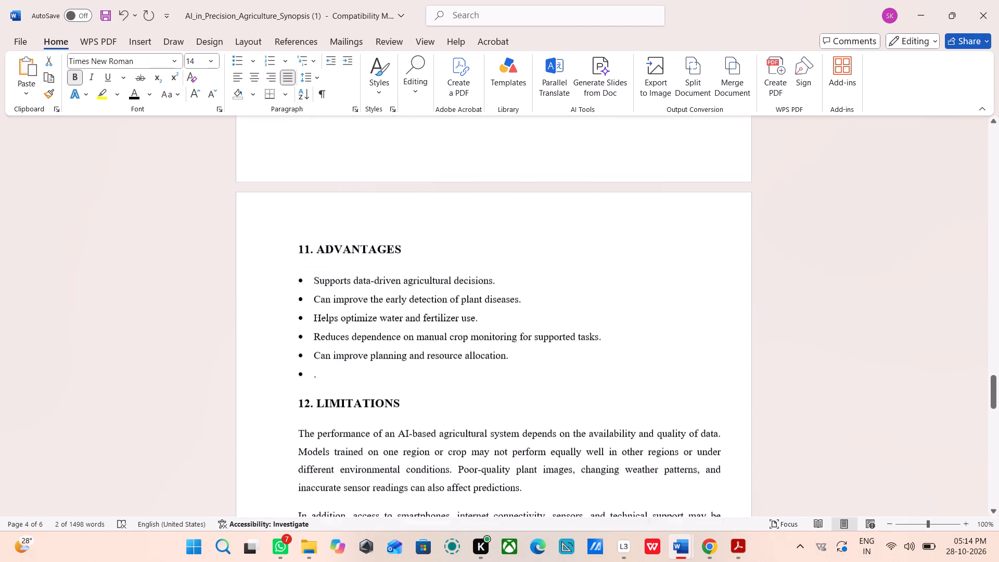
{"action": "scroll", "coordinate": [357, 199], "scroll_direction": "down", "scroll_amount": 5}
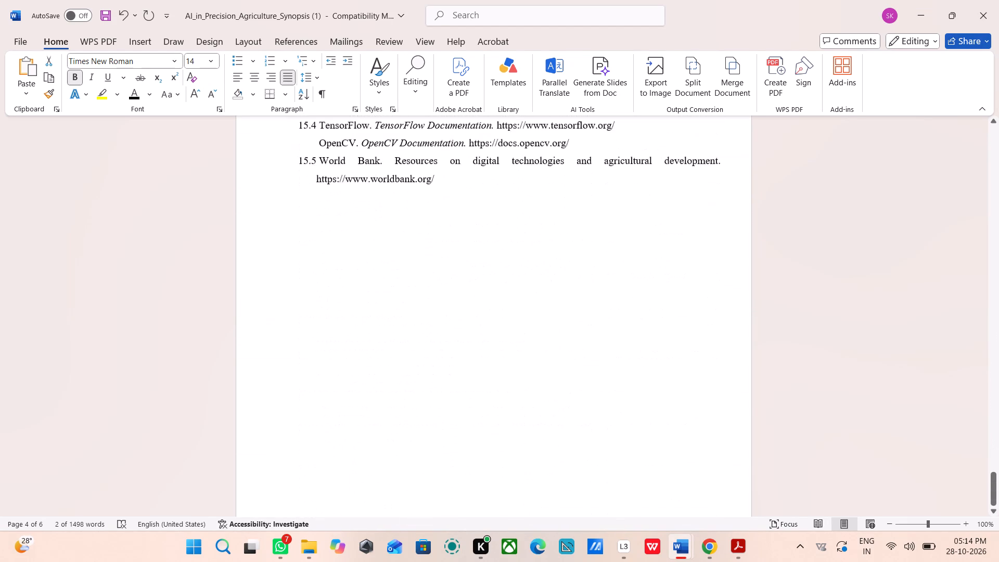
{"action": "scroll", "coordinate": [357, 199], "scroll_direction": "up", "scroll_amount": 6}
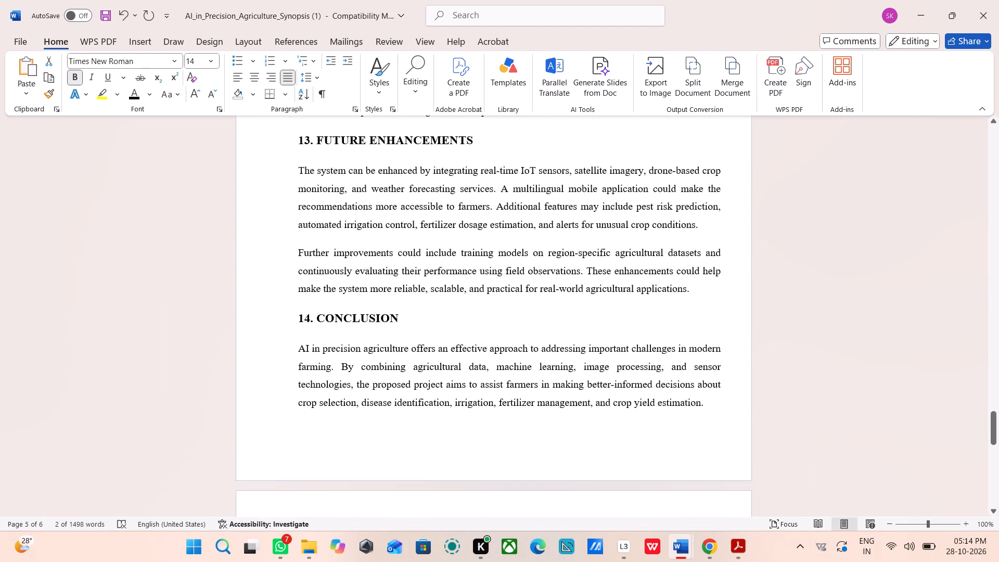
{"action": "scroll", "coordinate": [357, 199], "scroll_direction": "up", "scroll_amount": 3}
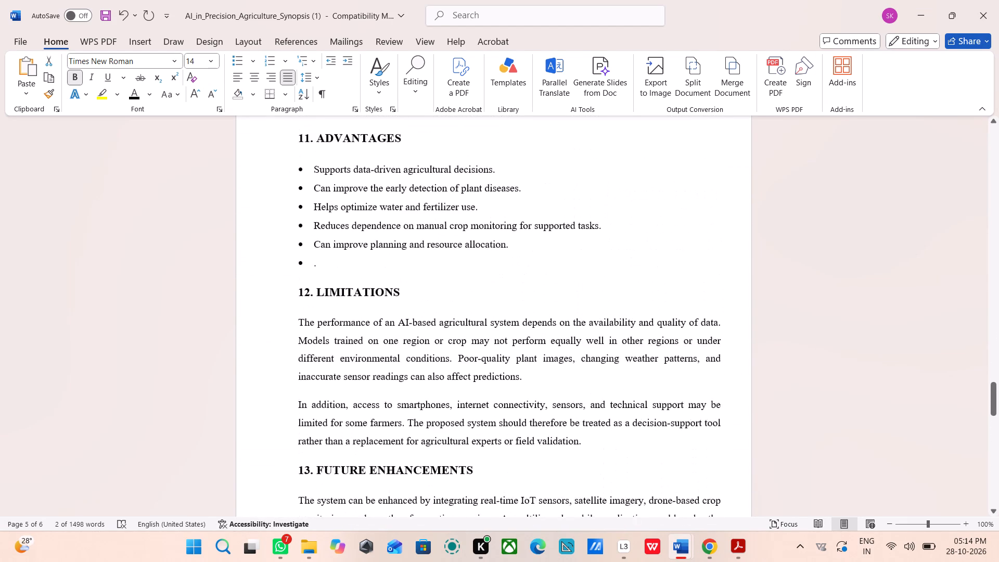
{"action": "scroll", "coordinate": [357, 199], "scroll_direction": "up", "scroll_amount": 5}
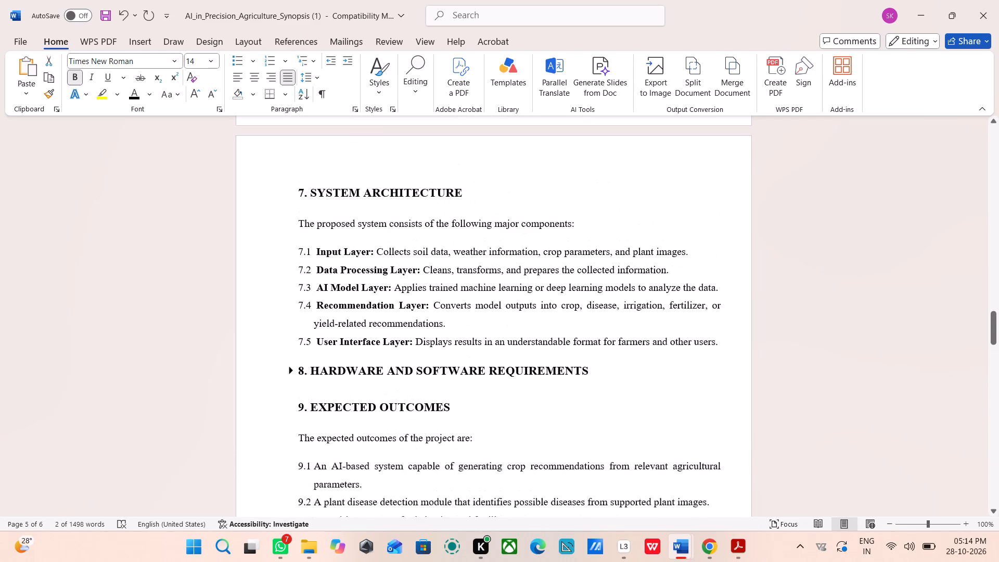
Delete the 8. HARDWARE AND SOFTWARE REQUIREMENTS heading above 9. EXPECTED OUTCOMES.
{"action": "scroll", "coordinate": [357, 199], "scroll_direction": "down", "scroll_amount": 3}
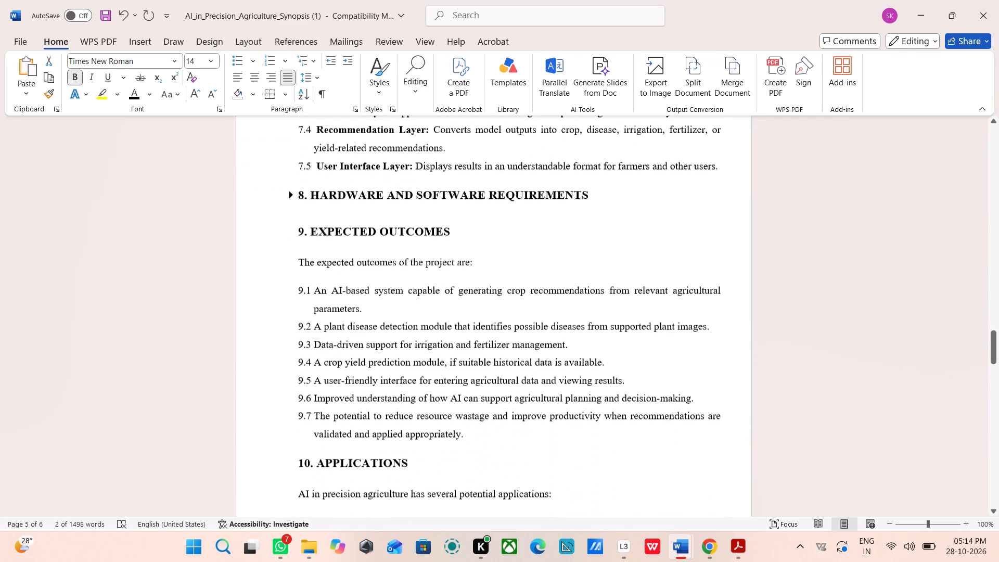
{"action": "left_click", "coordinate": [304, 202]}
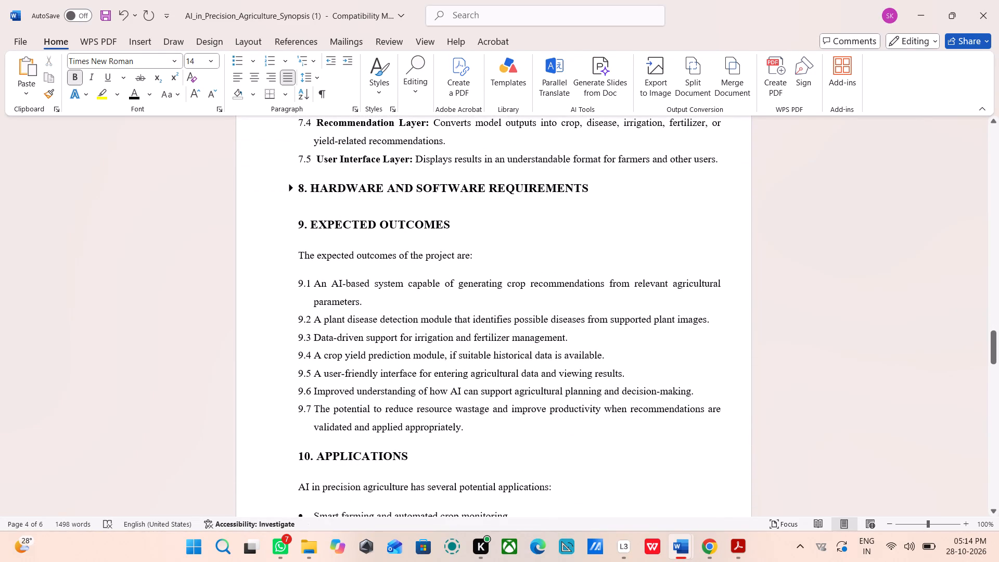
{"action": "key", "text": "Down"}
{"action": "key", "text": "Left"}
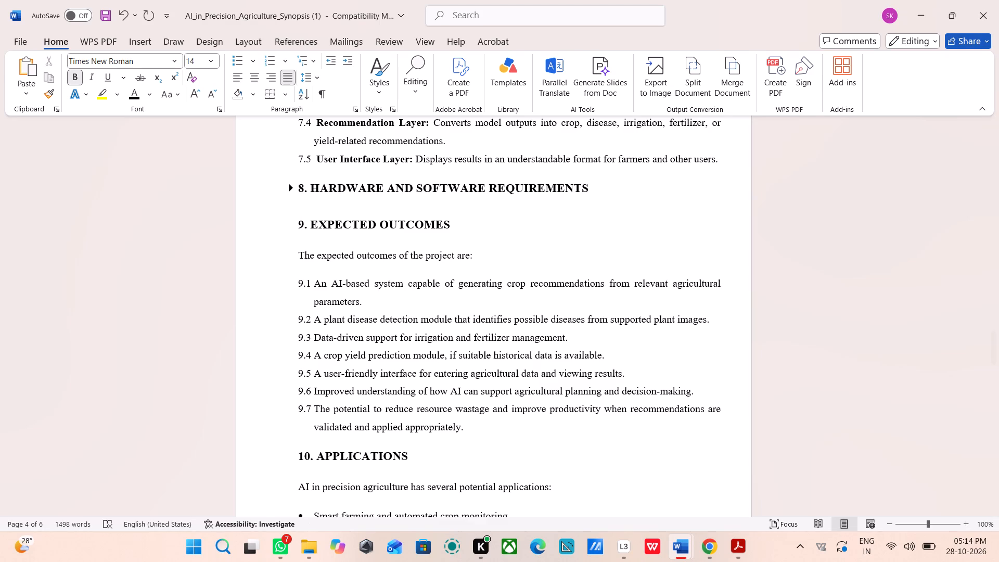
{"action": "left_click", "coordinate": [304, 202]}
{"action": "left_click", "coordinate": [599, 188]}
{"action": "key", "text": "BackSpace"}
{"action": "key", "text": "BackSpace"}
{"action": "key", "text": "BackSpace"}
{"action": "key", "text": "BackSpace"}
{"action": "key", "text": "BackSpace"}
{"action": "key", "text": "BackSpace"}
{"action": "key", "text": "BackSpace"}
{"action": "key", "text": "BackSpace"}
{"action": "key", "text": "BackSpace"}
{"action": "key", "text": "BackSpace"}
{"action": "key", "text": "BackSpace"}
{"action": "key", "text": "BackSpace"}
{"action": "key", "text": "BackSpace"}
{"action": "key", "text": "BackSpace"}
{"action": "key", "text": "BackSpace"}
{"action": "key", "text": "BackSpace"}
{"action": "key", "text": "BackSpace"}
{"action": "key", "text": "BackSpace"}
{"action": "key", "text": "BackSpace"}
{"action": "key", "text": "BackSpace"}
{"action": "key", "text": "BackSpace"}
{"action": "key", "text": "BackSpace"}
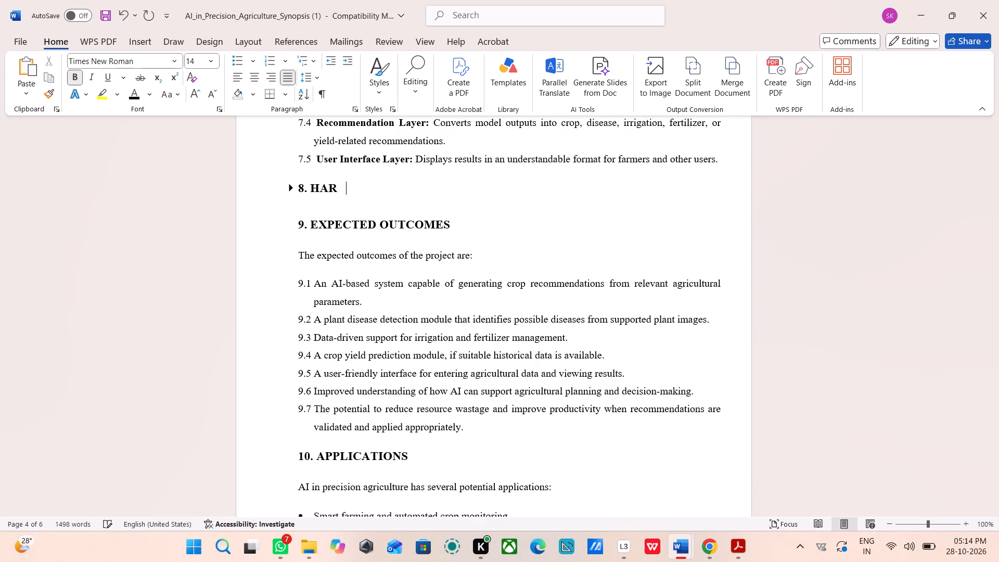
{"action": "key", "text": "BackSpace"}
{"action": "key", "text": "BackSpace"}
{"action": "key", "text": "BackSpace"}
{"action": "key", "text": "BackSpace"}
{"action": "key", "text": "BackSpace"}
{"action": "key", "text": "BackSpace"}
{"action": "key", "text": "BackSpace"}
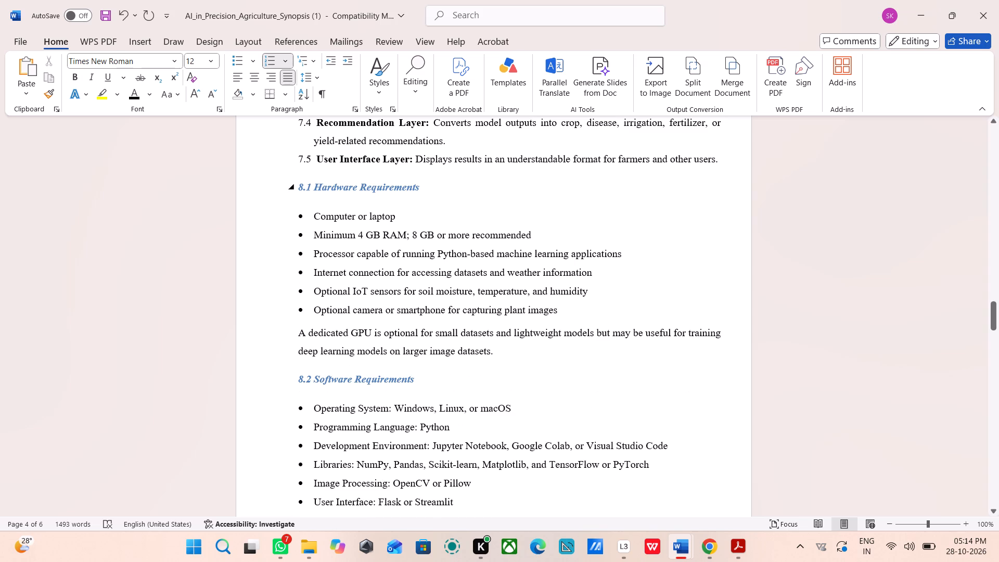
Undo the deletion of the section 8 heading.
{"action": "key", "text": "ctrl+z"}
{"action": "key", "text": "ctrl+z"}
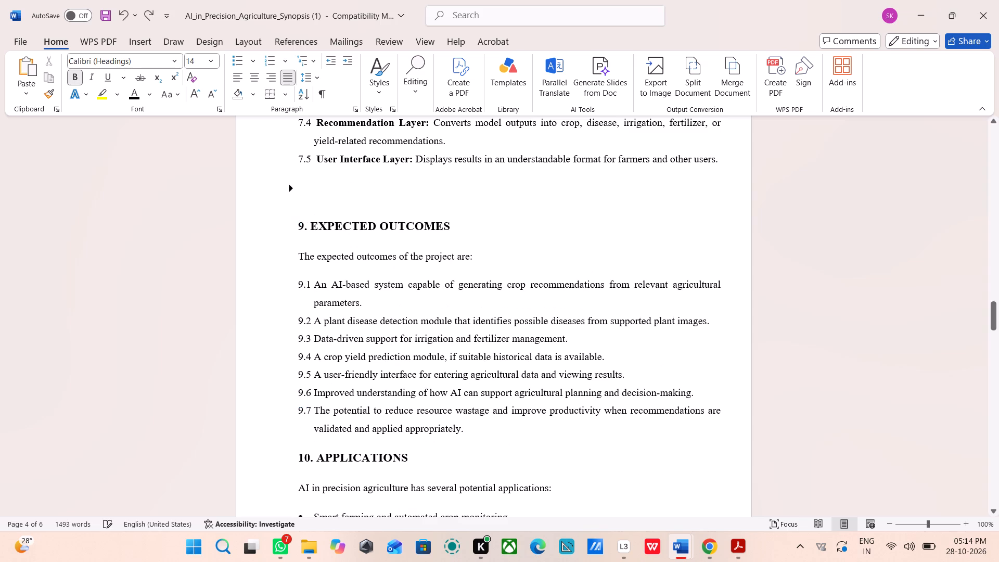
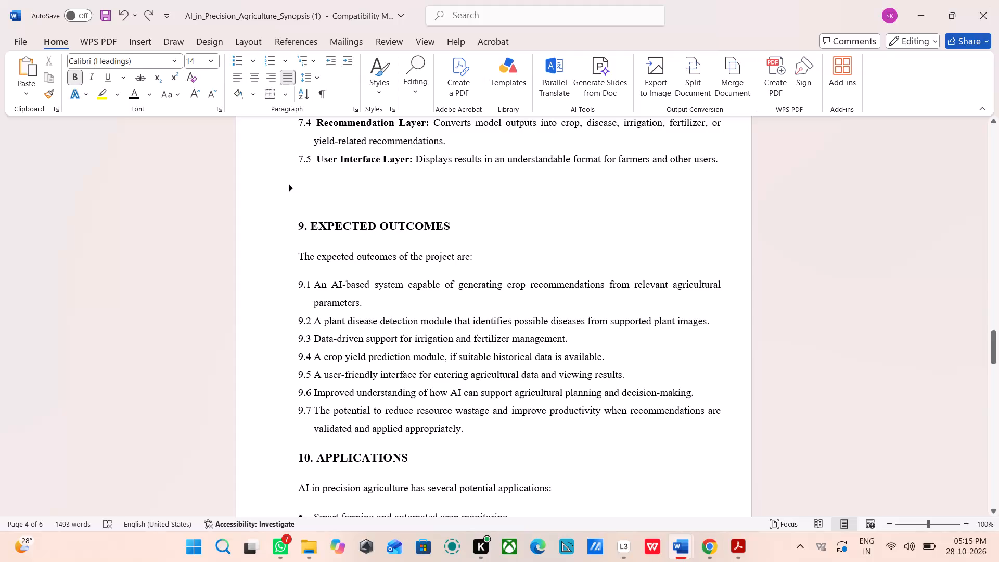
Select the synopsis text from the "1. ABSTRACT" heading through the end of the document on page 6.
{"action": "scroll", "coordinate": [431, 175], "scroll_direction": "up", "scroll_amount": 11}
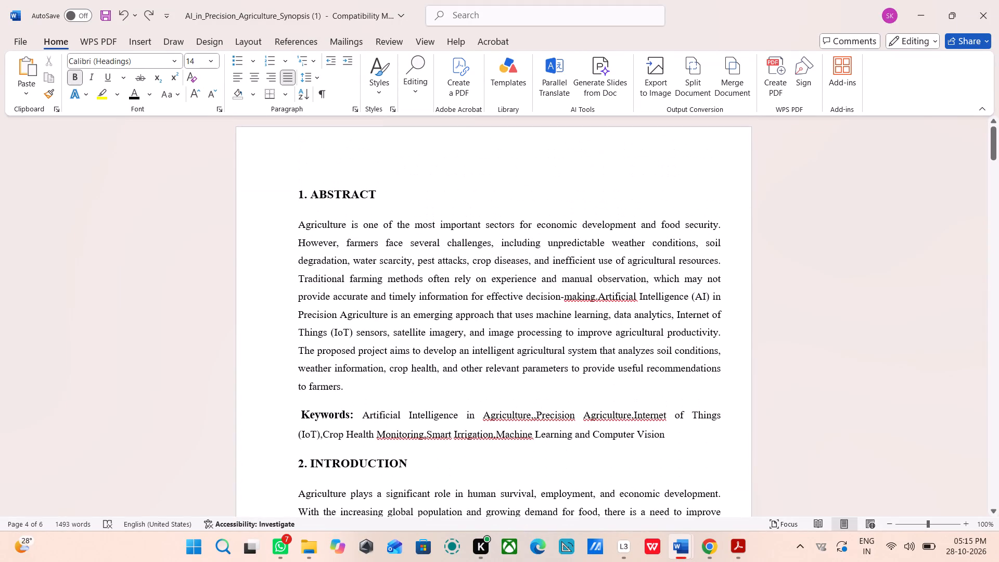
{"action": "left_click", "coordinate": [294, 191]}
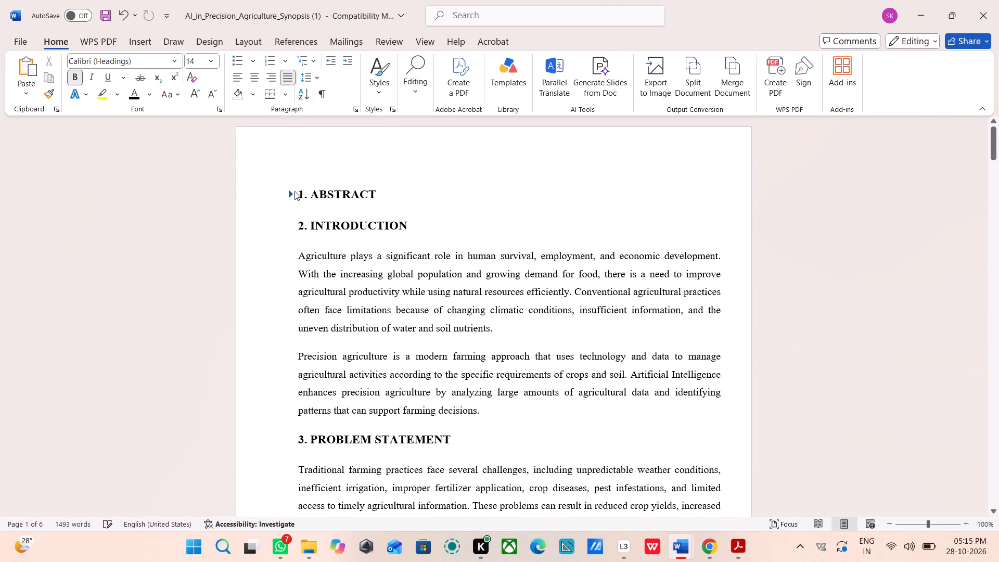
{"action": "left_click", "coordinate": [294, 191]}
{"action": "left_click_drag", "start_coordinate": [294, 191], "coordinate": [237, 170]}
{"action": "left_click_drag", "start_coordinate": [237, 170], "coordinate": [289, 197]}
{"action": "left_click", "coordinate": [289, 197]}
{"action": "left_click_drag", "start_coordinate": [289, 197], "coordinate": [297, 194]}
{"action": "left_click_drag", "start_coordinate": [297, 194], "coordinate": [297, 194]}
{"action": "left_click_drag", "start_coordinate": [297, 194], "coordinate": [591, 554]}
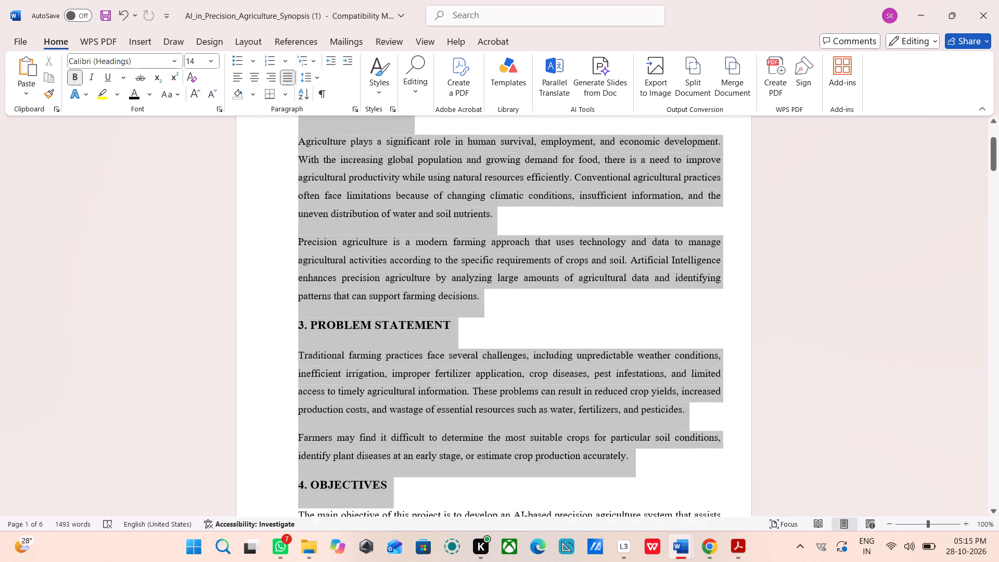
{"action": "left_click_drag", "start_coordinate": [591, 554], "coordinate": [591, 561]}
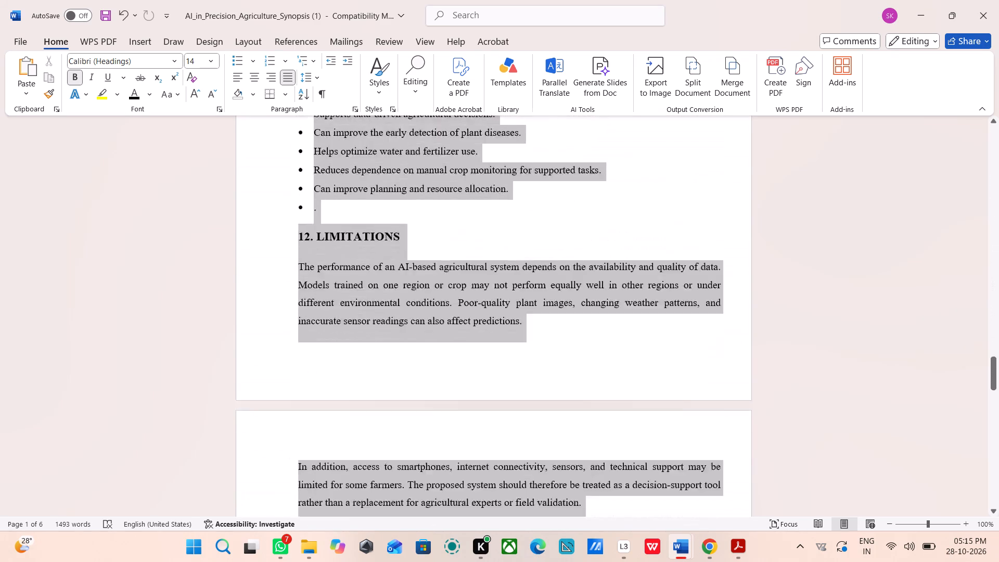
{"action": "left_click_drag", "start_coordinate": [591, 561], "coordinate": [590, 561]}
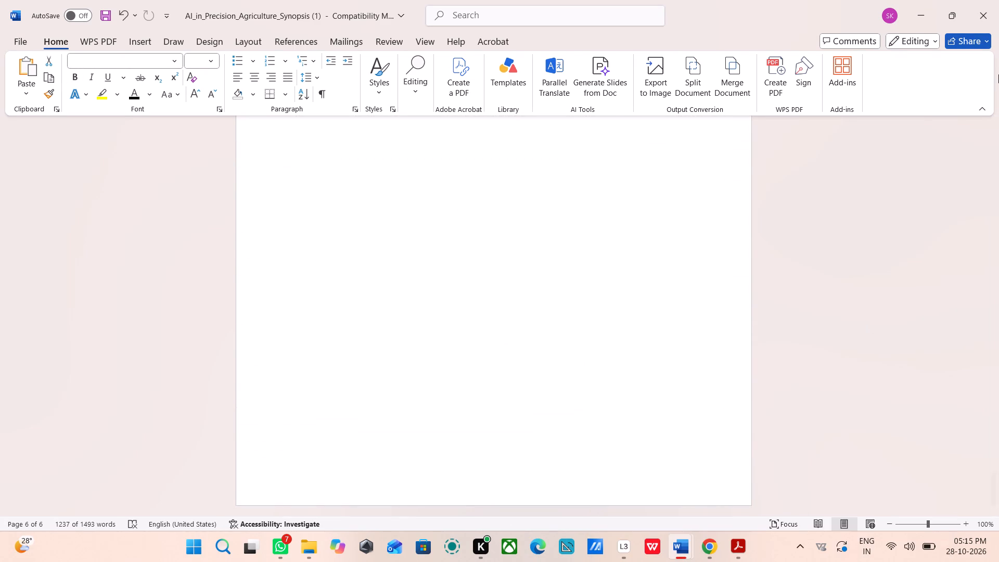
Close the AI_in_Precision_Agriculture_Synopsis (1) document without saving its changes.
{"action": "left_click", "coordinate": [996, 1]}
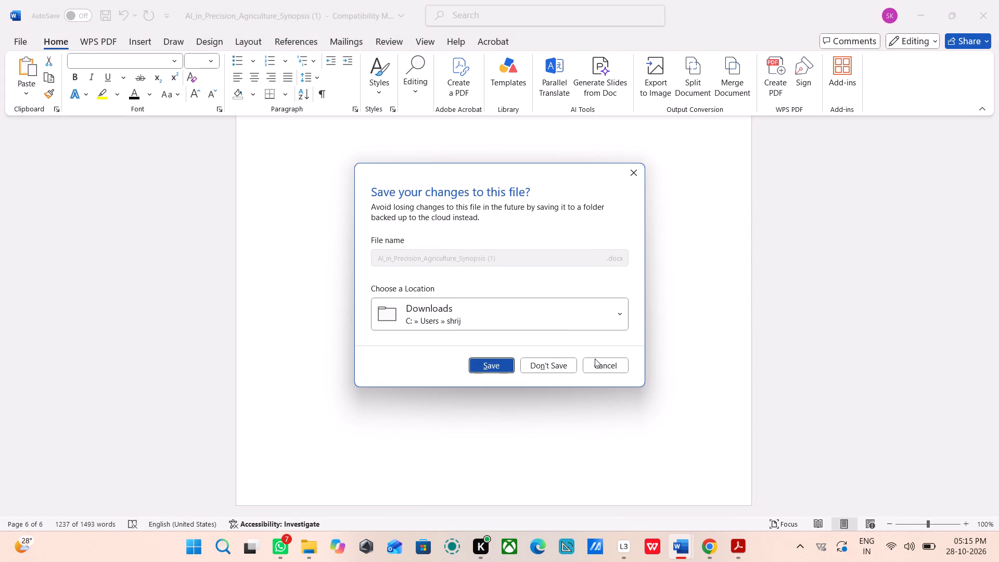
{"action": "left_click", "coordinate": [558, 361]}
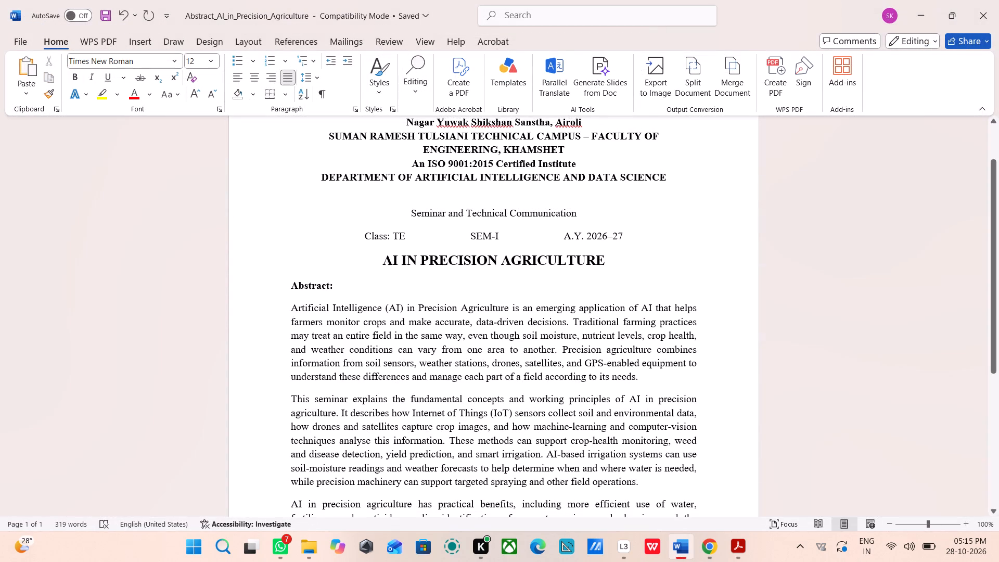
Review the Abstract_AI_in_Precision_Agriculture document from the college header through the abstract text, keywords and student signature lines.
{"action": "scroll", "coordinate": [562, 528], "scroll_direction": "down", "scroll_amount": 3}
{"action": "scroll", "coordinate": [431, 481], "scroll_direction": "down", "scroll_amount": 9}
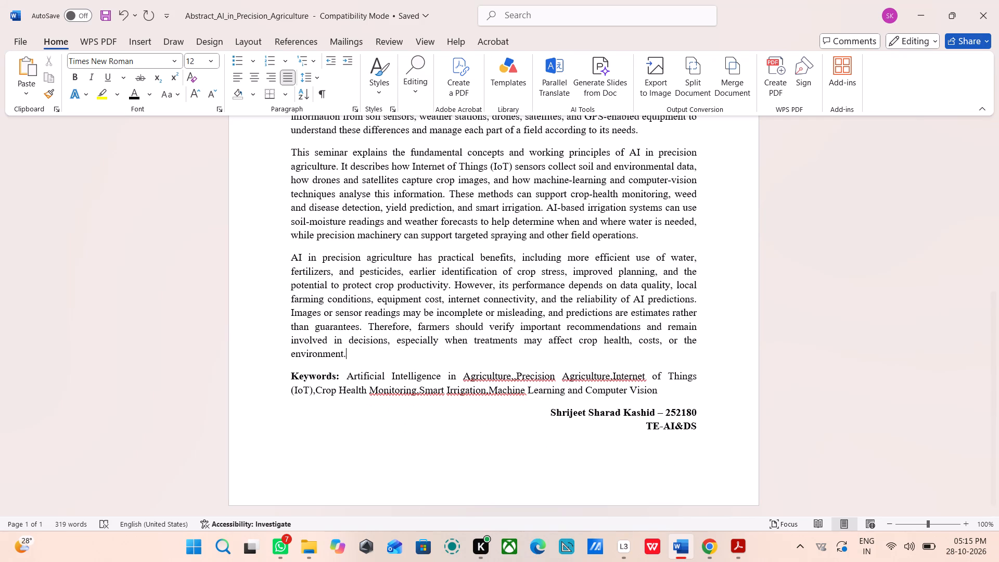
{"action": "scroll", "coordinate": [431, 481], "scroll_direction": "up", "scroll_amount": 5}
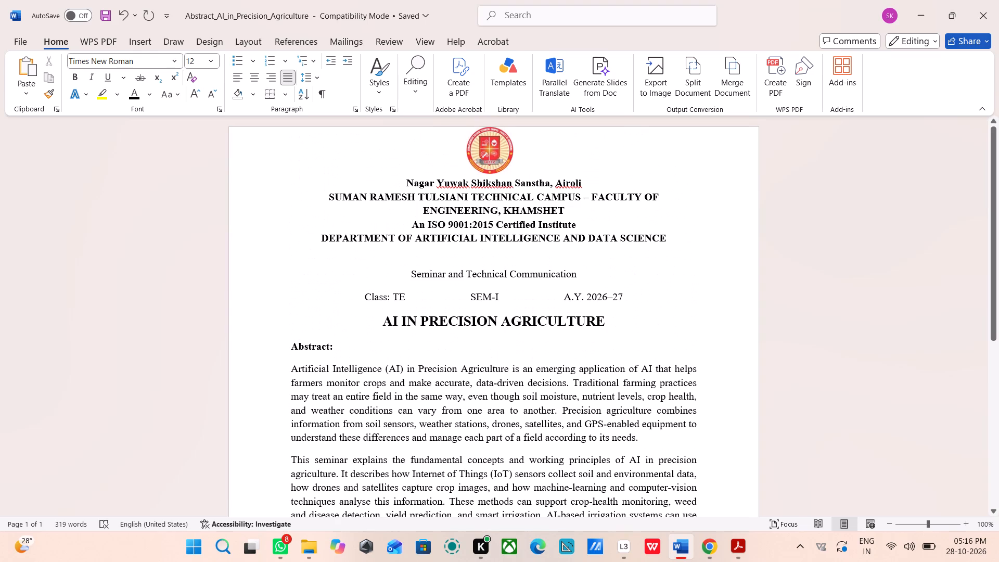
{"action": "scroll", "coordinate": [431, 481], "scroll_direction": "down", "scroll_amount": 3}
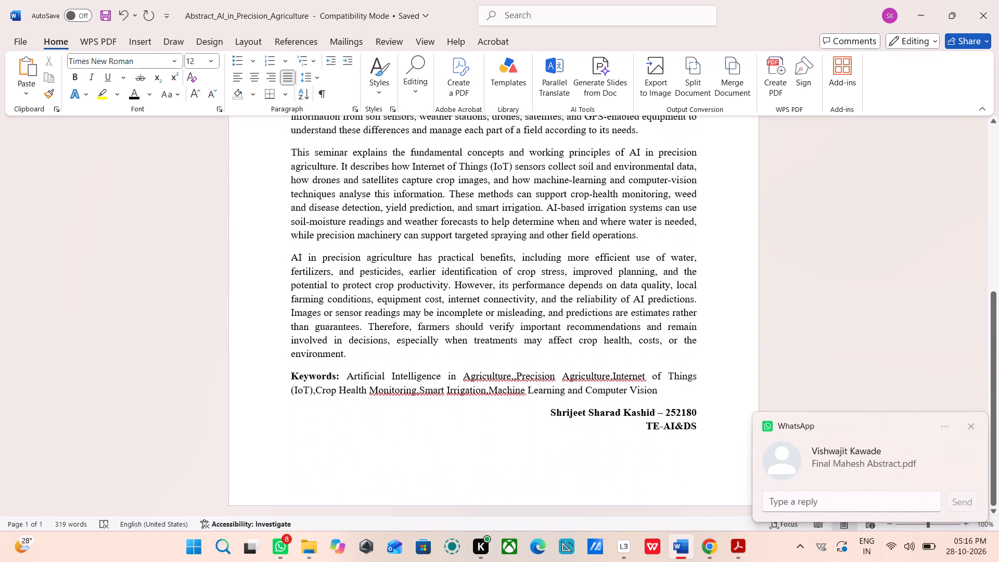
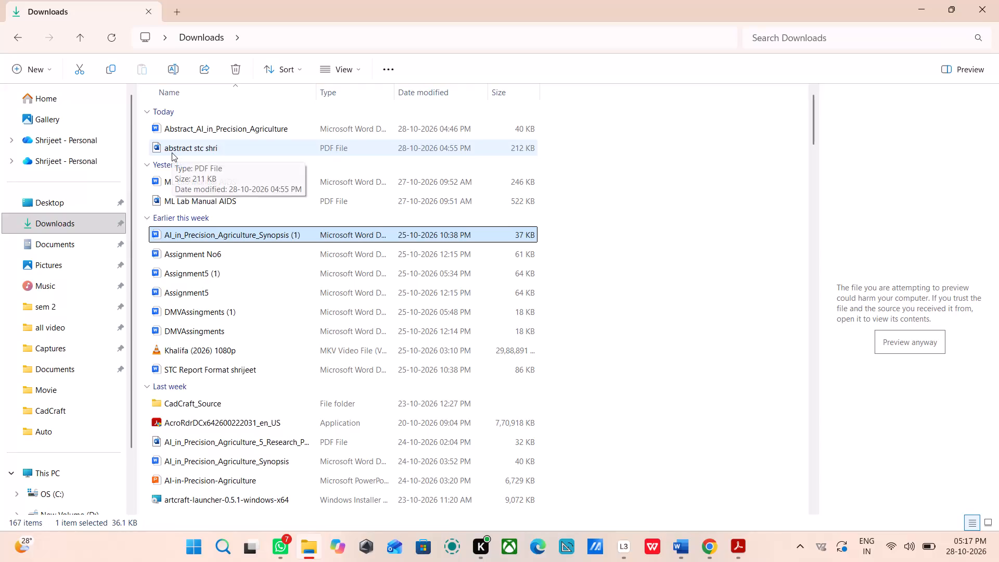
Open the abstract stc shri PDF from Downloads in Word and review its header, abstract paragraphs, keywords and closing name line.
{"action": "double_click", "coordinate": [172, 152]}
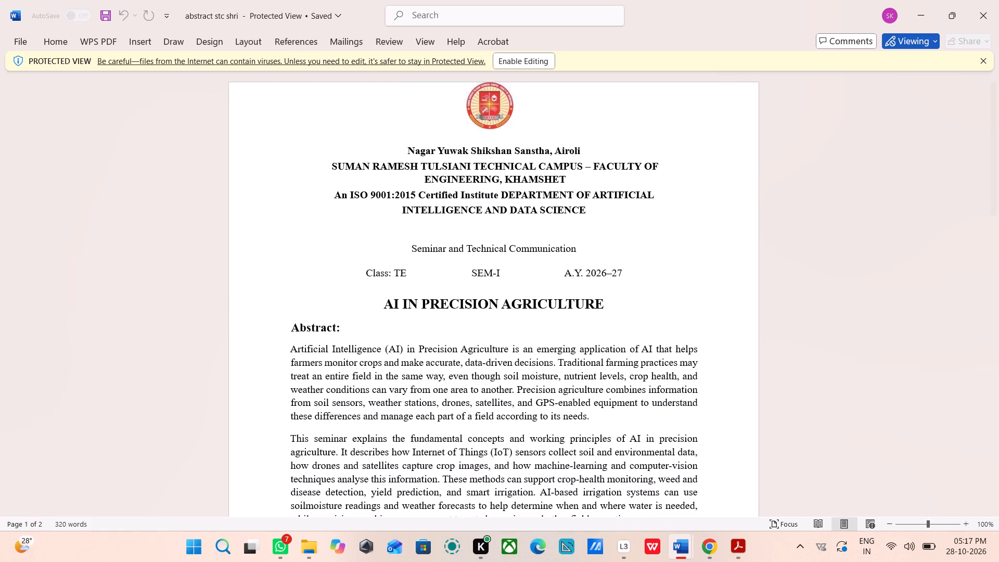
{"action": "scroll", "coordinate": [172, 152], "scroll_direction": "down", "scroll_amount": 1}
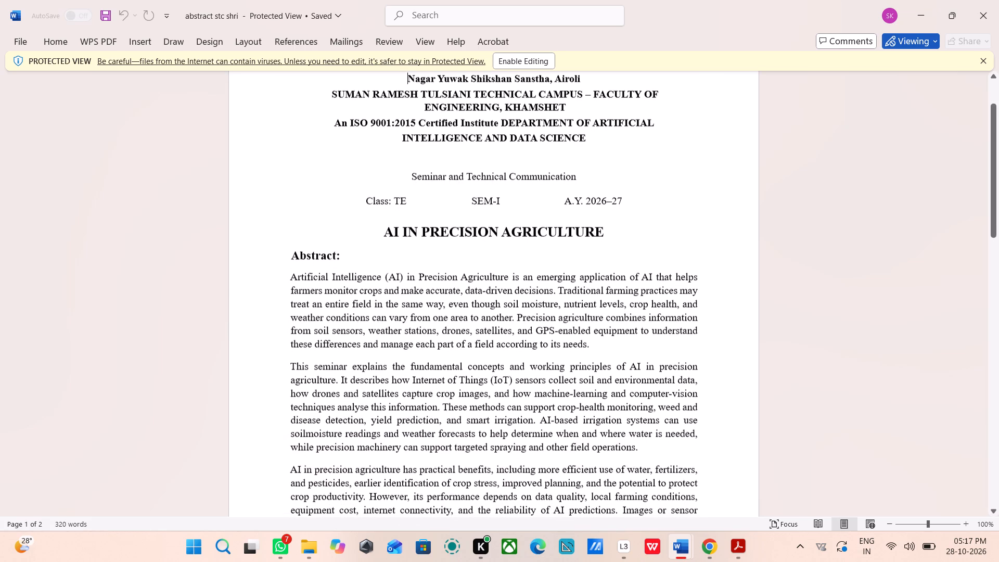
{"action": "scroll", "coordinate": [172, 152], "scroll_direction": "down", "scroll_amount": 3}
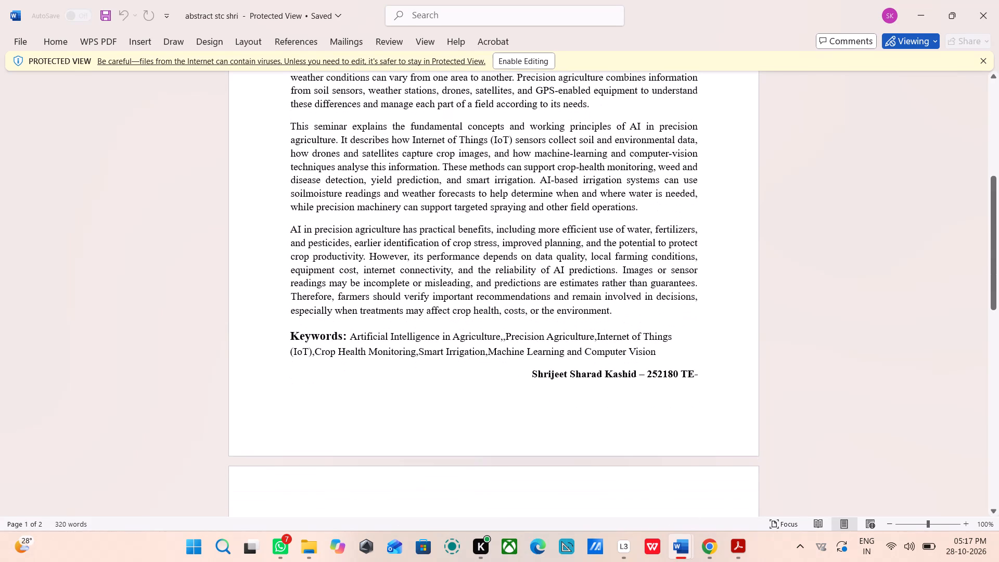
{"action": "scroll", "coordinate": [172, 152], "scroll_direction": "up", "scroll_amount": 1}
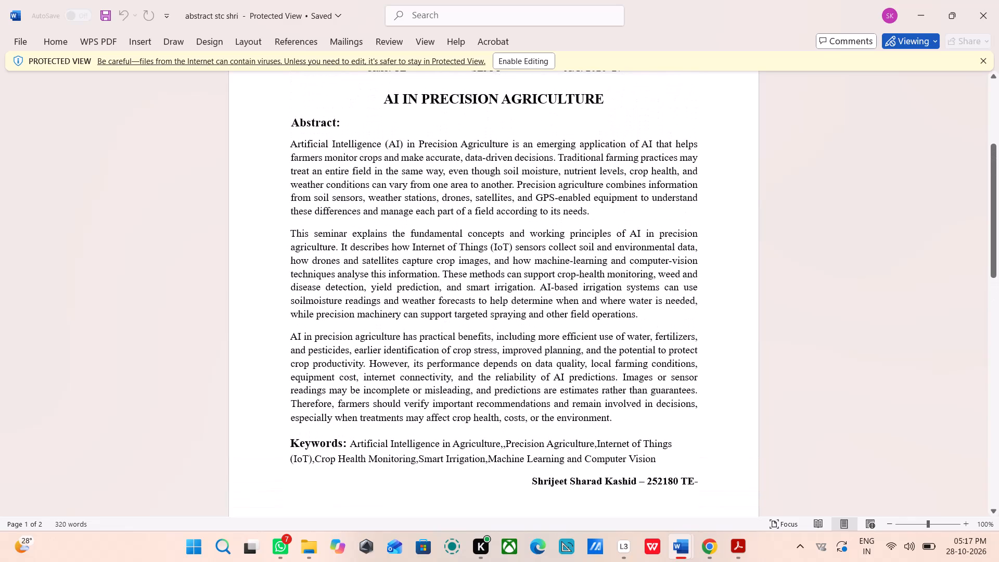
{"action": "scroll", "coordinate": [172, 152], "scroll_direction": "up", "scroll_amount": 2}
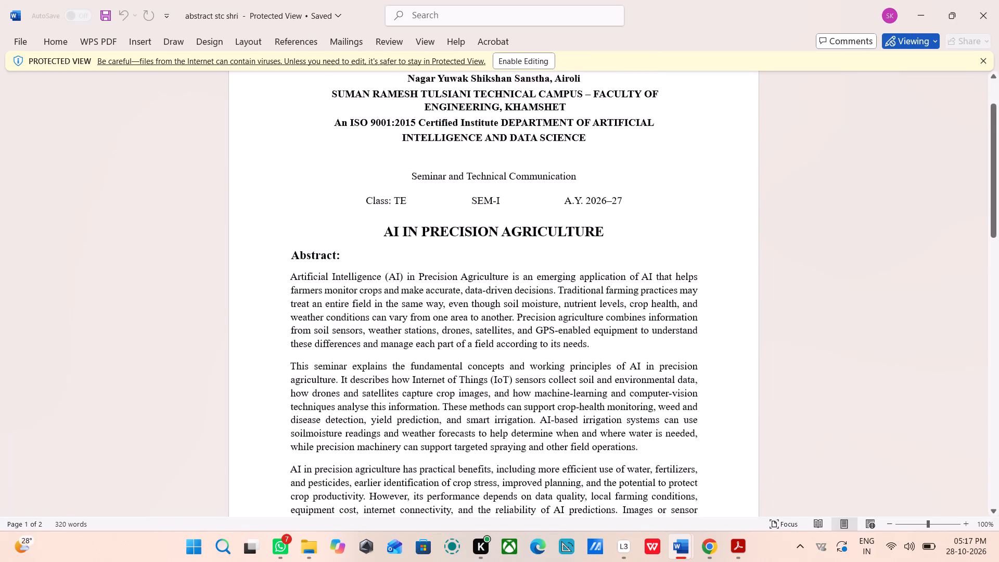
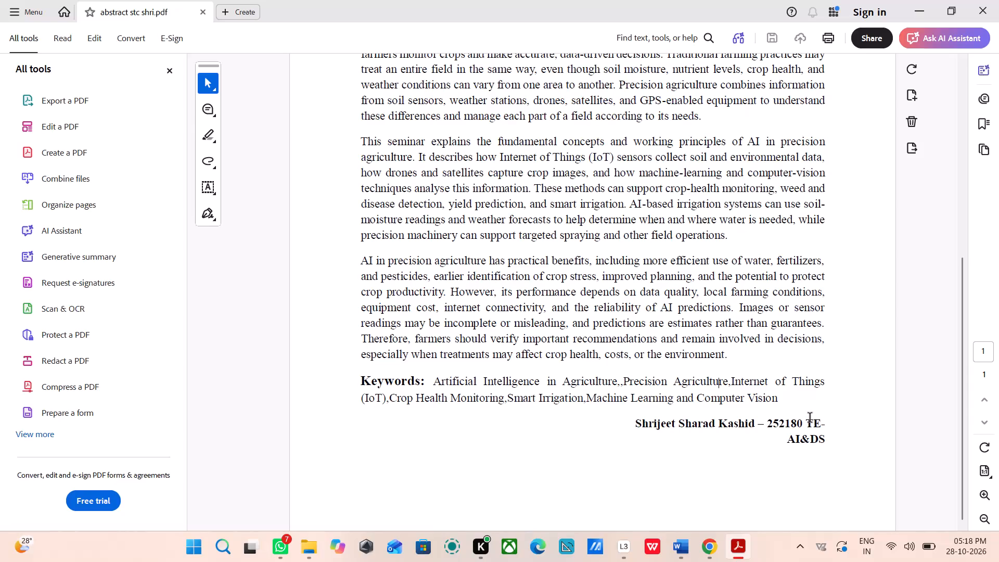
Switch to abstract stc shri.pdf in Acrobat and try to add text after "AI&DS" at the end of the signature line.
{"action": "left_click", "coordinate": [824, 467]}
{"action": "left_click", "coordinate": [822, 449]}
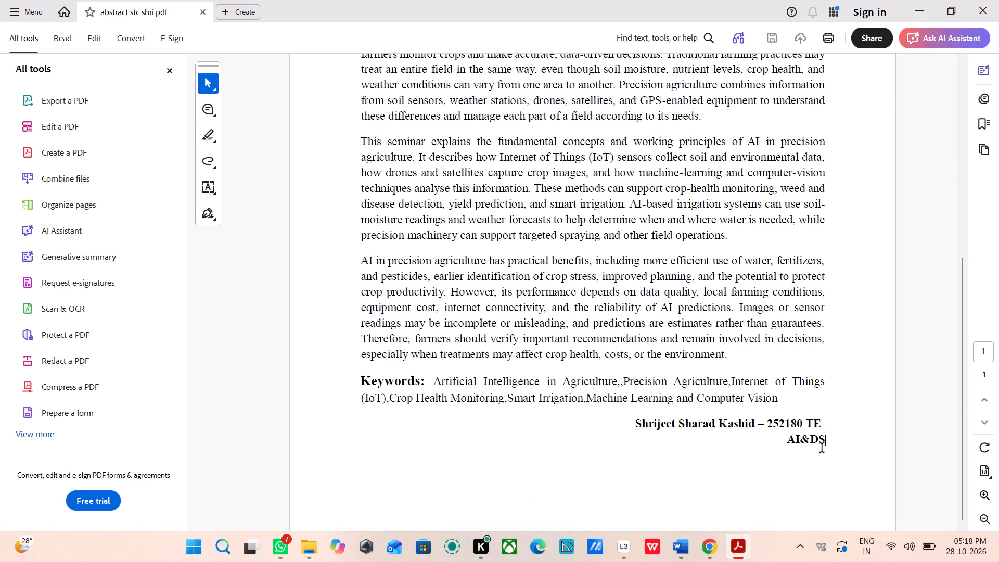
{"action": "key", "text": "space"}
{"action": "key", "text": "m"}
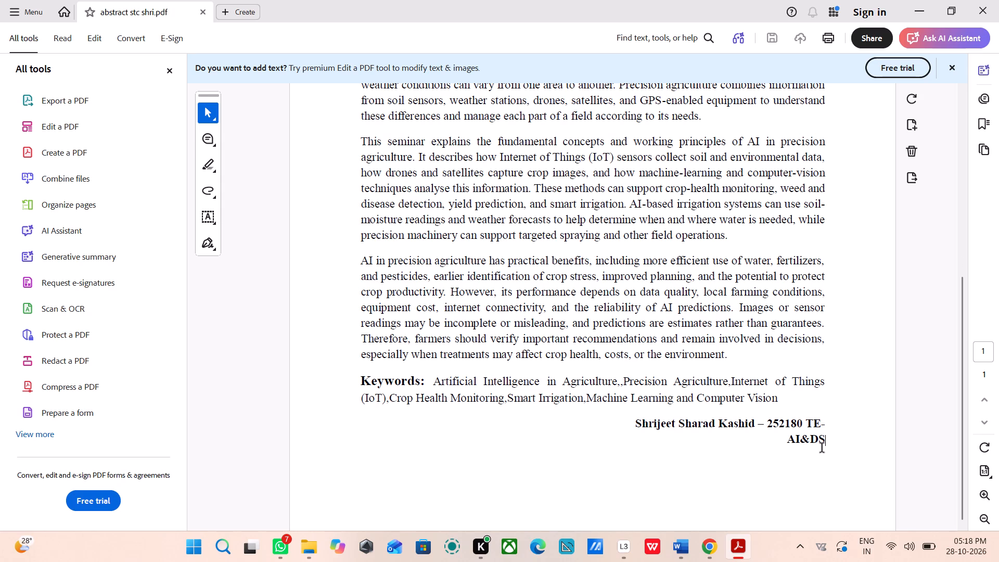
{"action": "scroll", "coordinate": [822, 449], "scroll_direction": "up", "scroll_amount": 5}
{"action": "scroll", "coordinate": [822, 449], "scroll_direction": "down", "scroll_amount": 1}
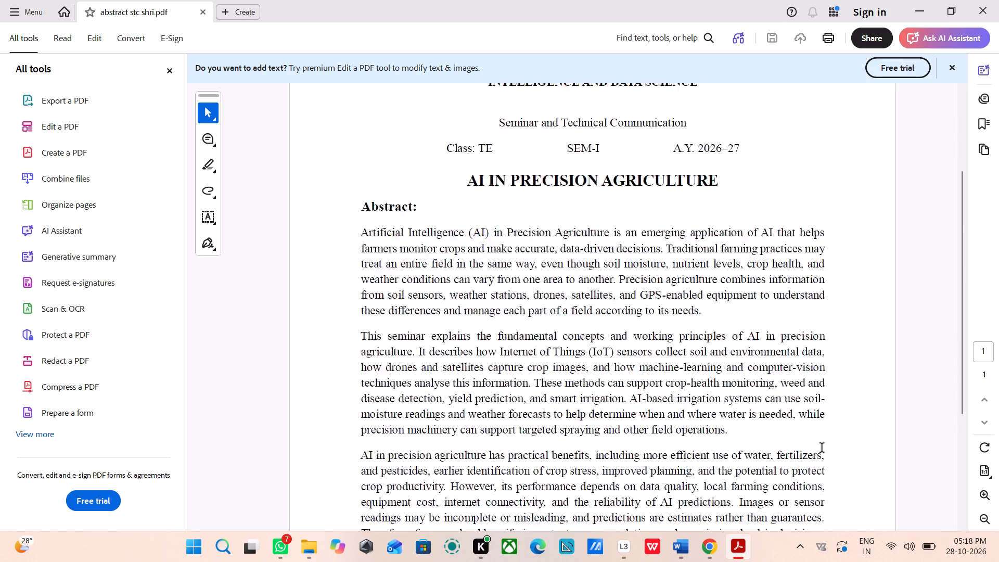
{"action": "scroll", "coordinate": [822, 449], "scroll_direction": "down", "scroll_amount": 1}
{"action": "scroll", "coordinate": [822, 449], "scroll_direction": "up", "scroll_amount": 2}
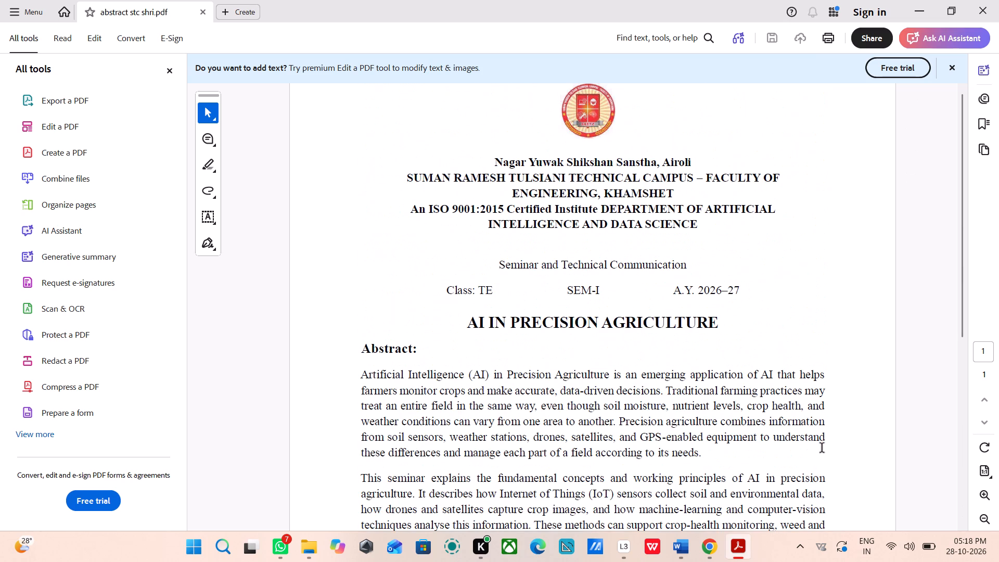
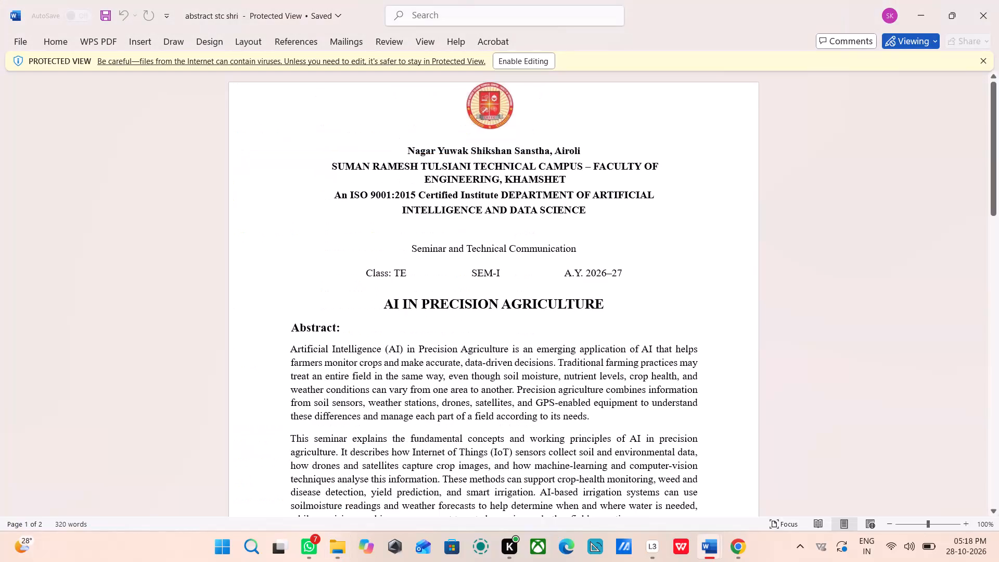
Review the read-only abstract's layout across both pages, checking the body text, keywords and closing author and department lines.
{"action": "scroll", "coordinate": [237, 154], "scroll_direction": "down", "scroll_amount": 6}
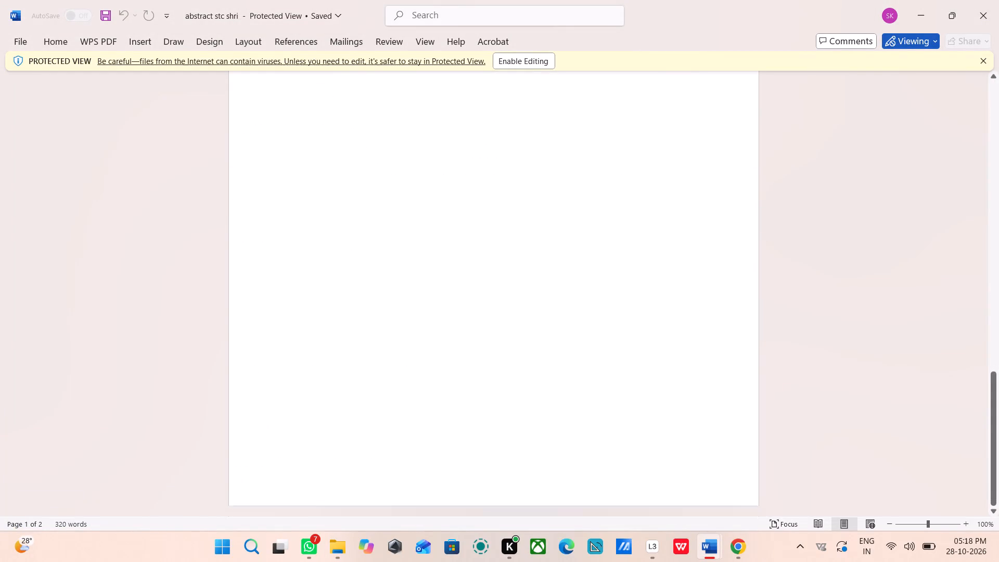
{"action": "scroll", "coordinate": [237, 154], "scroll_direction": "up", "scroll_amount": 5}
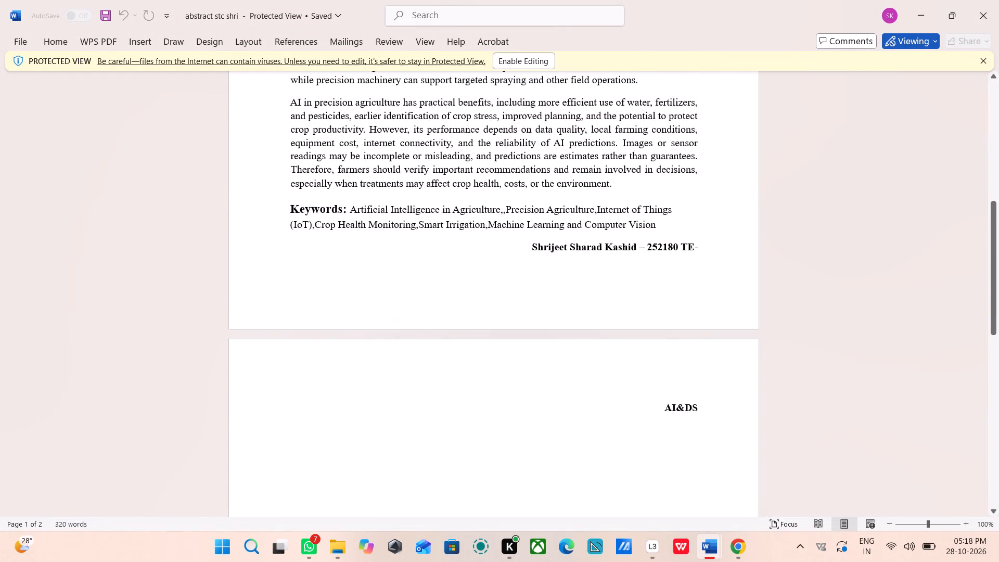
{"action": "scroll", "coordinate": [237, 154], "scroll_direction": "up", "scroll_amount": 3}
{"action": "scroll", "coordinate": [237, 154], "scroll_direction": "down", "scroll_amount": 3}
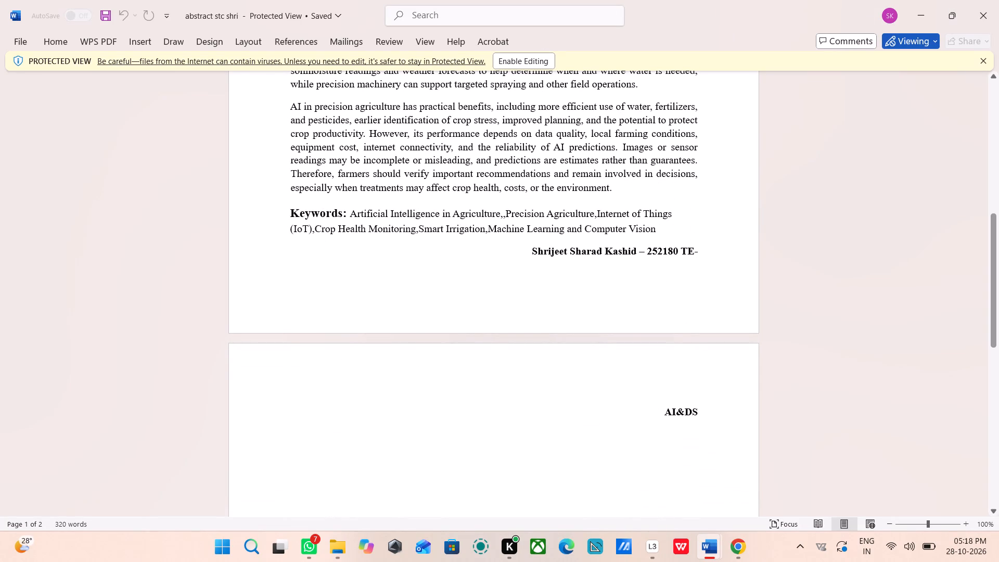
Close the protected copy of the seminar abstract.
{"action": "left_click_drag", "start_coordinate": [510, 82], "coordinate": [574, 33]}
{"action": "left_click", "coordinate": [998, 5]}
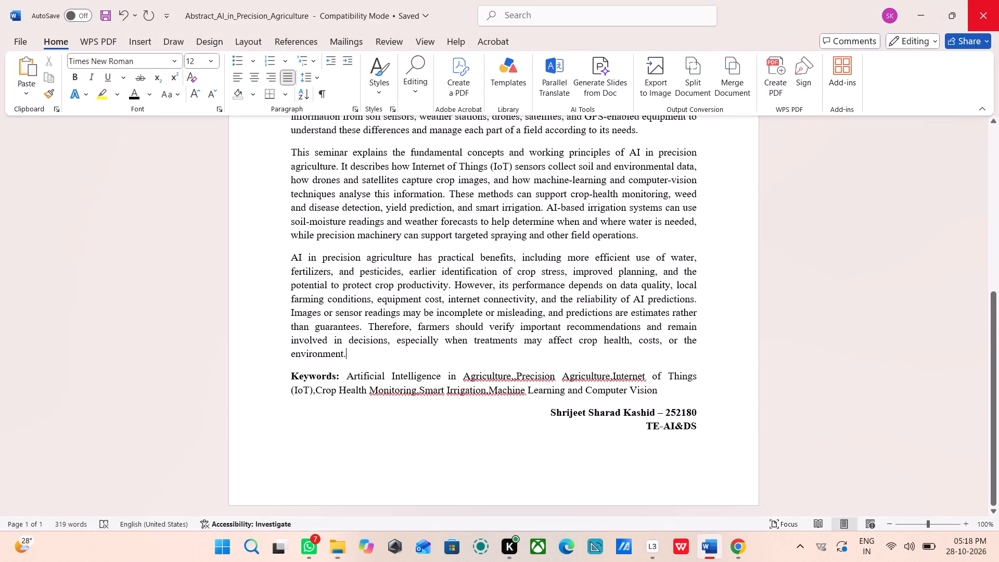
Switch to File Explorer with the Downloads folder.
{"action": "left_click", "coordinate": [336, 543]}
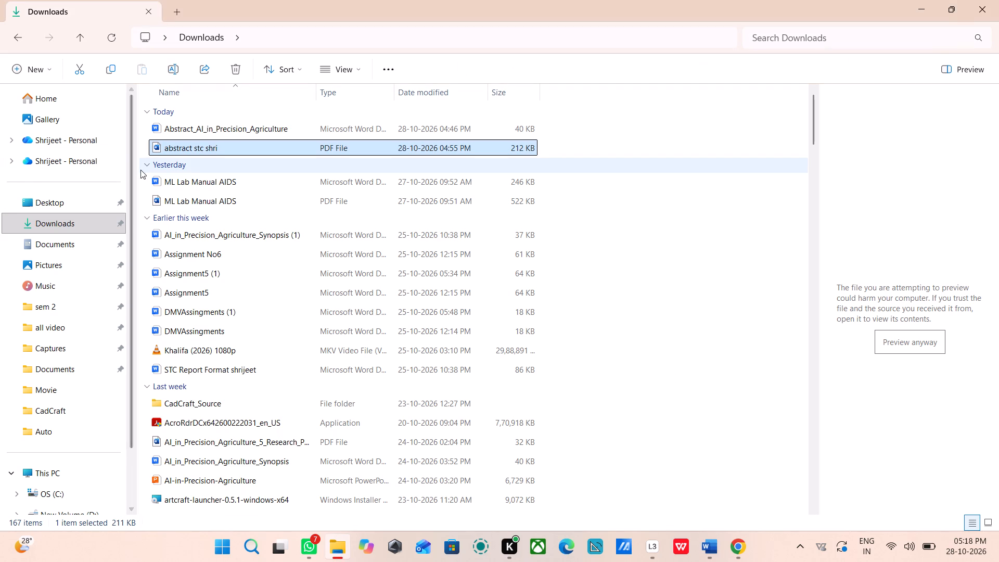
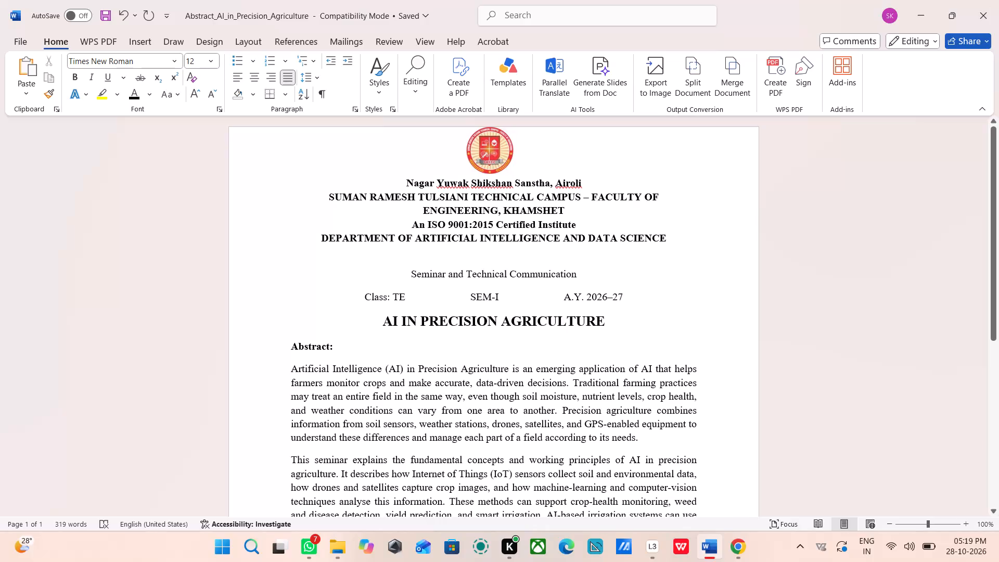
Delete the end of the abstract's third paragraph, from "However, its performance depends on data quality" through "environment.".
{"action": "scroll", "coordinate": [572, 287], "scroll_direction": "down", "scroll_amount": 1}
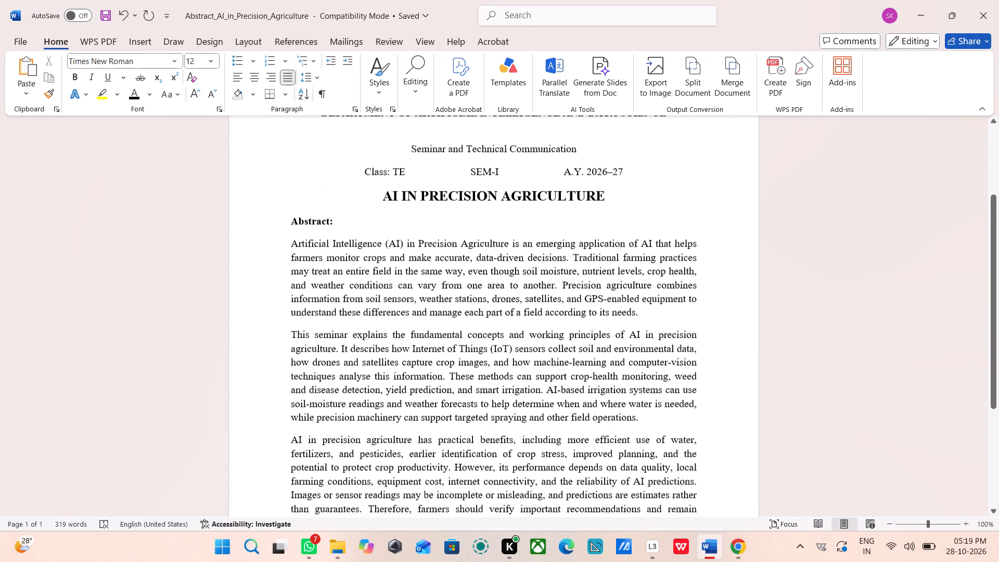
{"action": "scroll", "coordinate": [572, 287], "scroll_direction": "down", "scroll_amount": 1}
{"action": "scroll", "coordinate": [572, 287], "scroll_direction": "up", "scroll_amount": 1}
{"action": "scroll", "coordinate": [572, 287], "scroll_direction": "down", "scroll_amount": 2}
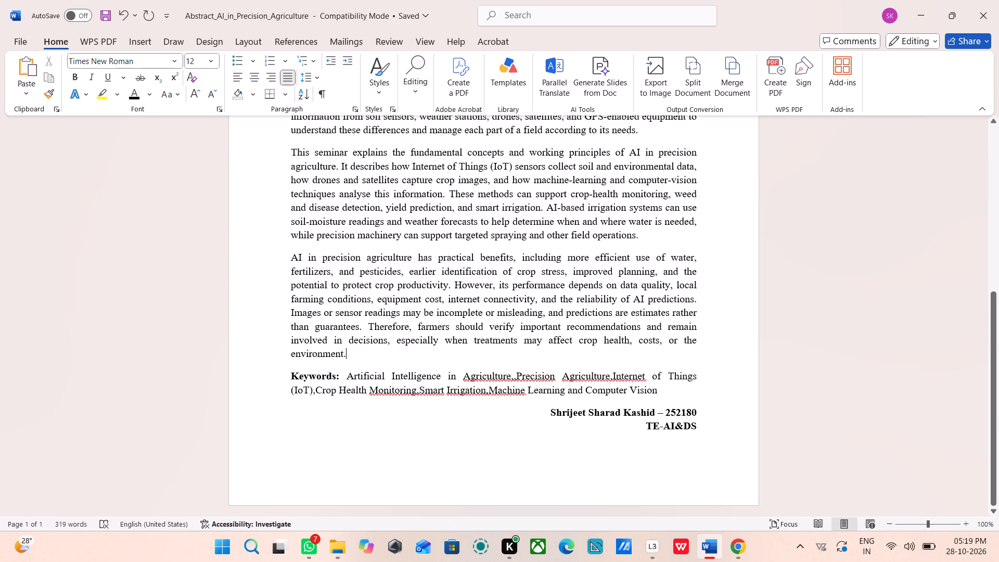
{"action": "left_click_drag", "start_coordinate": [453, 283], "coordinate": [568, 326]}
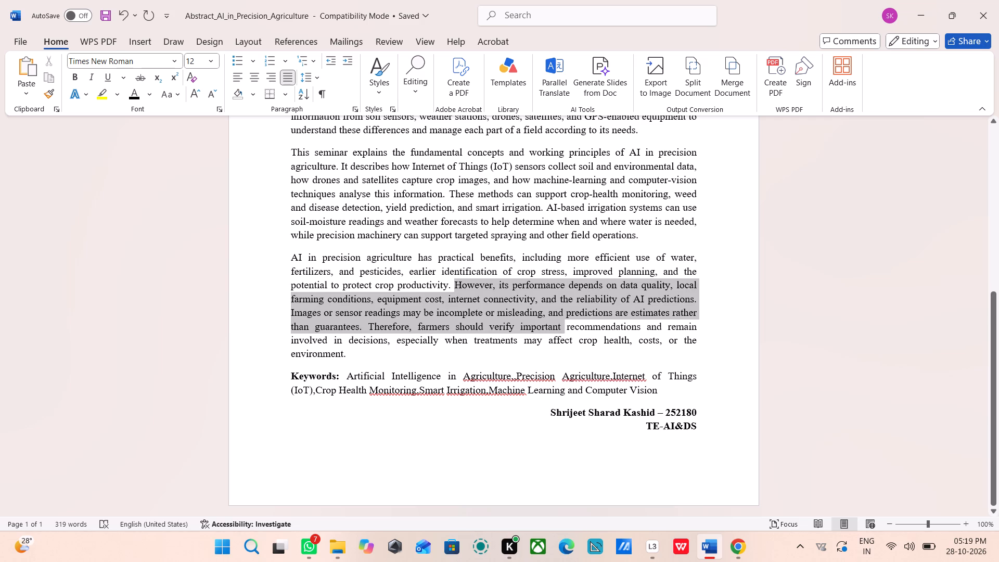
{"action": "left_click_drag", "start_coordinate": [568, 326], "coordinate": [605, 355]}
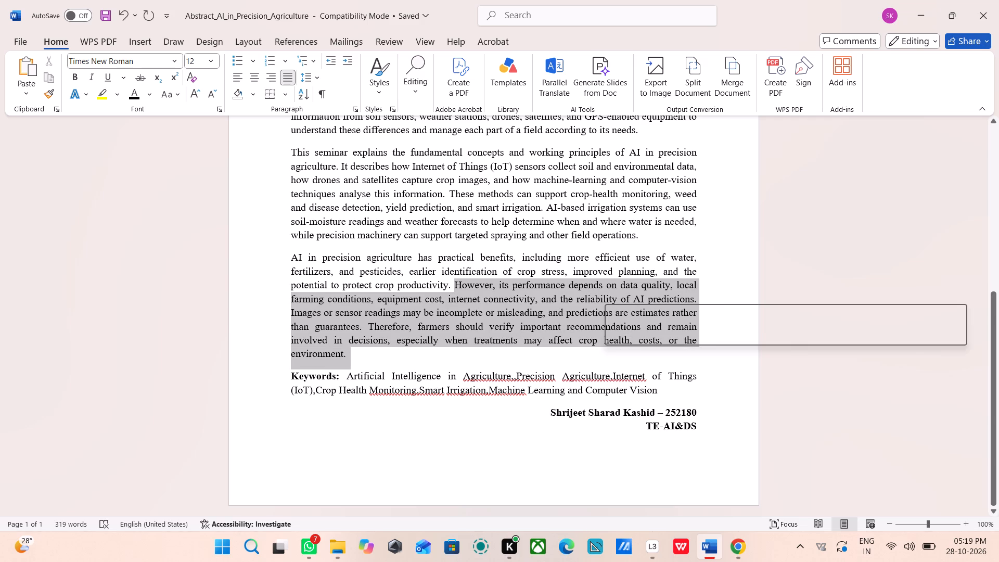
{"action": "key", "text": "BackSpace"}
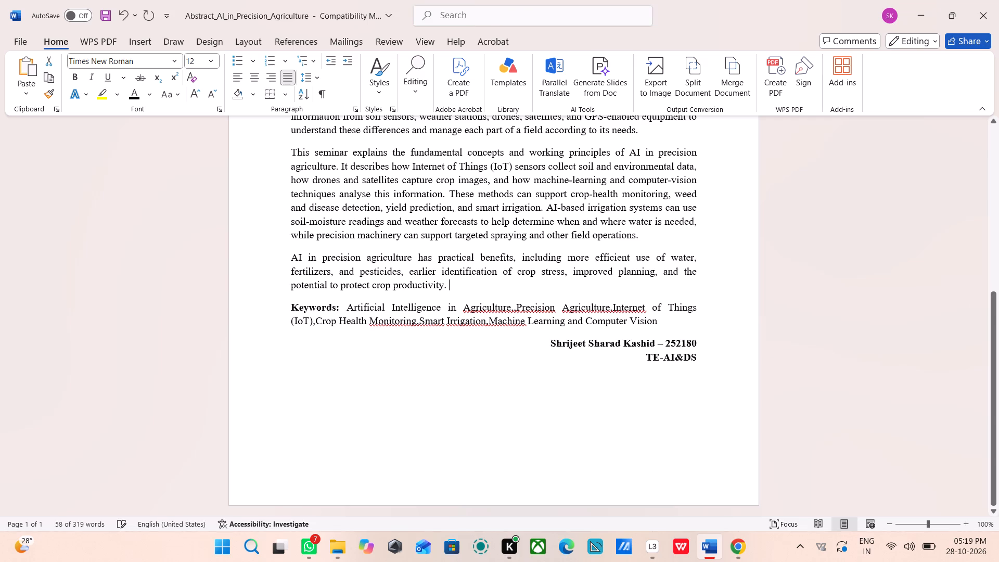
Insert a blank line between the keywords and the closing author line.
{"action": "left_click", "coordinate": [546, 345]}
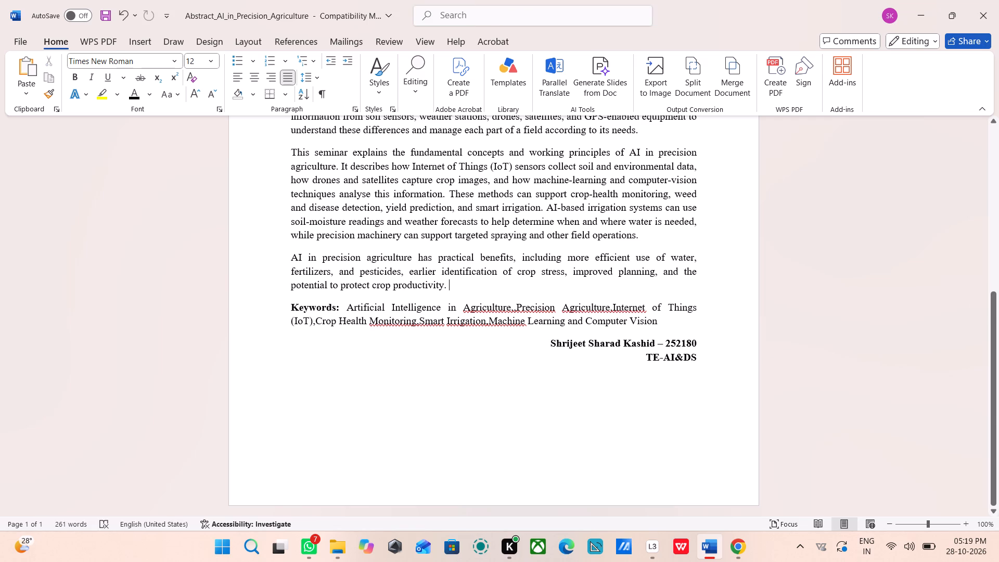
{"action": "key", "text": "Return"}
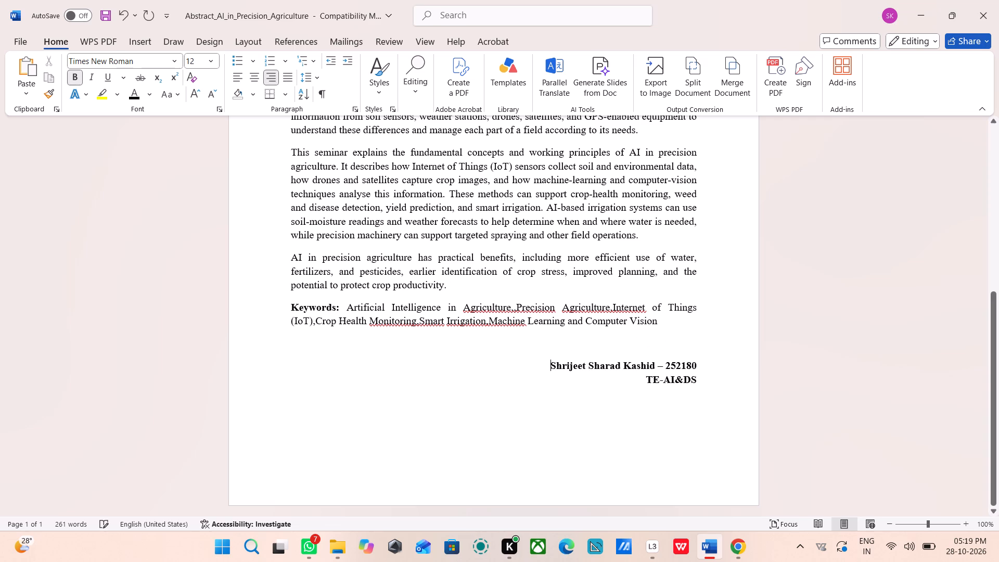
Check the shortened abstract's page layout and save the document.
{"action": "scroll", "coordinate": [507, 258], "scroll_direction": "up", "scroll_amount": 2}
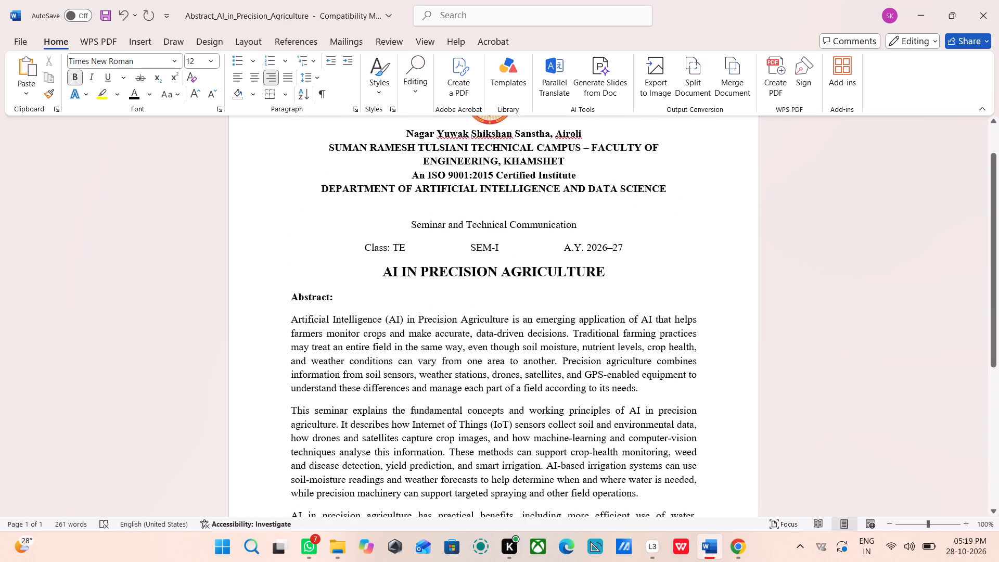
{"action": "scroll", "coordinate": [507, 258], "scroll_direction": "down", "scroll_amount": 2}
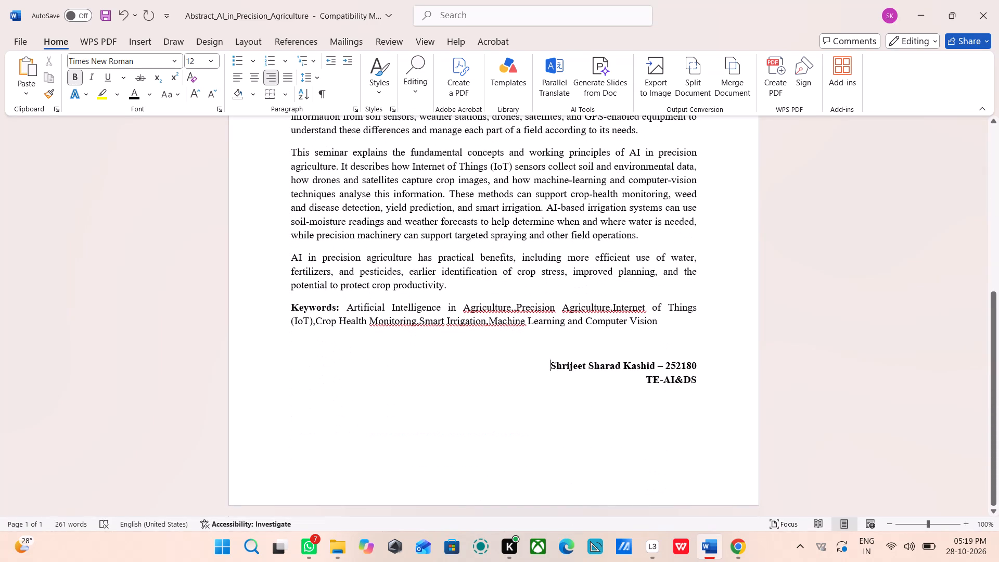
{"action": "key", "text": "ctrl+s"}
{"action": "key", "text": "ctrl+s"}
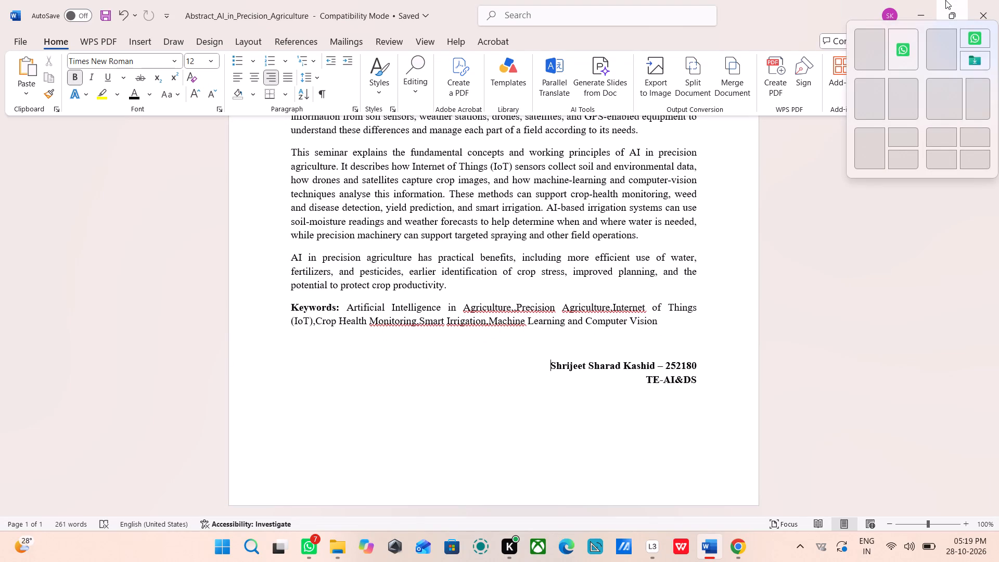
Set the font size of the "Keywords:" label to 14.
{"action": "scroll", "coordinate": [655, 231], "scroll_direction": "up", "scroll_amount": 7}
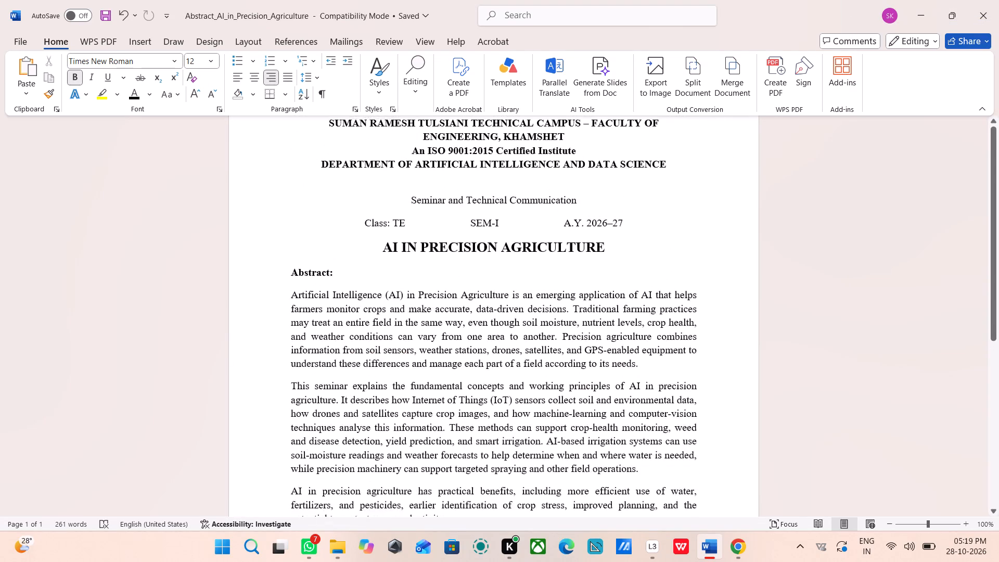
{"action": "scroll", "coordinate": [655, 231], "scroll_direction": "down", "scroll_amount": 3}
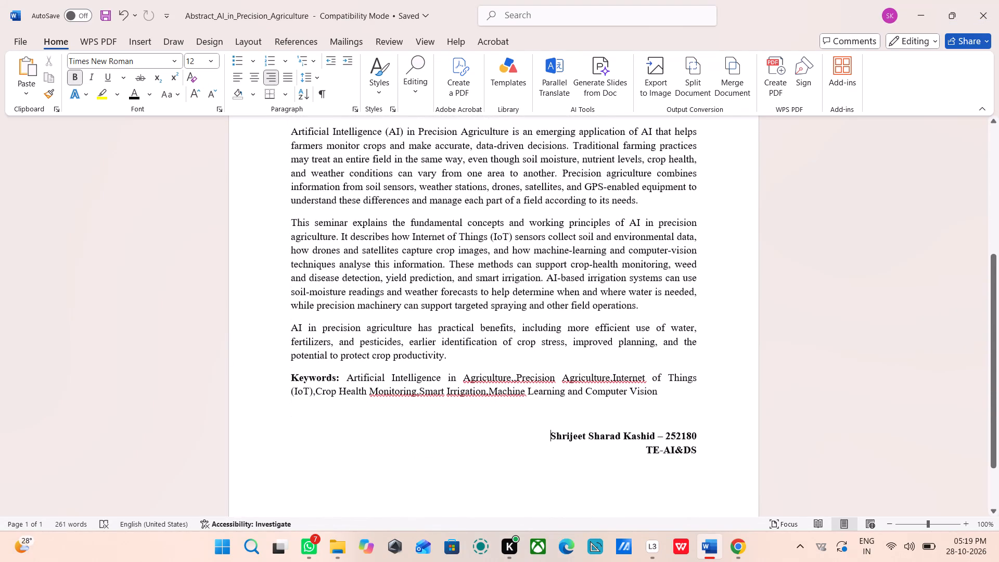
{"action": "left_click_drag", "start_coordinate": [290, 373], "coordinate": [294, 373]}
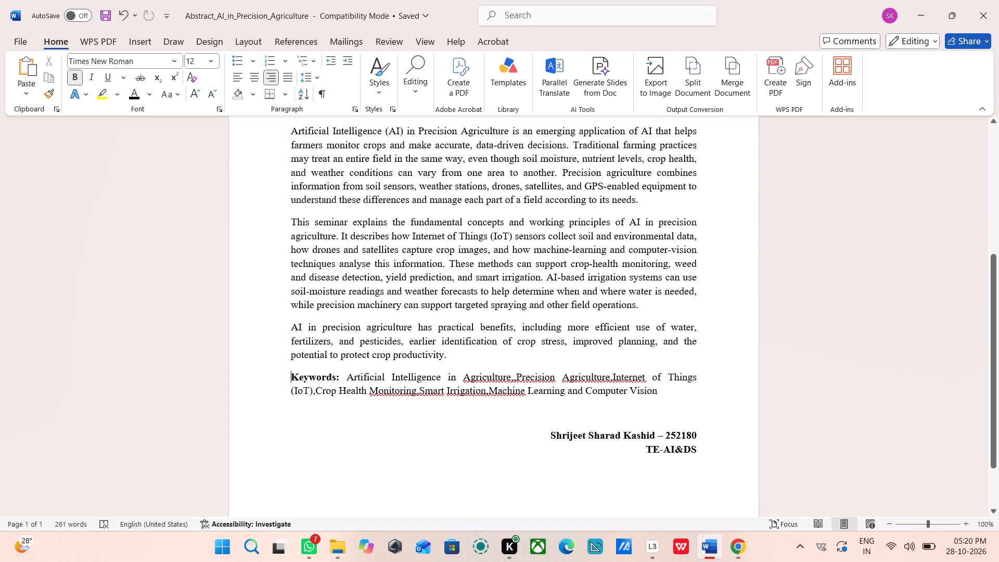
{"action": "left_click_drag", "start_coordinate": [294, 373], "coordinate": [341, 381]}
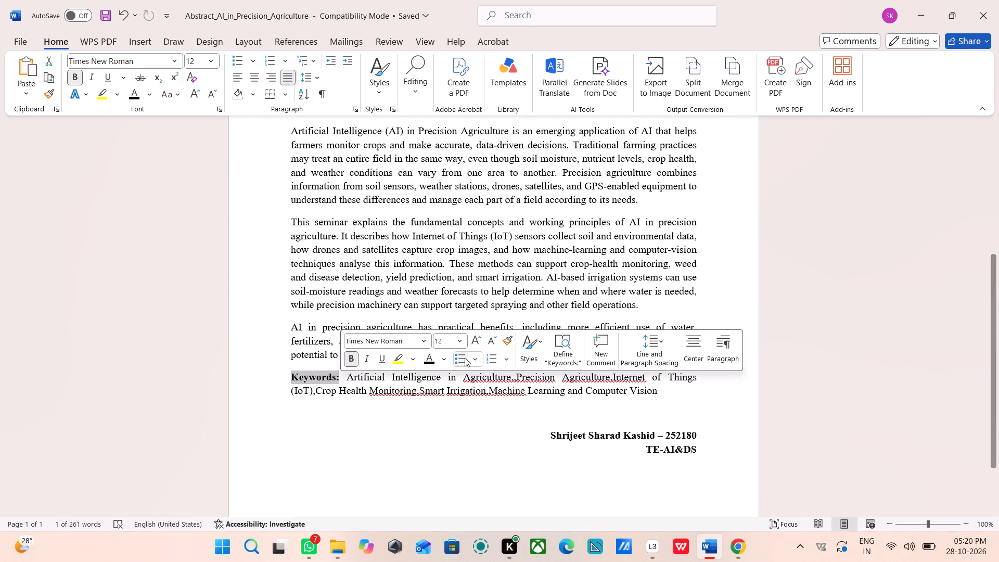
{"action": "left_click", "coordinate": [455, 339]}
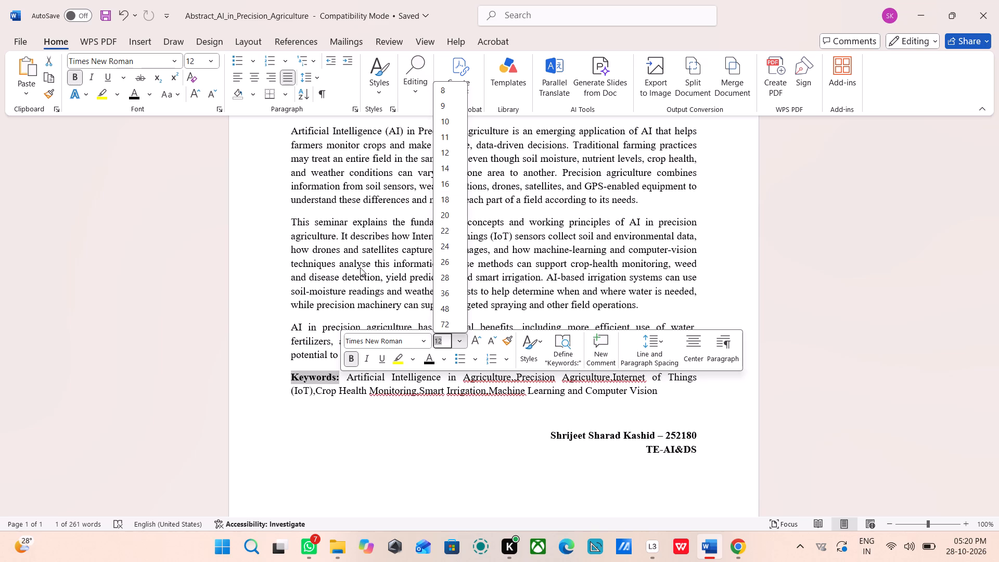
{"action": "left_click", "coordinate": [440, 166]}
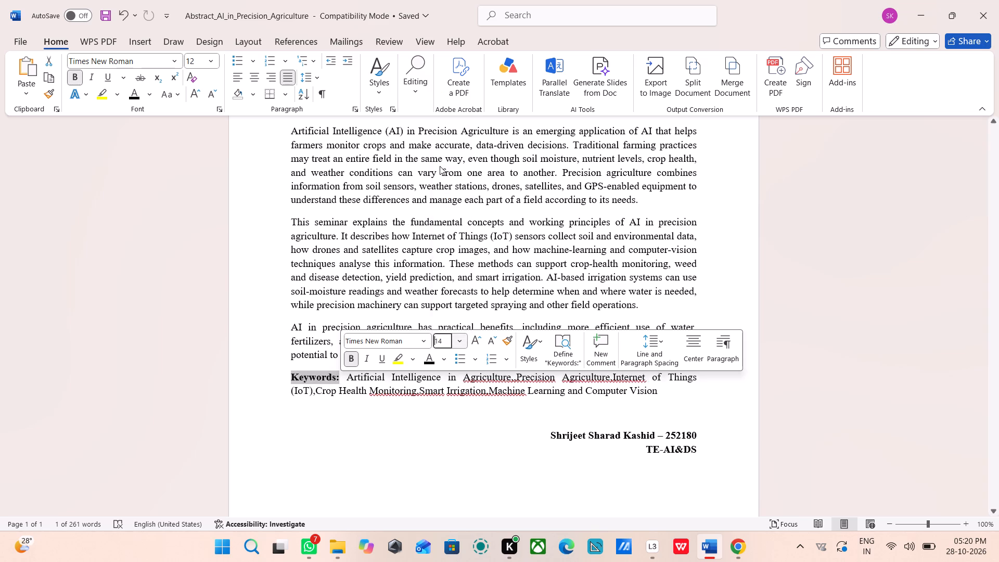
{"action": "left_click", "coordinate": [349, 249]}
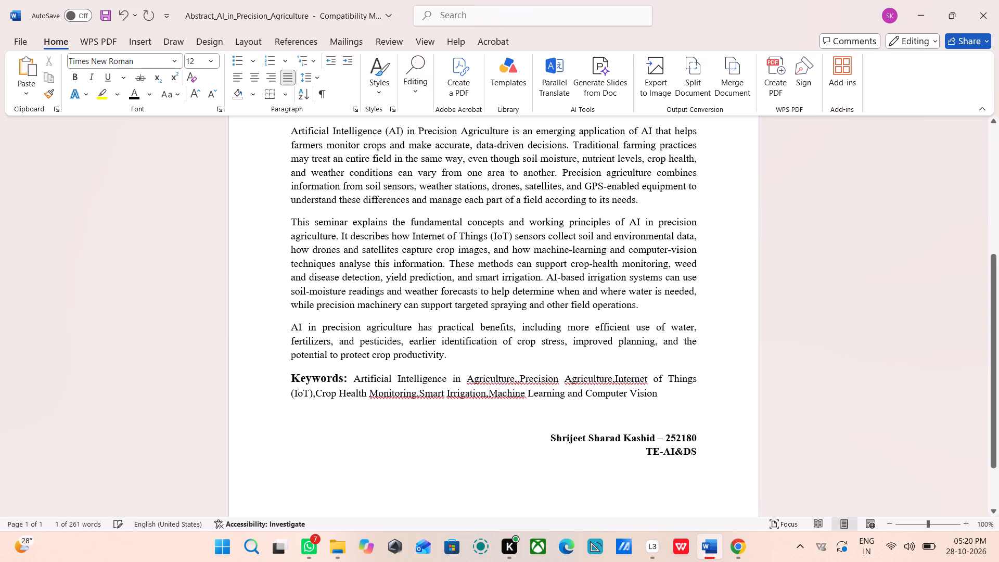
Set the font size of the "Abstract:" heading to 14.
{"action": "scroll", "coordinate": [334, 323], "scroll_direction": "up", "scroll_amount": 1}
{"action": "left_click_drag", "start_coordinate": [290, 270], "coordinate": [346, 272]}
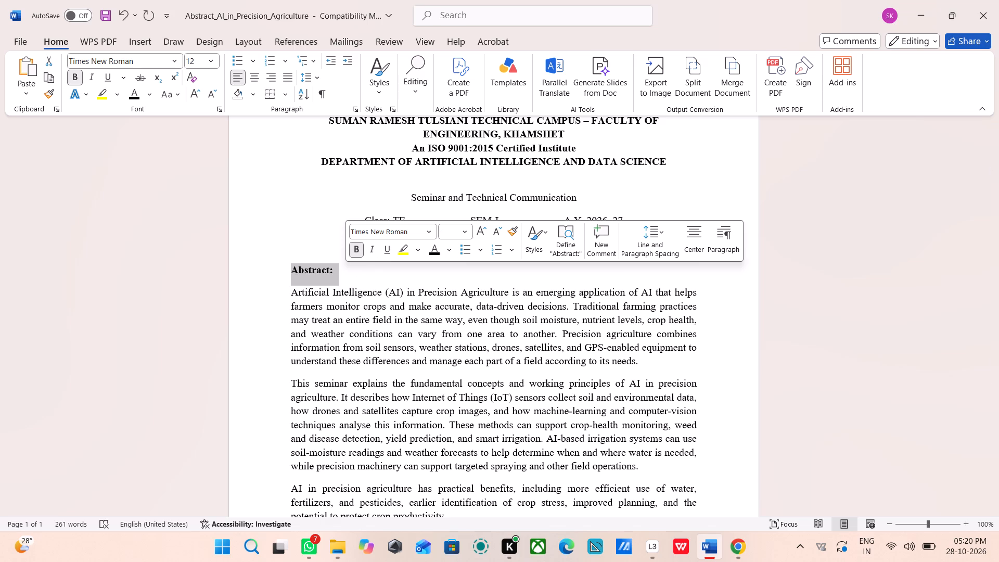
{"action": "left_click", "coordinate": [458, 234]}
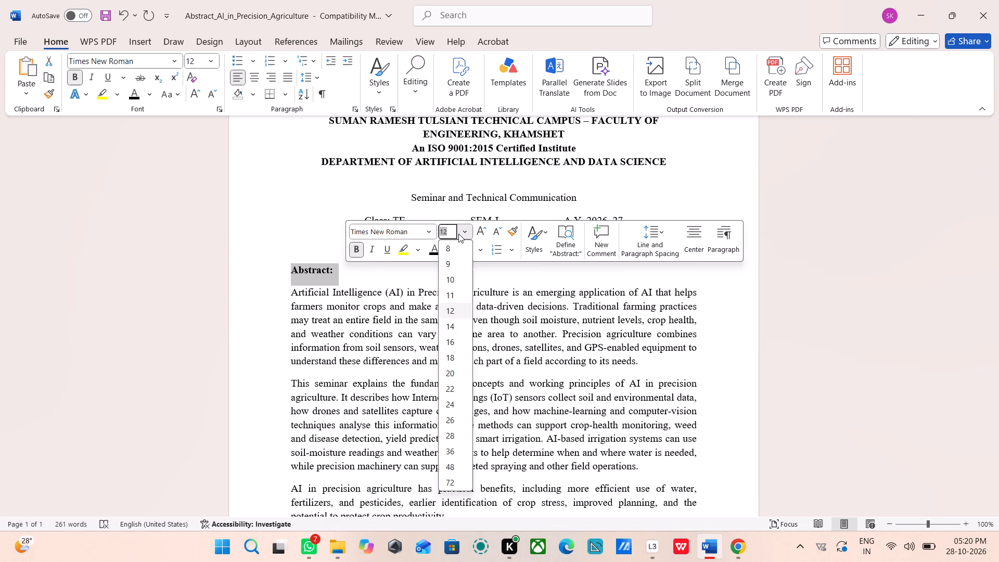
{"action": "left_click", "coordinate": [452, 331]}
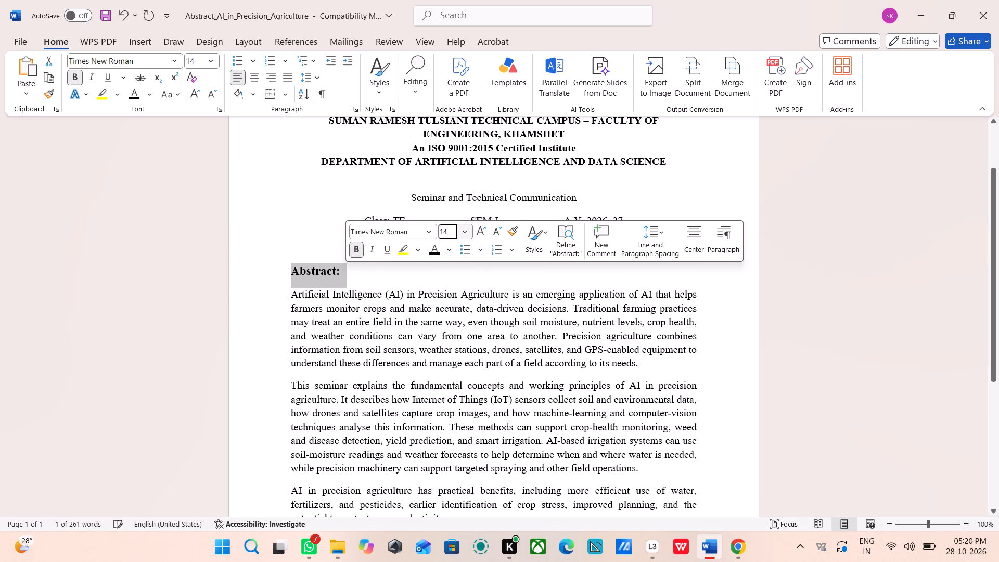
{"action": "left_click", "coordinate": [402, 286]}
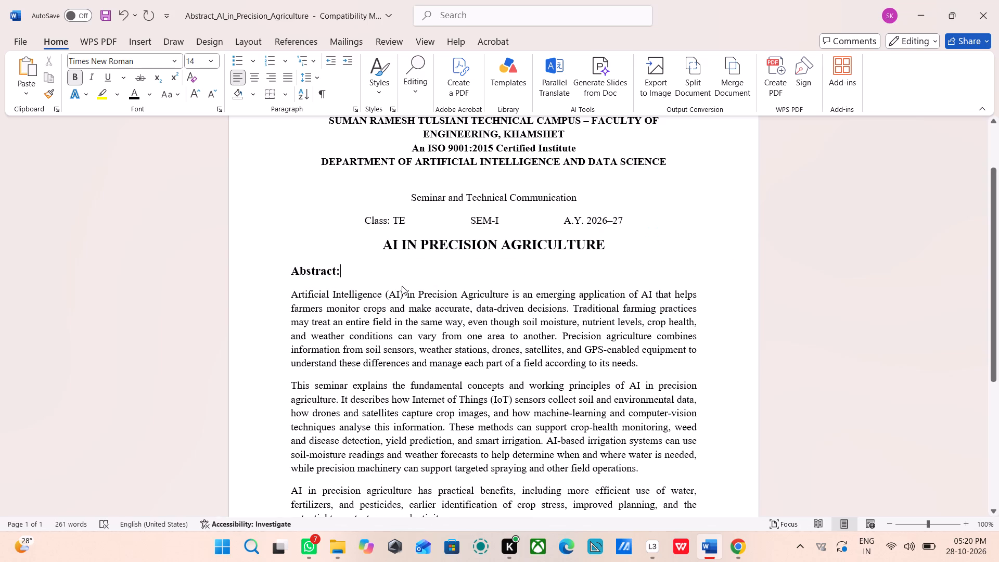
Review the whole abstract page, from the college header and title to the keywords and closing author lines.
{"action": "scroll", "coordinate": [402, 286], "scroll_direction": "up", "scroll_amount": 1}
{"action": "scroll", "coordinate": [402, 286], "scroll_direction": "down", "scroll_amount": 1}
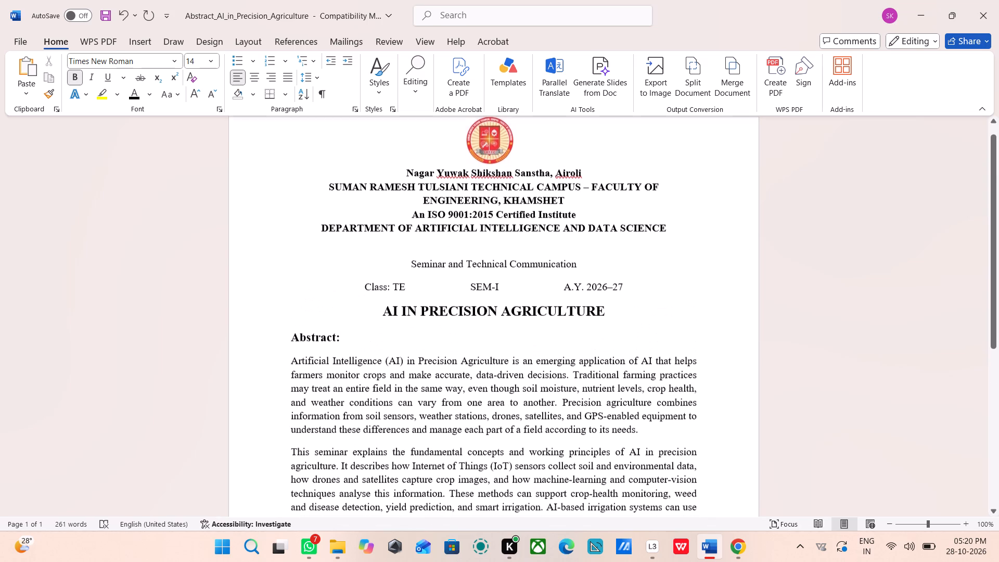
{"action": "scroll", "coordinate": [402, 286], "scroll_direction": "down", "scroll_amount": 2}
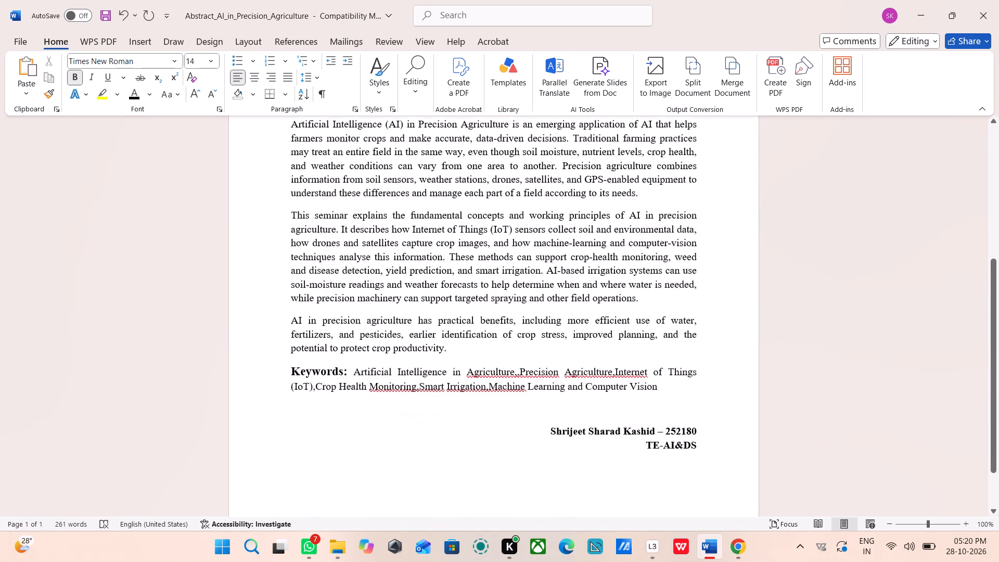
{"action": "scroll", "coordinate": [402, 286], "scroll_direction": "down", "scroll_amount": 2}
{"action": "scroll", "coordinate": [402, 286], "scroll_direction": "up", "scroll_amount": 1}
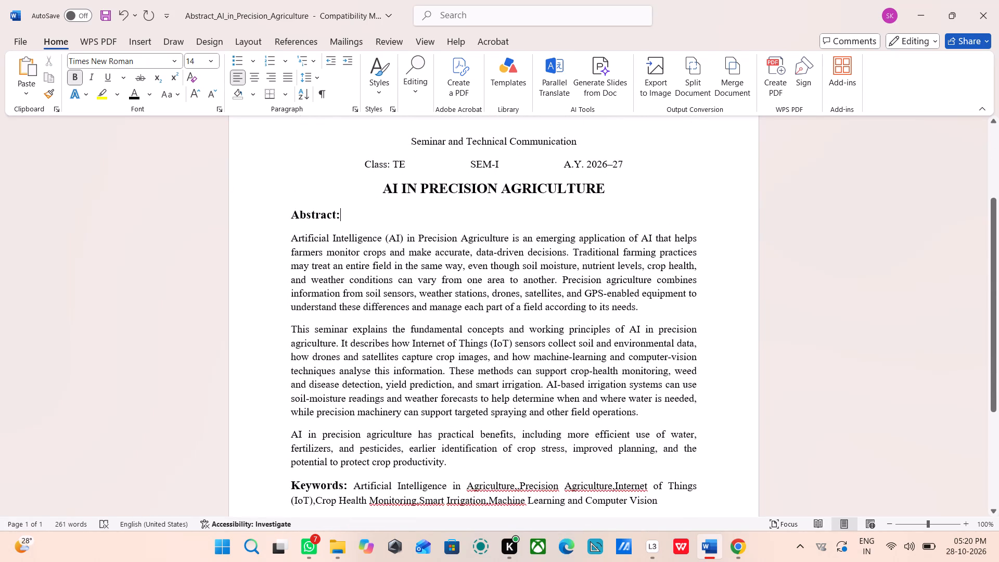
{"action": "scroll", "coordinate": [402, 286], "scroll_direction": "down", "scroll_amount": 1}
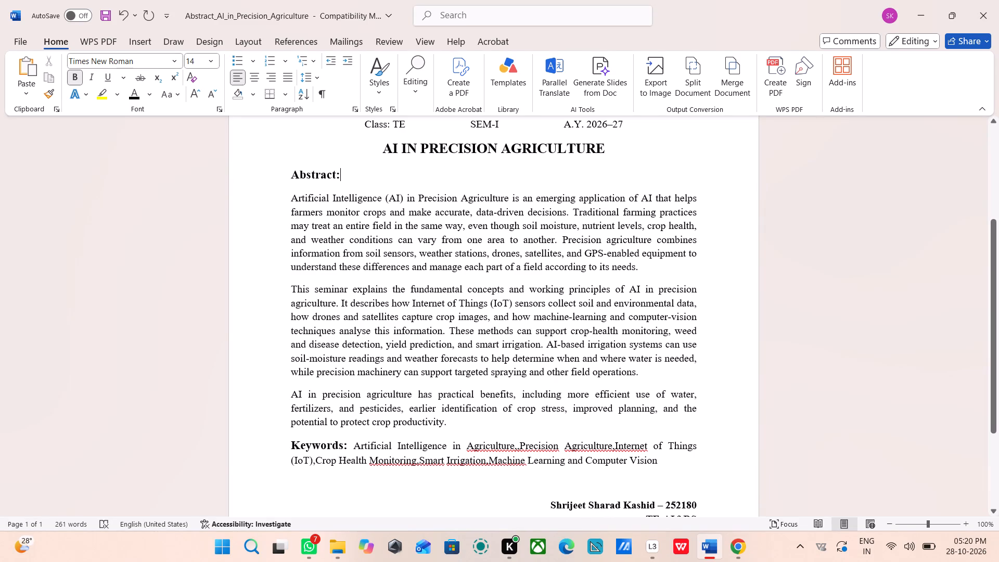
{"action": "scroll", "coordinate": [529, 313], "scroll_direction": "down", "scroll_amount": 4}
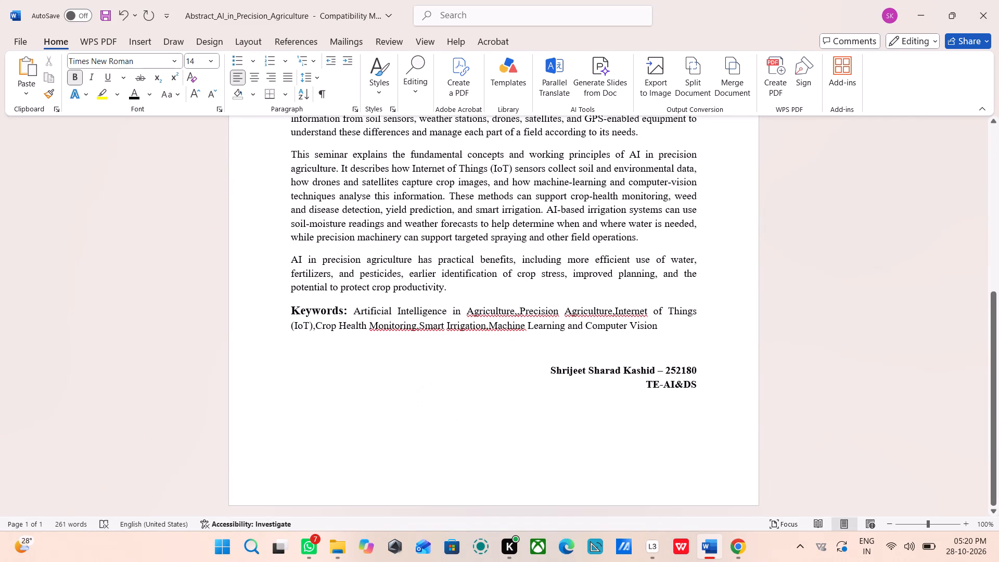
{"action": "scroll", "coordinate": [529, 313], "scroll_direction": "up", "scroll_amount": 2}
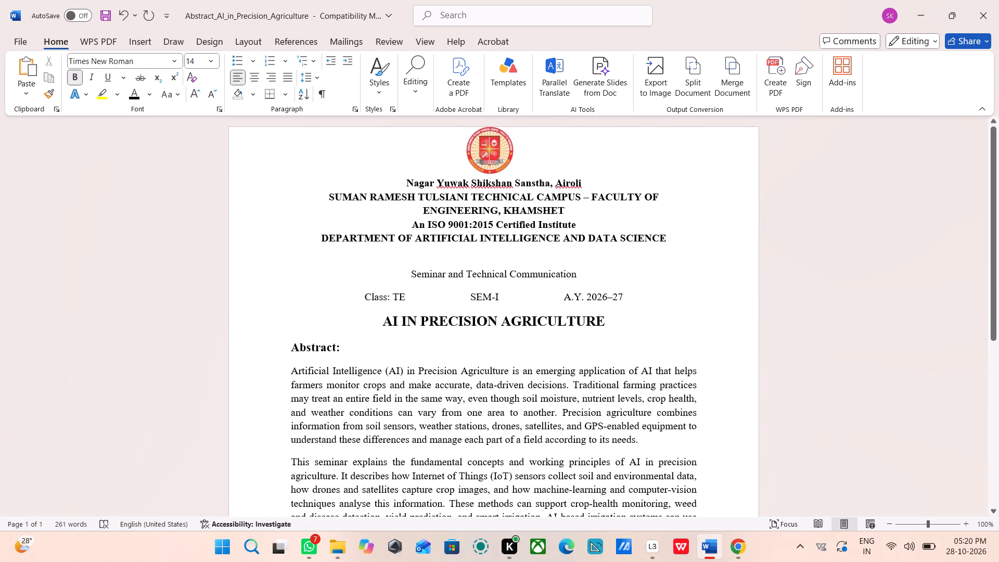
Save the abstract with its resized headings.
{"action": "key", "text": "ctrl+s"}
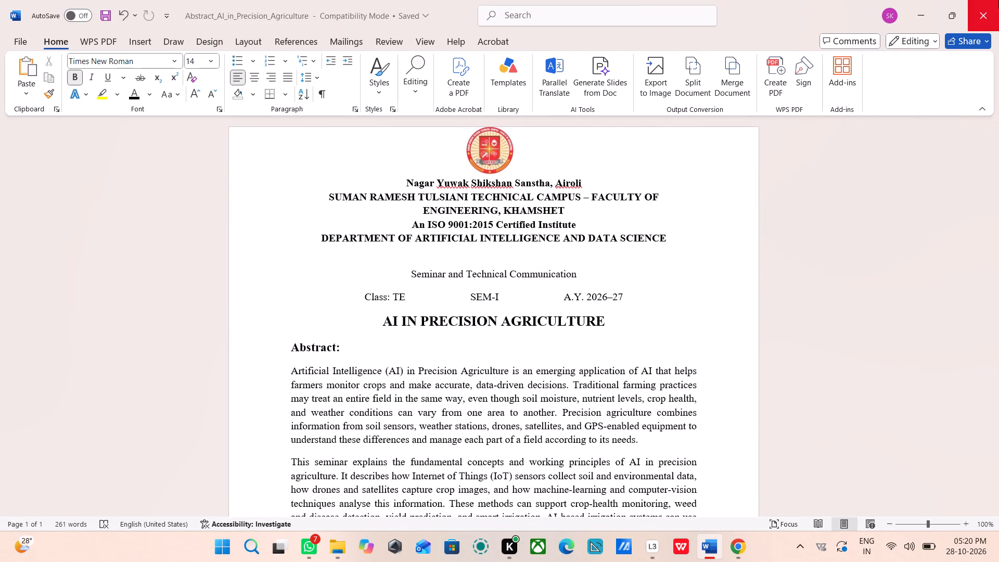
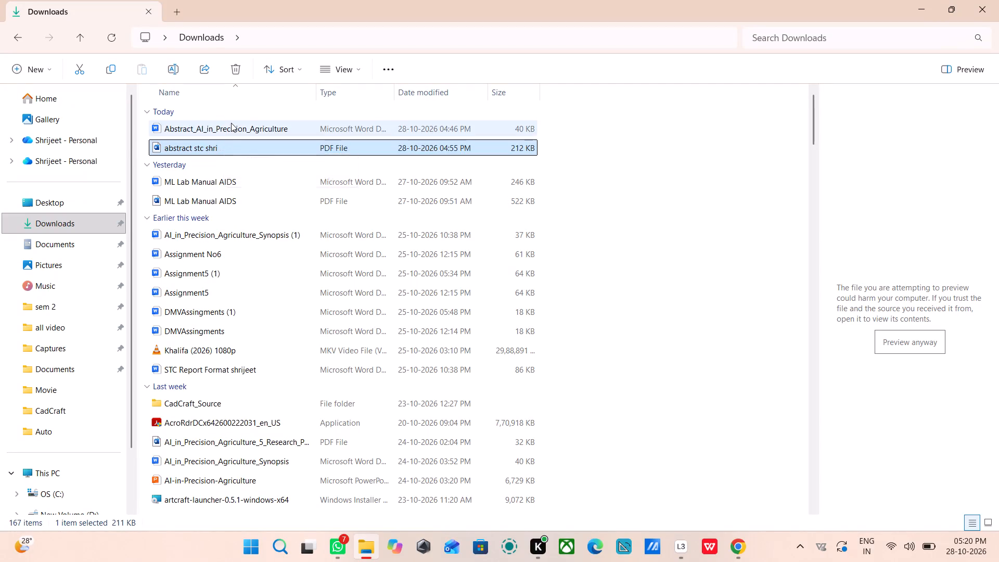
Open the Abstract_AI_in_Precision_Agriculture document in Word and review the page from the college header to the closing author lines.
{"action": "double_click", "coordinate": [231, 123]}
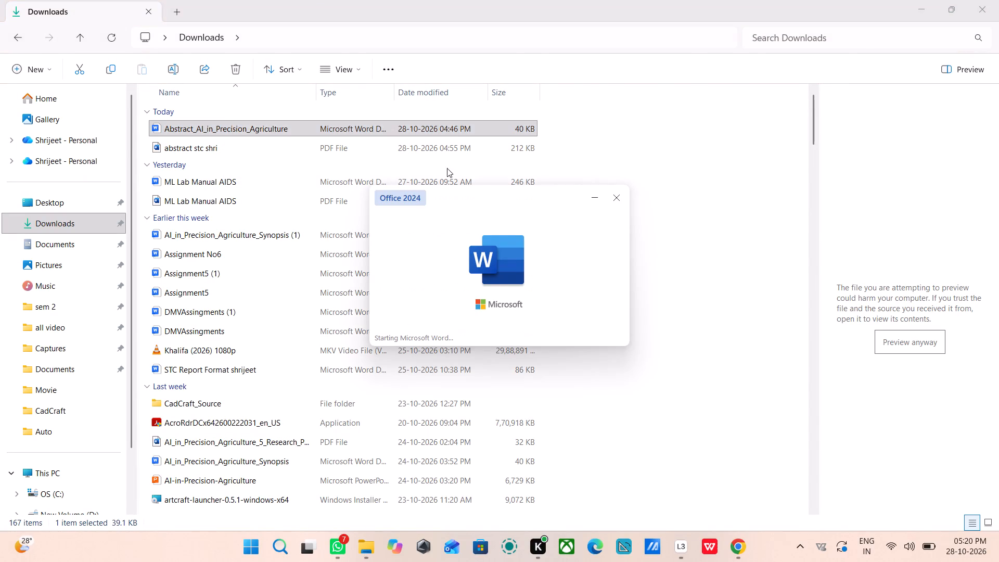
{"action": "scroll", "coordinate": [555, 277], "scroll_direction": "down", "scroll_amount": 3}
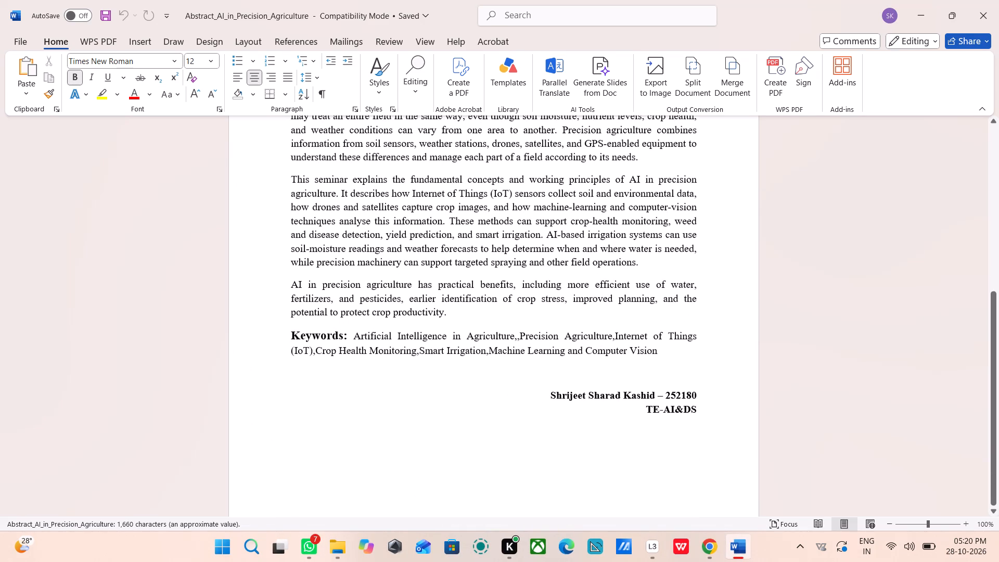
{"action": "scroll", "coordinate": [555, 277], "scroll_direction": "down", "scroll_amount": 1}
{"action": "scroll", "coordinate": [555, 277], "scroll_direction": "up", "scroll_amount": 1}
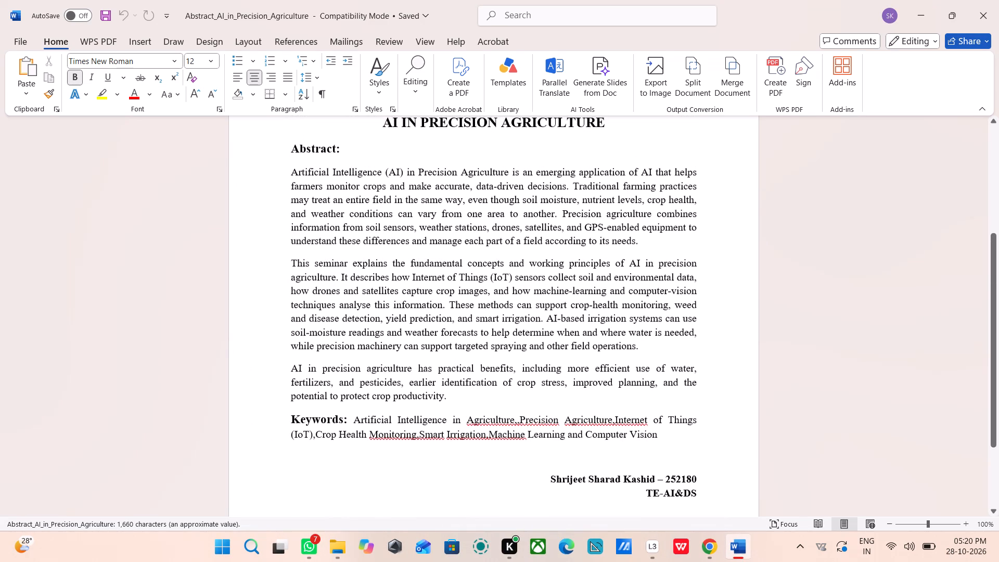
{"action": "scroll", "coordinate": [555, 277], "scroll_direction": "up", "scroll_amount": 1}
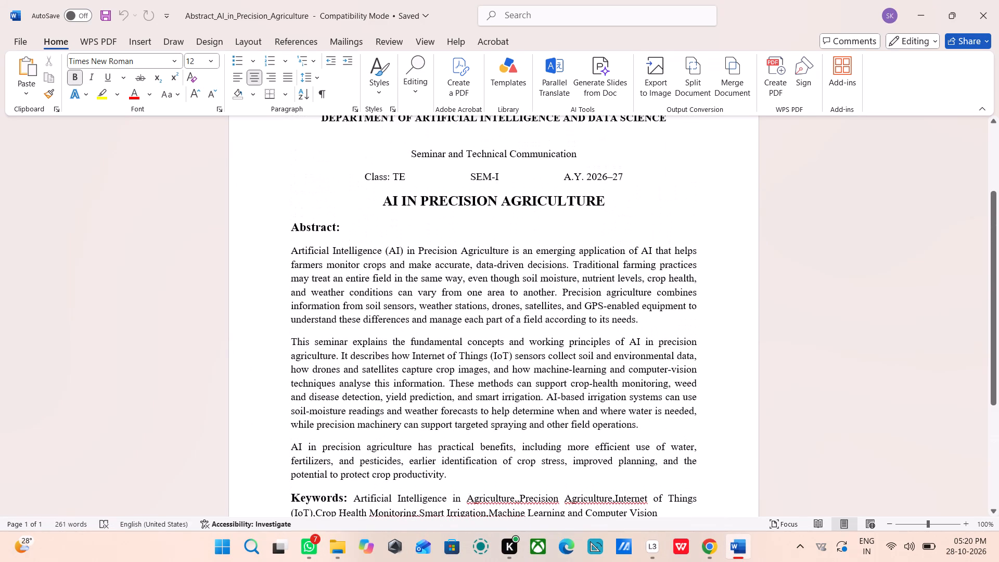
{"action": "scroll", "coordinate": [555, 277], "scroll_direction": "down", "scroll_amount": 1}
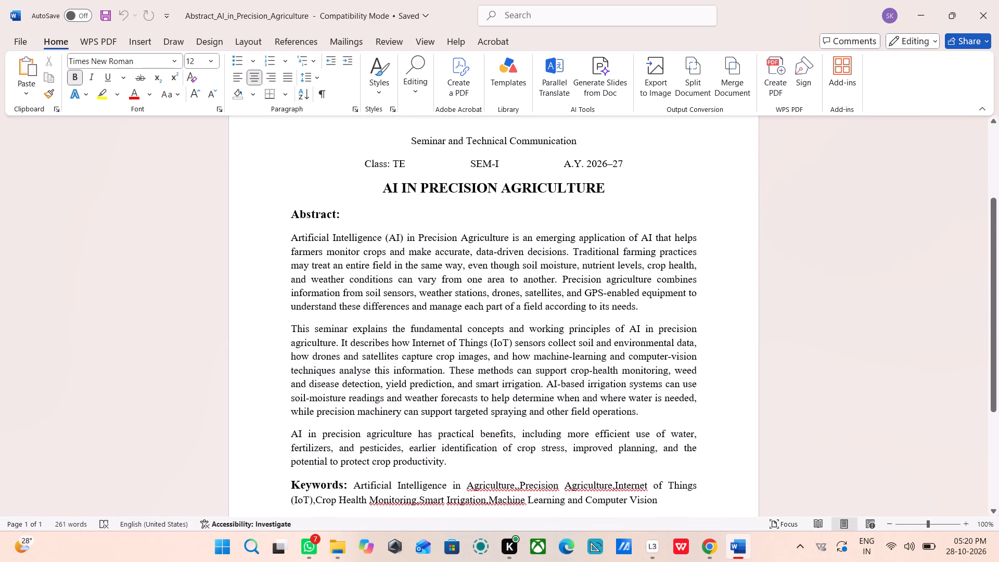
{"action": "left_click_drag", "start_coordinate": [293, 215], "coordinate": [341, 210]}
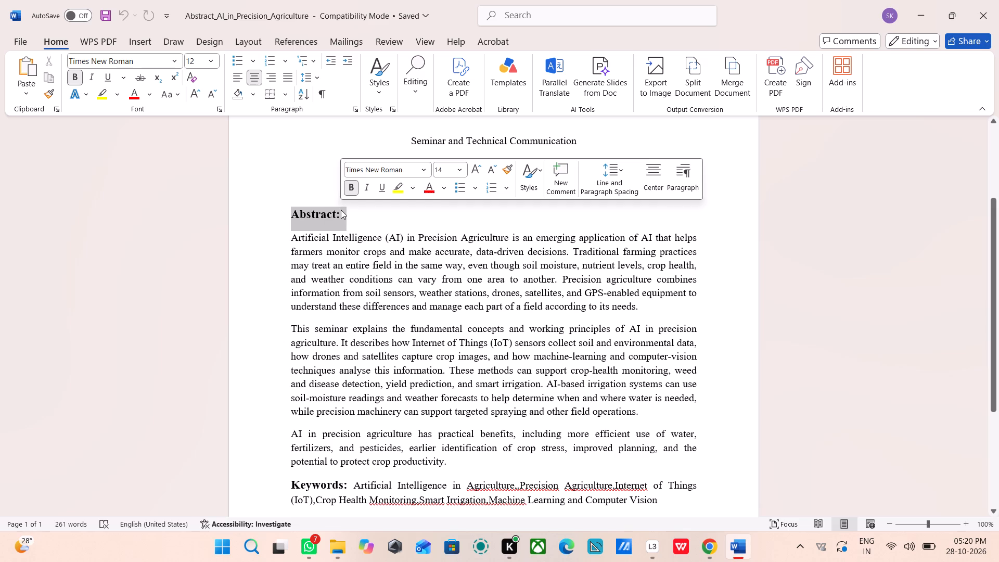
{"action": "left_click", "coordinate": [292, 165]}
{"action": "scroll", "coordinate": [292, 165], "scroll_direction": "up", "scroll_amount": 2}
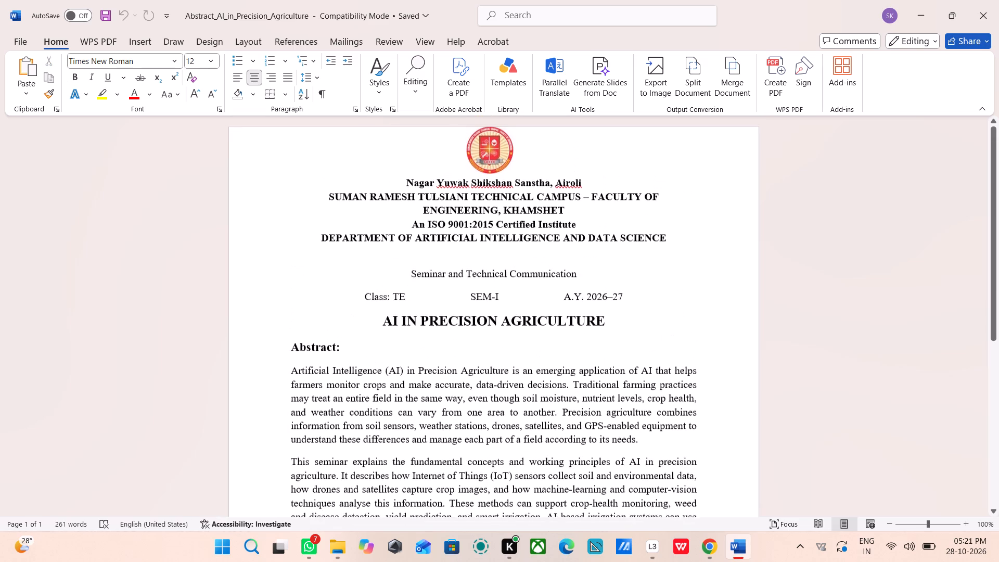
{"action": "scroll", "coordinate": [292, 165], "scroll_direction": "down", "scroll_amount": 4}
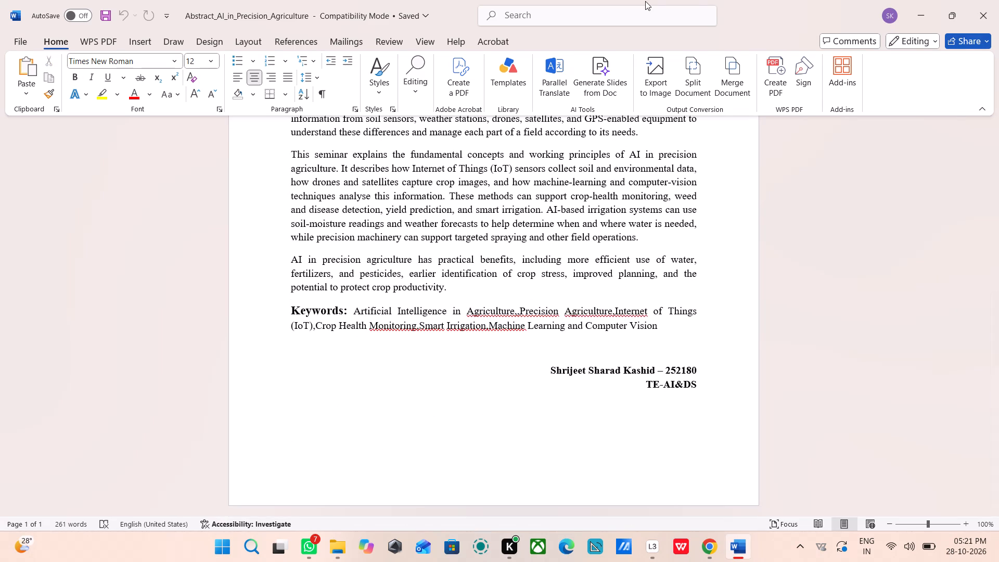
{"action": "left_click", "coordinate": [932, 0]}
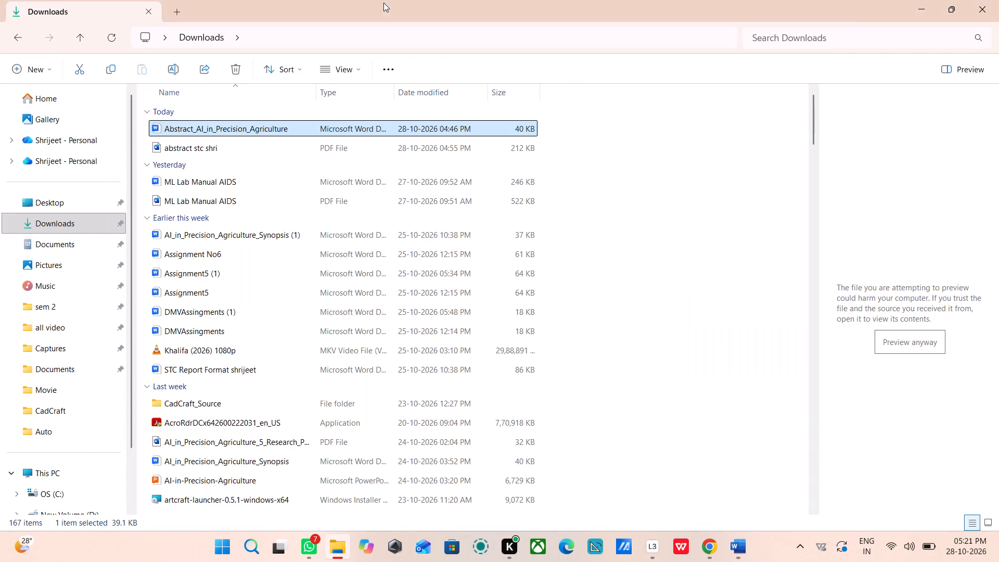
Delete the outdated "abstract stc shri" PDF from the Downloads folder.
{"action": "left_click", "coordinate": [180, 147]}
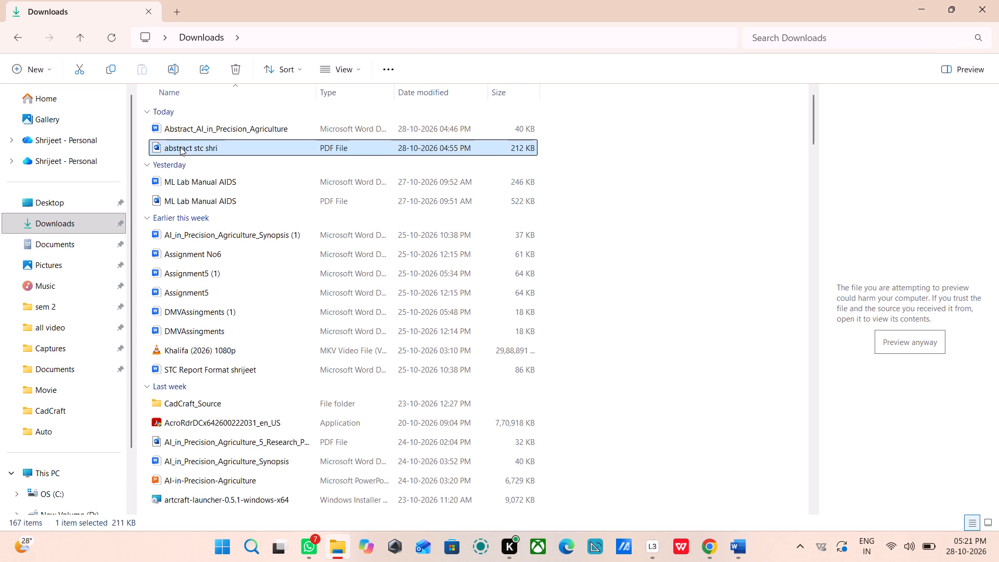
{"action": "left_click", "coordinate": [243, 63]}
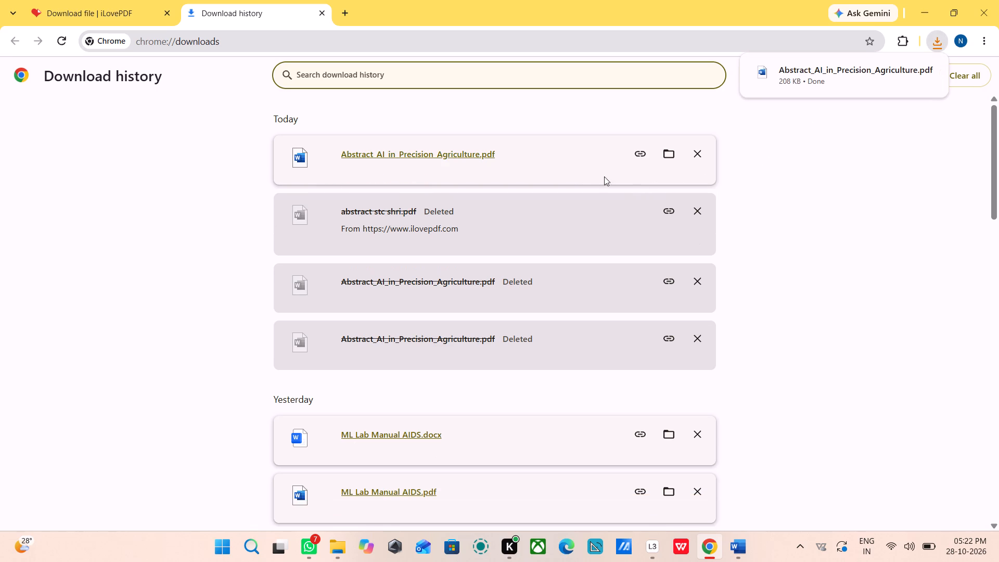
{"action": "left_click", "coordinate": [468, 159]}
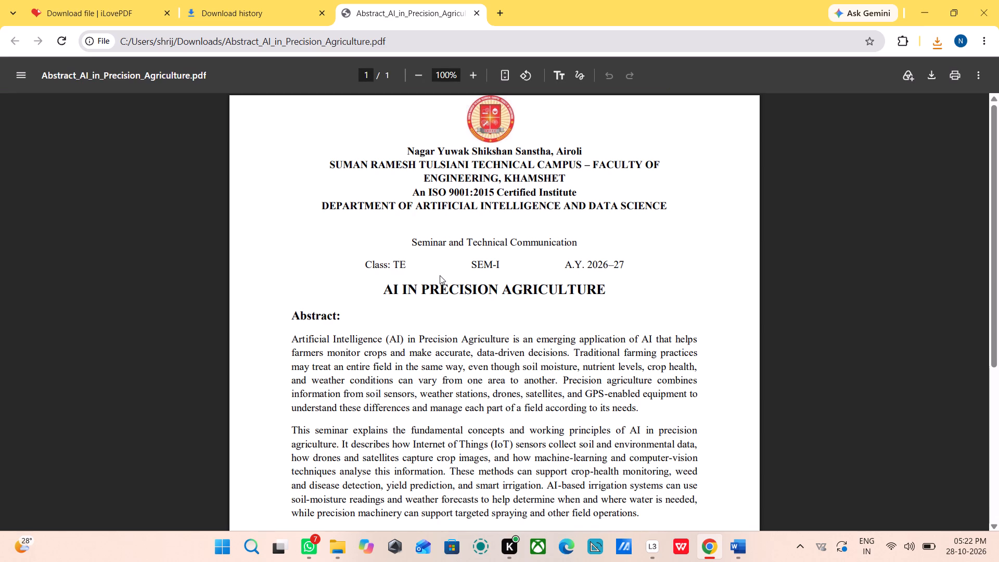
{"action": "scroll", "coordinate": [440, 275], "scroll_direction": "down", "scroll_amount": 3}
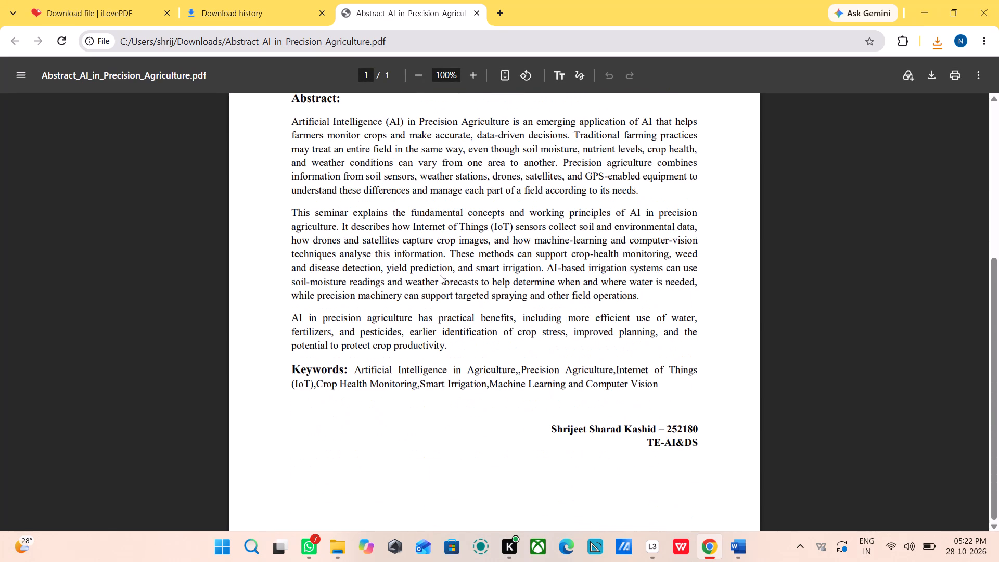
{"action": "scroll", "coordinate": [440, 275], "scroll_direction": "up", "scroll_amount": 5}
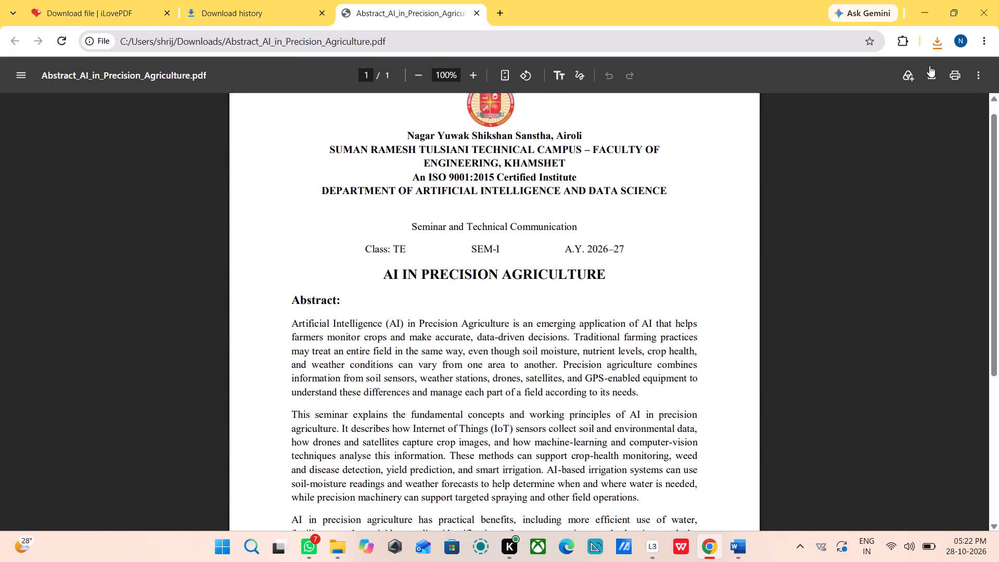
{"action": "left_click", "coordinate": [978, 75]}
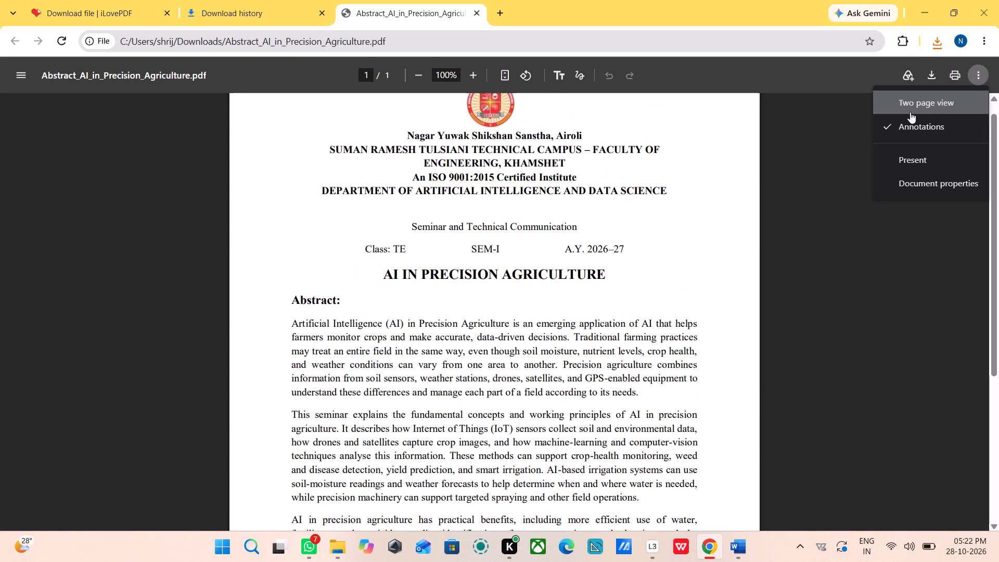
{"action": "left_click", "coordinate": [862, 122]}
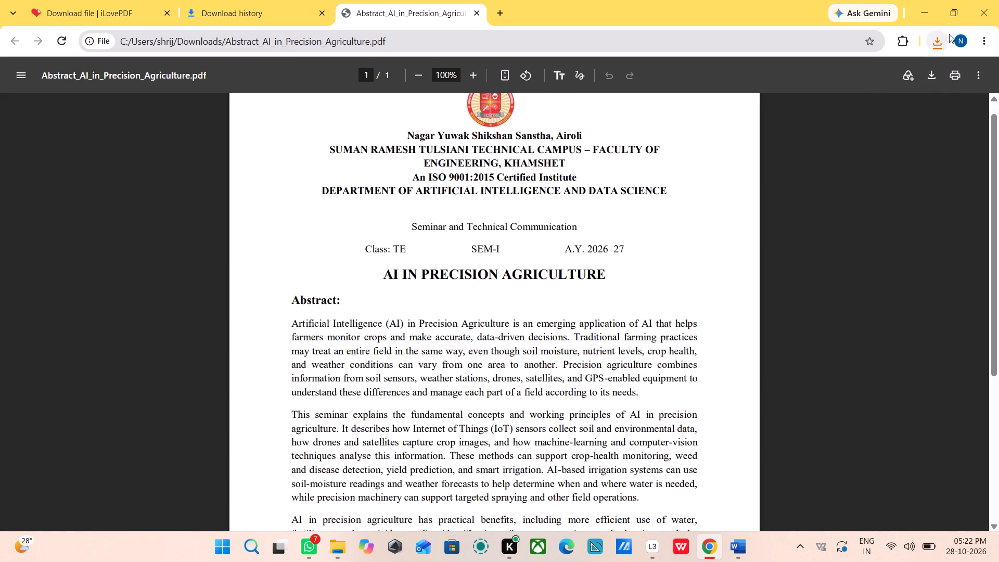
{"action": "left_click", "coordinate": [934, 12]}
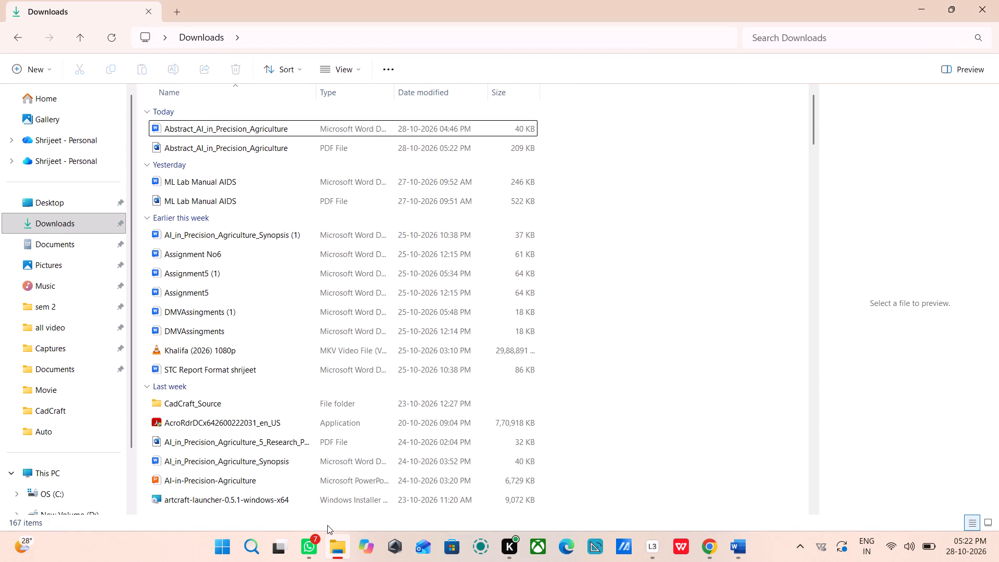
Open the sharing options for Abstract_AI_in_Precision_Agriculture.pdf in the Downloads folder.
{"action": "left_click", "coordinate": [245, 147]}
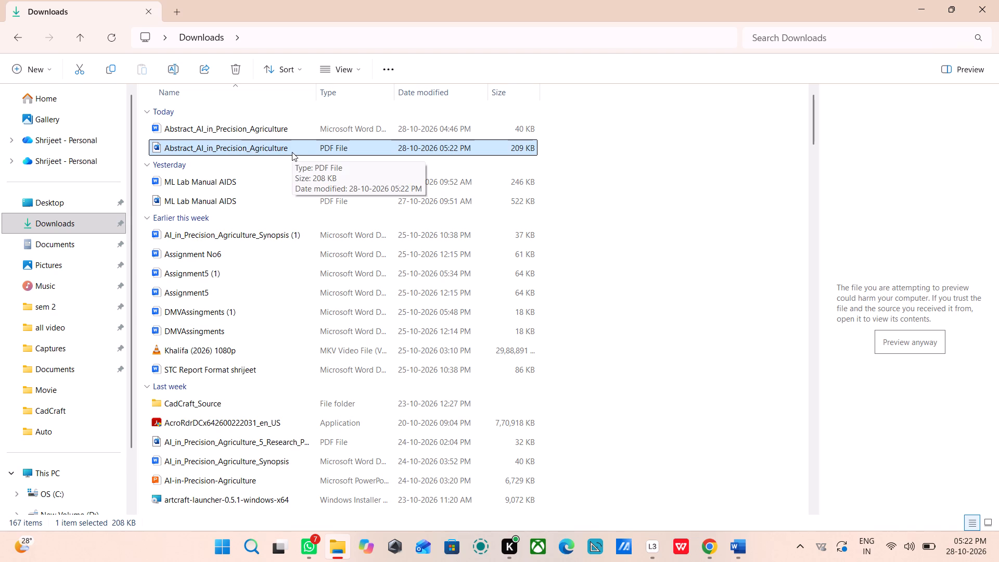
{"action": "left_click", "coordinate": [208, 60]}
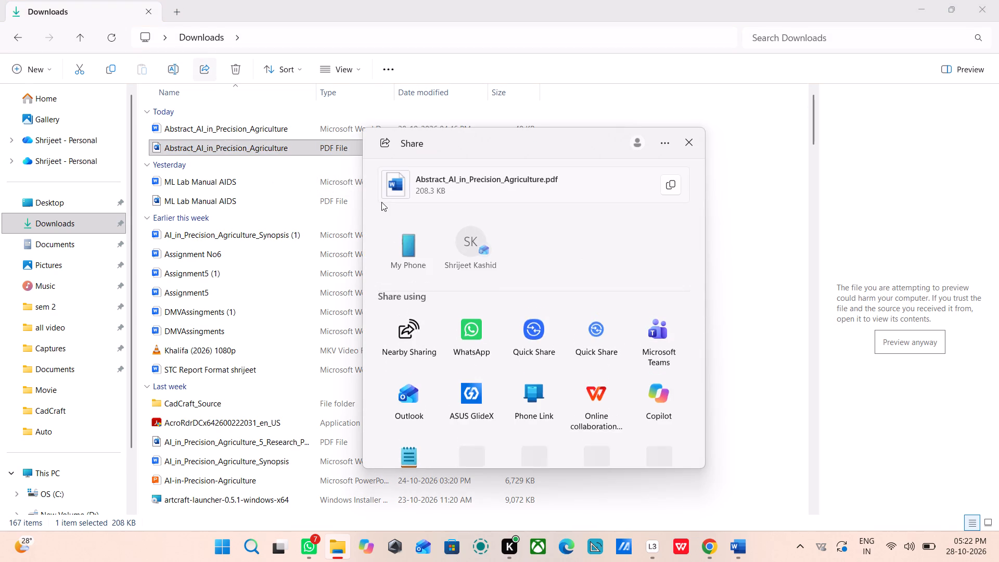
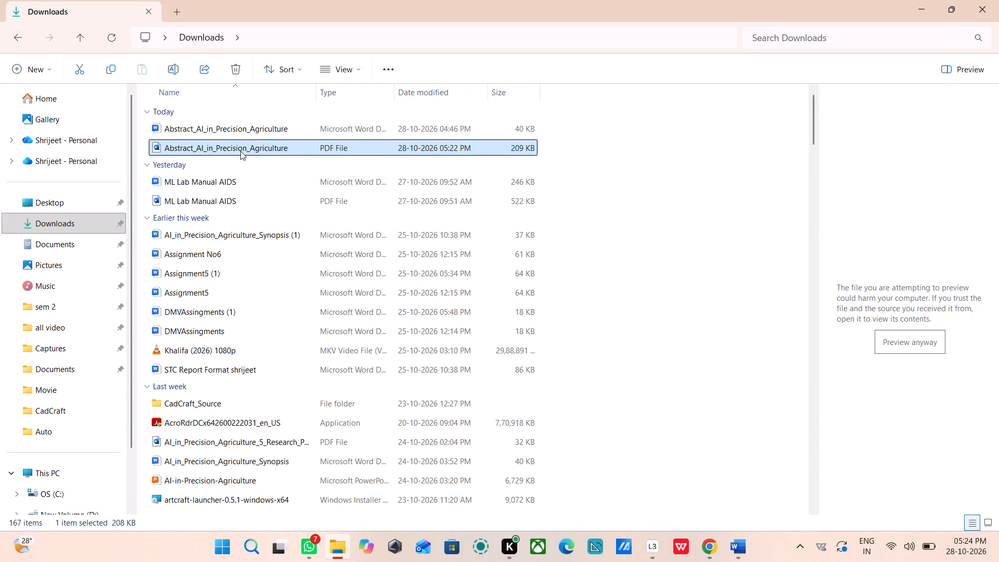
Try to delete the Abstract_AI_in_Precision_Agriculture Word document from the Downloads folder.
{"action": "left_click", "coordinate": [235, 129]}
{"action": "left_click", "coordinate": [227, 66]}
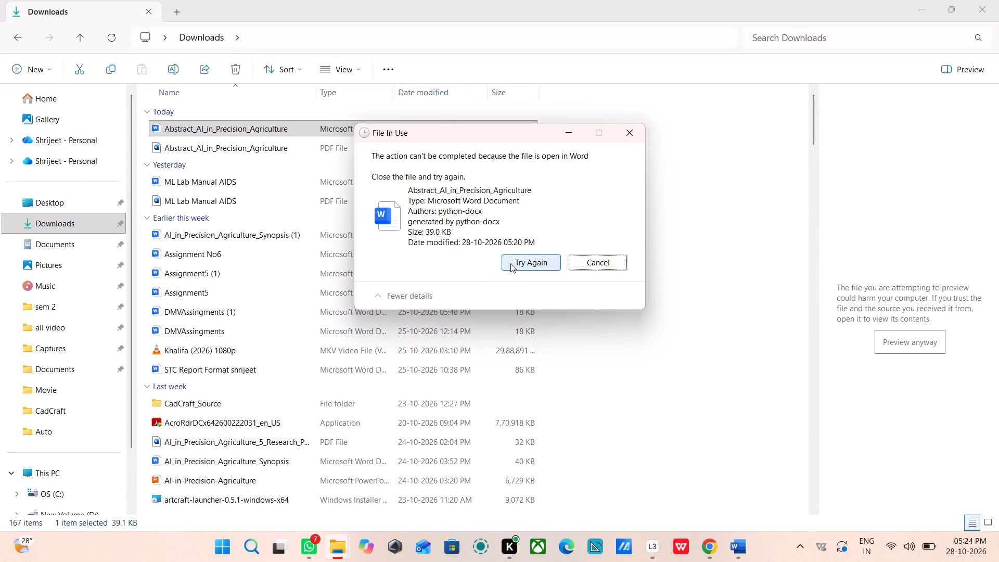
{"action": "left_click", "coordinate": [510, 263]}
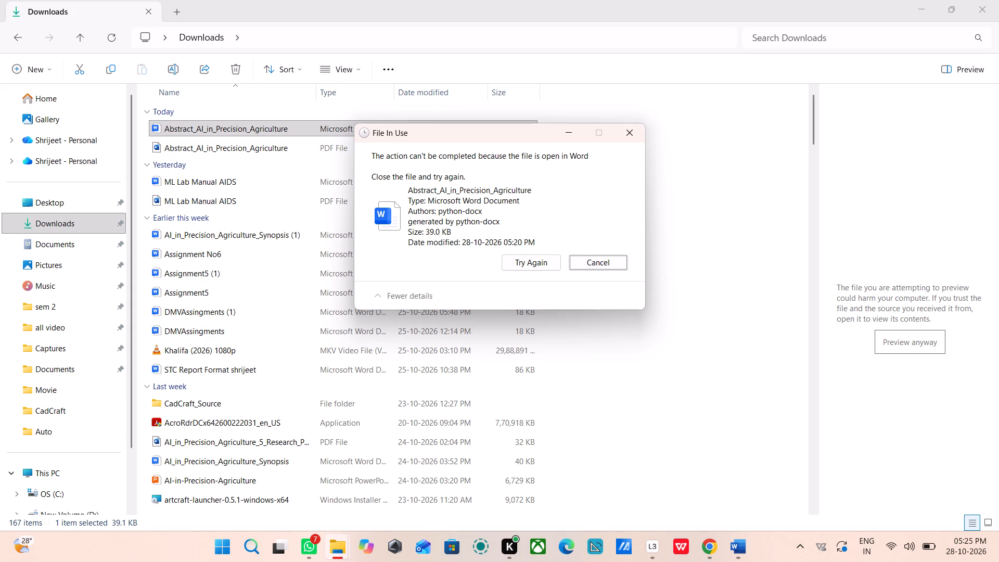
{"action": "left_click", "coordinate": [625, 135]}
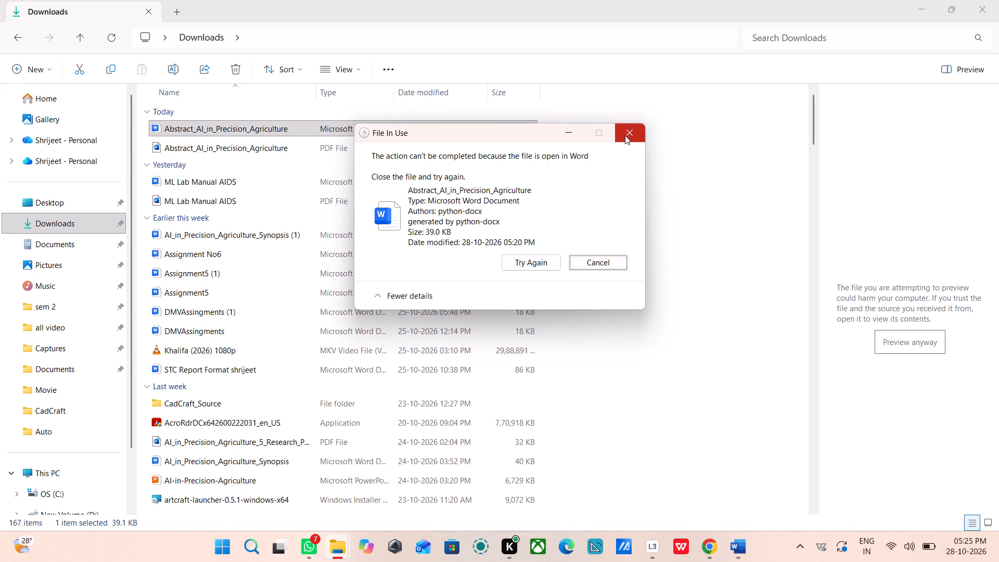
Open the AI_in_Precision_Agriculture_Synopsis (1) Word document from Downloads and skim it from the abstract to the conclusion and back.
{"action": "double_click", "coordinate": [200, 237]}
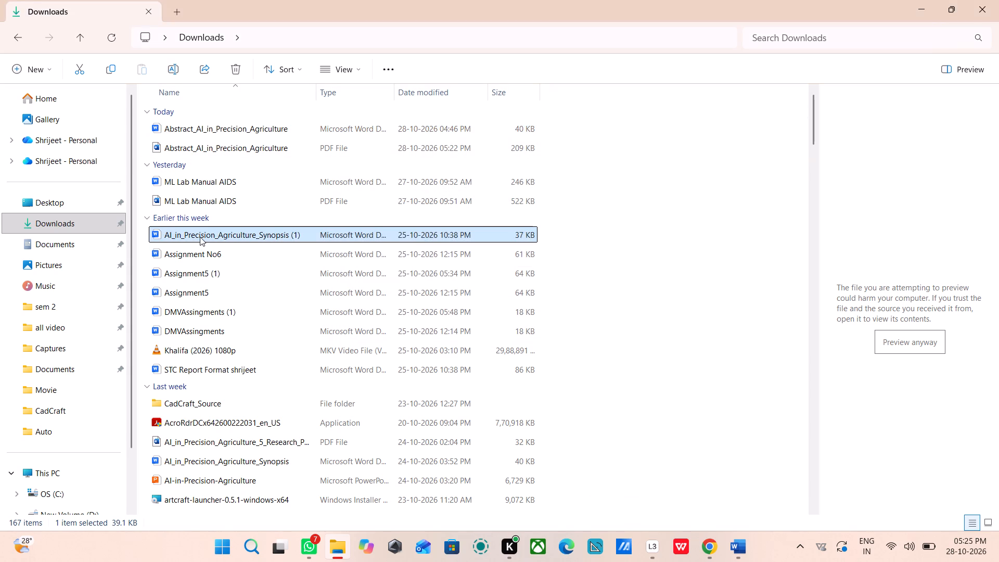
{"action": "scroll", "coordinate": [472, 300], "scroll_direction": "down", "scroll_amount": 5}
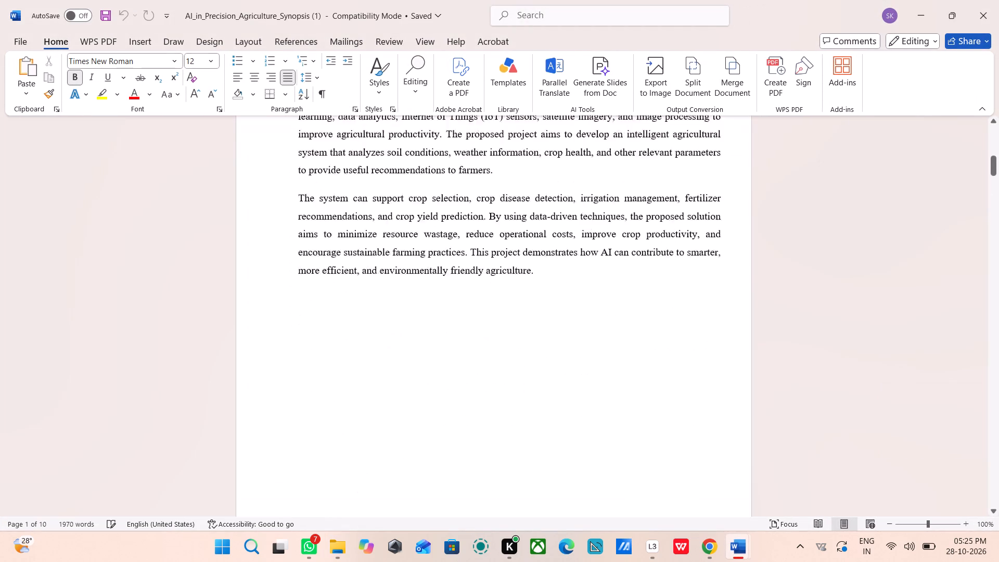
{"action": "scroll", "coordinate": [472, 300], "scroll_direction": "down", "scroll_amount": 14}
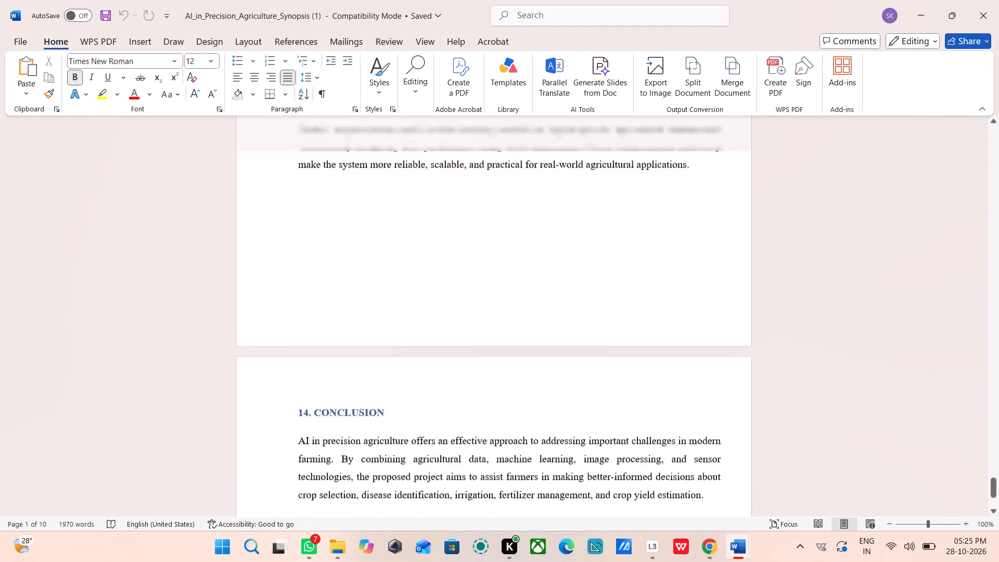
{"action": "scroll", "coordinate": [472, 300], "scroll_direction": "up", "scroll_amount": 20}
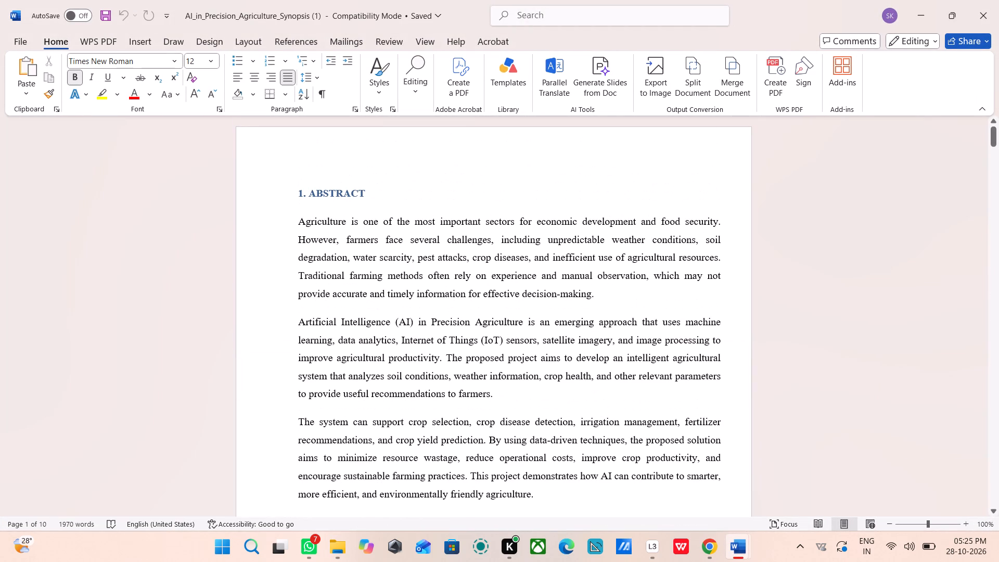
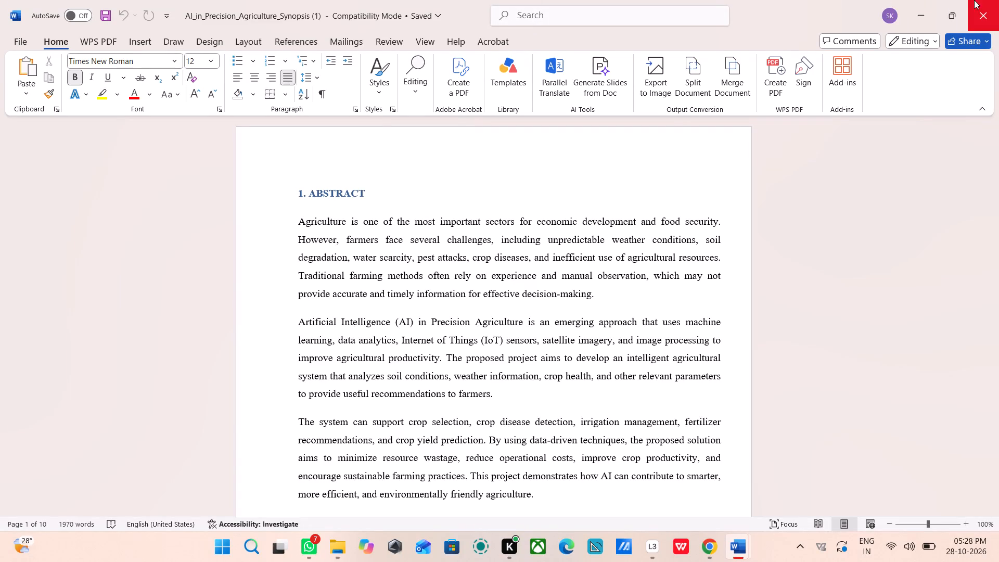
Leave the synopsis document minimized, briefly play the Khalifa (2026) 1080p video from the Downloads folder, and close the player.
{"action": "double_click", "coordinate": [933, 0]}
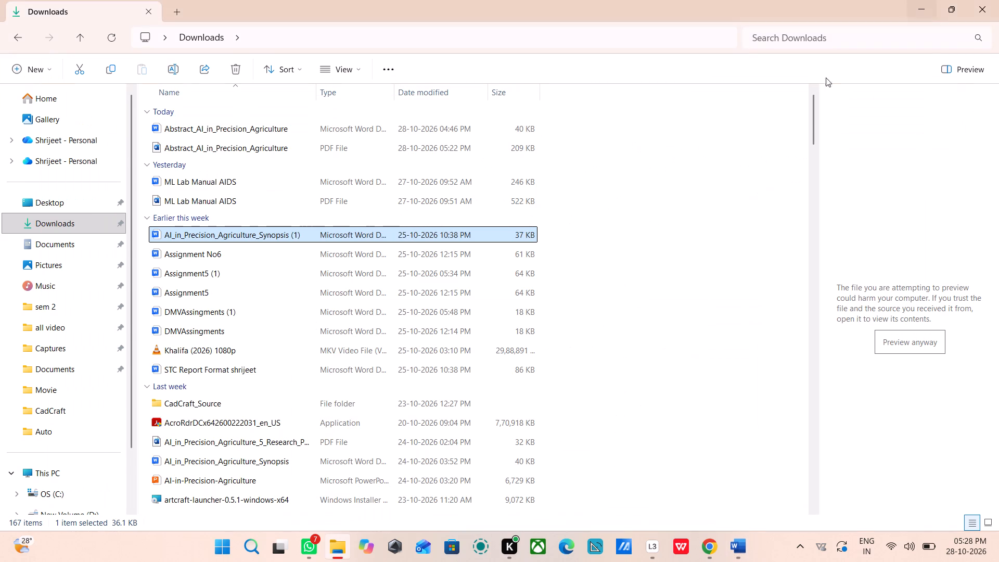
{"action": "scroll", "coordinate": [304, 242], "scroll_direction": "down", "scroll_amount": 3}
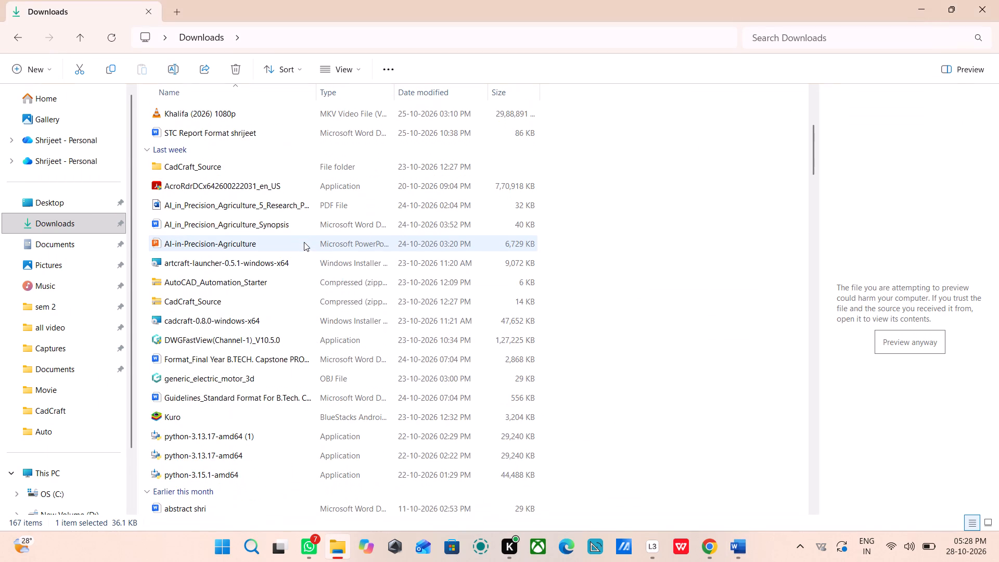
{"action": "scroll", "coordinate": [304, 242], "scroll_direction": "up", "scroll_amount": 1}
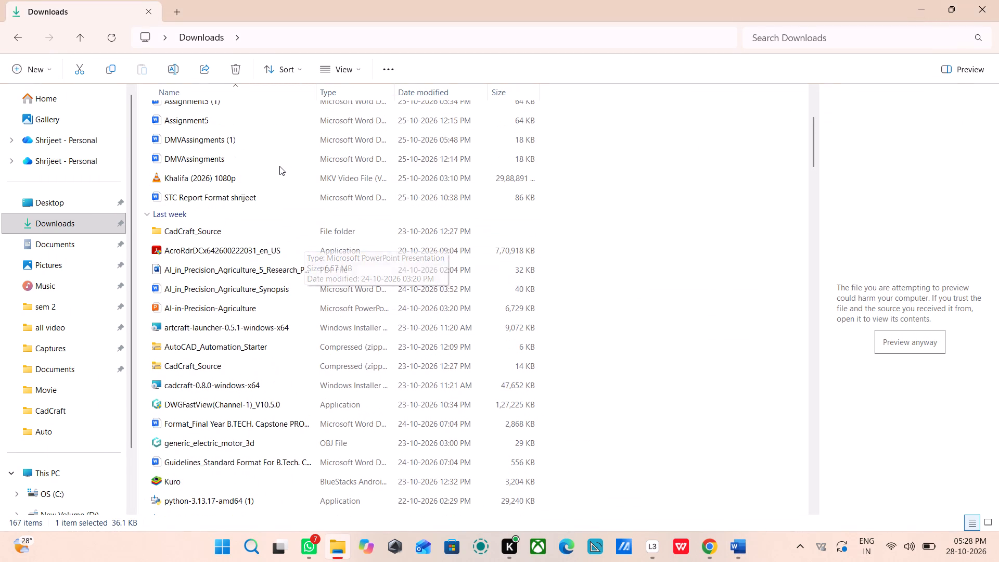
{"action": "double_click", "coordinate": [269, 180]}
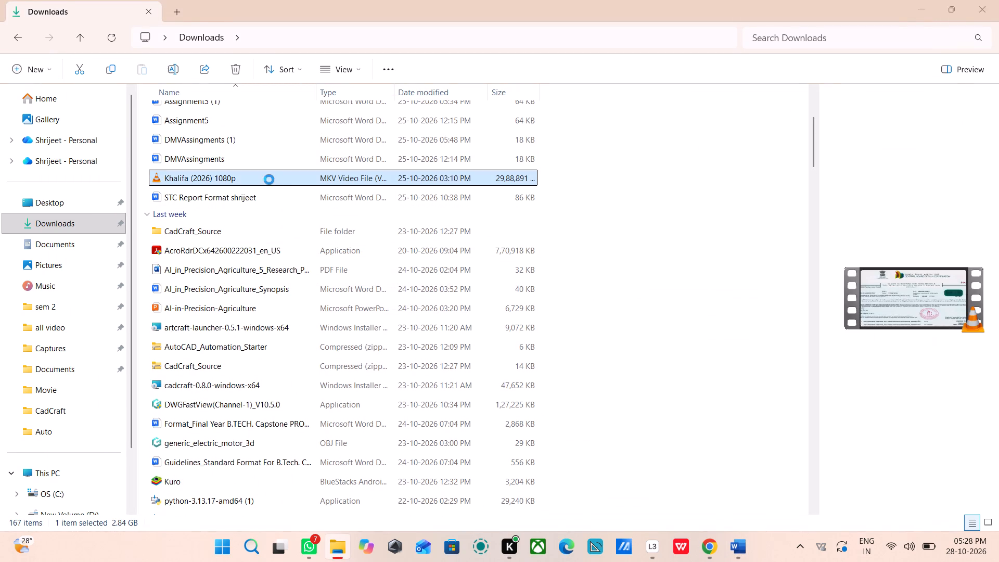
{"action": "left_click", "coordinate": [67, 512]}
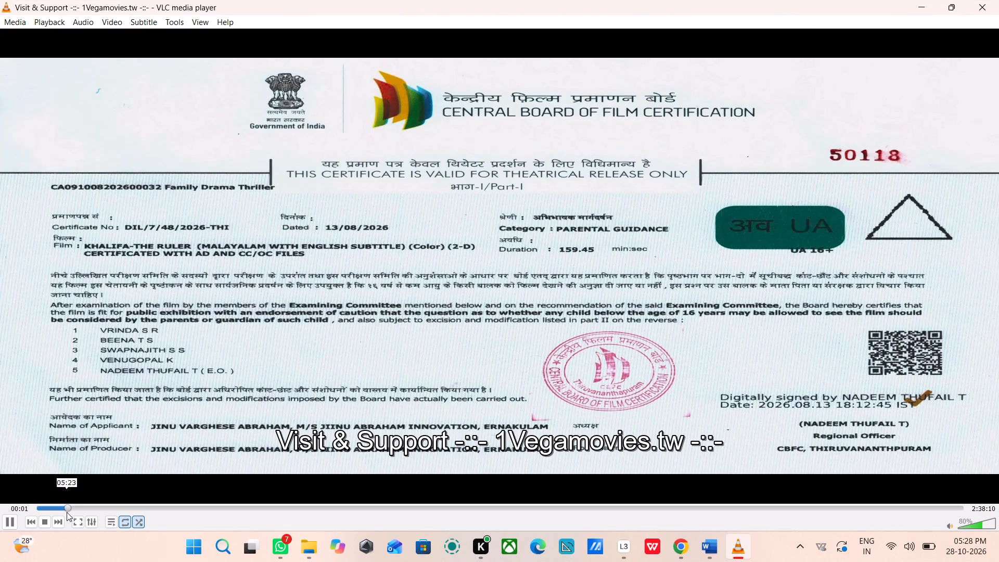
{"action": "left_click", "coordinate": [998, 0]}
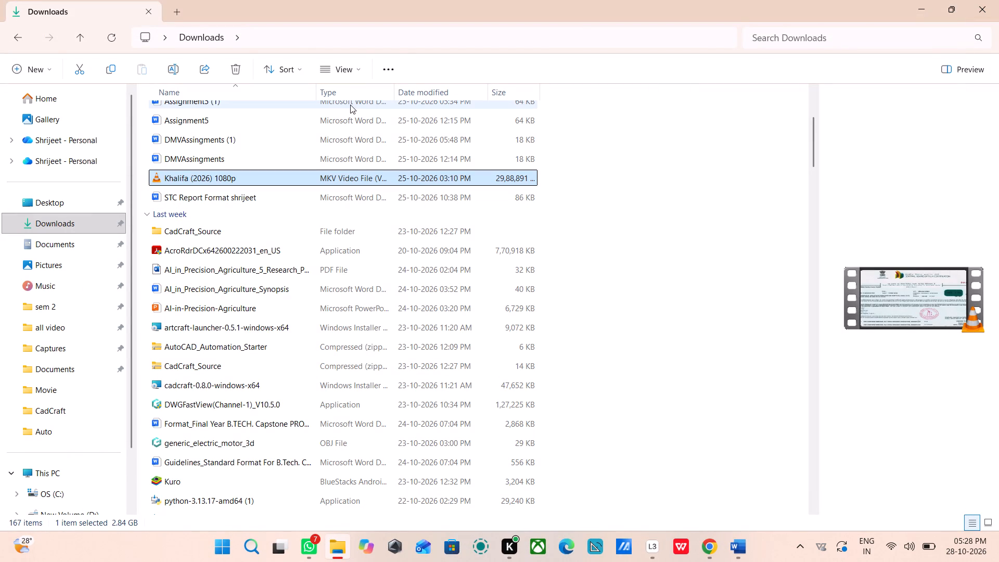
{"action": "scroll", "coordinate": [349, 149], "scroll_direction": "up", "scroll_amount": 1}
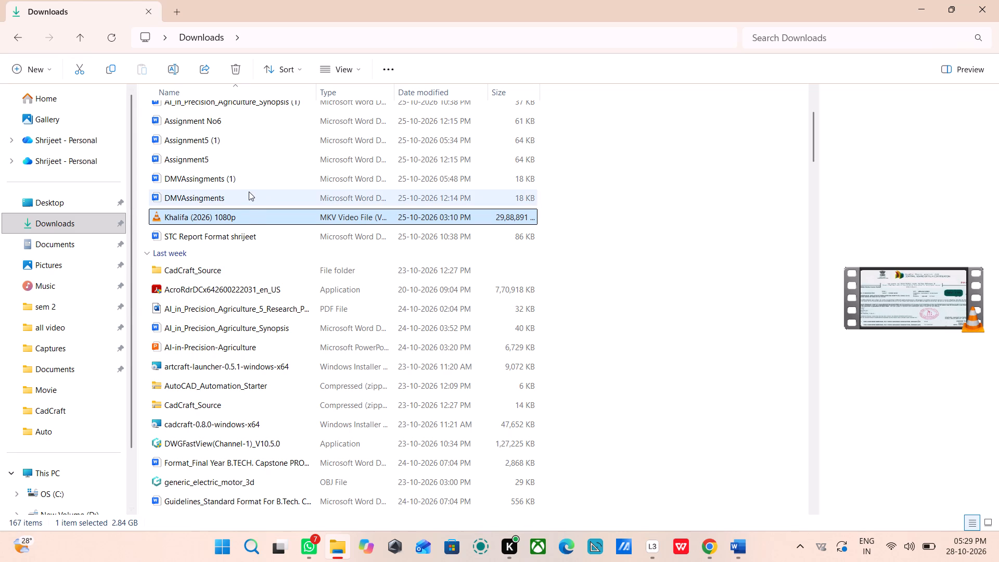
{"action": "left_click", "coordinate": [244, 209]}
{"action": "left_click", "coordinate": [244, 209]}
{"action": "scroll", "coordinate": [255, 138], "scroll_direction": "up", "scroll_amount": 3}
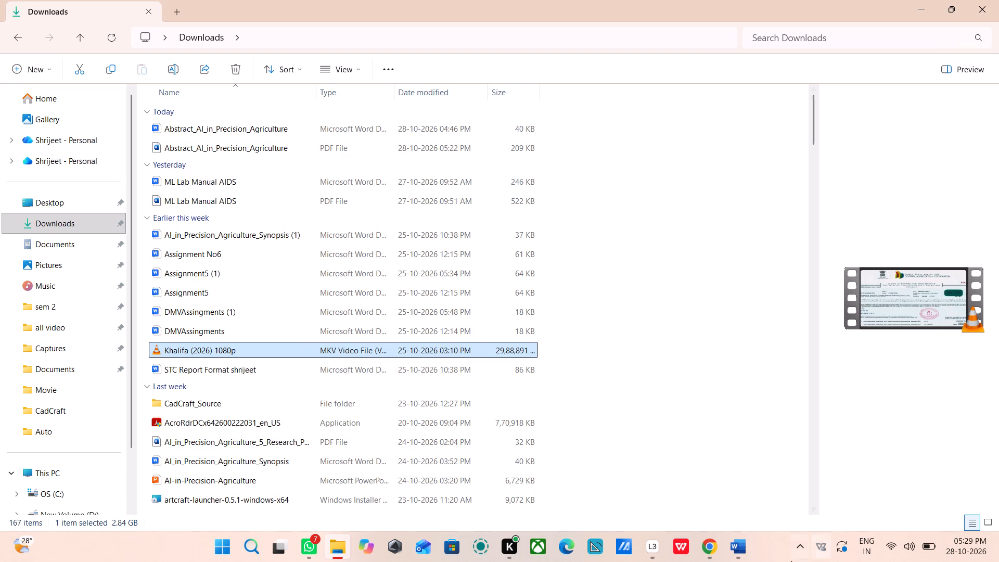
Return to the AI_in_Precision_Agriculture_Synopsis (1) document in Word and read through it from the abstract onward.
{"action": "left_click", "coordinate": [746, 547]}
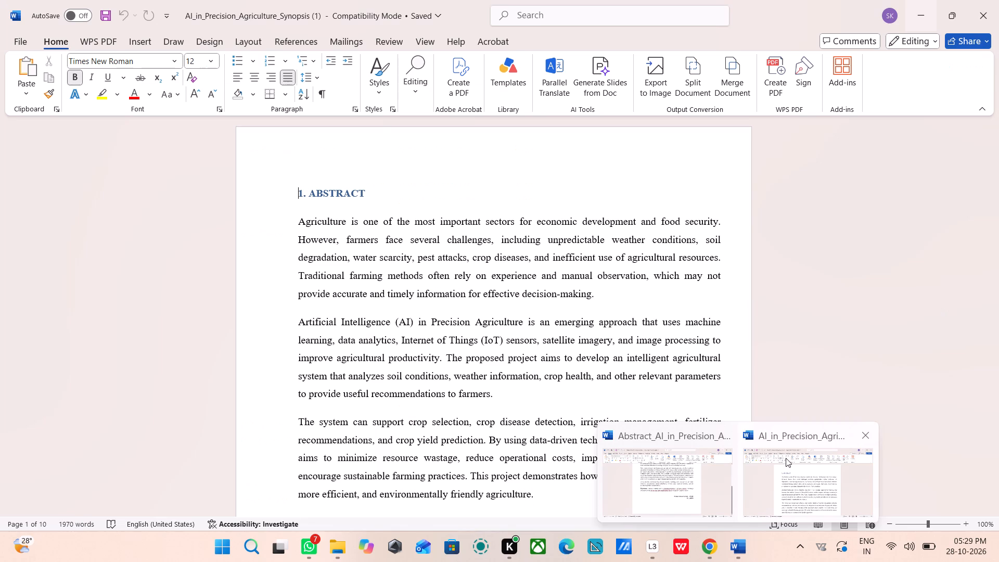
{"action": "left_click", "coordinate": [786, 458]}
{"action": "scroll", "coordinate": [491, 283], "scroll_direction": "down", "scroll_amount": 3}
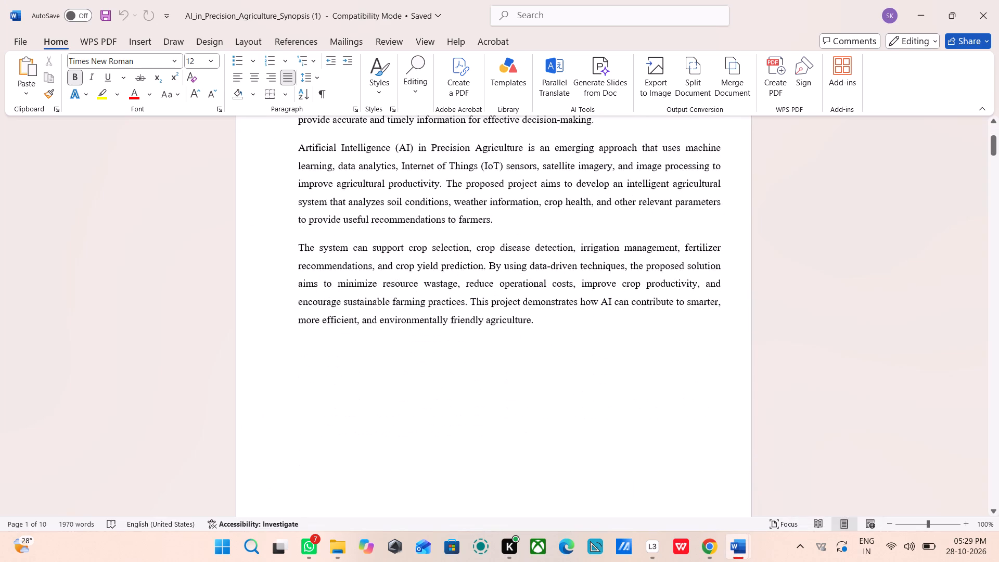
{"action": "scroll", "coordinate": [491, 283], "scroll_direction": "down", "scroll_amount": 8}
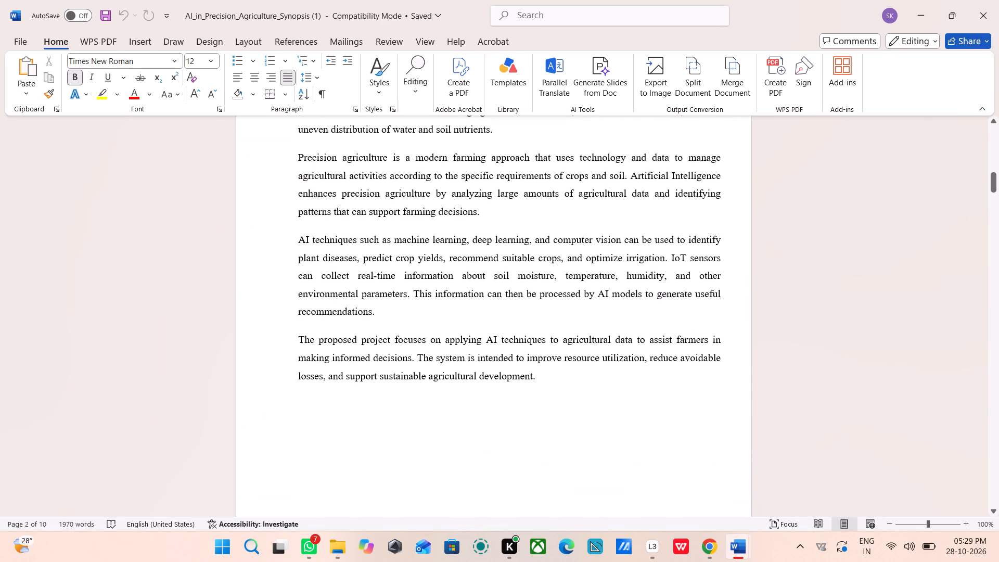
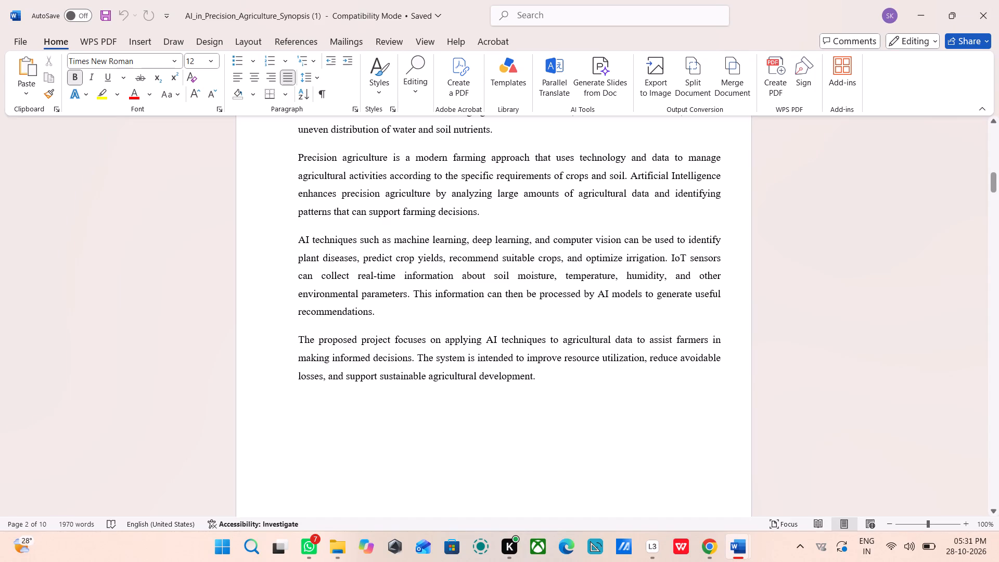
Go back to the synopsis abstract, then skim the document through the methodology sections to the references at the end.
{"action": "scroll", "coordinate": [557, 356], "scroll_direction": "up", "scroll_amount": 9}
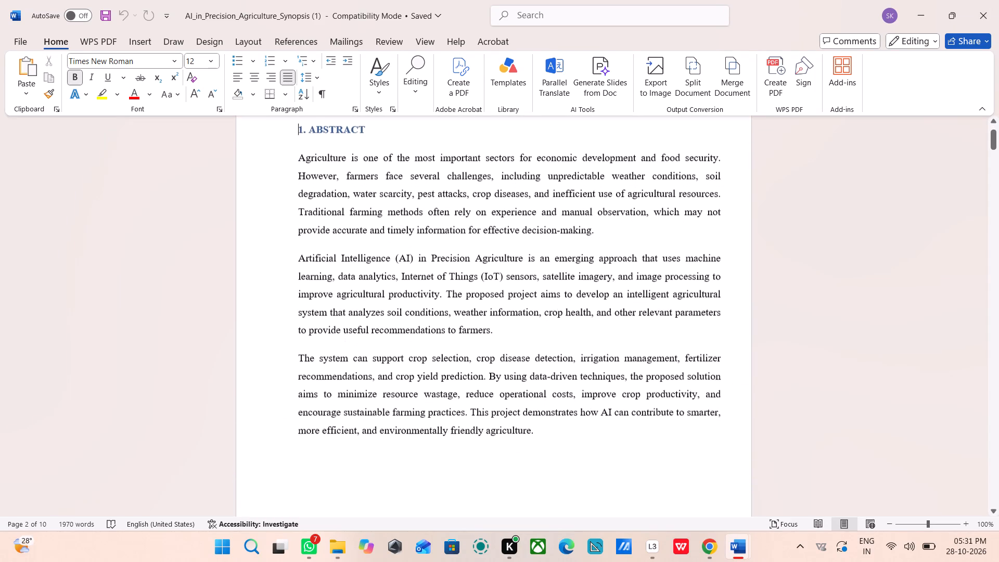
{"action": "scroll", "coordinate": [557, 356], "scroll_direction": "up", "scroll_amount": 1}
{"action": "scroll", "coordinate": [557, 356], "scroll_direction": "down", "scroll_amount": 14}
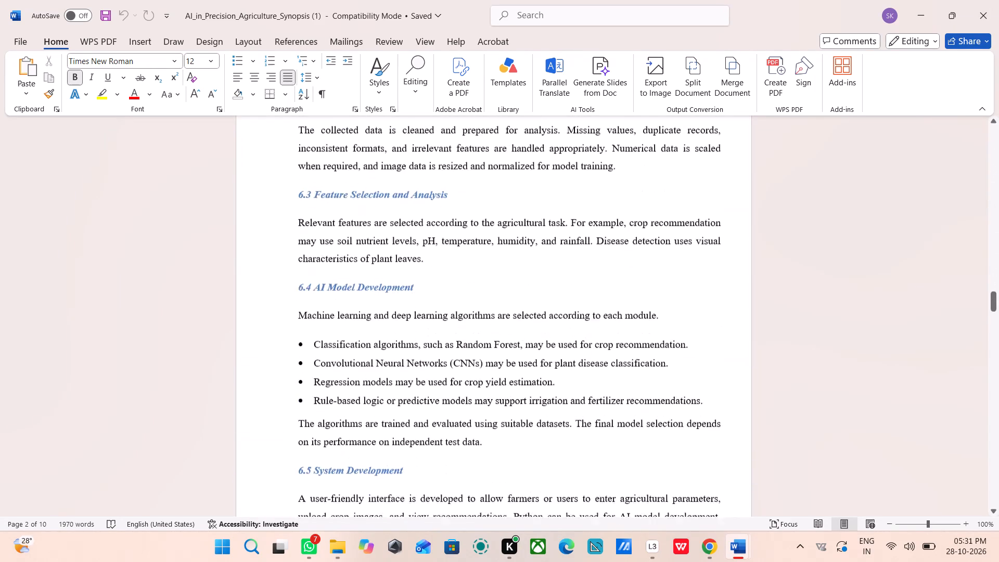
{"action": "scroll", "coordinate": [557, 356], "scroll_direction": "down", "scroll_amount": 10}
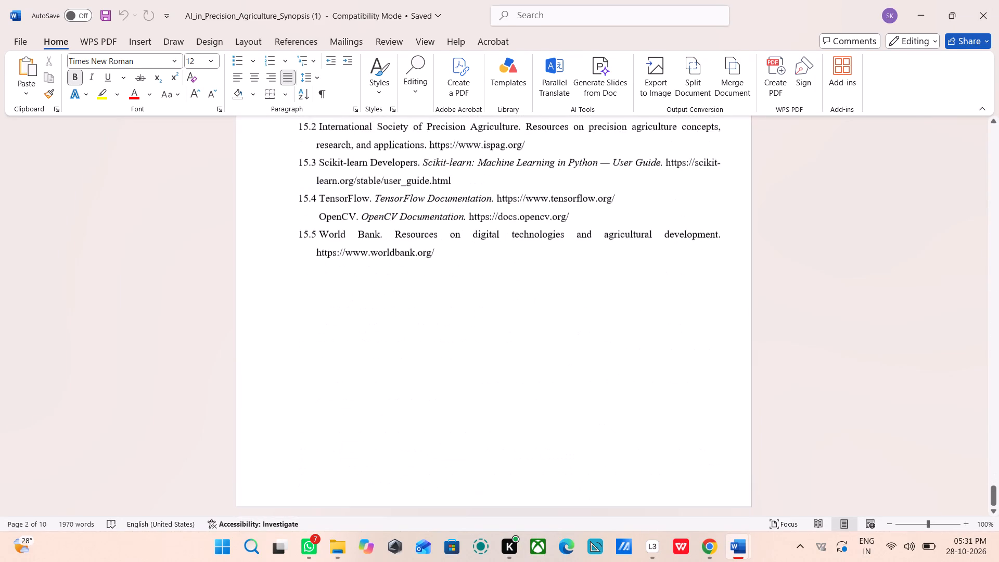
Skim the synopsis document back from the references to the abstract at its start.
{"action": "scroll", "coordinate": [557, 356], "scroll_direction": "down", "scroll_amount": 6}
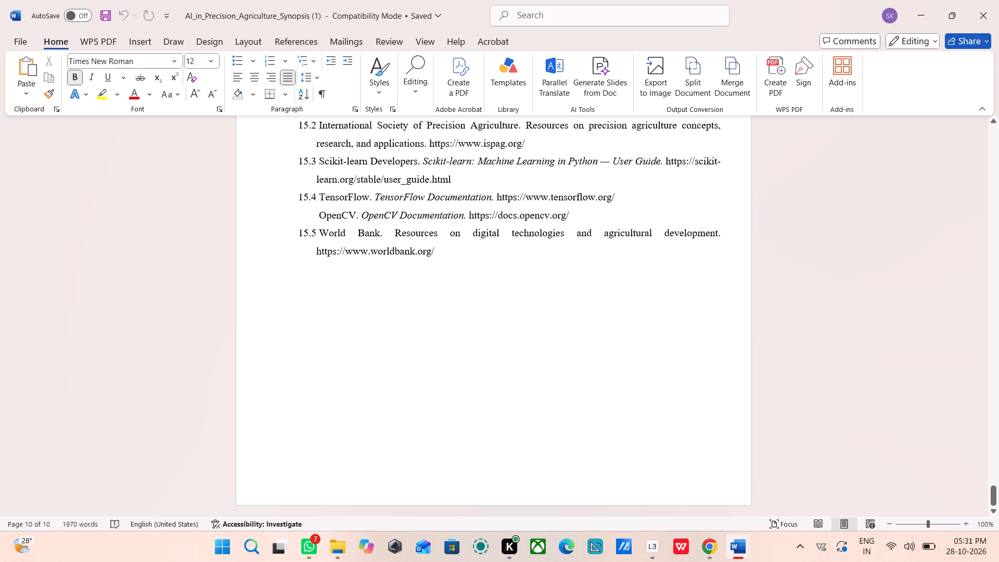
{"action": "scroll", "coordinate": [557, 356], "scroll_direction": "up", "scroll_amount": 2}
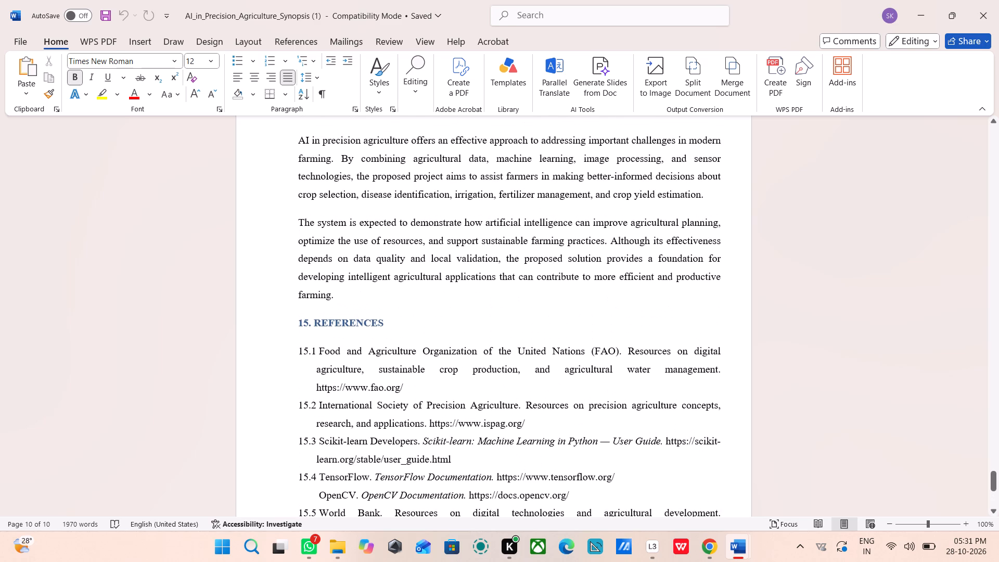
{"action": "scroll", "coordinate": [557, 356], "scroll_direction": "up", "scroll_amount": 20}
{"action": "scroll", "coordinate": [557, 356], "scroll_direction": "up", "scroll_amount": 3}
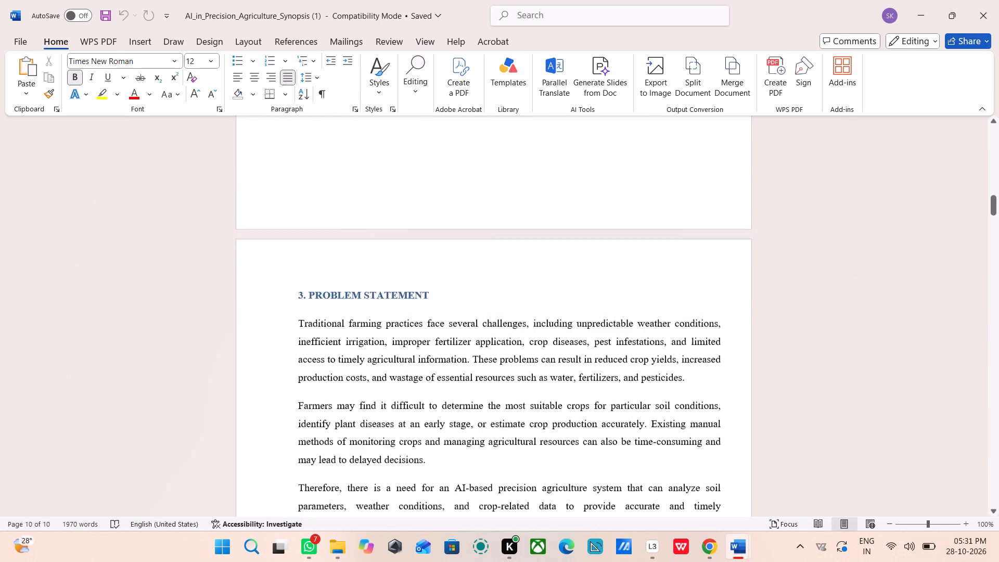
{"action": "scroll", "coordinate": [557, 356], "scroll_direction": "up", "scroll_amount": 14}
{"action": "scroll", "coordinate": [557, 356], "scroll_direction": "up", "scroll_amount": 8}
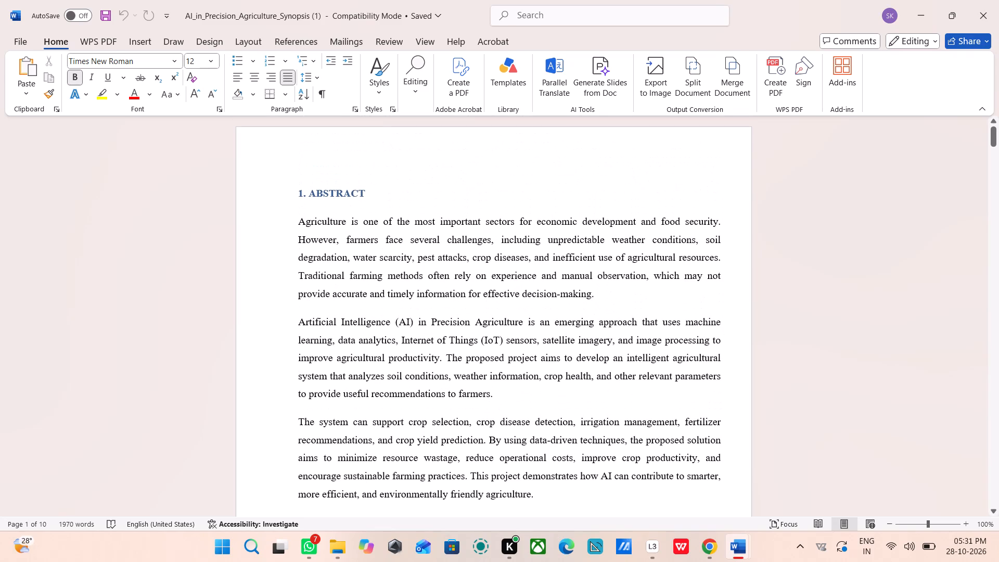
{"action": "scroll", "coordinate": [557, 356], "scroll_direction": "up", "scroll_amount": 2}
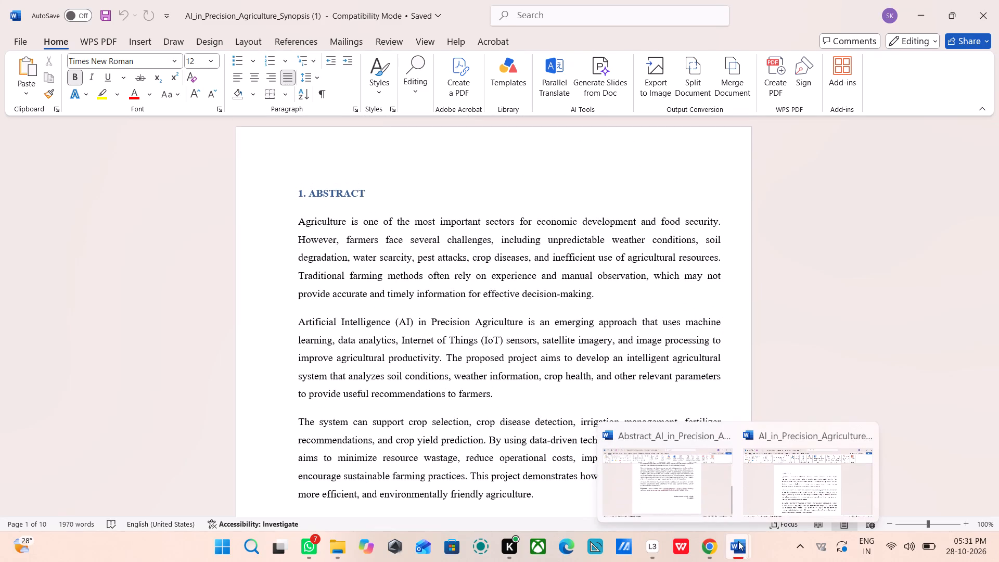